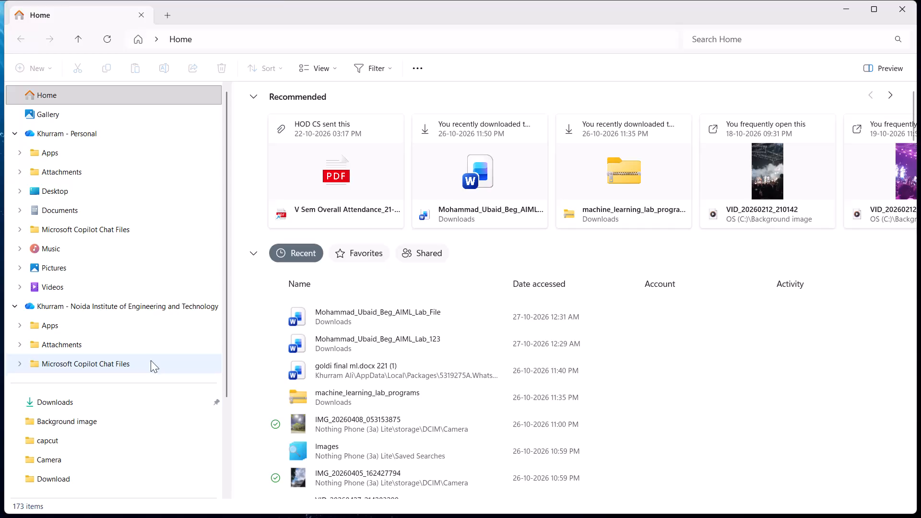
Open the Word document ending in AIML_Lab_123 from the Downloads folder and enable editing.
click(104, 402)
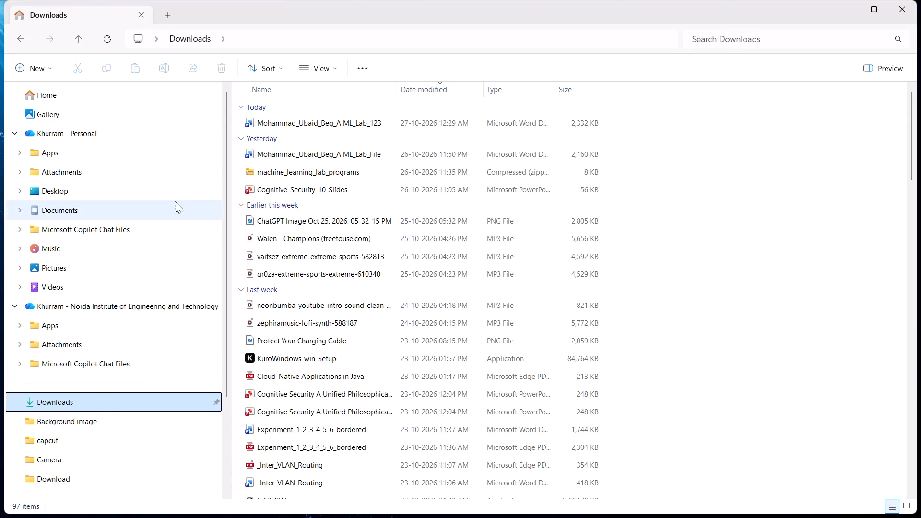
double_click(267, 126)
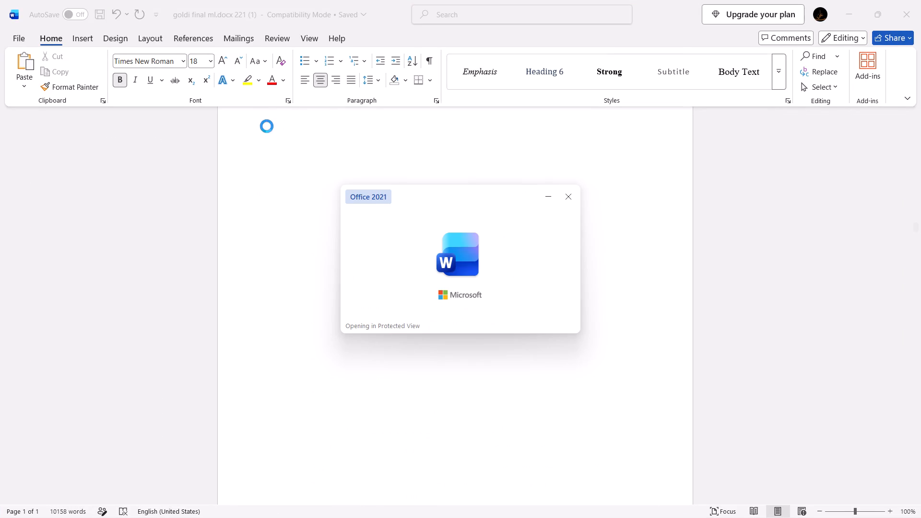
scroll(411, 228, down, 3)
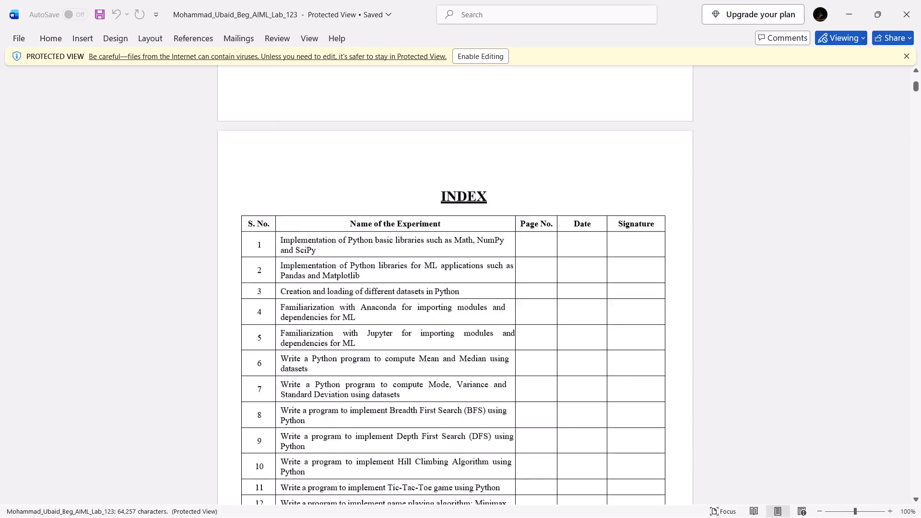
click(468, 55)
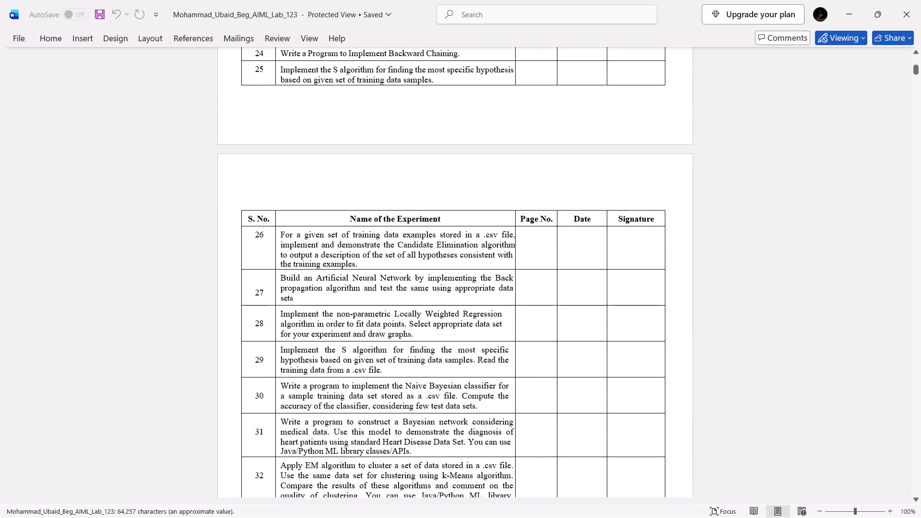
Look through the AIML_Lab_123 document's index and first experiment pages, checking the page headers and footers.
scroll(484, 99, down, 9)
scroll(478, 163, down, 3)
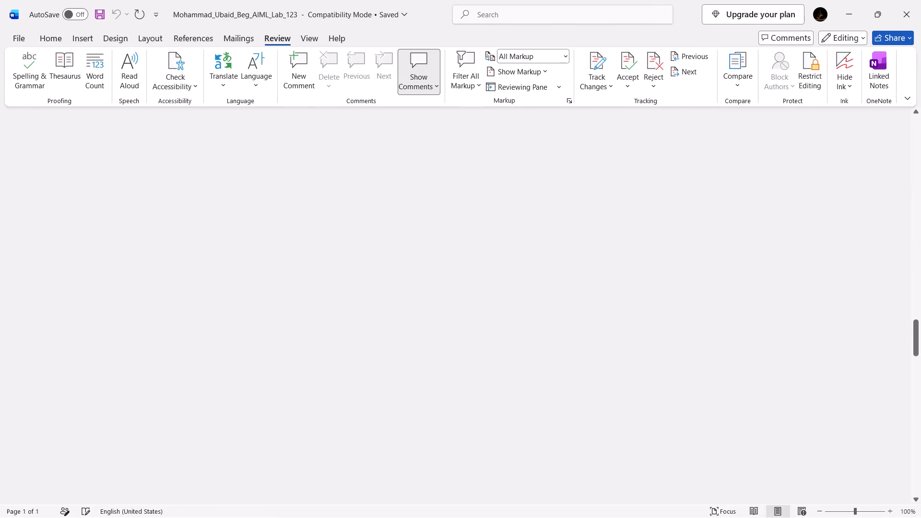
scroll(478, 163, down, 3)
scroll(478, 163, up, 1)
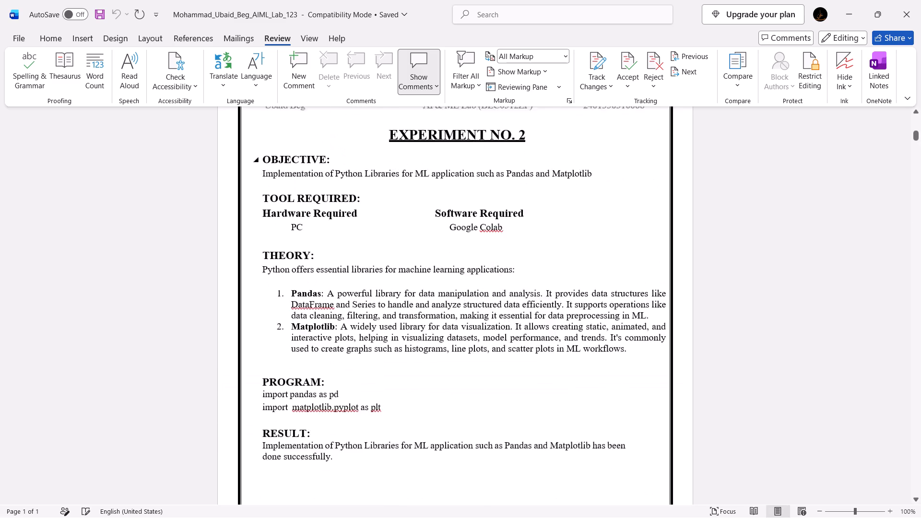
scroll(478, 163, up, 1)
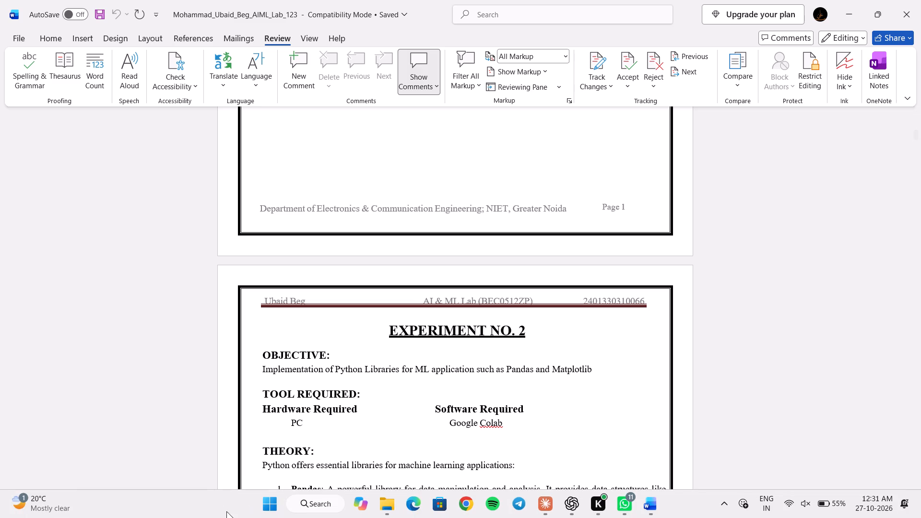
Start another Word window and open the recent document ending in AIML_Lab_File to view its first experiment pages.
click(273, 498)
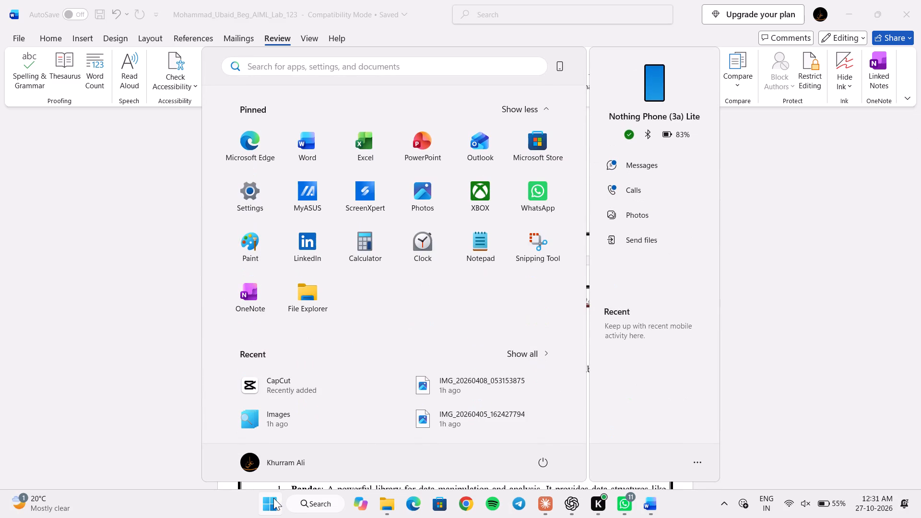
click(306, 139)
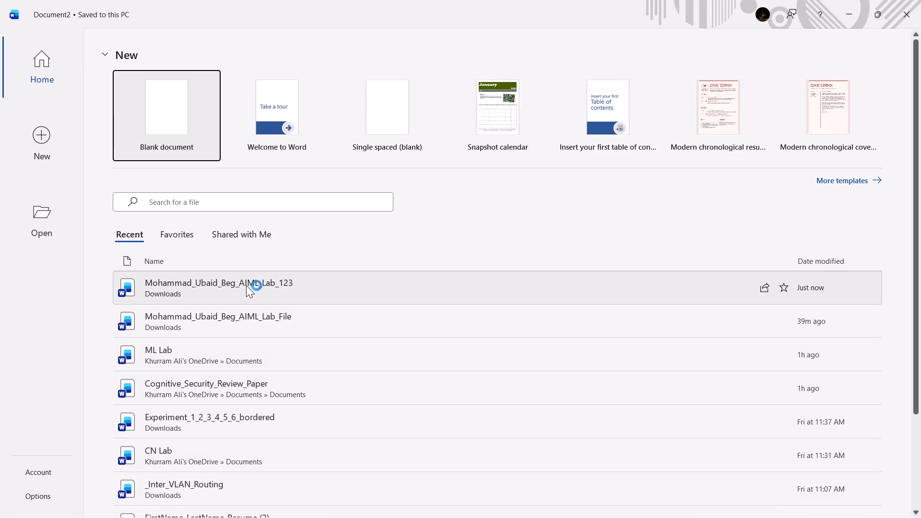
click(248, 309)
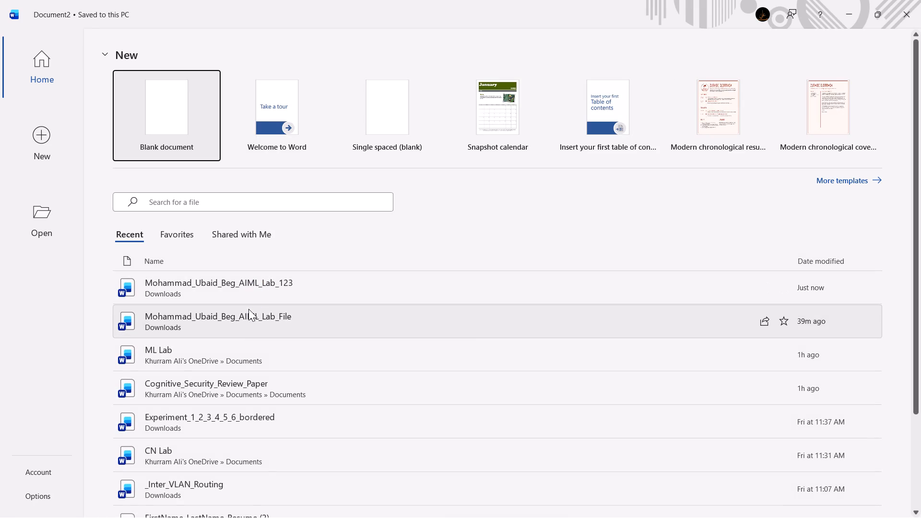
scroll(332, 379, down, 1)
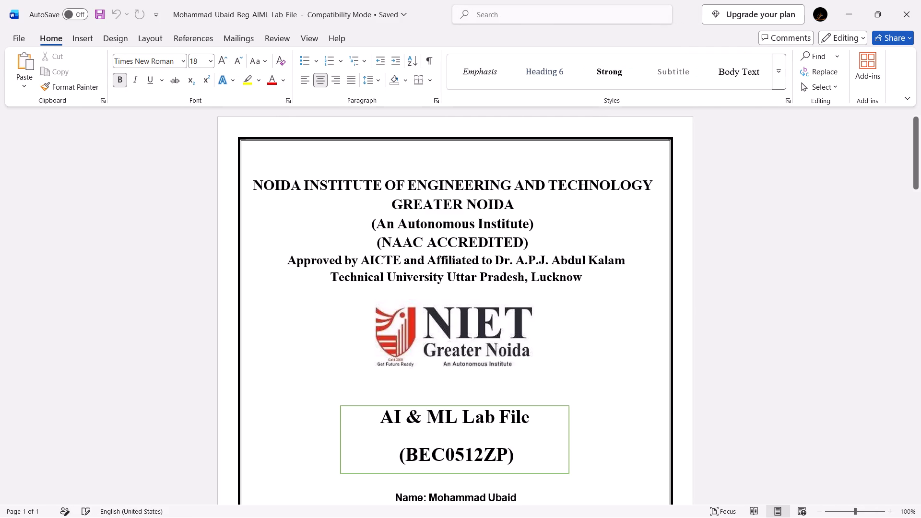
scroll(332, 379, down, 6)
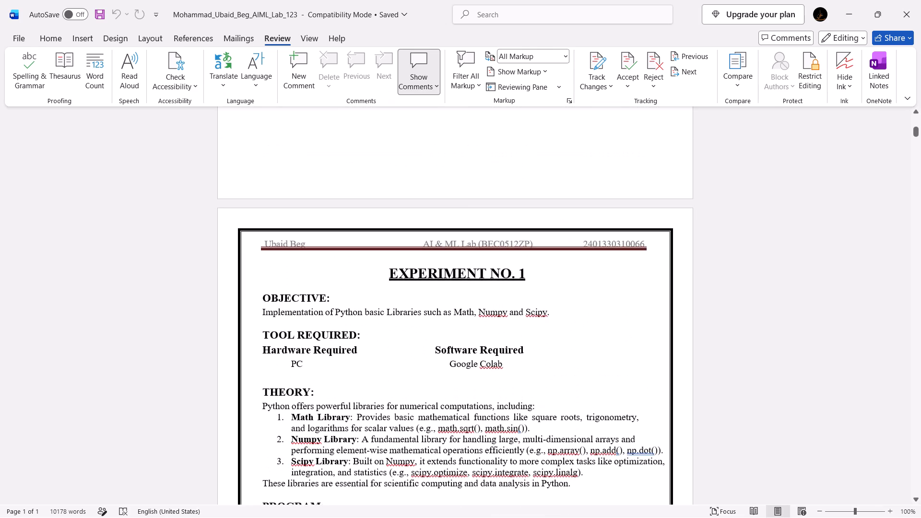
scroll(531, 188, down, 2)
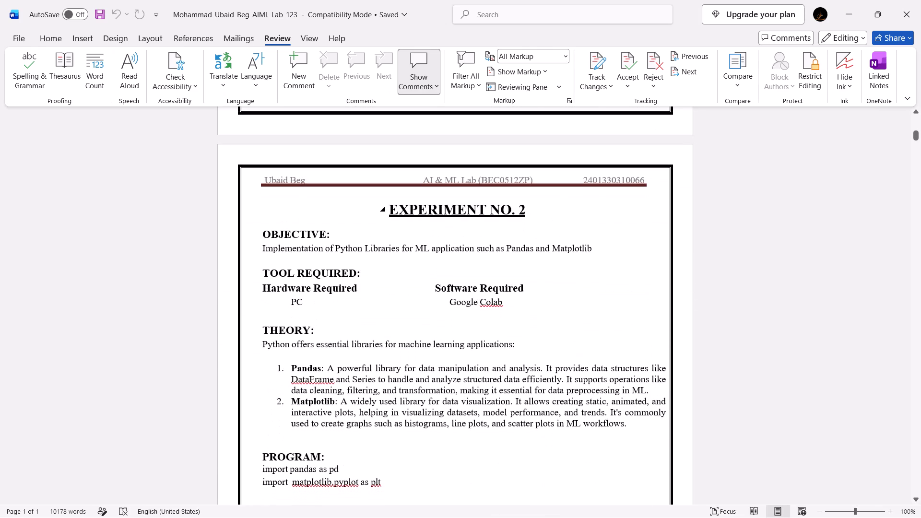
scroll(531, 188, down, 13)
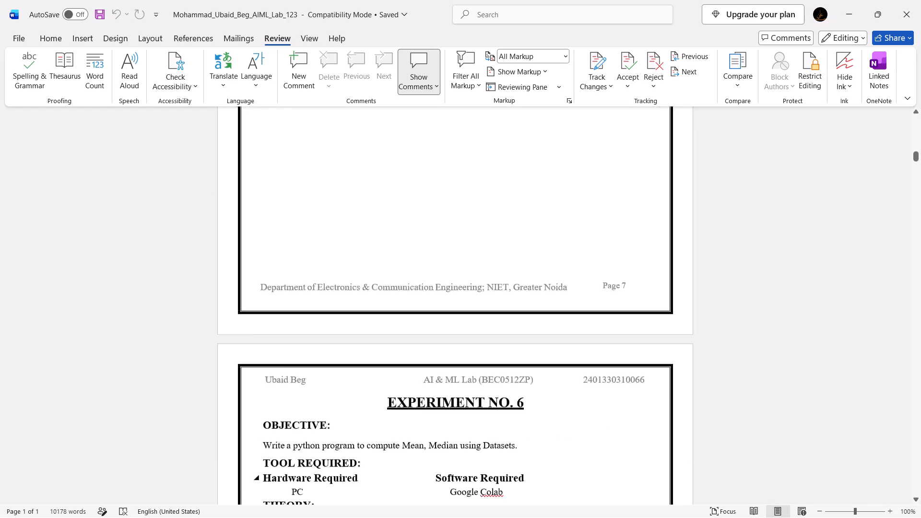
scroll(531, 188, down, 9)
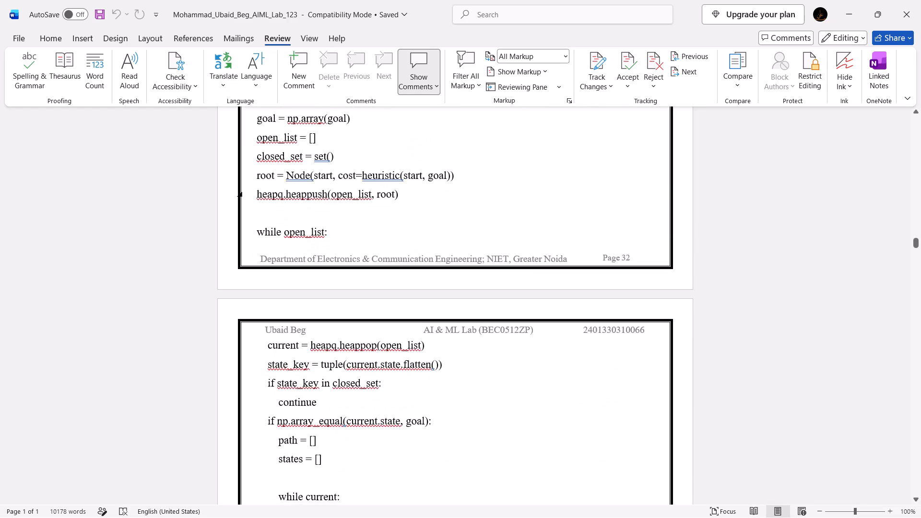
scroll(531, 188, down, 2)
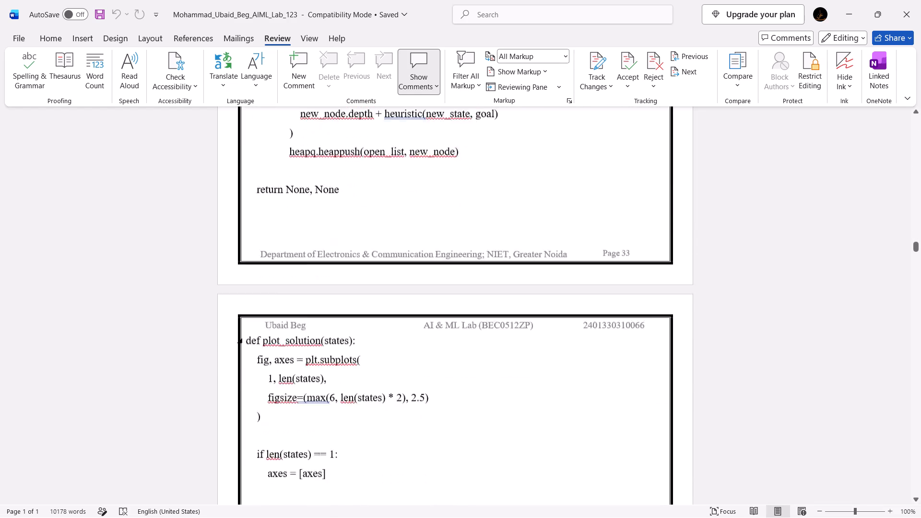
scroll(531, 188, down, 4)
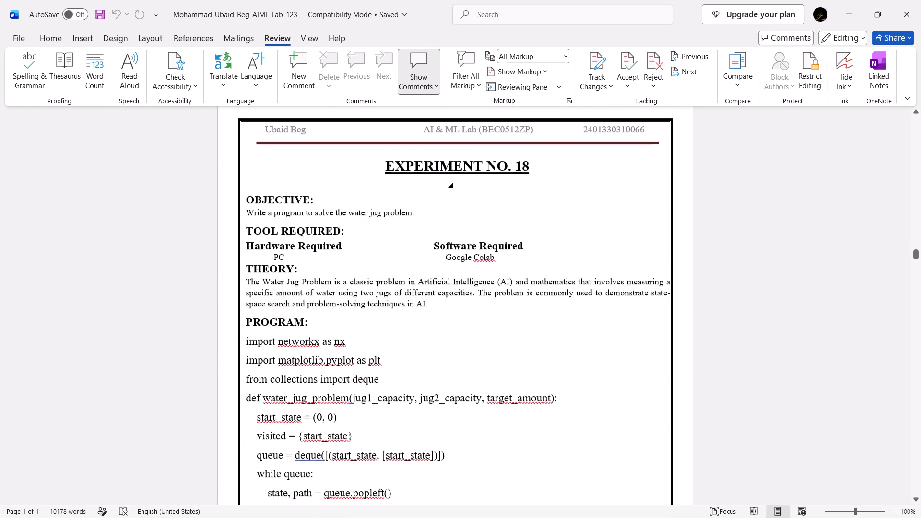
scroll(531, 188, down, 3)
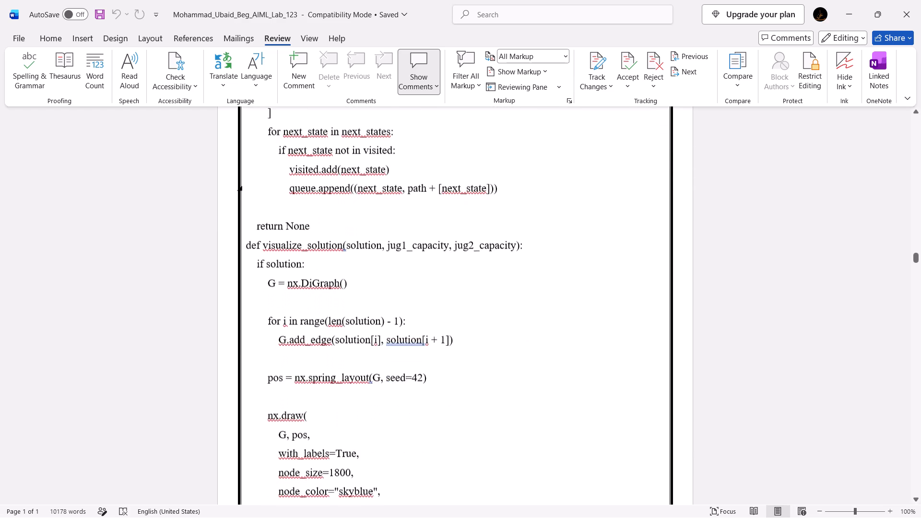
scroll(531, 188, down, 3)
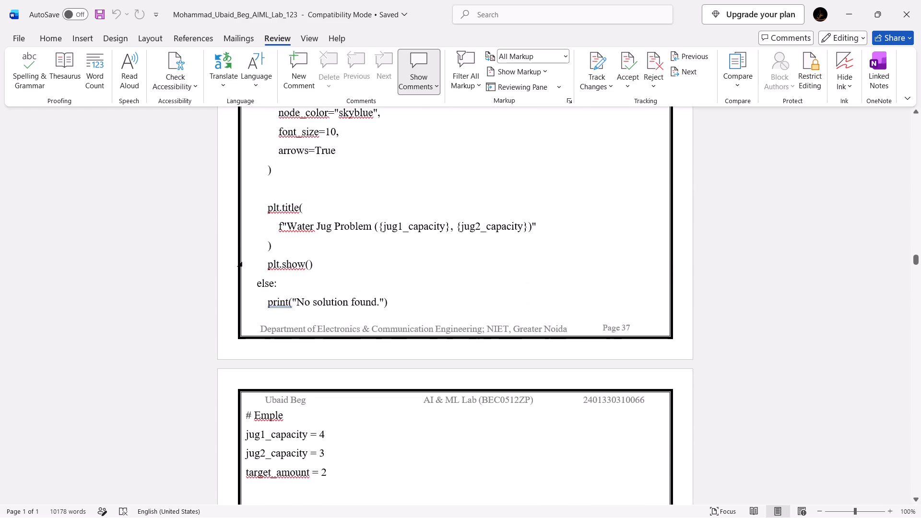
scroll(531, 188, down, 1)
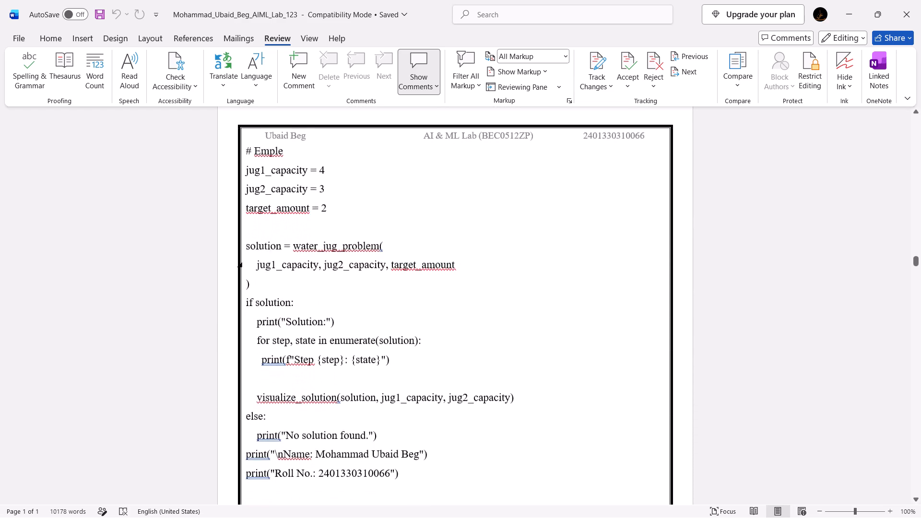
scroll(531, 188, down, 2)
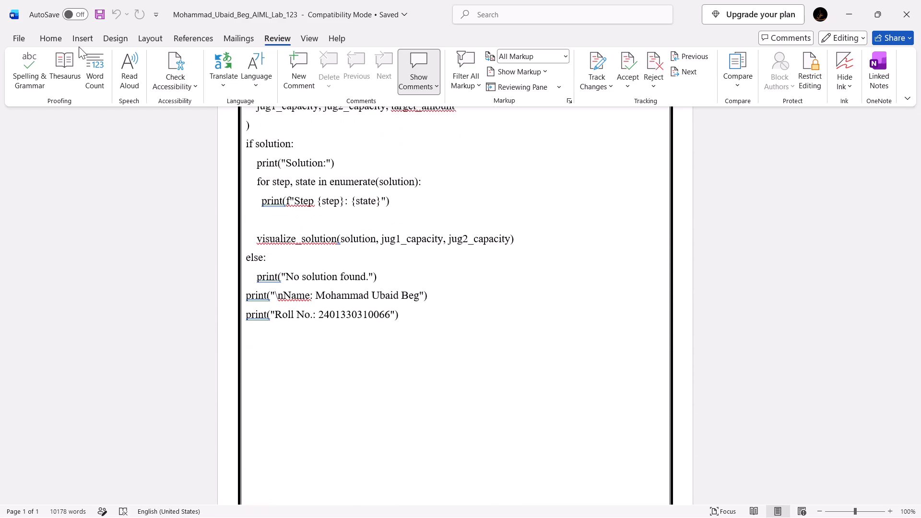
Create a new blank Word document.
click(22, 33)
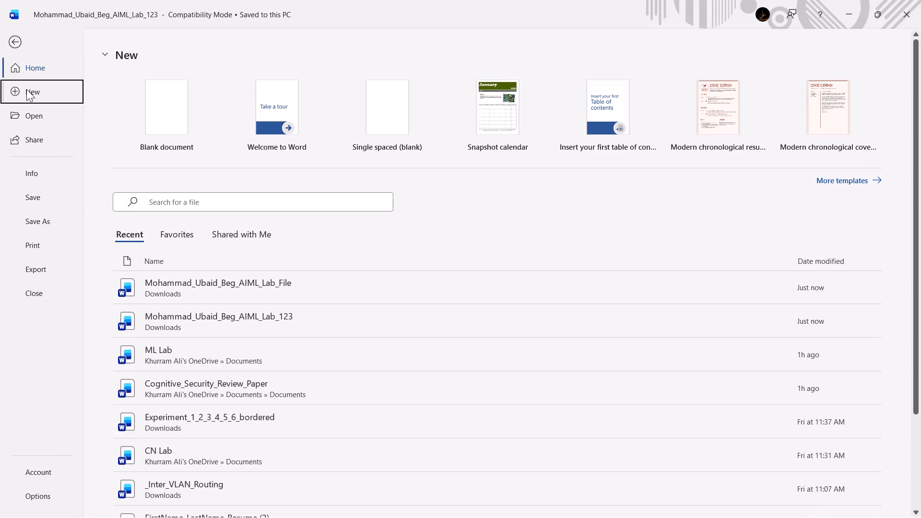
click(26, 89)
click(132, 136)
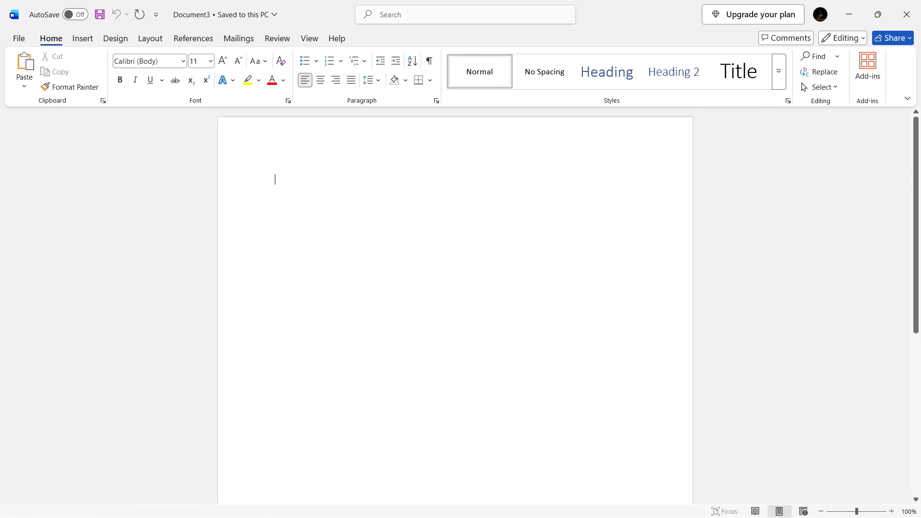
Insert the built-in Blank (Three Columns) header in the new document.
double_click(253, 133)
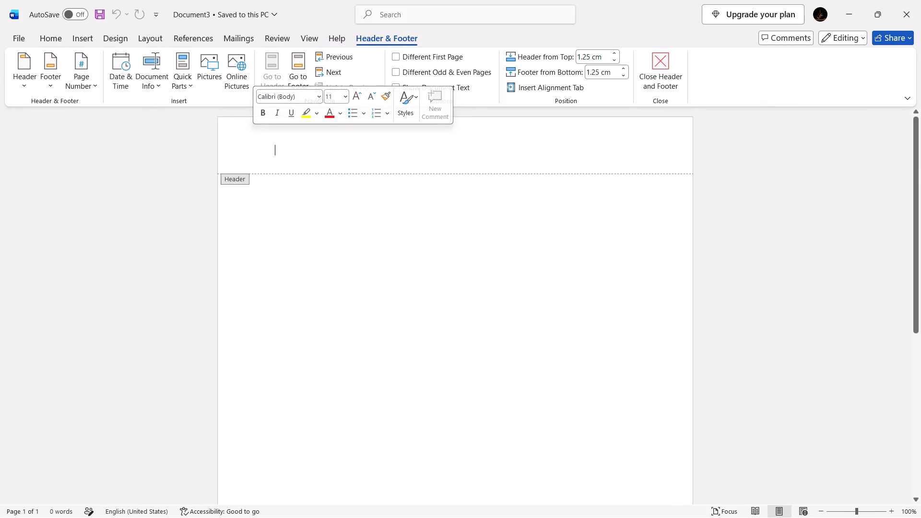
click(541, 56)
click(547, 50)
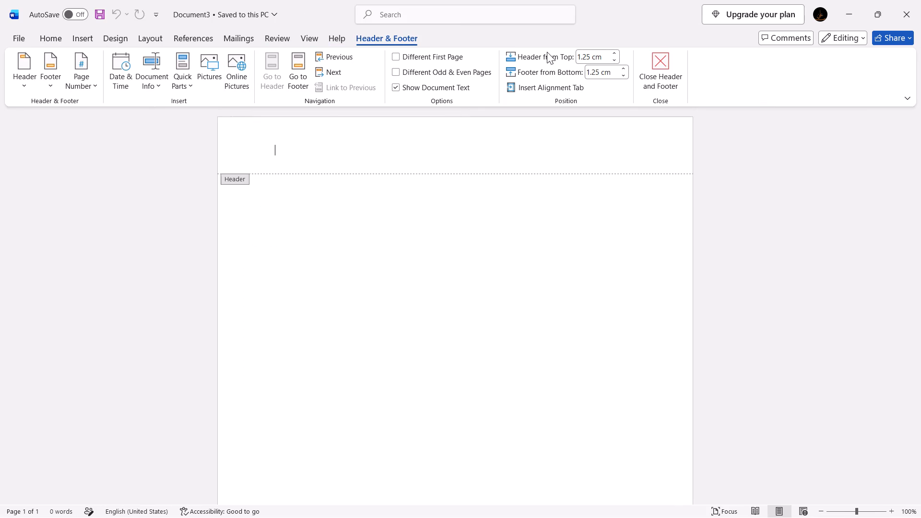
click(547, 55)
click(20, 59)
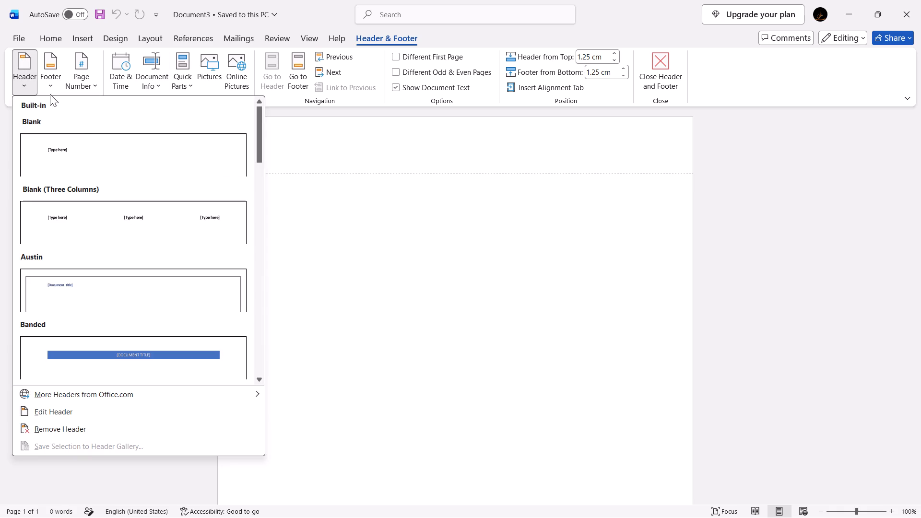
click(104, 207)
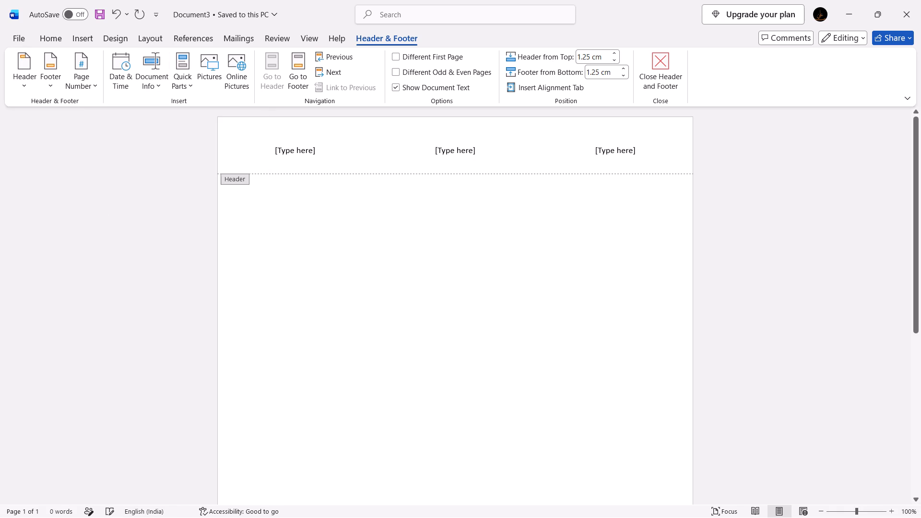
Enter the student's full name in the first column of the new document's header.
click(286, 151)
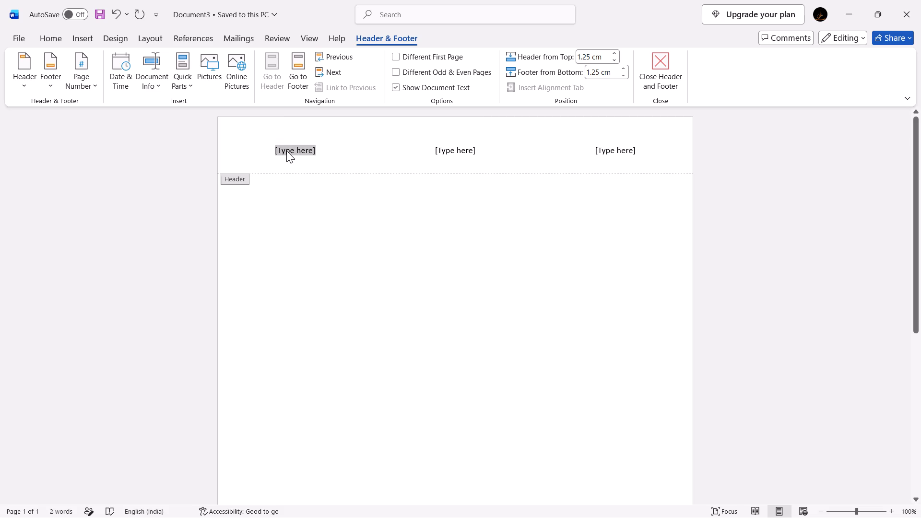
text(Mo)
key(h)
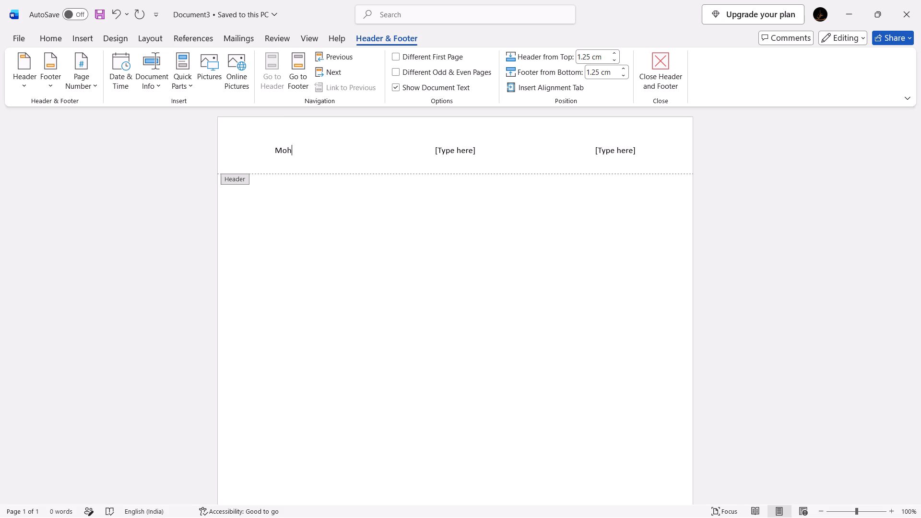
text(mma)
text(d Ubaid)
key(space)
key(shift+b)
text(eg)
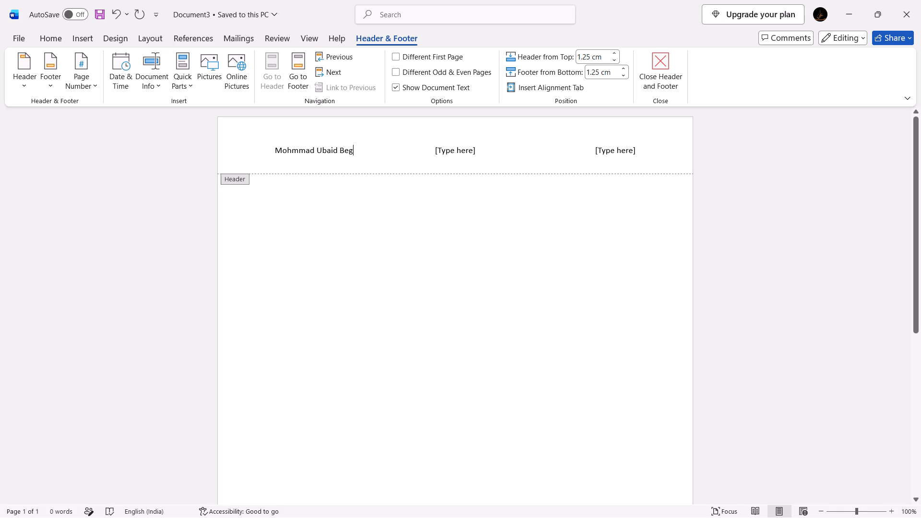
Enter the student's roll number in the third column of the header.
click(610, 149)
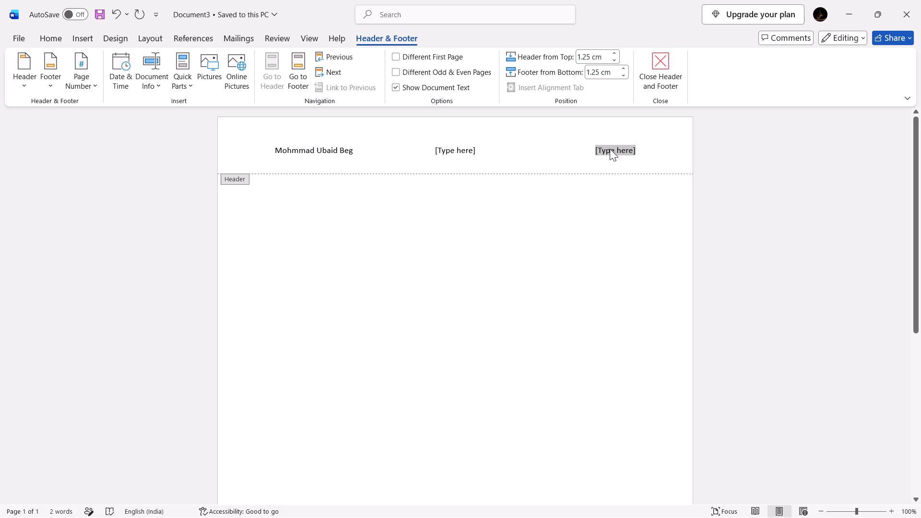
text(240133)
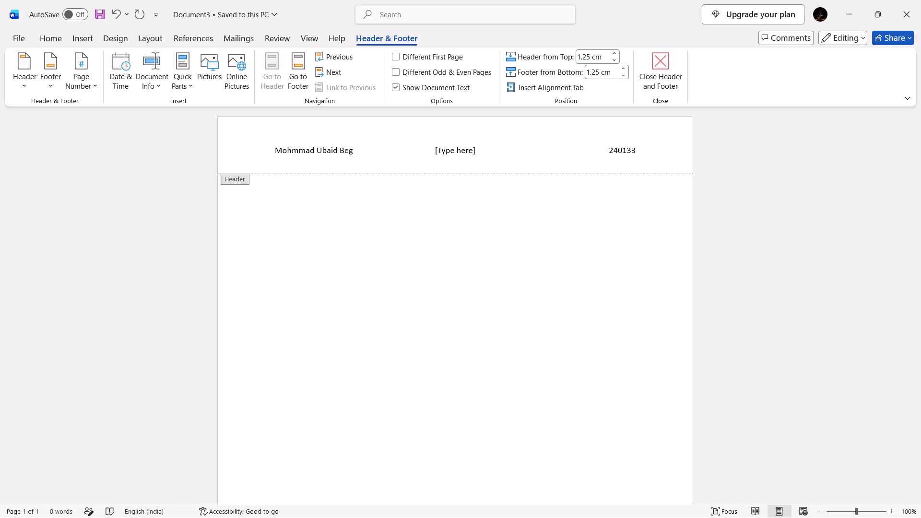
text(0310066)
Copy the course title text "AI & ML Lab (BEC0512ZP" from the page header of the final ml.docx 221 (1) document.
click(841, 22)
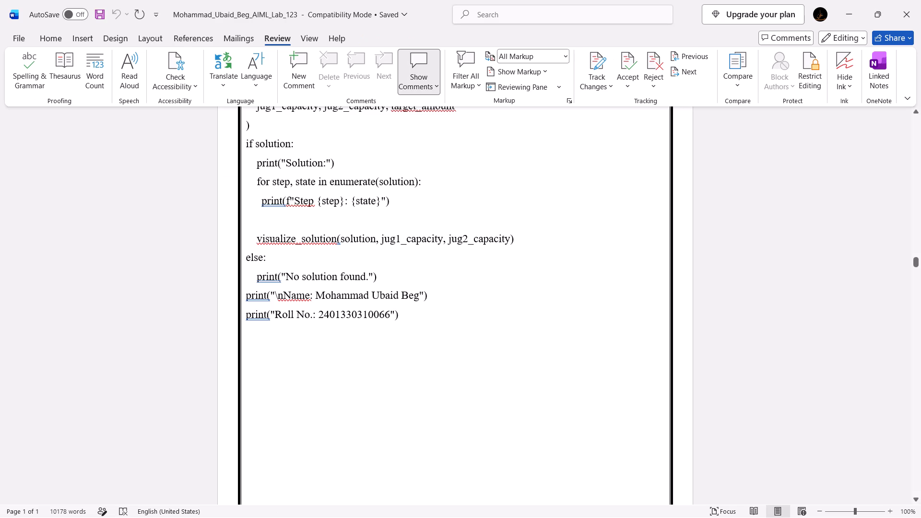
click(844, 19)
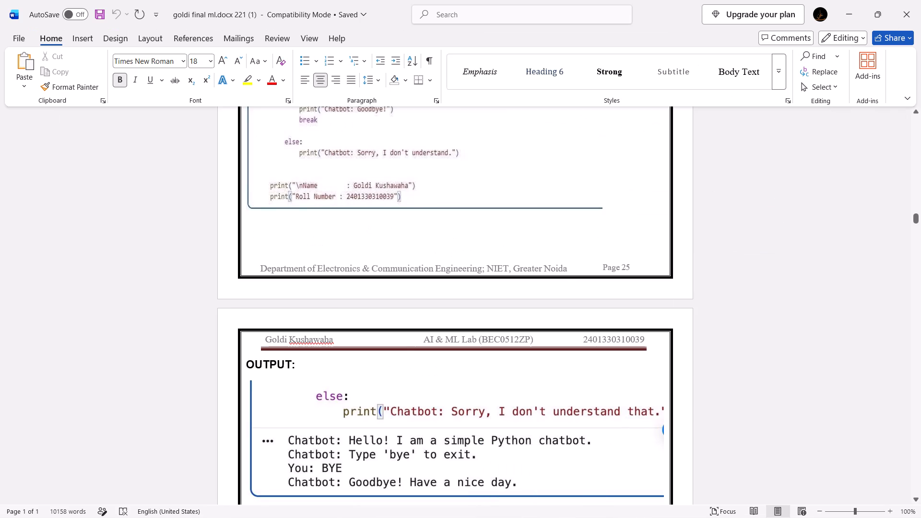
click(530, 339)
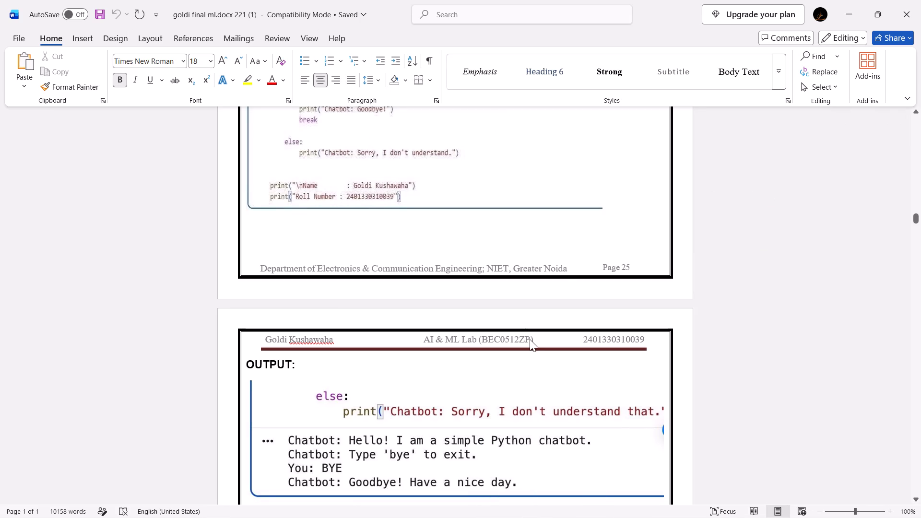
triple_click(531, 339)
double_click(531, 339)
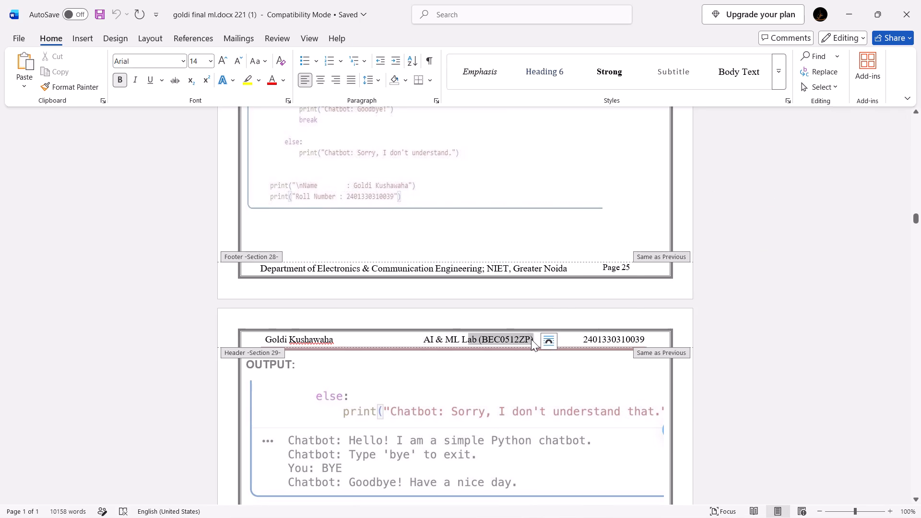
click(531, 339)
double_click(531, 339)
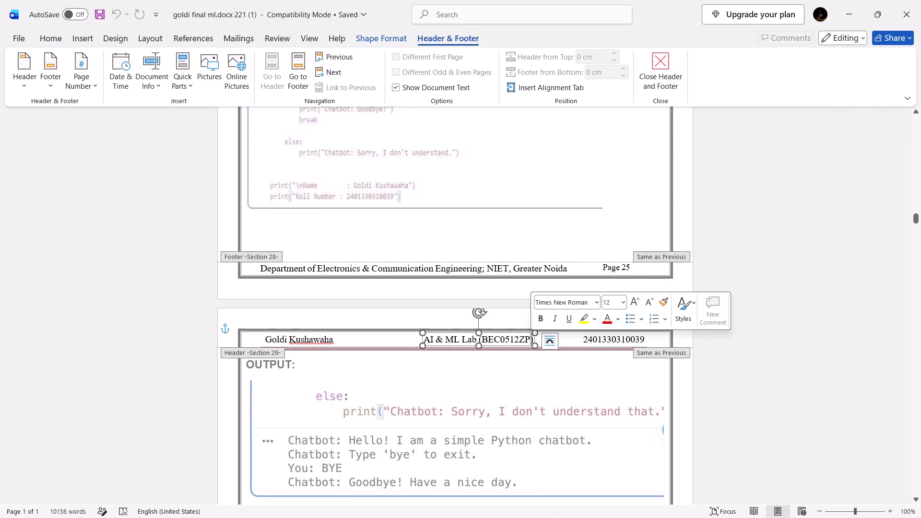
triple_click(529, 340)
click(529, 340)
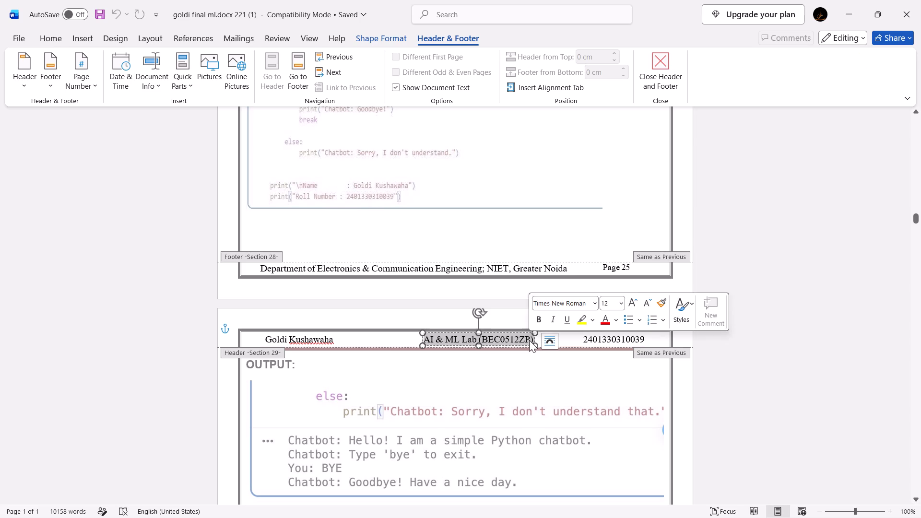
double_click(529, 340)
double_click(529, 340)
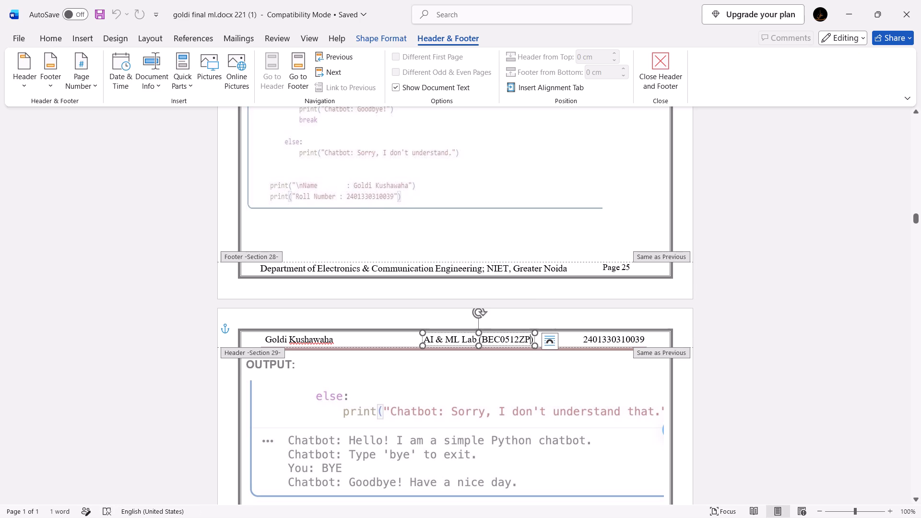
double_click(529, 340)
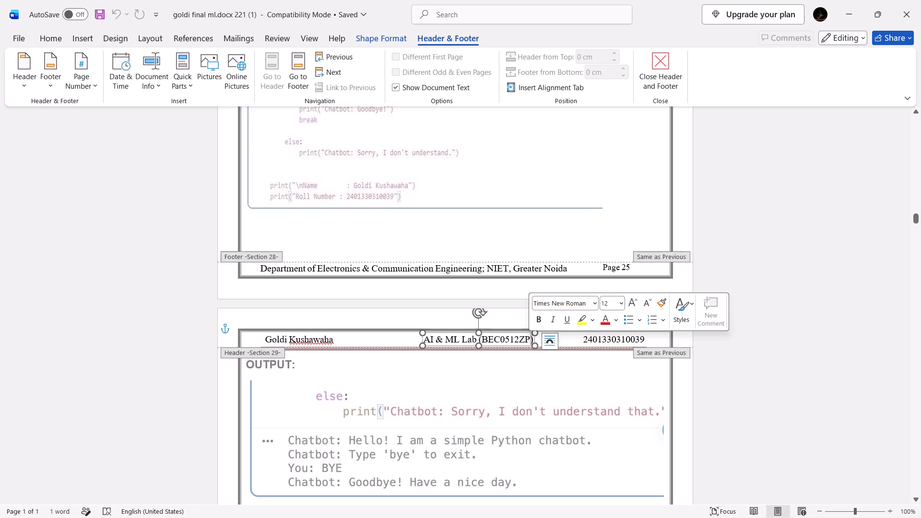
double_click(529, 341)
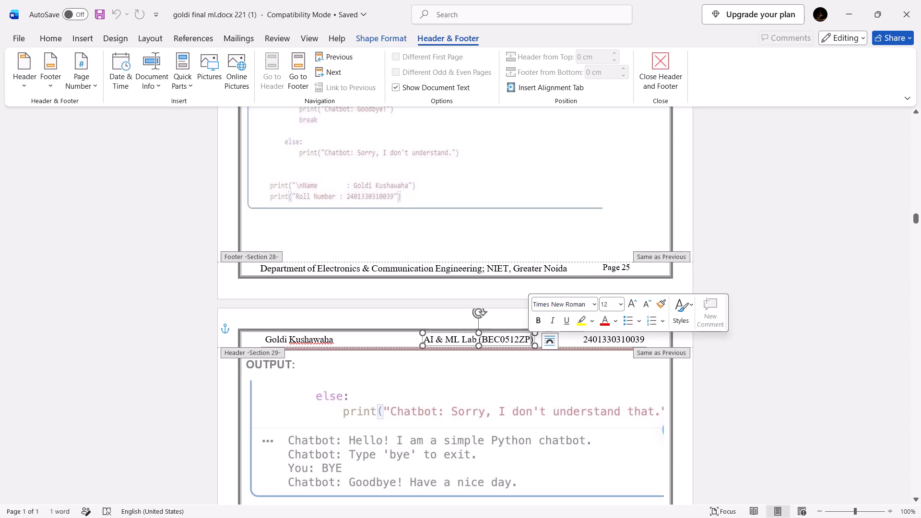
drag(529, 341, 418, 339)
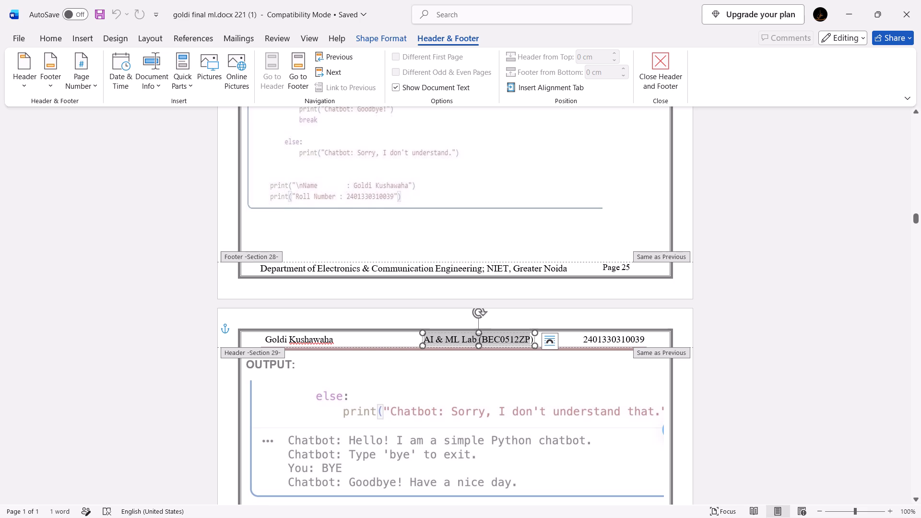
drag(418, 339, 418, 339)
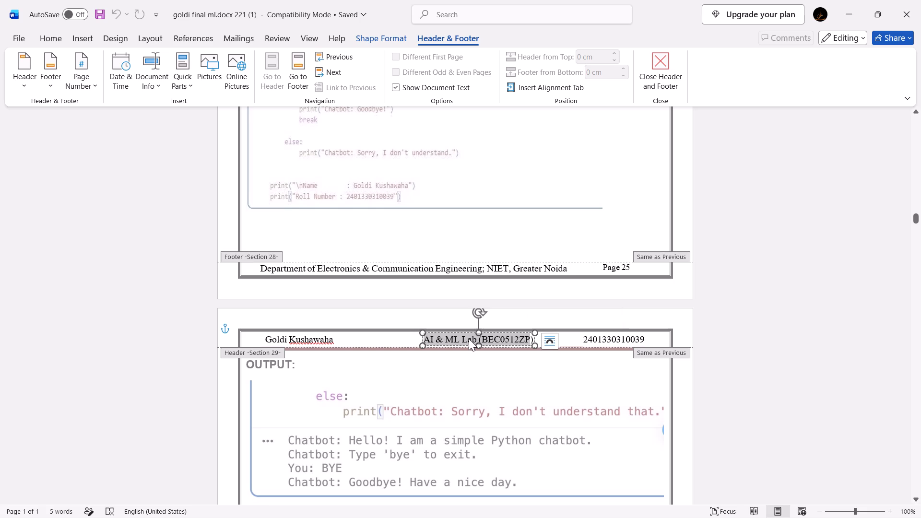
key(ctrl+c)
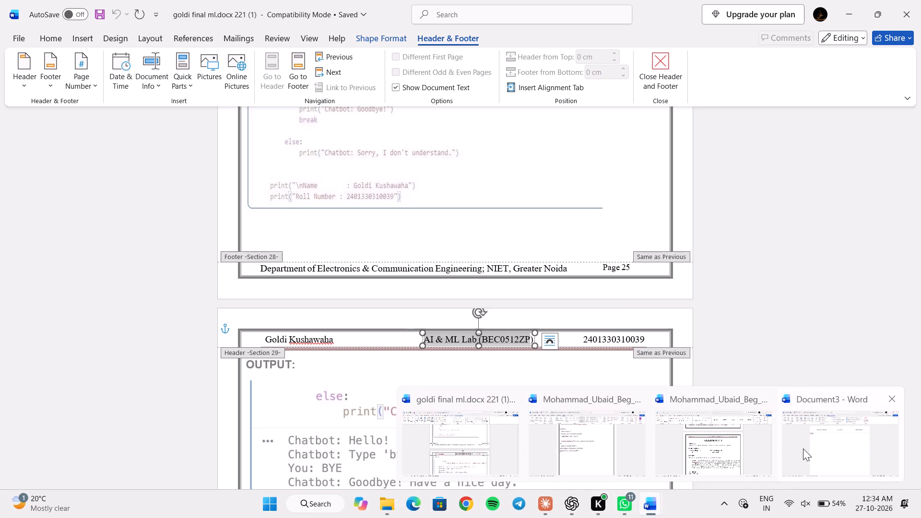
Paste the course title into Document3's middle header column and complete it as "AI & ML Lab (BEC0512ZP)".
click(803, 448)
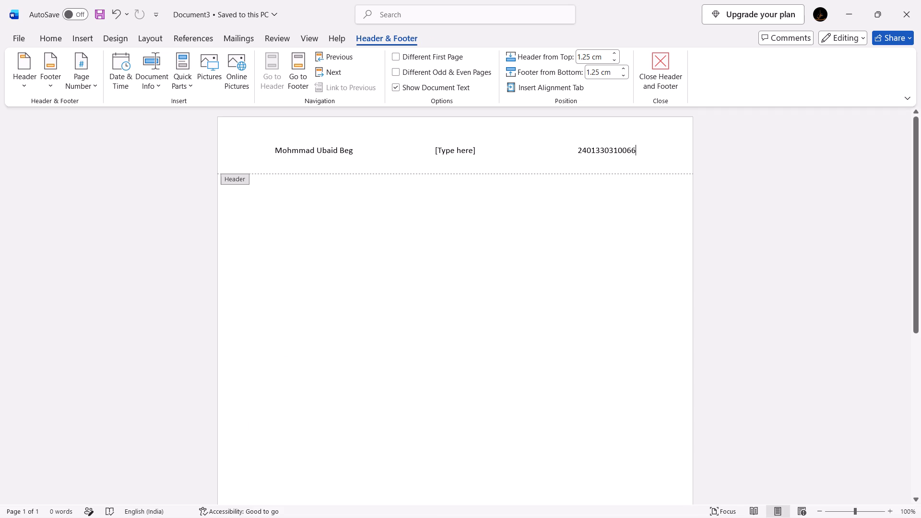
click(463, 151)
key(ctrl+v)
key(shift+parenright)
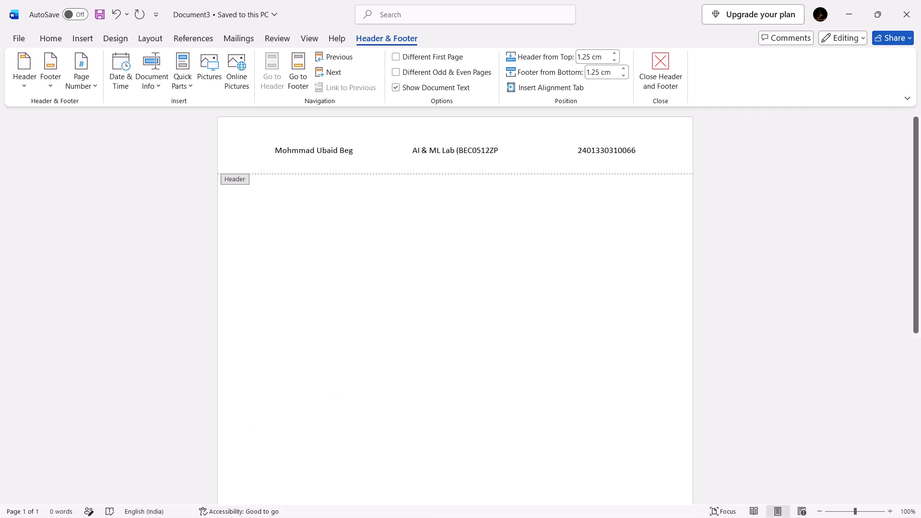
Format the entire header line as 12 pt Times New Roman and return to the document body.
click(639, 153)
click(639, 153)
drag(639, 153, 607, 150)
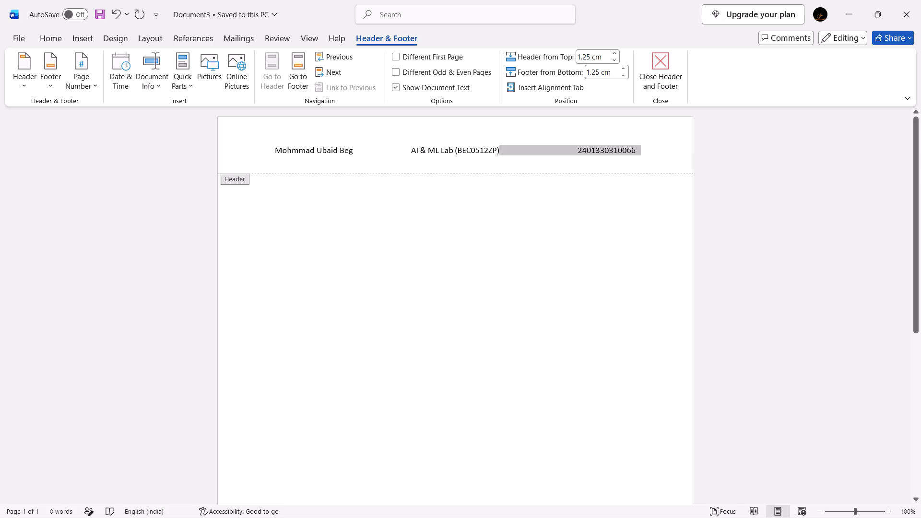
drag(607, 150, 284, 146)
scroll(375, 143, left, 3)
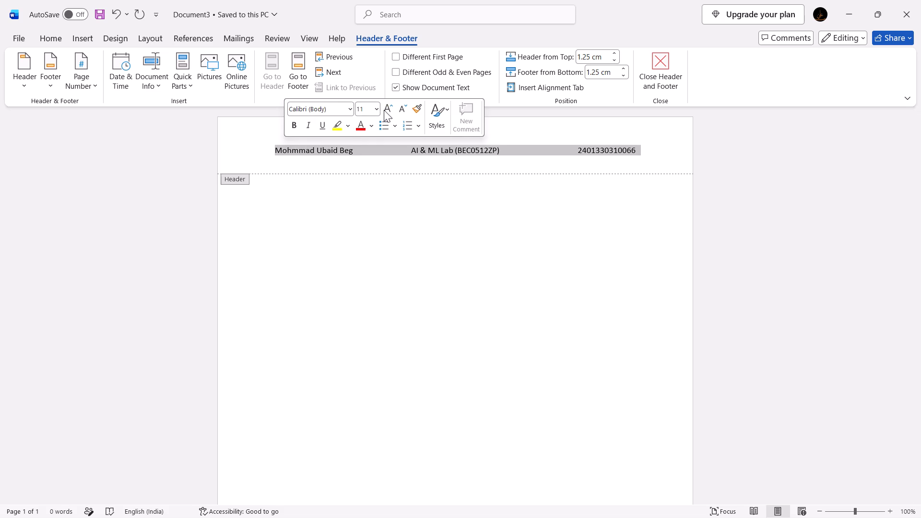
click(375, 108)
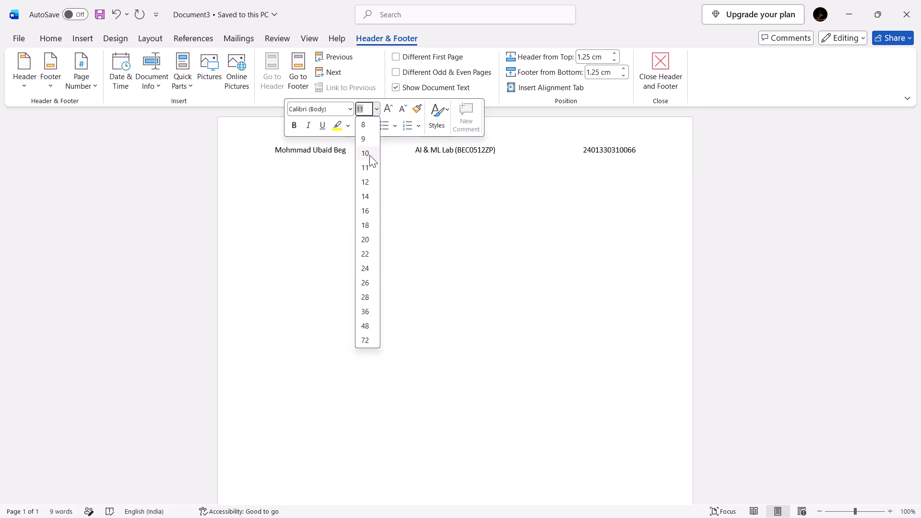
click(369, 187)
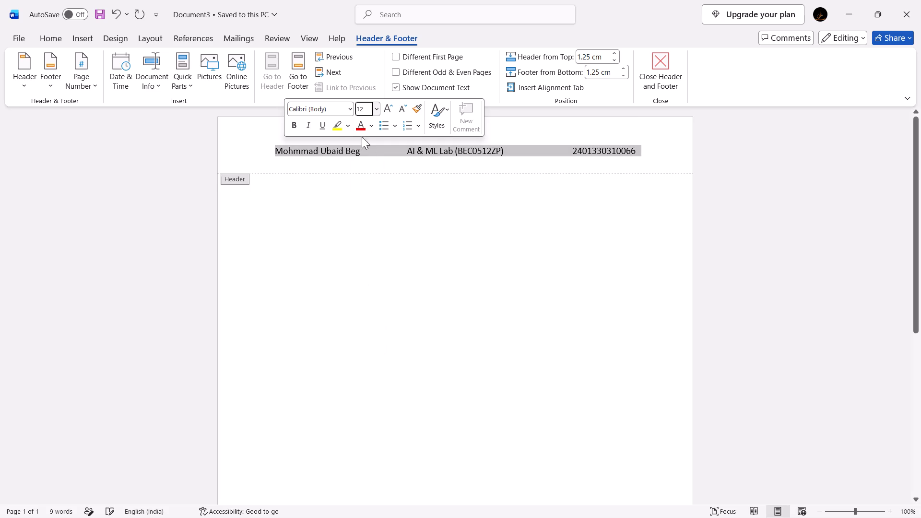
click(348, 107)
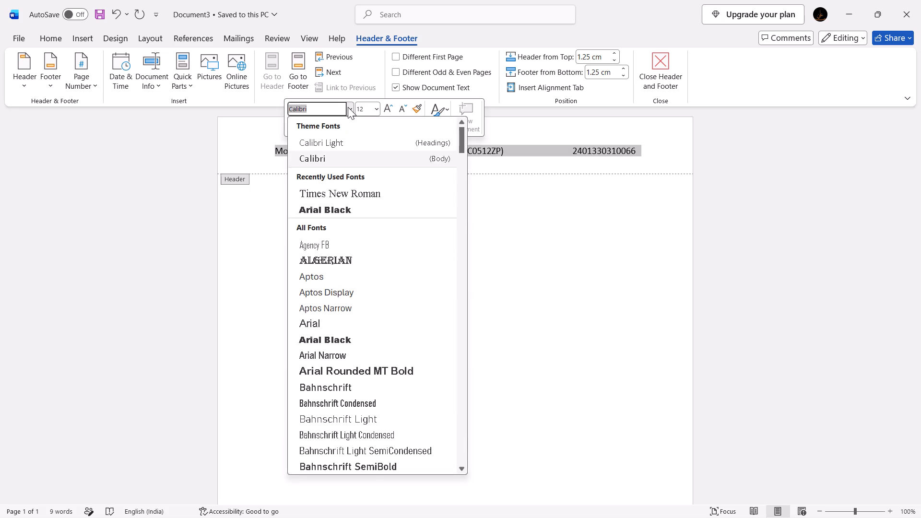
click(328, 187)
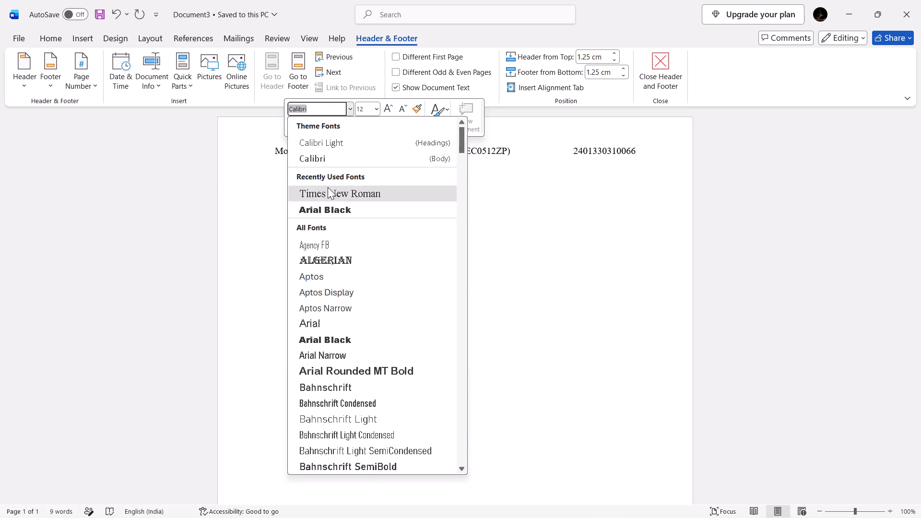
click(341, 205)
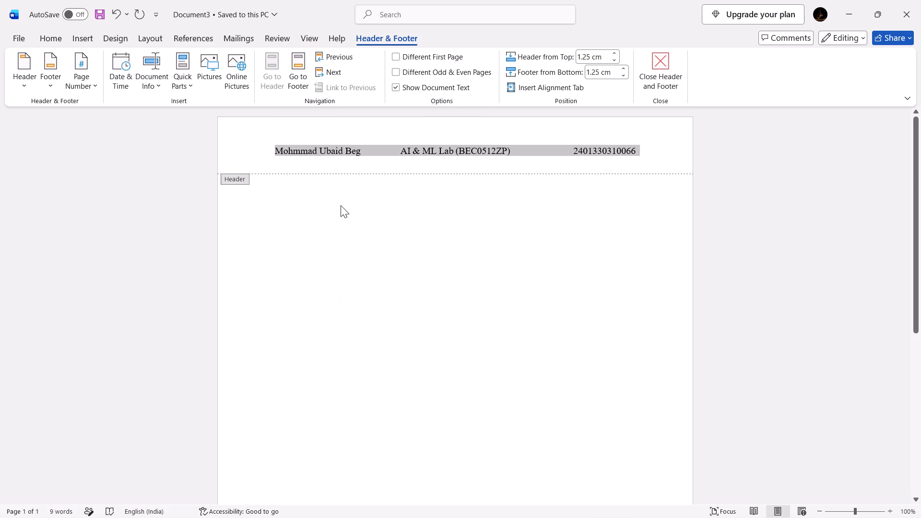
click(422, 248)
drag(300, 177, 329, 222)
double_click(329, 222)
click(329, 222)
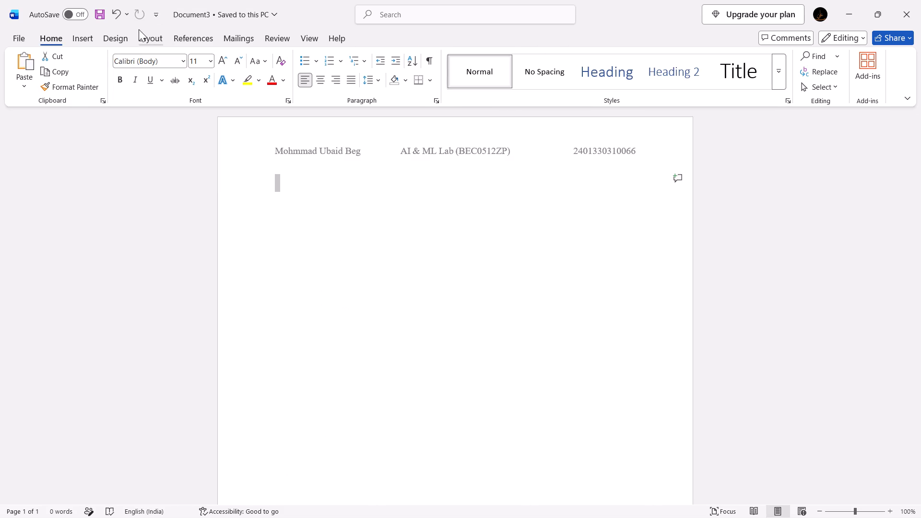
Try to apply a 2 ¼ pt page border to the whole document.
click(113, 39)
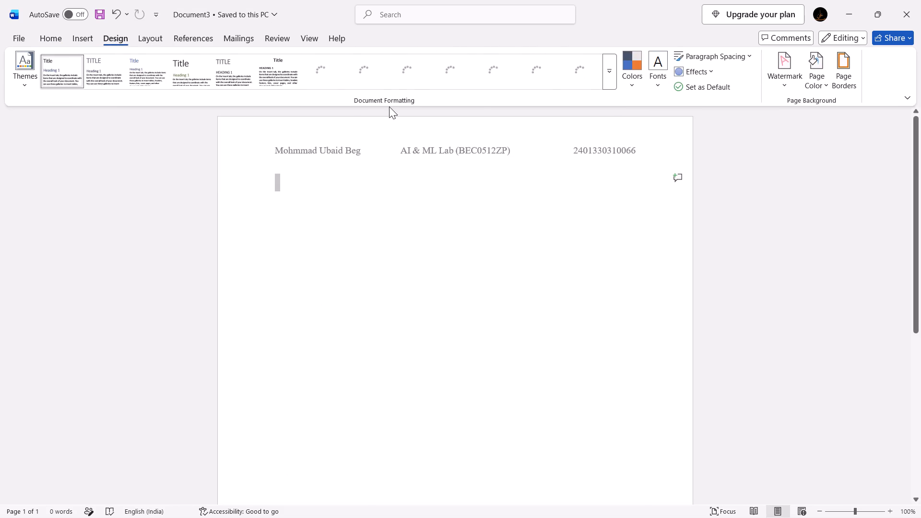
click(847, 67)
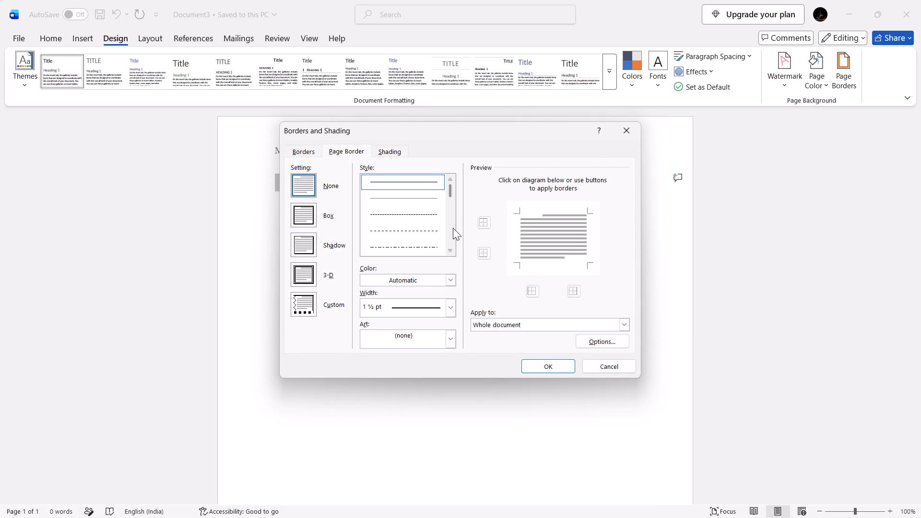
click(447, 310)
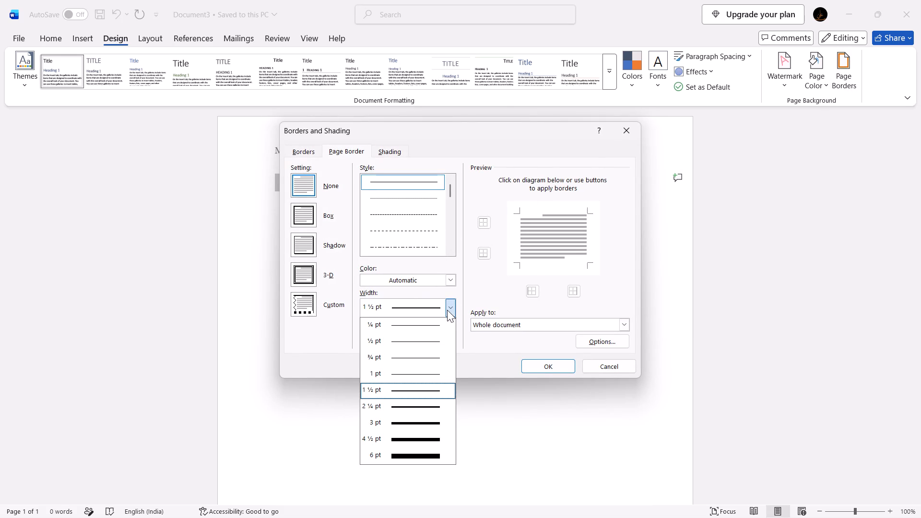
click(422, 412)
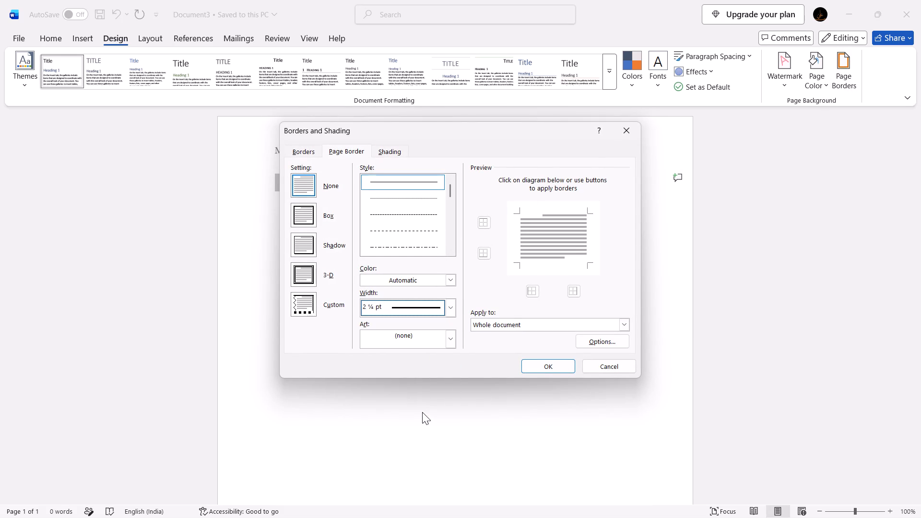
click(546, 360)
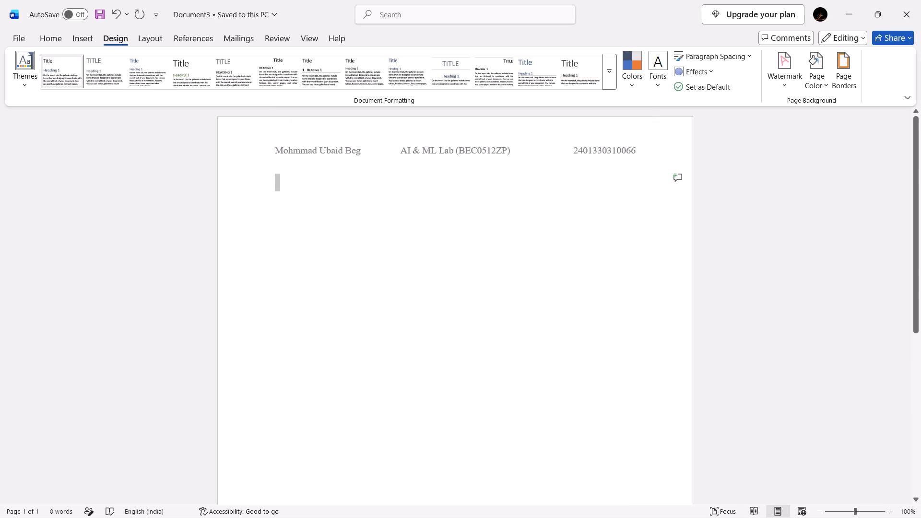
Apply a 2 ¼ pt box page border in automatic colour to the whole document.
click(520, 316)
click(561, 249)
click(846, 81)
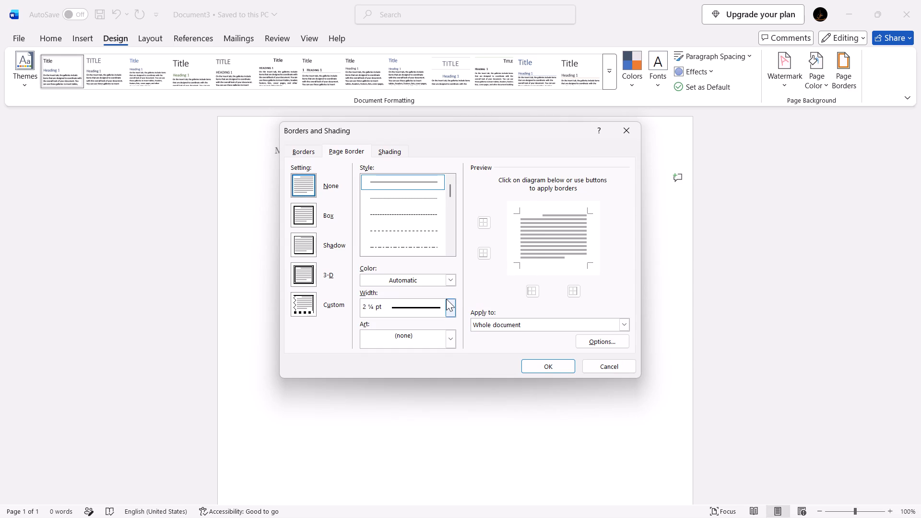
click(331, 214)
click(307, 213)
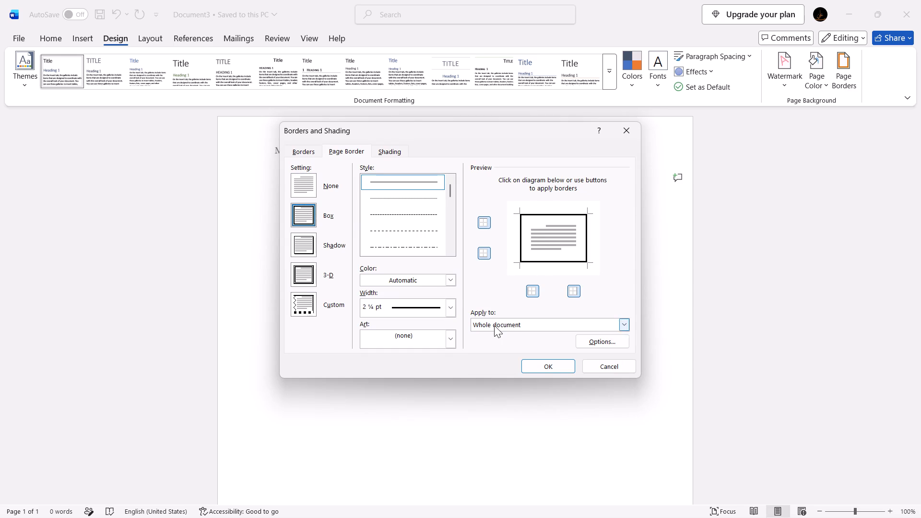
click(531, 363)
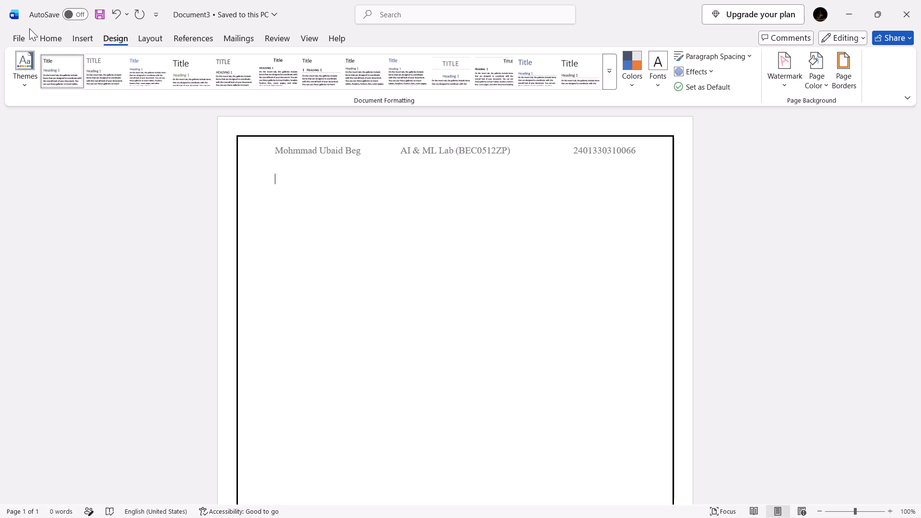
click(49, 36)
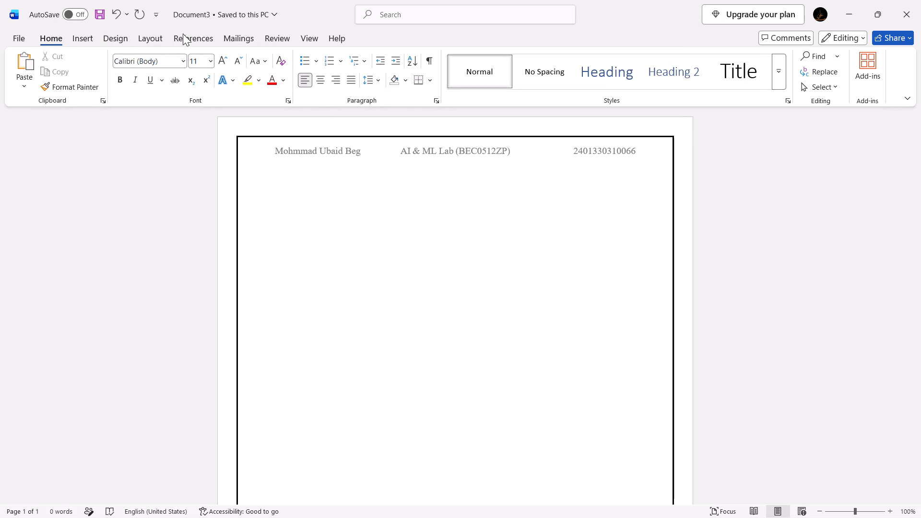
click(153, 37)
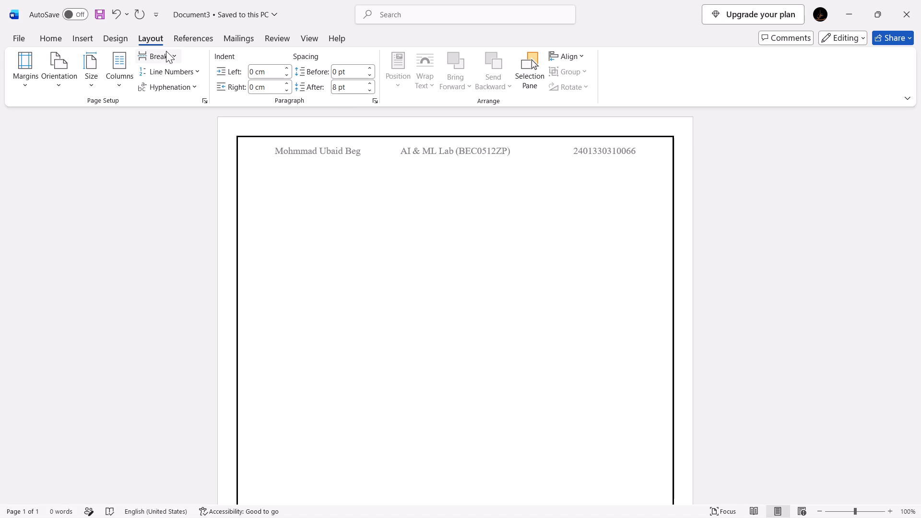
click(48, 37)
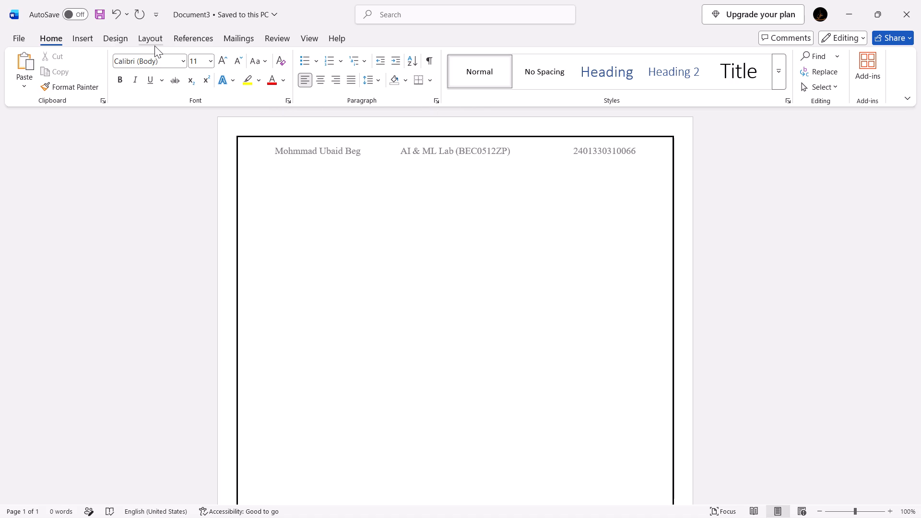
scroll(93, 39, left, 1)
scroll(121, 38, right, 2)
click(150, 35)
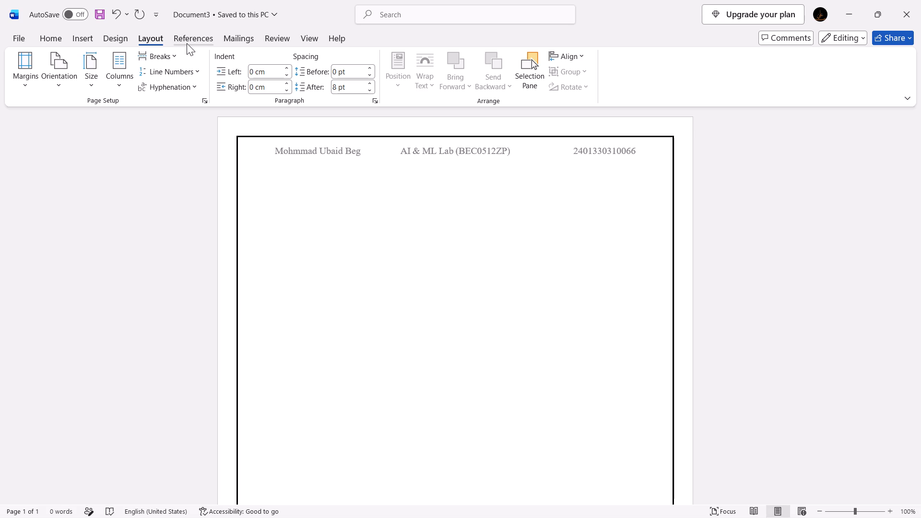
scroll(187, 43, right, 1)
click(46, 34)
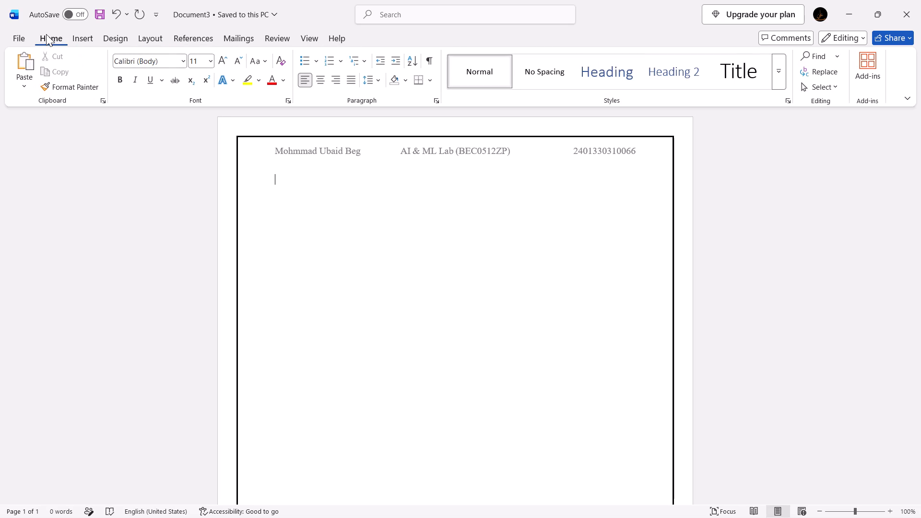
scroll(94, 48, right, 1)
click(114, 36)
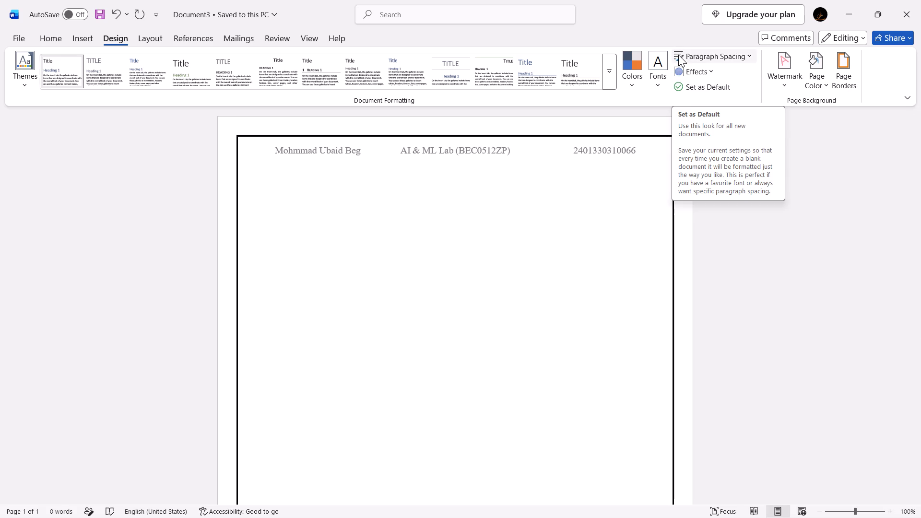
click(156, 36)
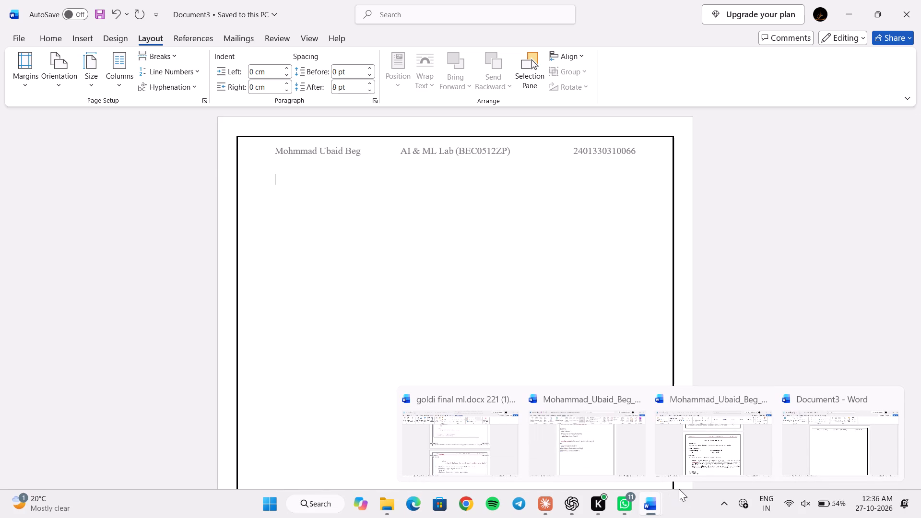
Switch to the AIML lab file document and examine the page layout and sections of Experiments 16 and 17.
click(705, 433)
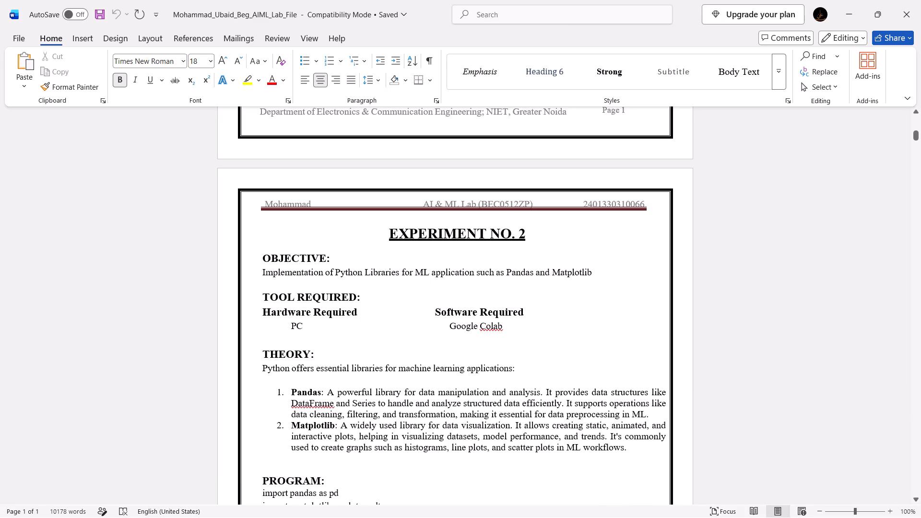
scroll(581, 404, down, 9)
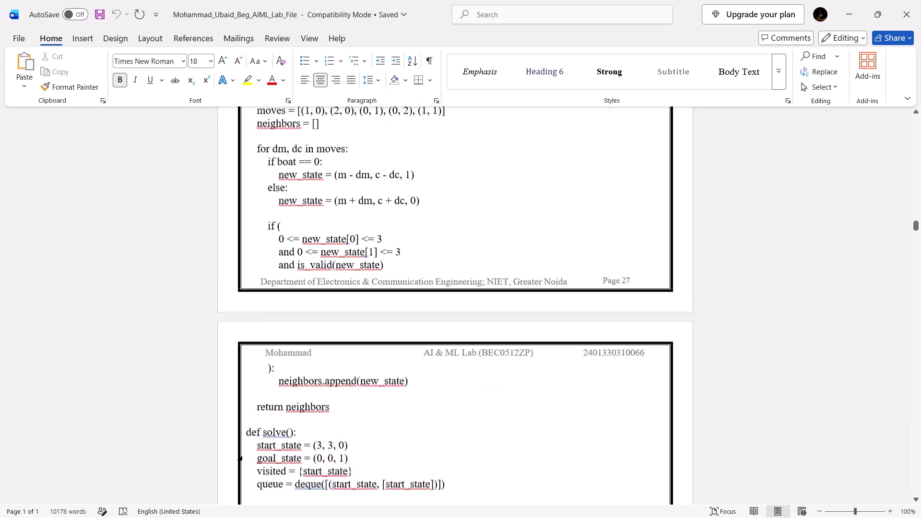
scroll(581, 404, down, 4)
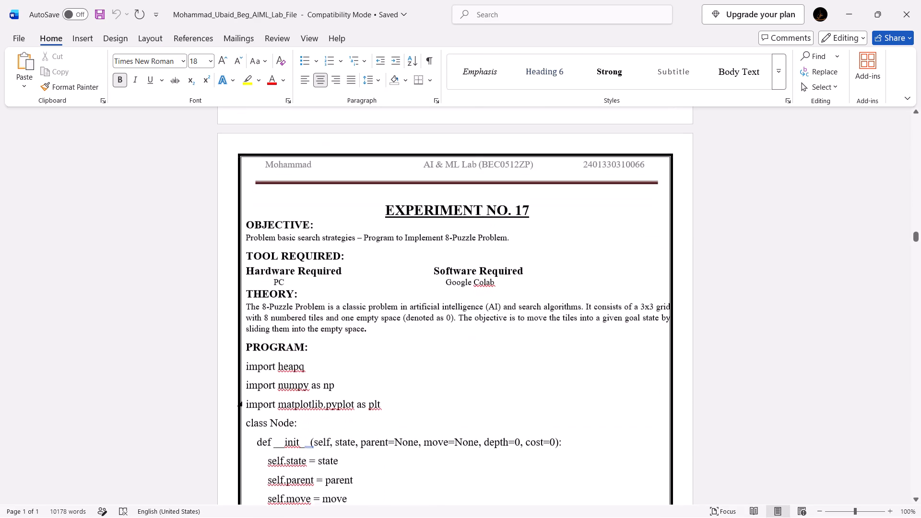
scroll(581, 404, down, 3)
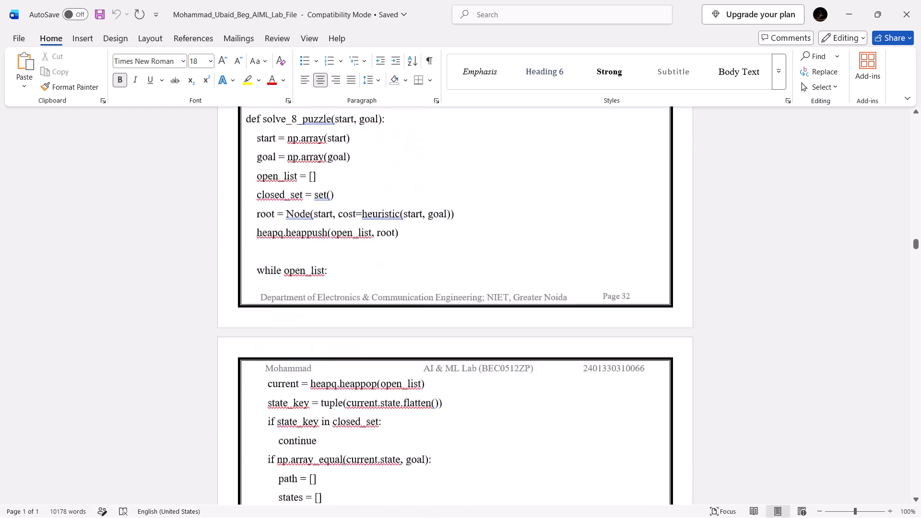
scroll(581, 404, down, 3)
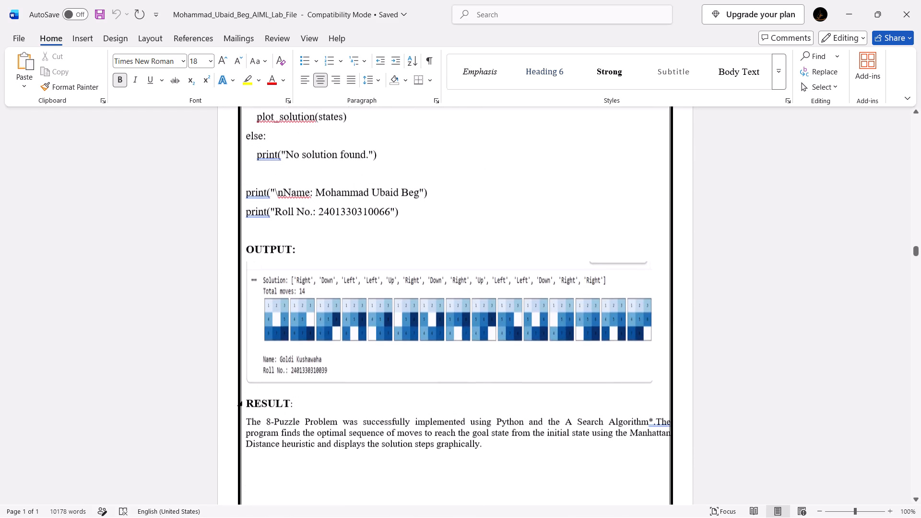
scroll(581, 404, down, 4)
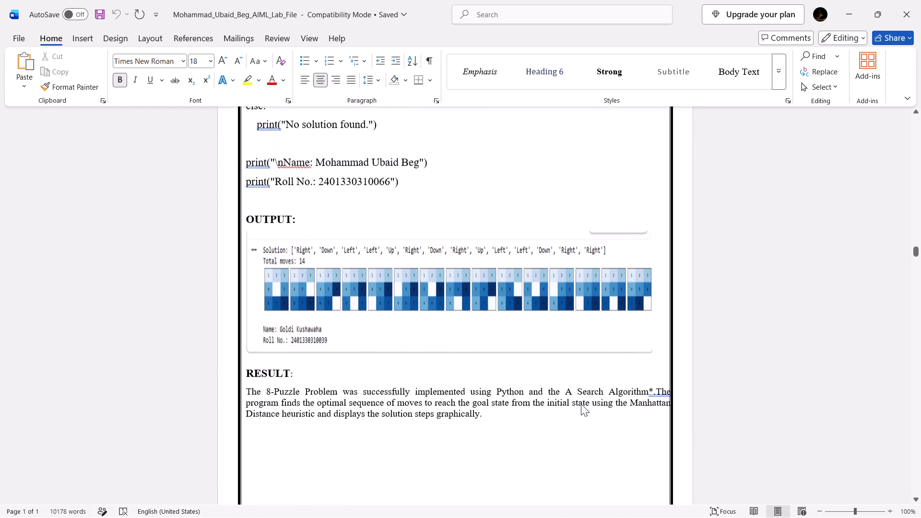
scroll(581, 404, down, 2)
scroll(581, 404, up, 1)
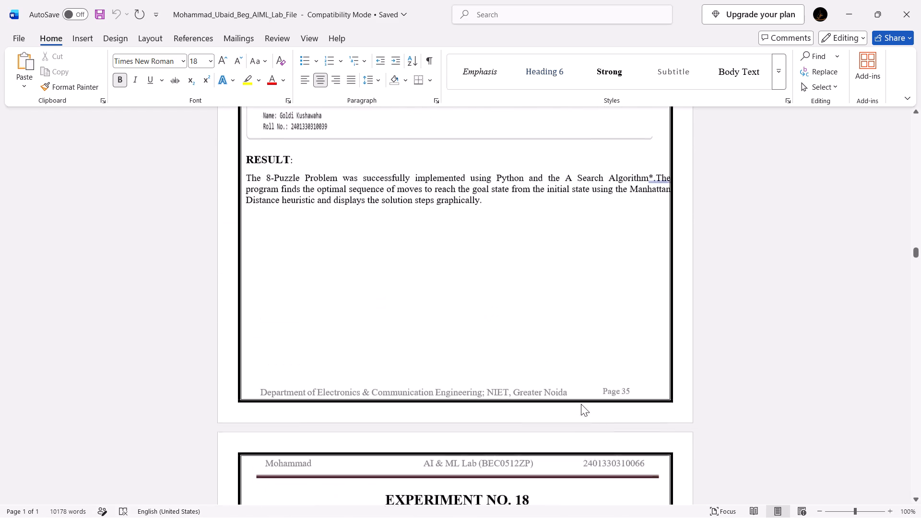
scroll(581, 404, up, 3)
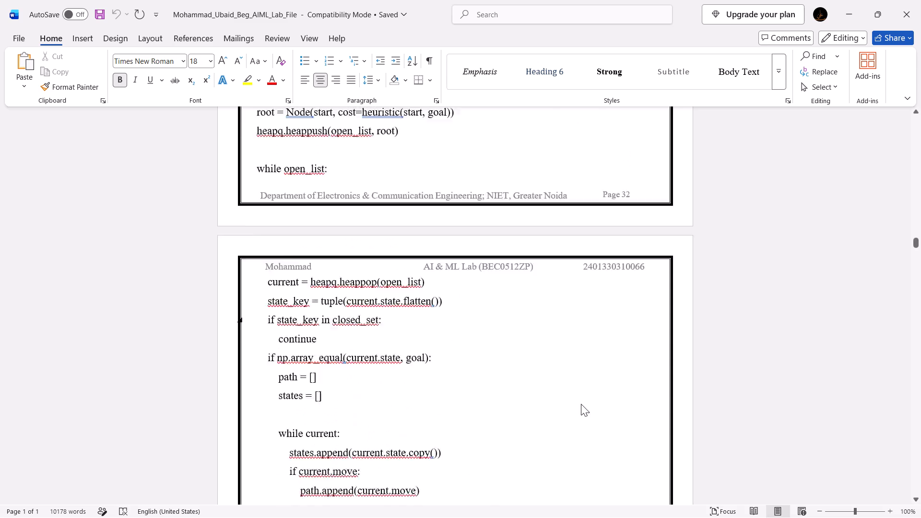
scroll(581, 404, up, 4)
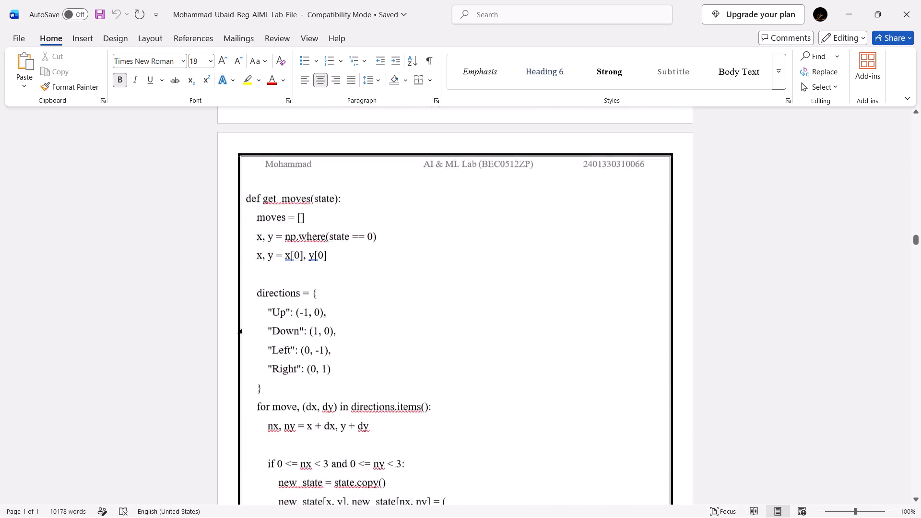
scroll(581, 404, up, 3)
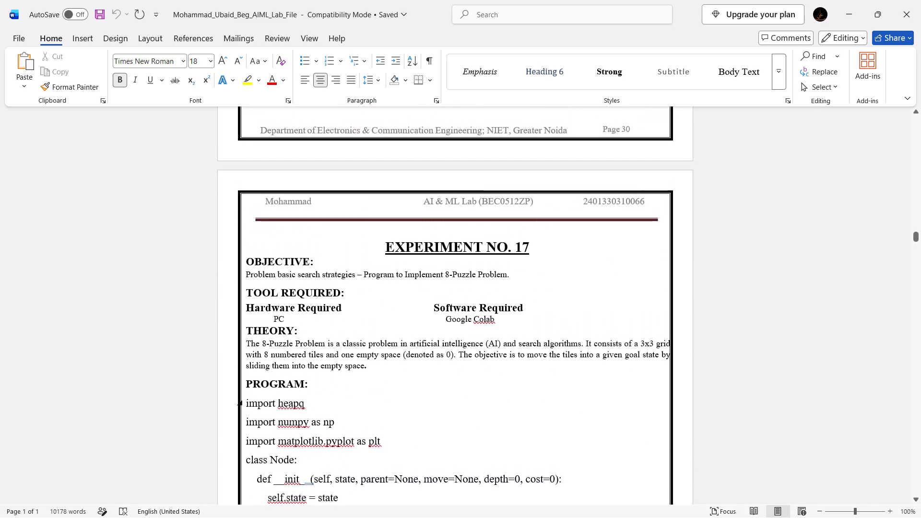
scroll(581, 404, up, 2)
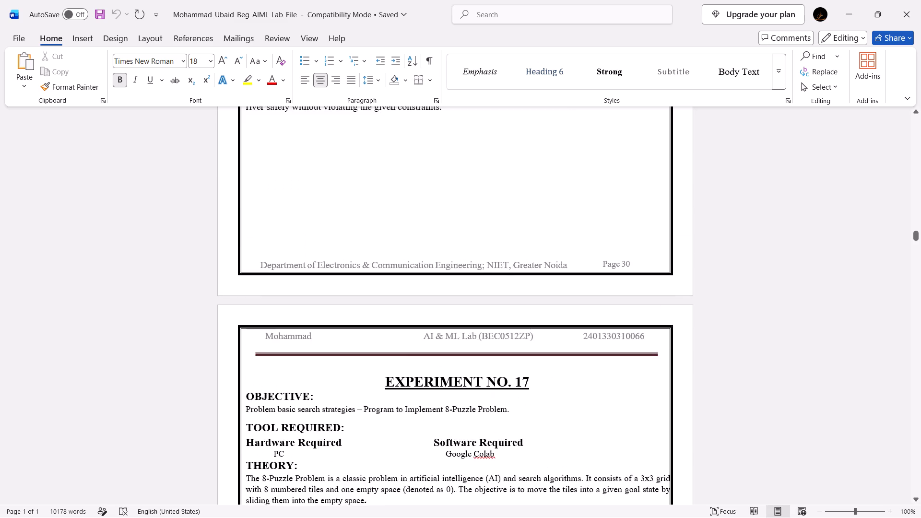
scroll(581, 404, up, 1)
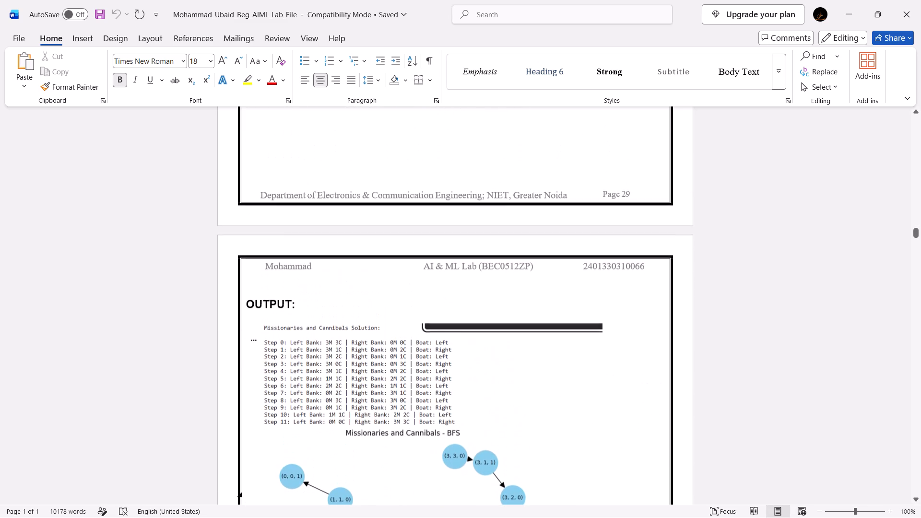
scroll(581, 404, up, 1)
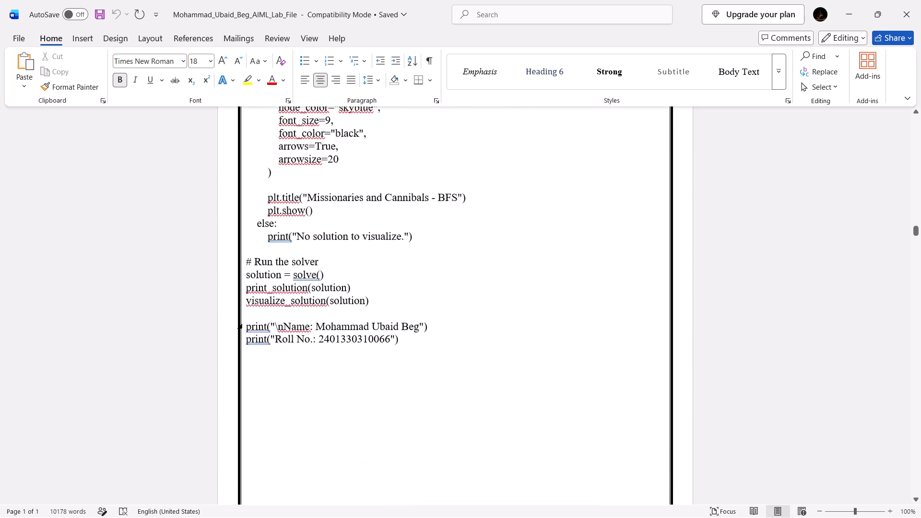
scroll(581, 404, up, 3)
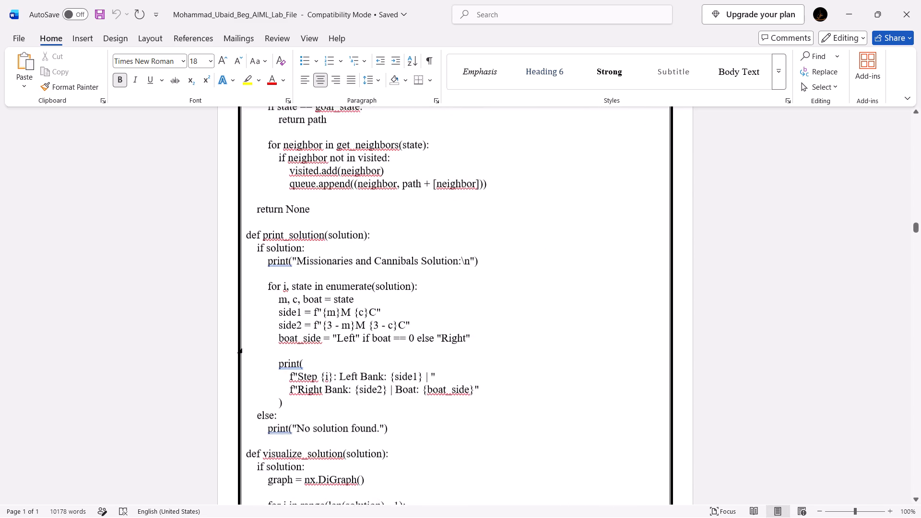
scroll(581, 404, up, 1)
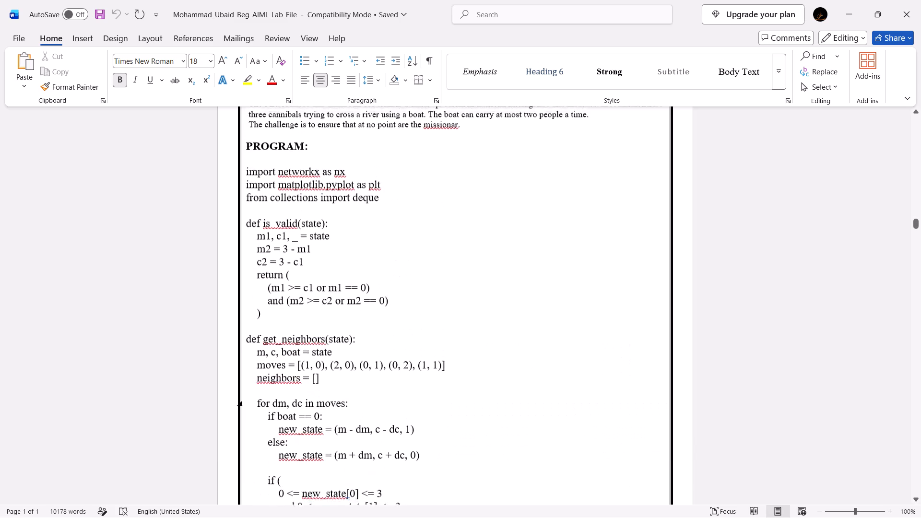
scroll(581, 404, up, 1)
scroll(526, 328, up, 1)
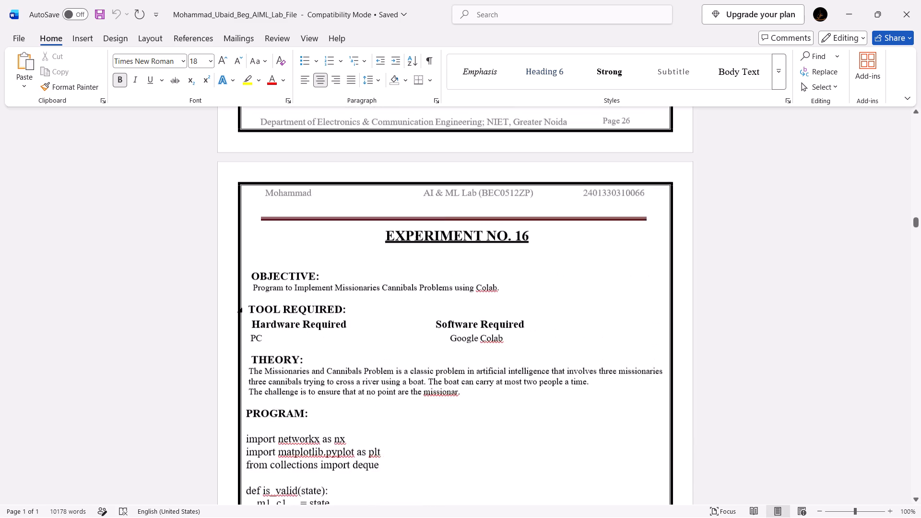
scroll(526, 328, up, 1)
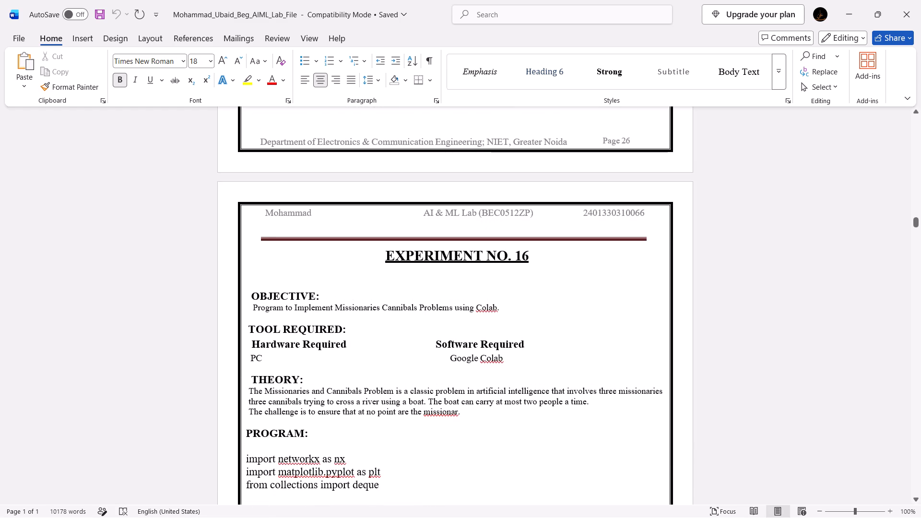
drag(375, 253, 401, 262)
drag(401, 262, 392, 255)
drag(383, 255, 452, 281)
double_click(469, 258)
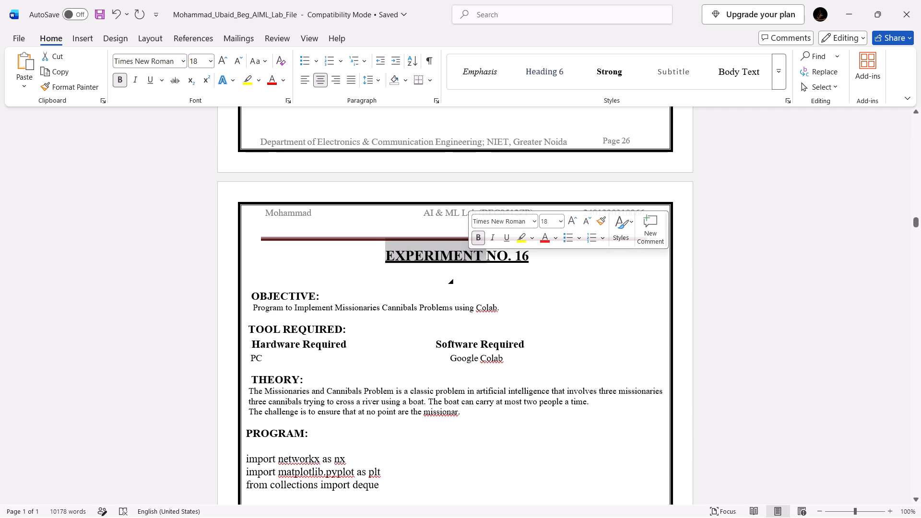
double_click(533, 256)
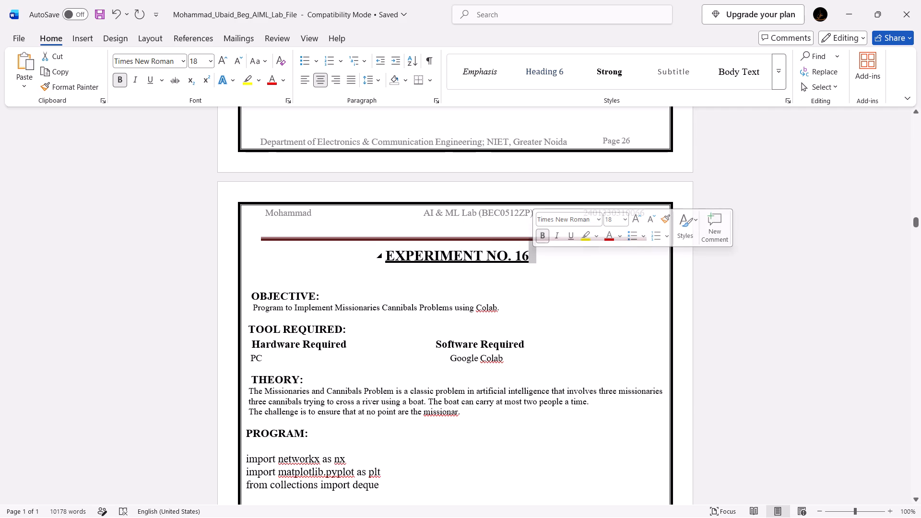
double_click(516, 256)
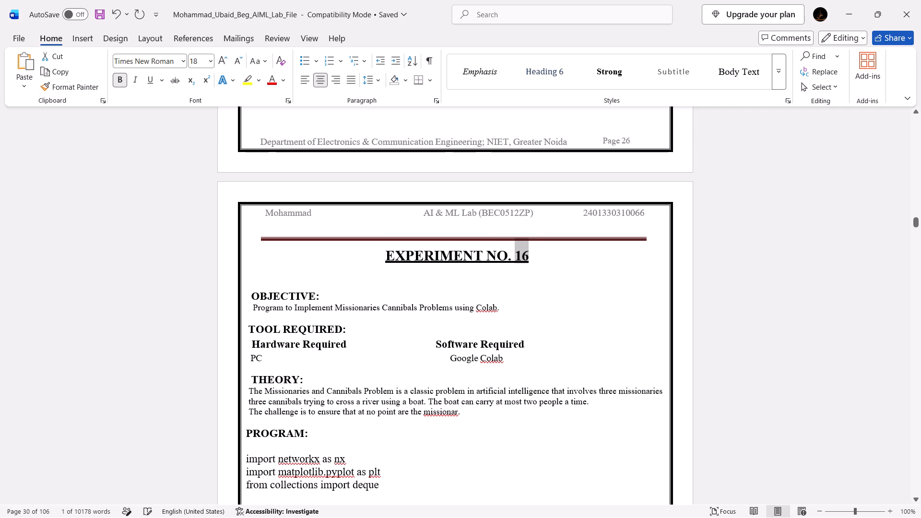
Copy everything from the OBJECTIVE heading of Experiment No. 16 through the end of the AIML lab file.
drag(253, 293, 403, 439)
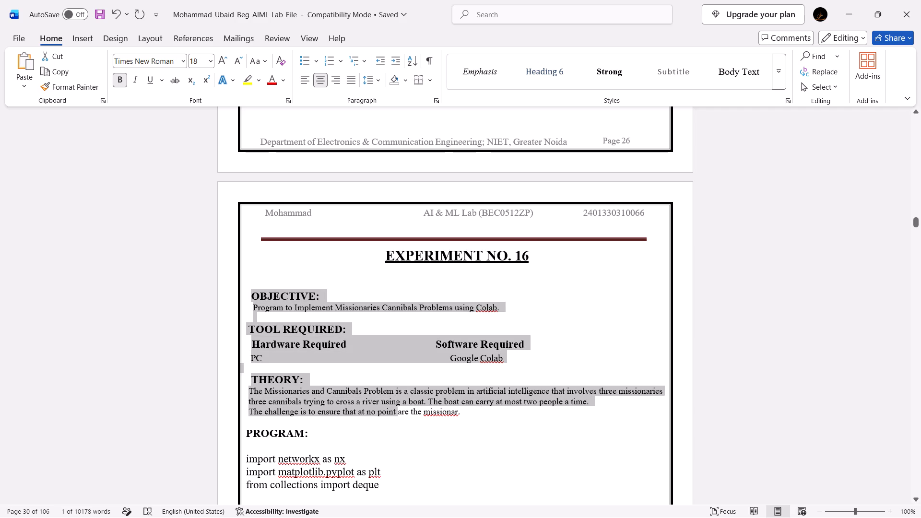
drag(403, 439, 459, 517)
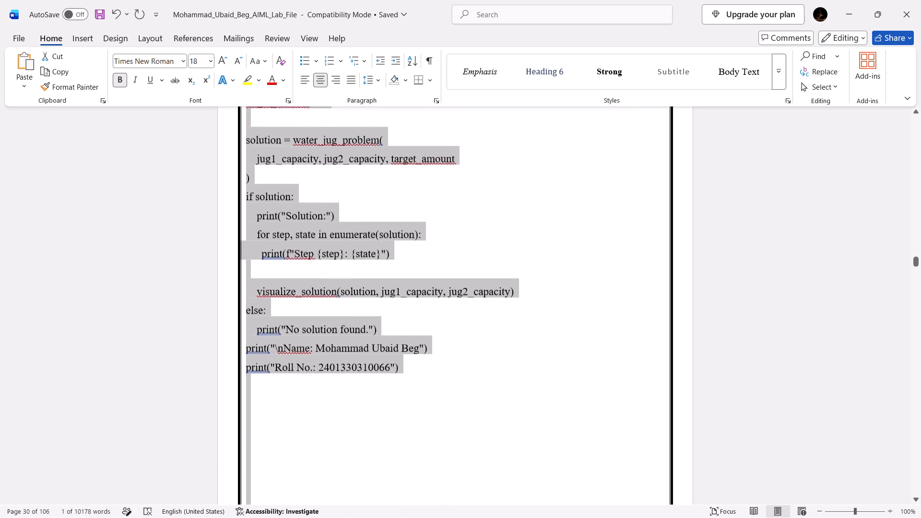
drag(459, 517, 519, 517)
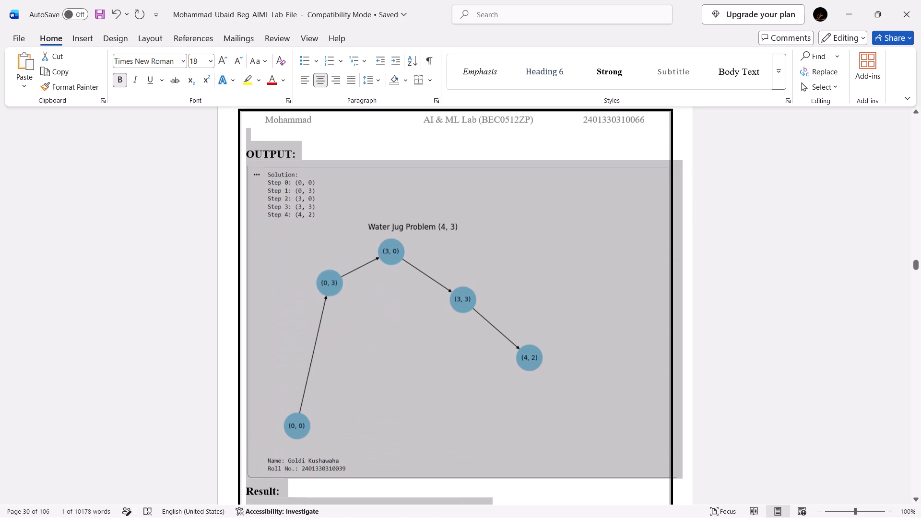
drag(519, 517, 636, 517)
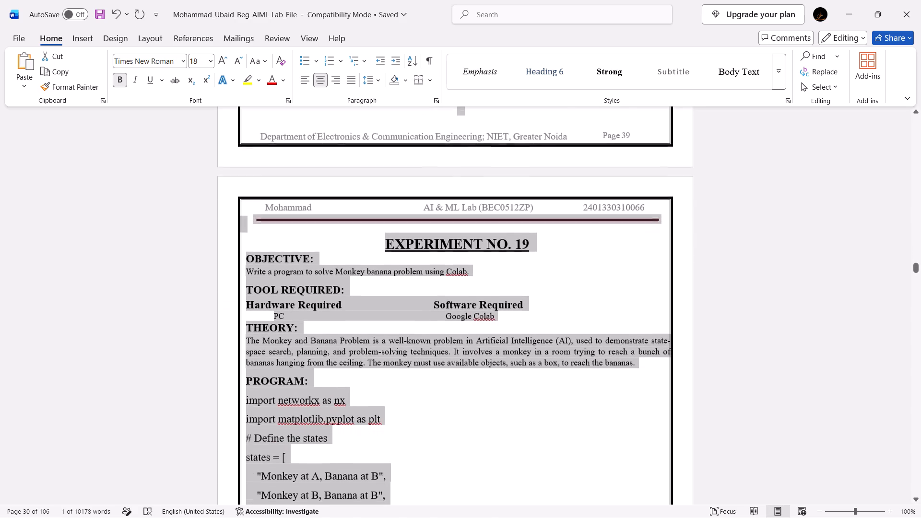
drag(636, 517, 743, 517)
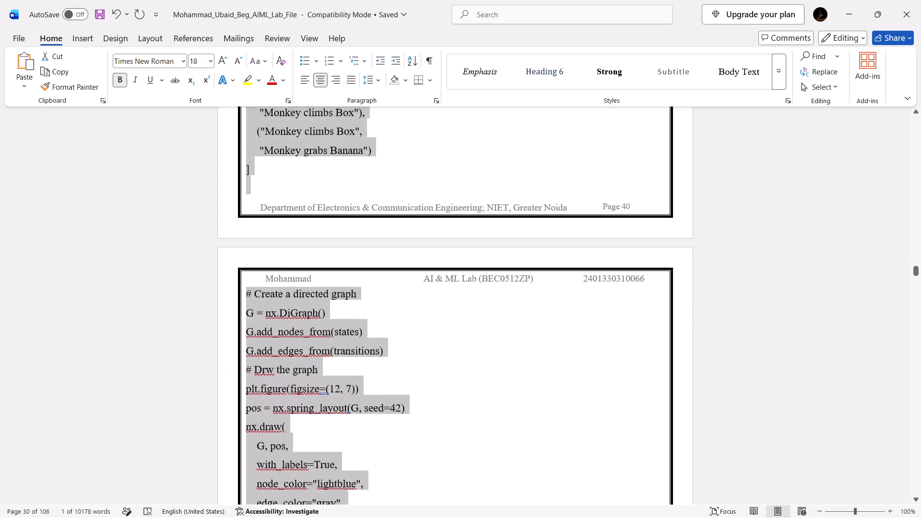
drag(743, 517, 820, 517)
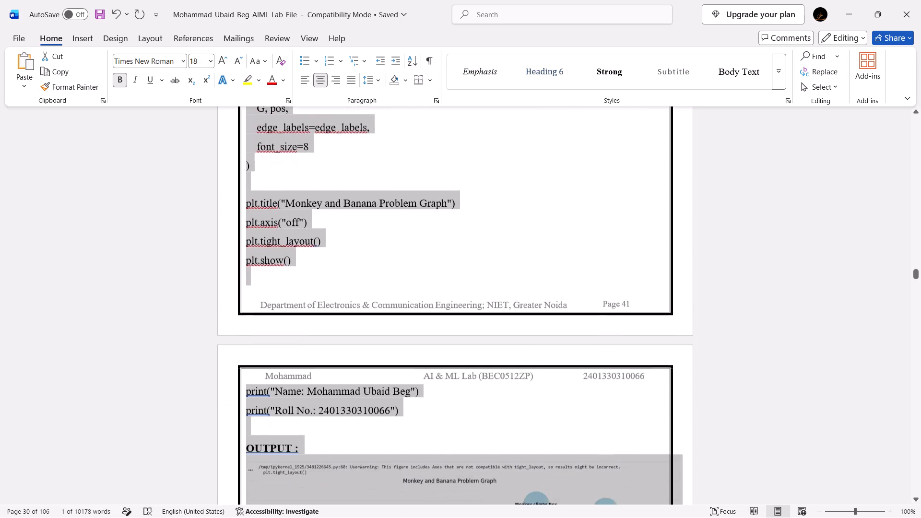
drag(820, 517, 889, 517)
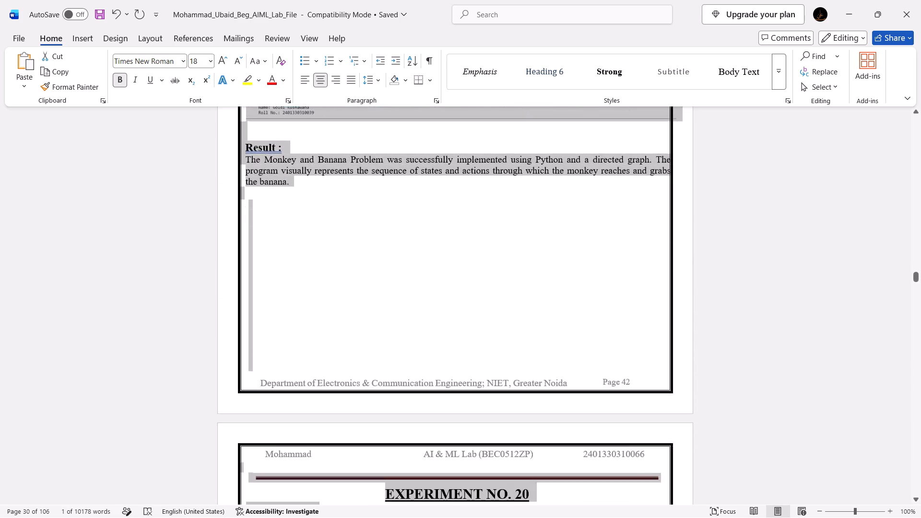
drag(889, 517, 920, 517)
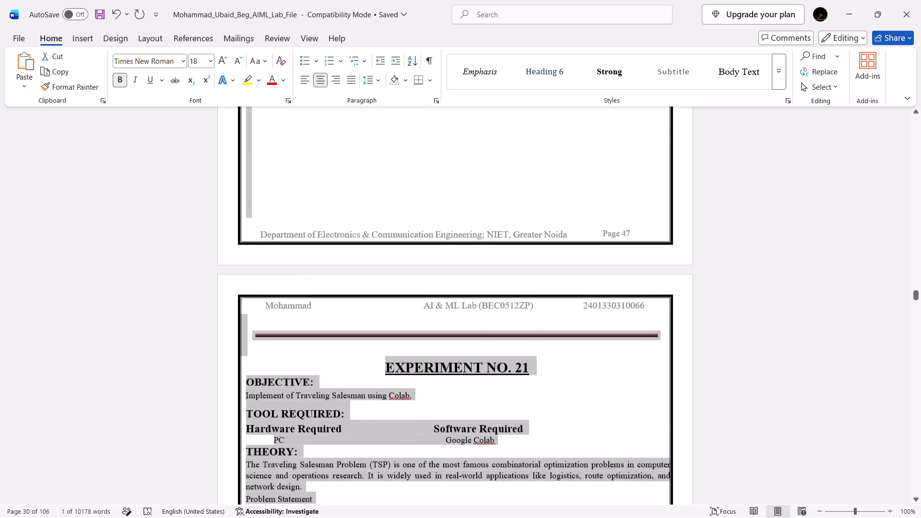
drag(920, 517, 920, 517)
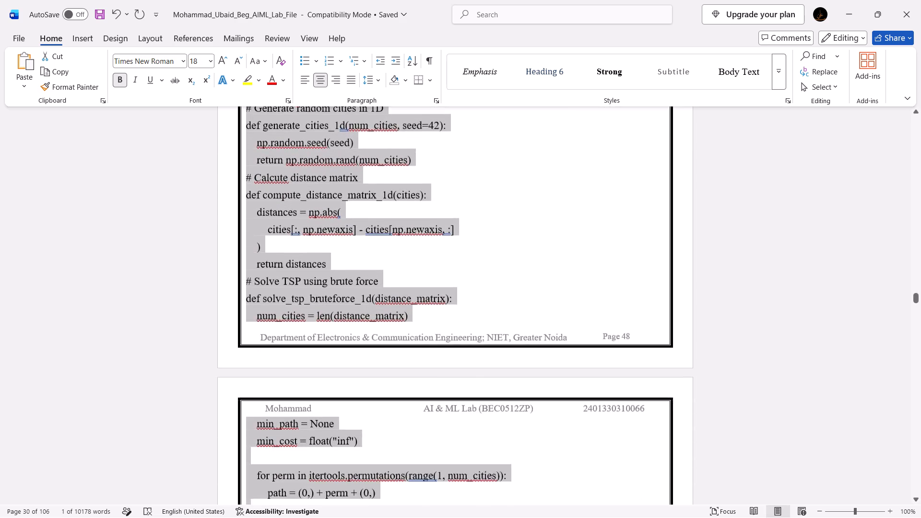
drag(920, 517, 914, 516)
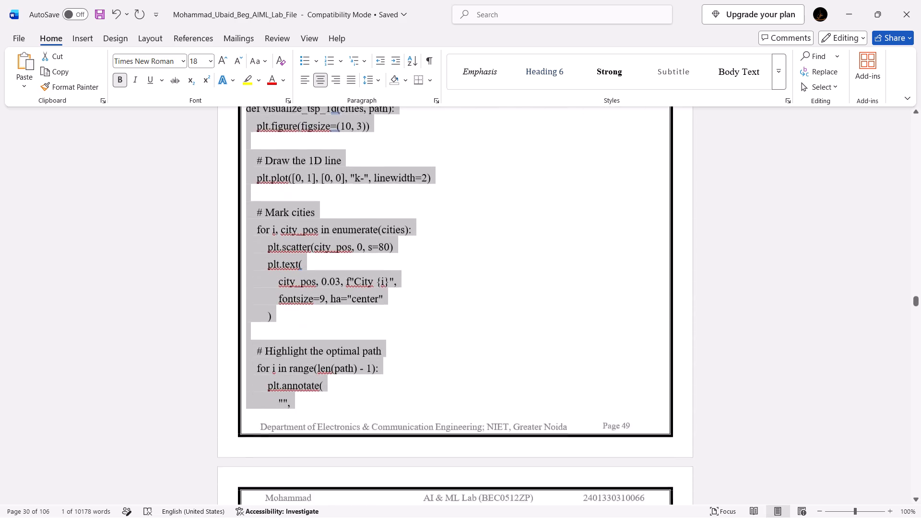
drag(914, 516, 920, 517)
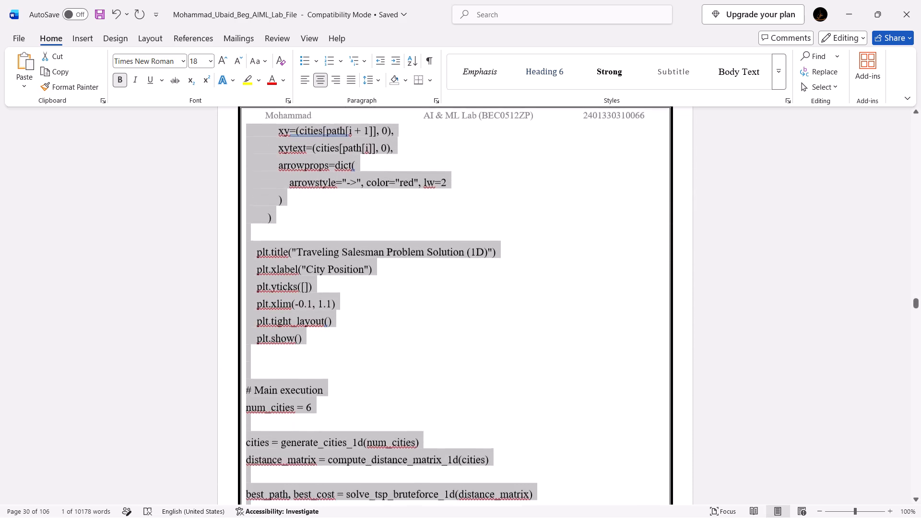
drag(920, 517, 915, 517)
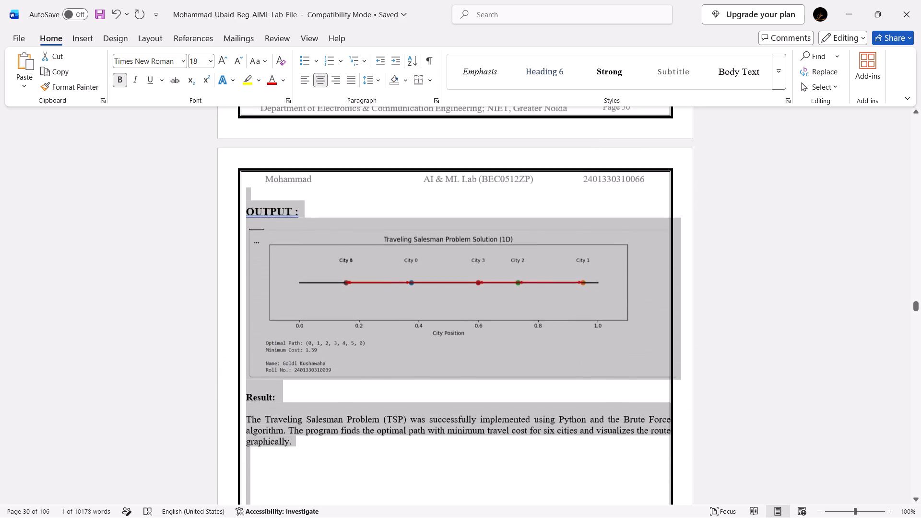
drag(915, 517, 920, 517)
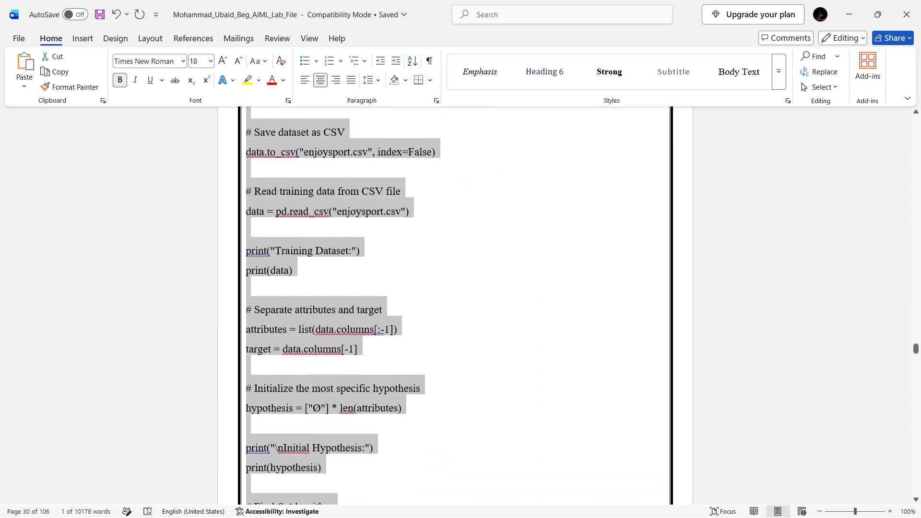
drag(920, 517, 920, 517)
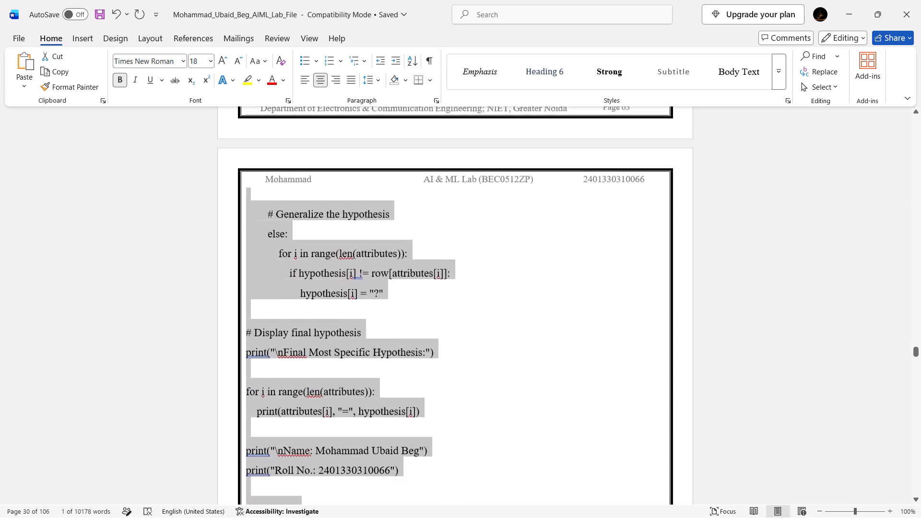
drag(920, 517, 919, 517)
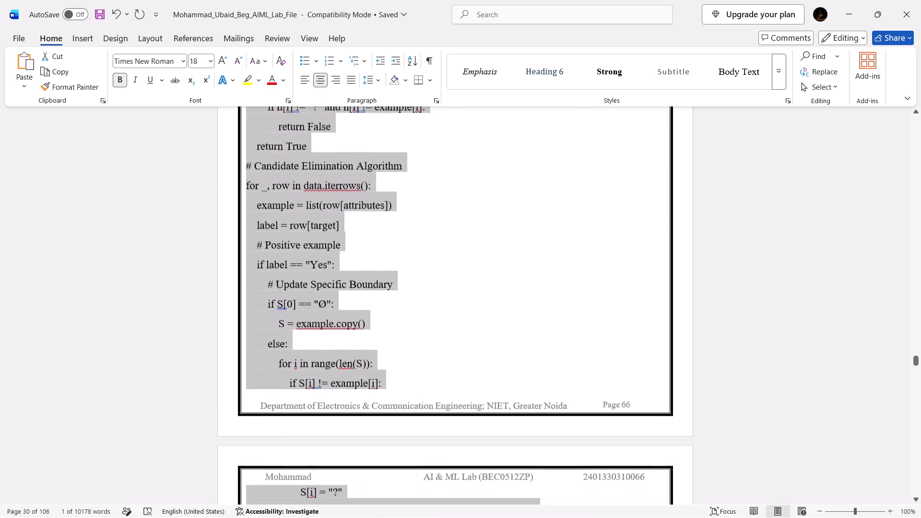
drag(919, 517, 919, 517)
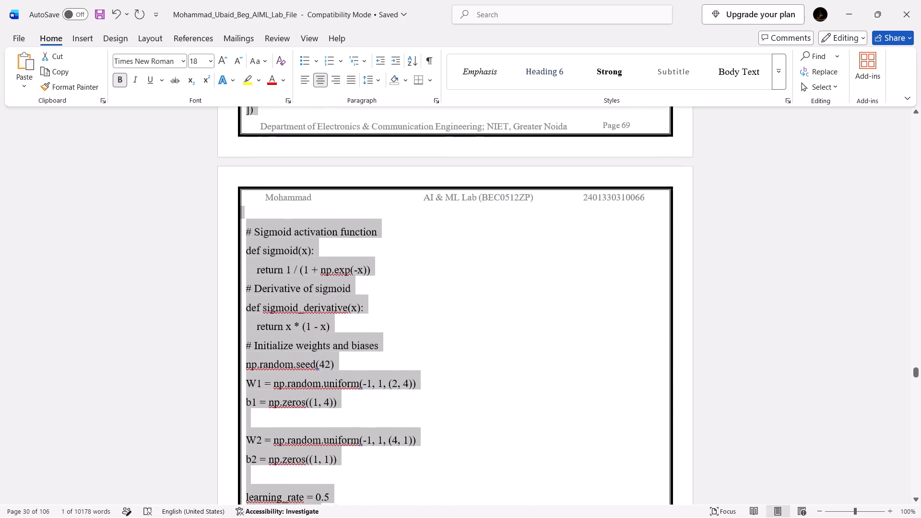
drag(919, 517, 919, 517)
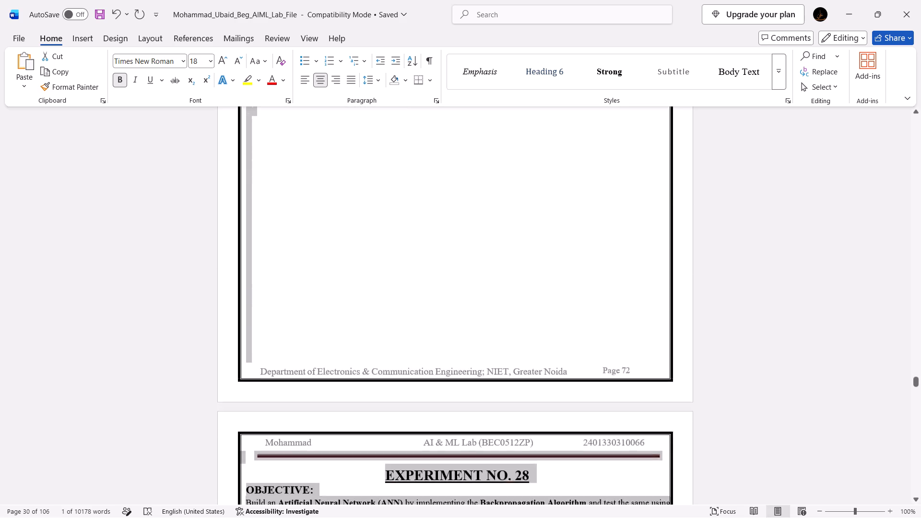
drag(919, 517, 920, 515)
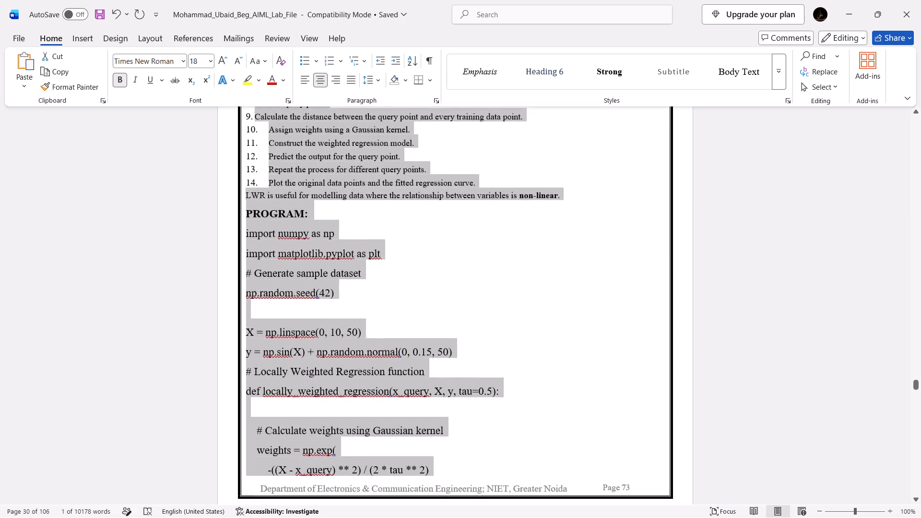
drag(920, 515, 916, 510)
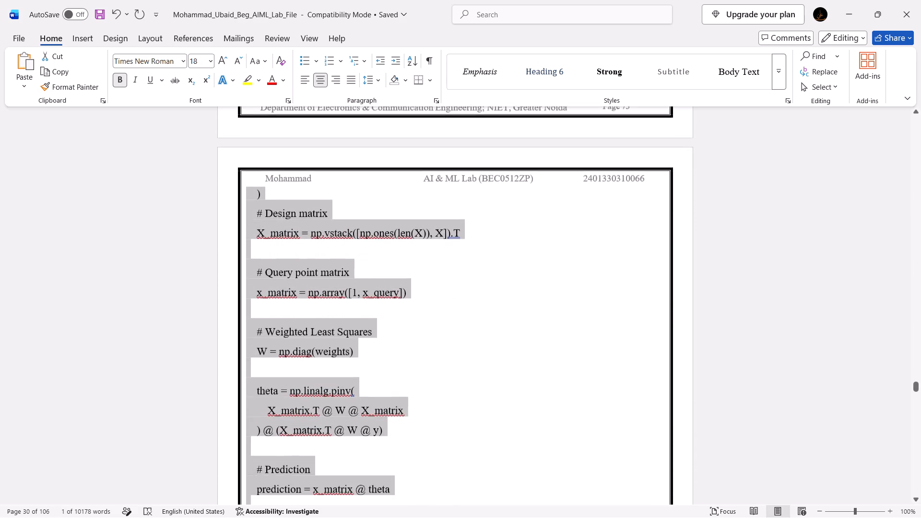
drag(916, 510, 920, 517)
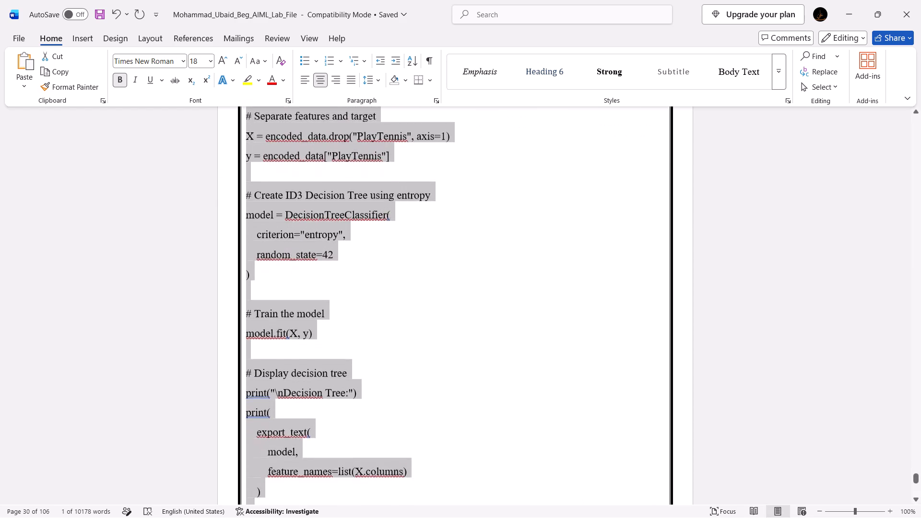
drag(920, 517, 920, 517)
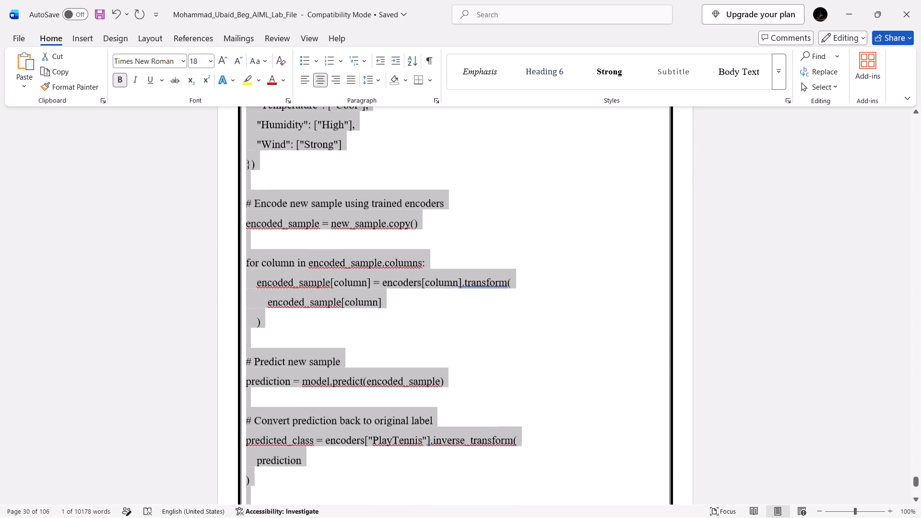
drag(920, 517, 920, 517)
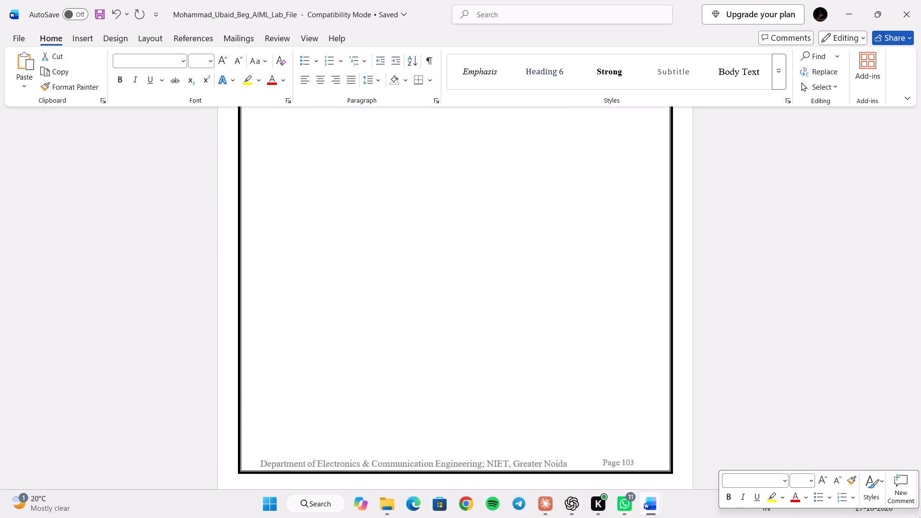
key(ctrl+c)
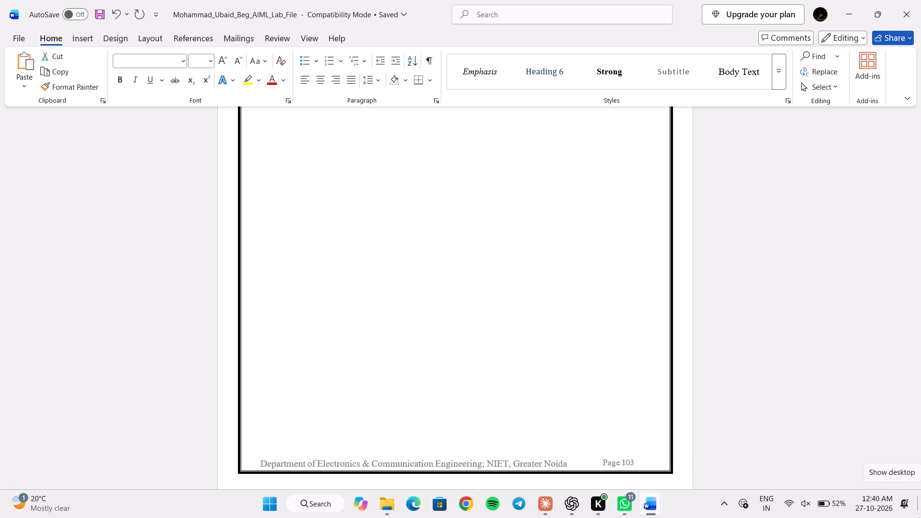
key(ctrl+c)
key(ctrl+c)
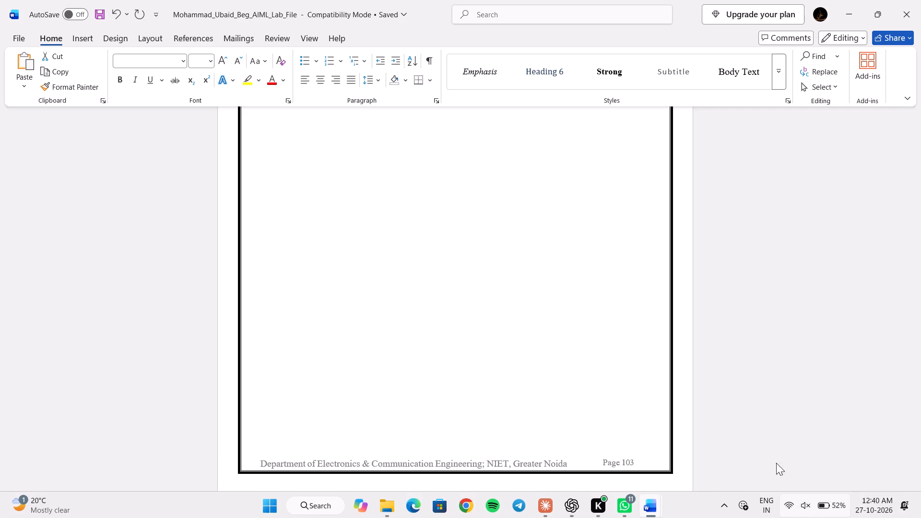
Switch to Document3 and paste the copied experiment content into its empty body.
click(649, 497)
click(817, 455)
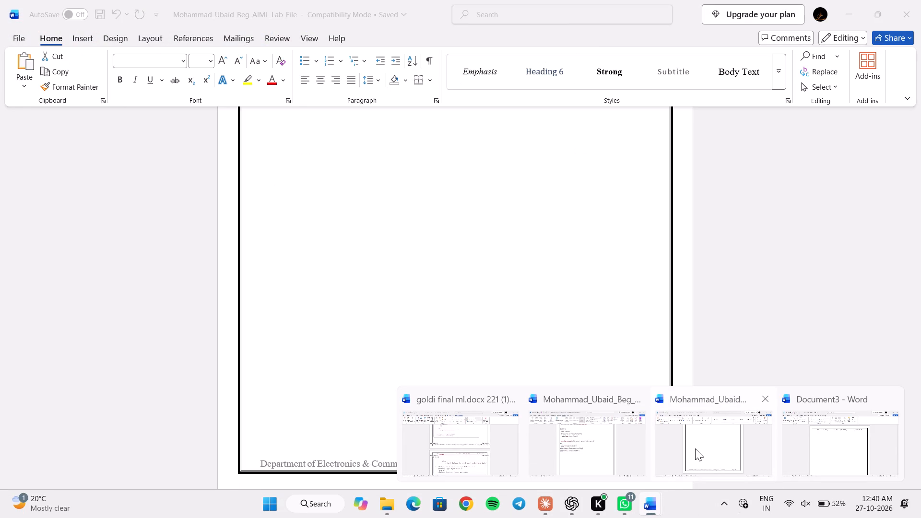
click(695, 448)
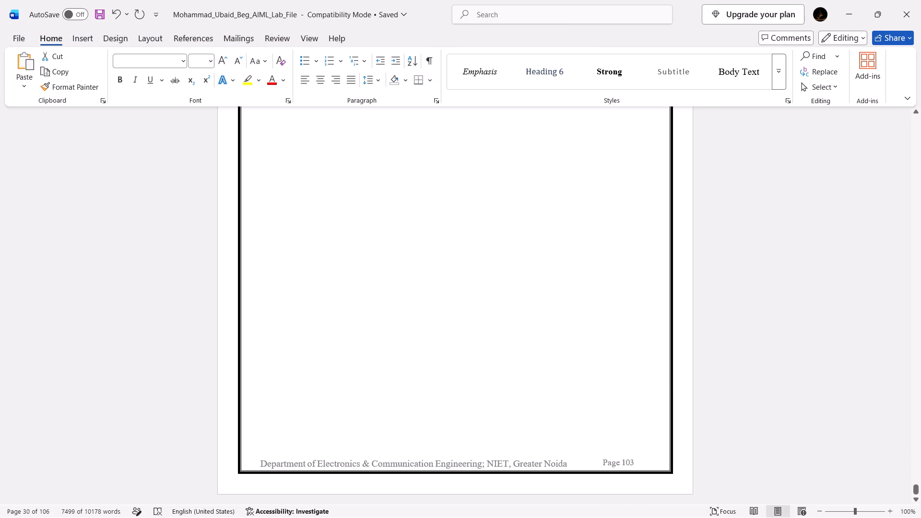
click(644, 498)
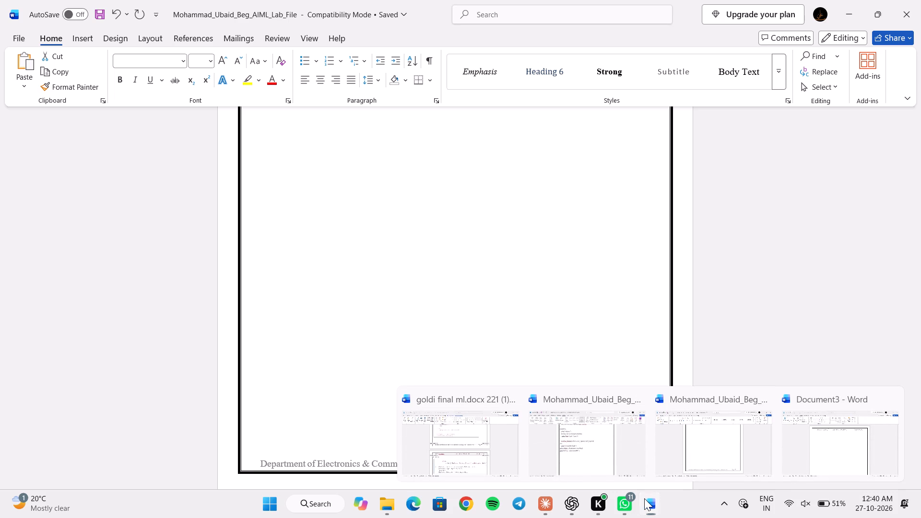
click(794, 449)
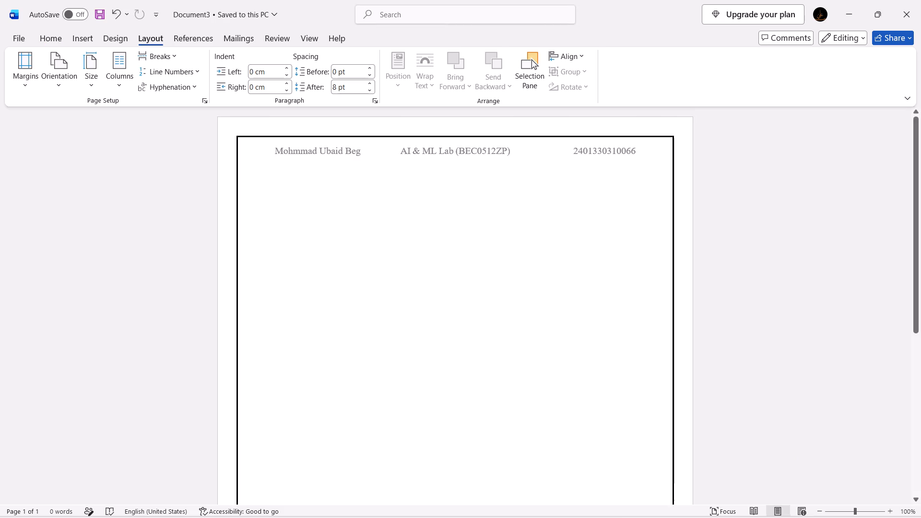
key(ctrl+v)
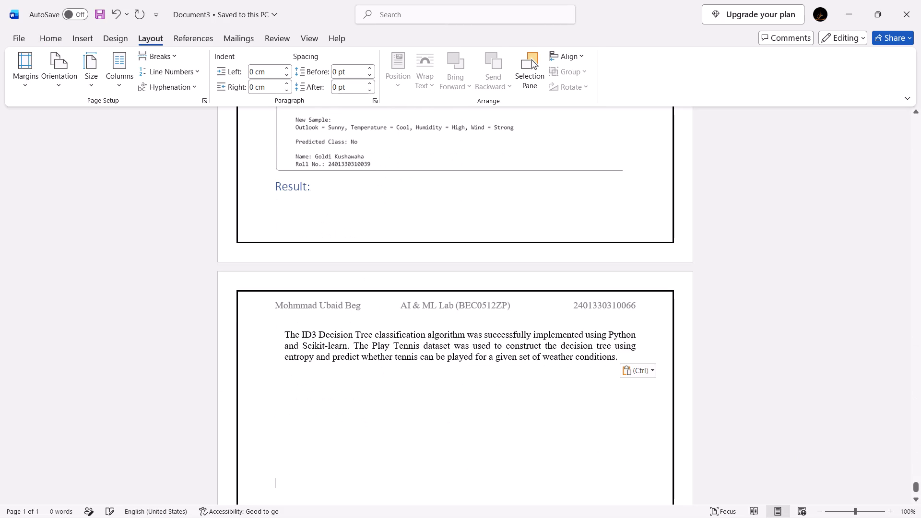
Examine the final pages of the pasted content, from the ID3 decision tree code through its output and Result section.
scroll(520, 266, up, 3)
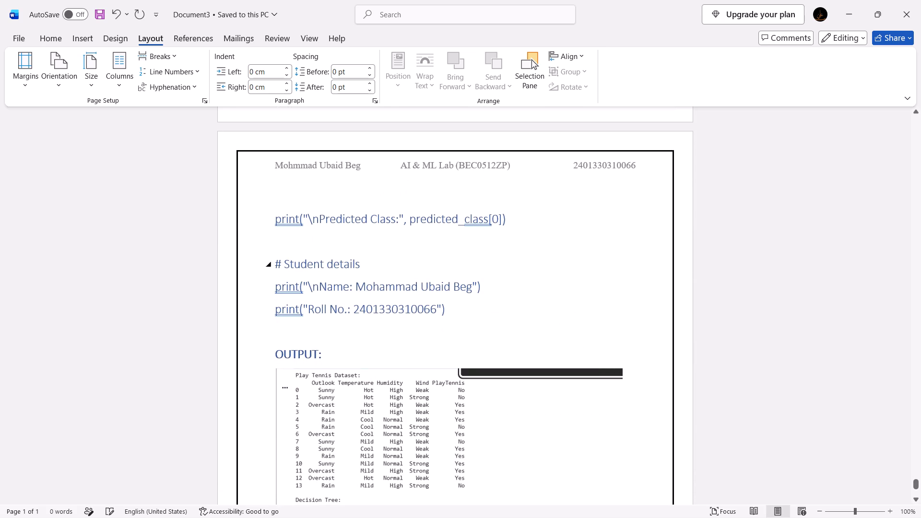
click(520, 266)
scroll(520, 266, up, 1)
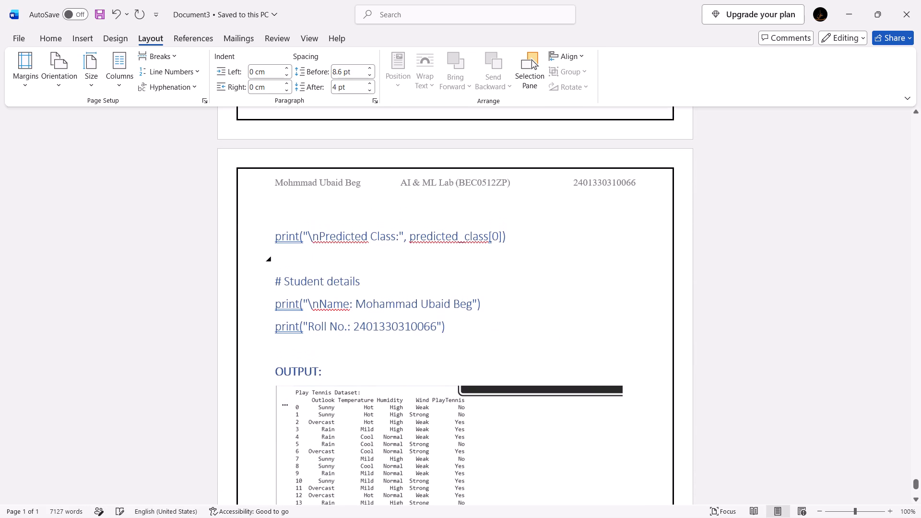
scroll(520, 266, up, 2)
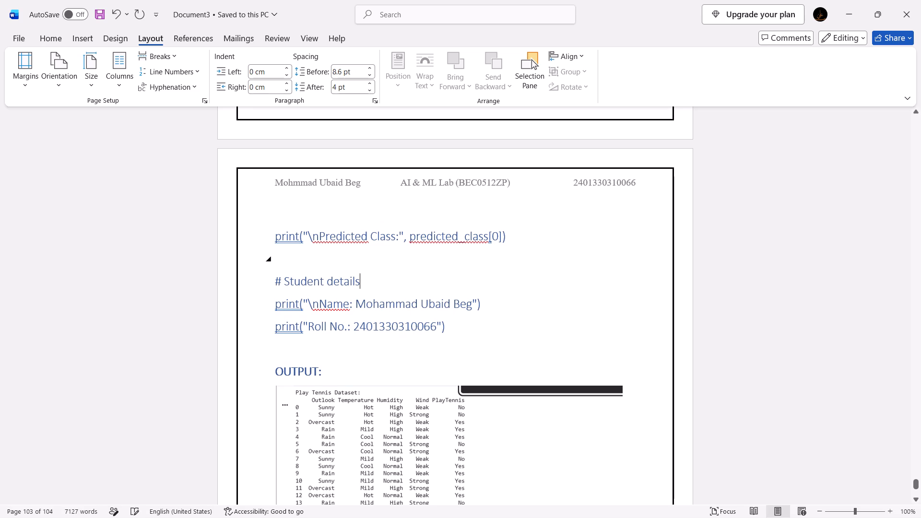
scroll(520, 266, up, 1)
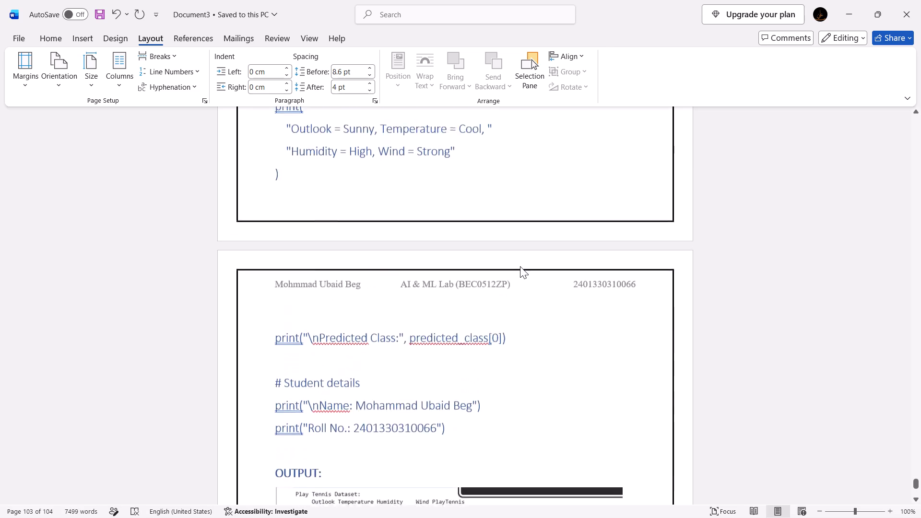
scroll(520, 266, up, 1)
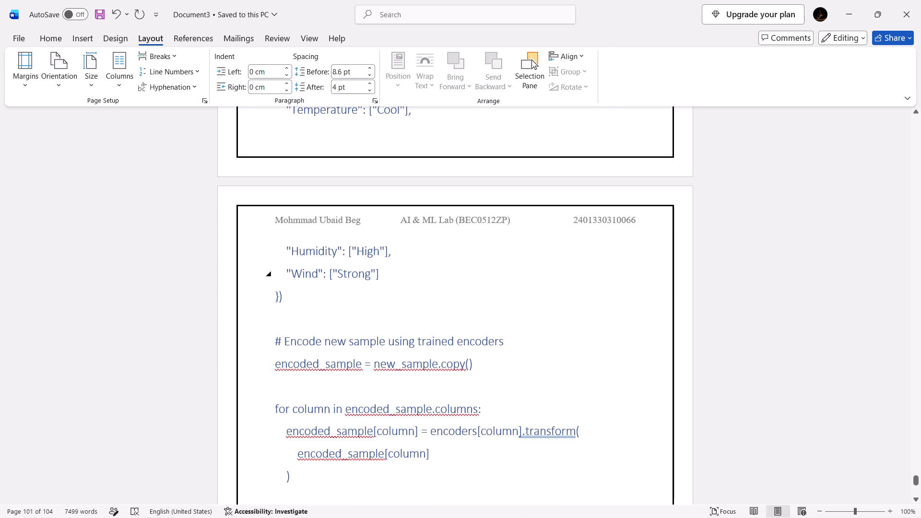
scroll(522, 279, down, 1)
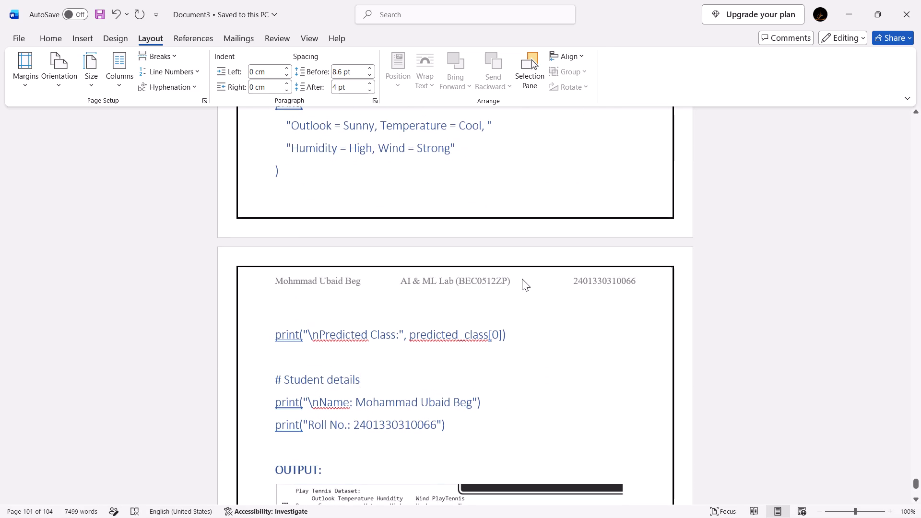
scroll(522, 279, down, 2)
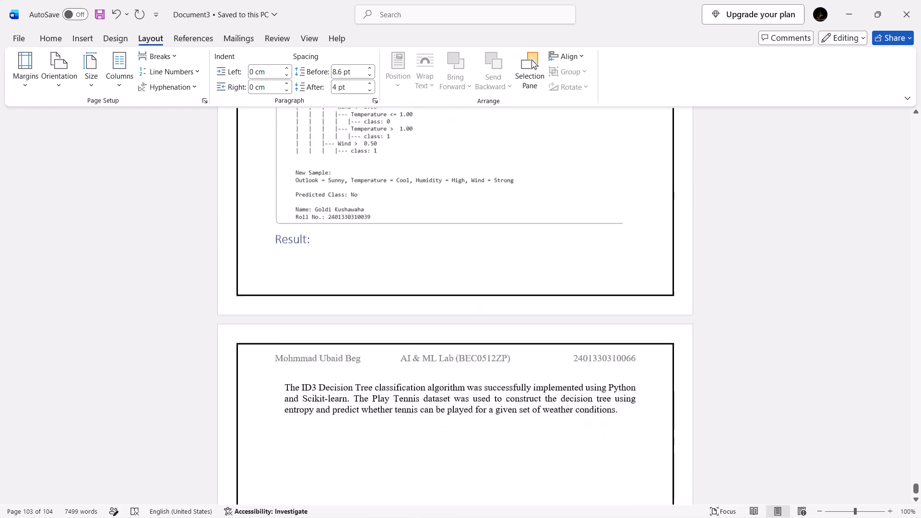
scroll(522, 279, down, 4)
scroll(522, 279, up, 1)
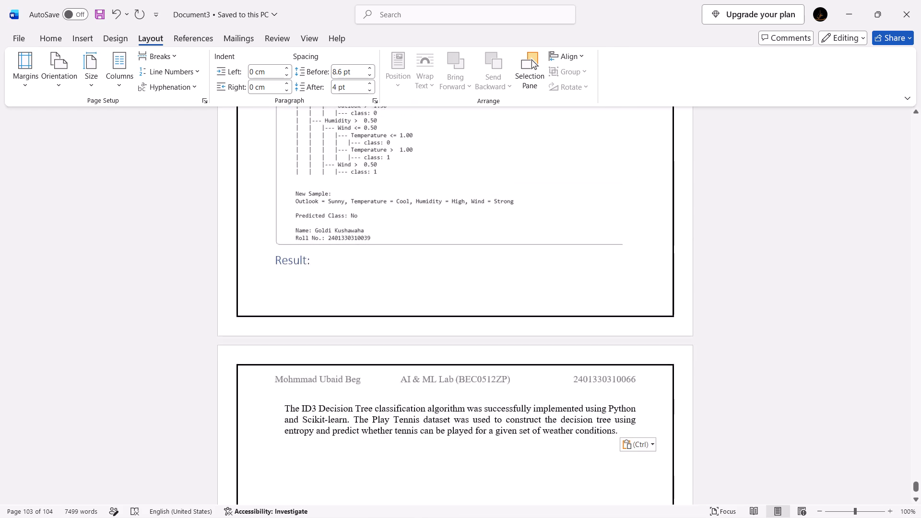
scroll(522, 279, up, 1)
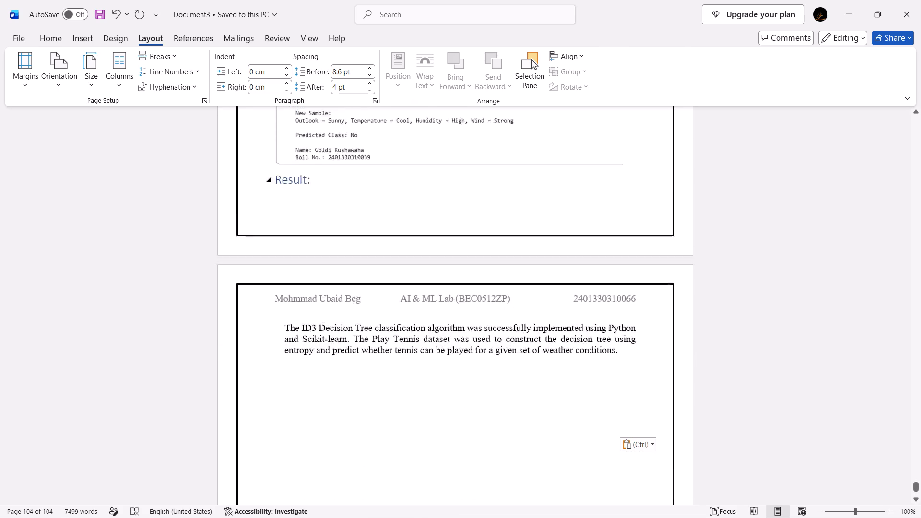
scroll(522, 279, up, 2)
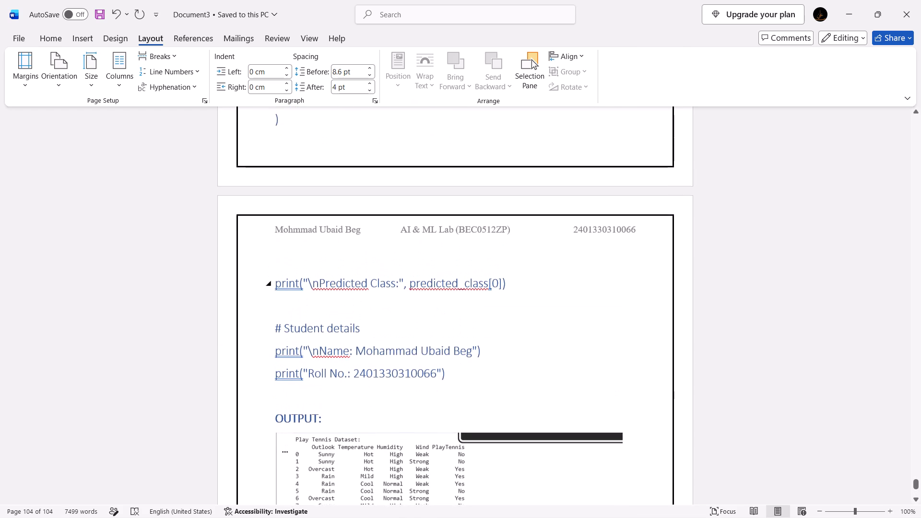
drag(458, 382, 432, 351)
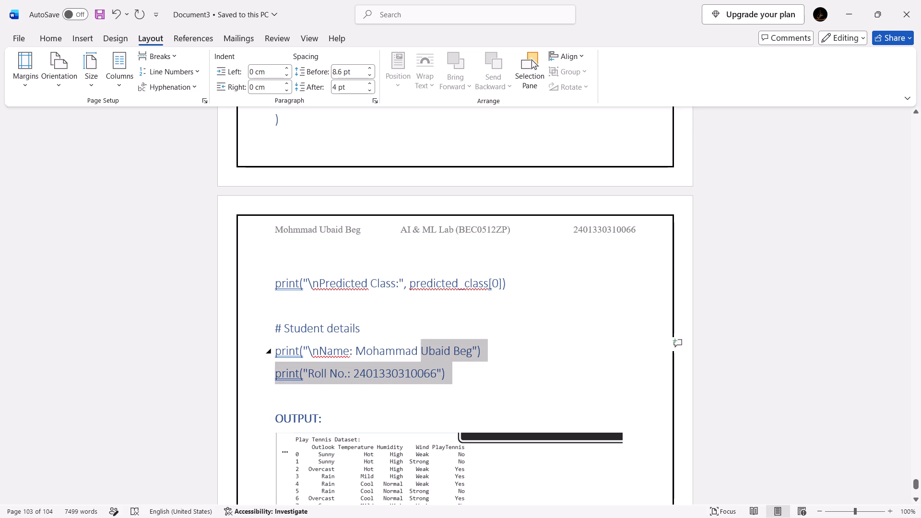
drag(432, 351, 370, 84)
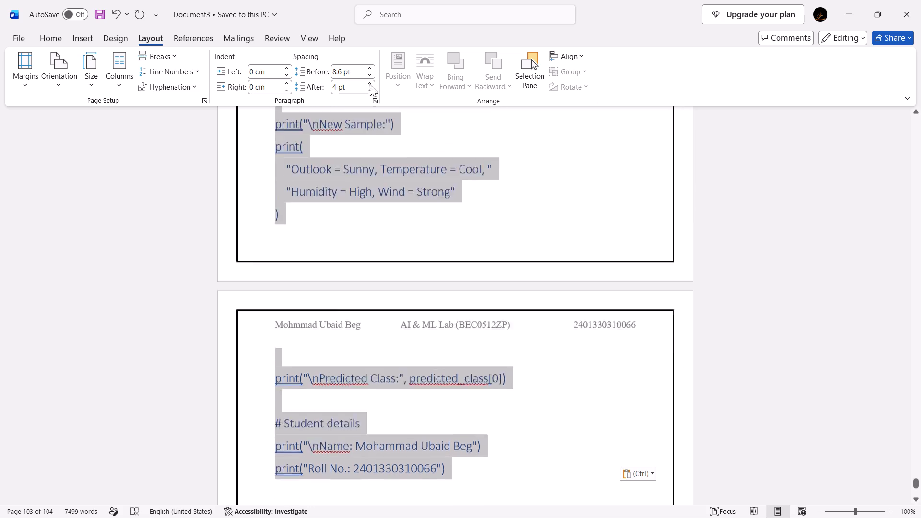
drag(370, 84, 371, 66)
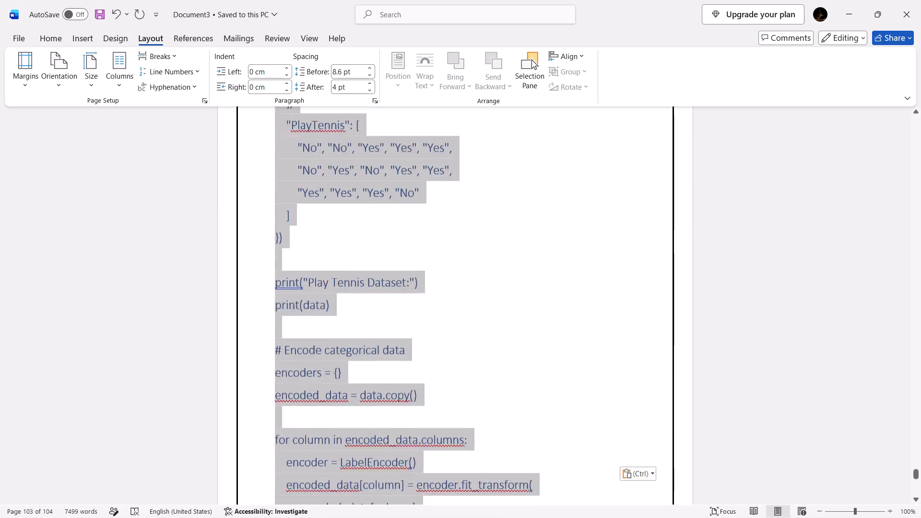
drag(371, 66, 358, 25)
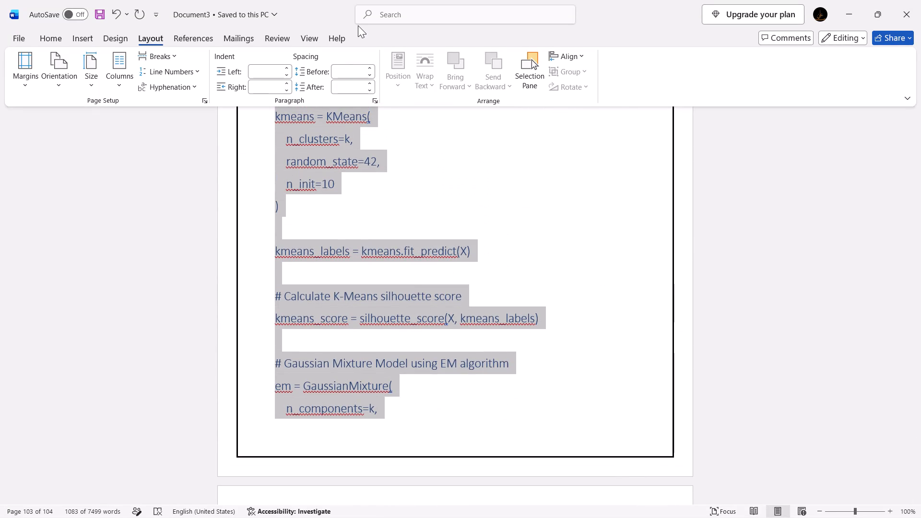
Change the font of all body text in Document3 to Times New Roman.
key(ctrl+a)
key(ctrl+a)
key(ctrl+a)
click(52, 43)
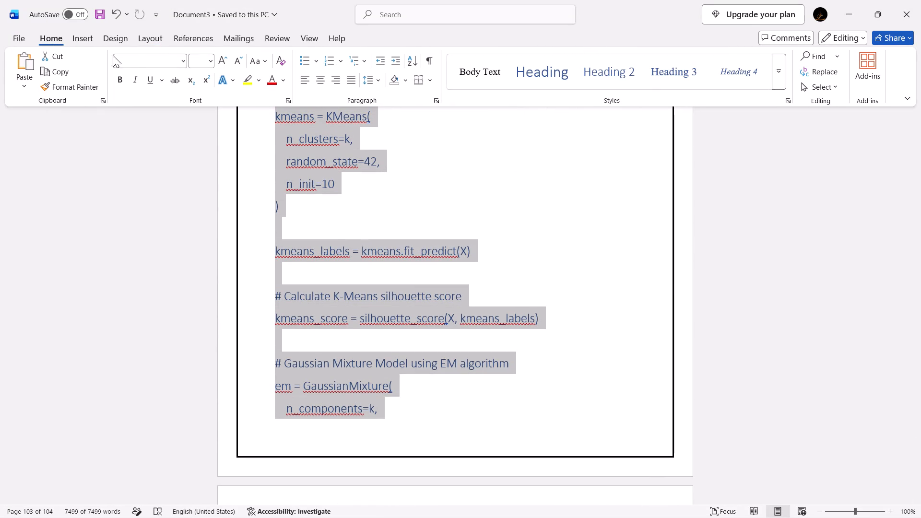
click(152, 56)
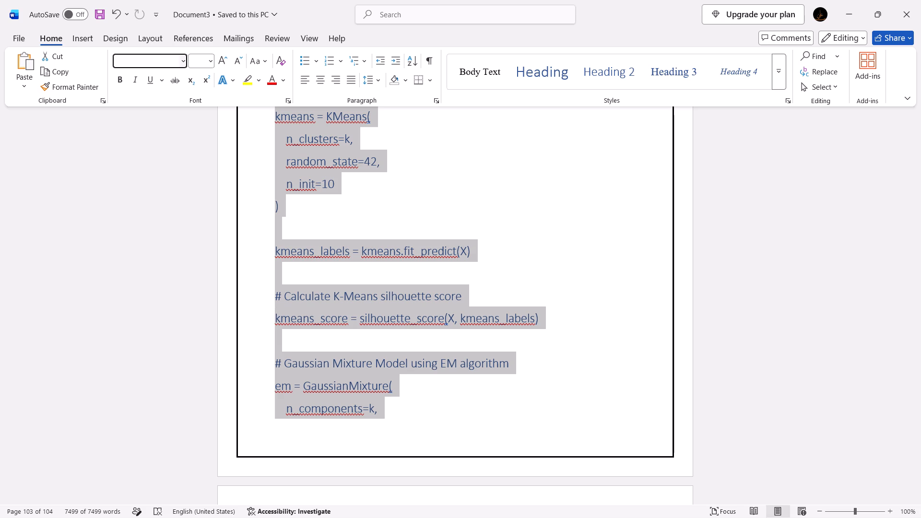
click(180, 60)
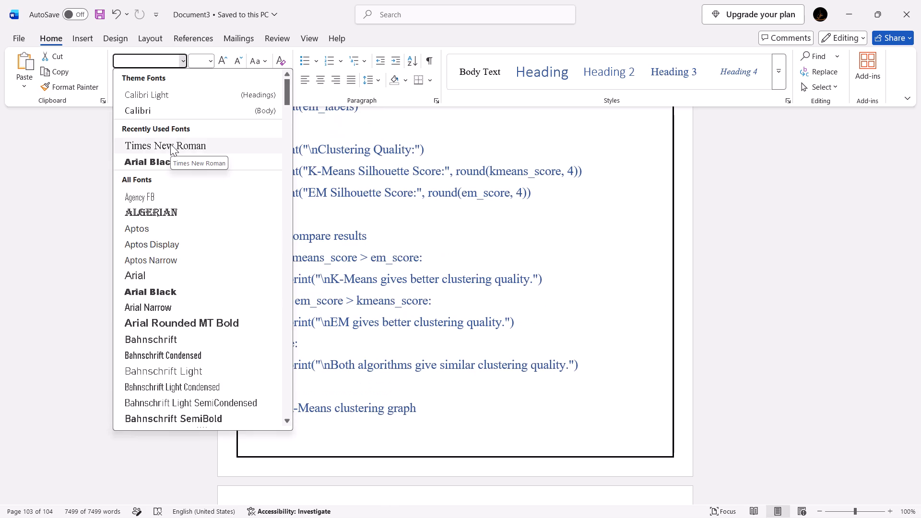
click(170, 144)
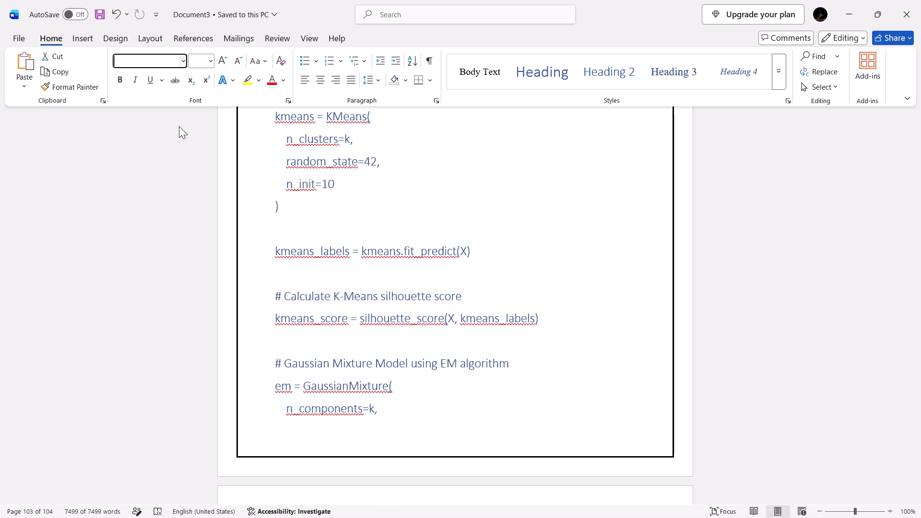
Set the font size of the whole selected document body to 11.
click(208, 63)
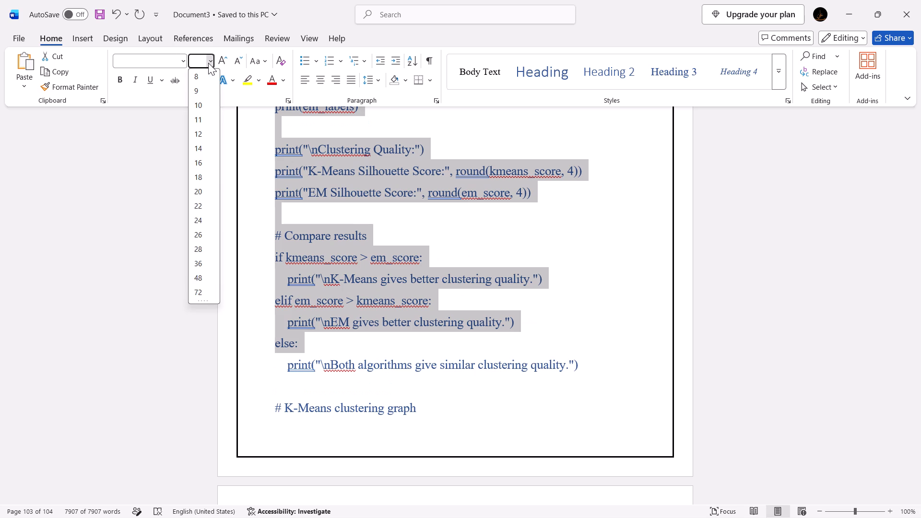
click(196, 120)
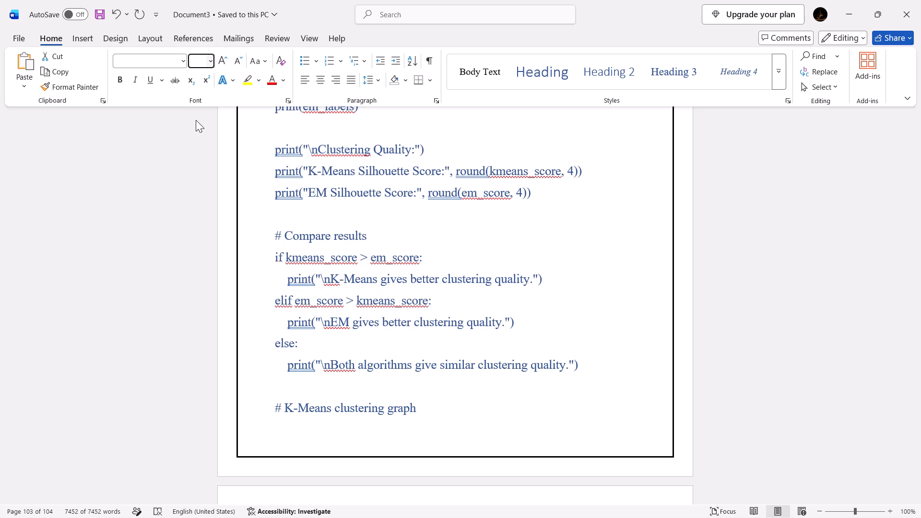
Set the font size of the whole document body to 12 and clear the selection.
scroll(260, 162, up, 1)
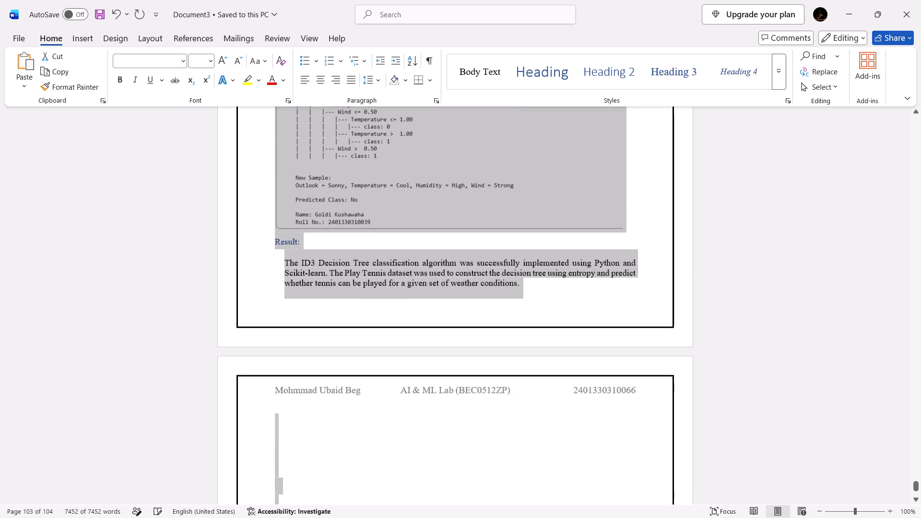
scroll(260, 162, up, 2)
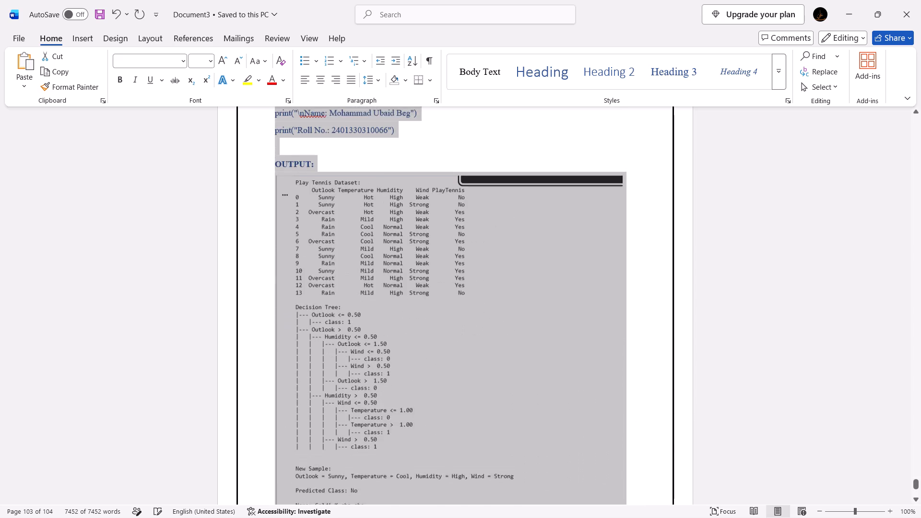
scroll(260, 162, up, 2)
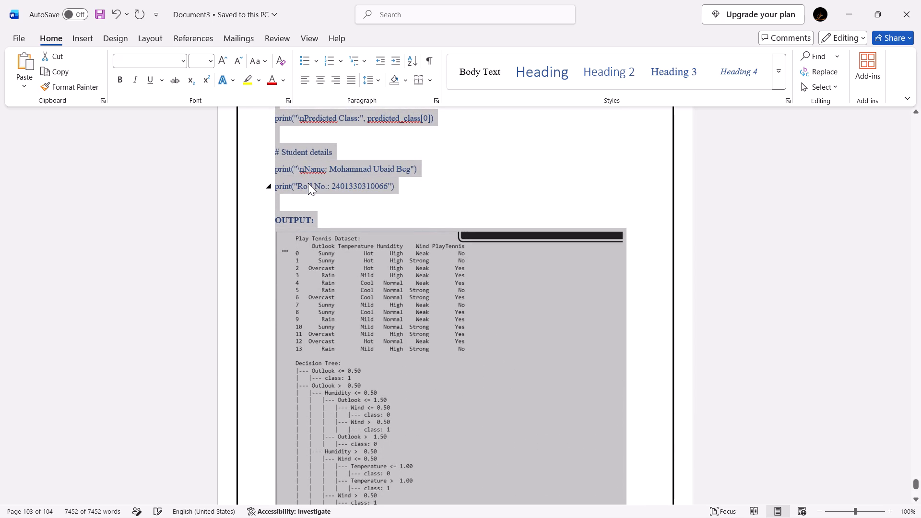
click(208, 60)
click(205, 139)
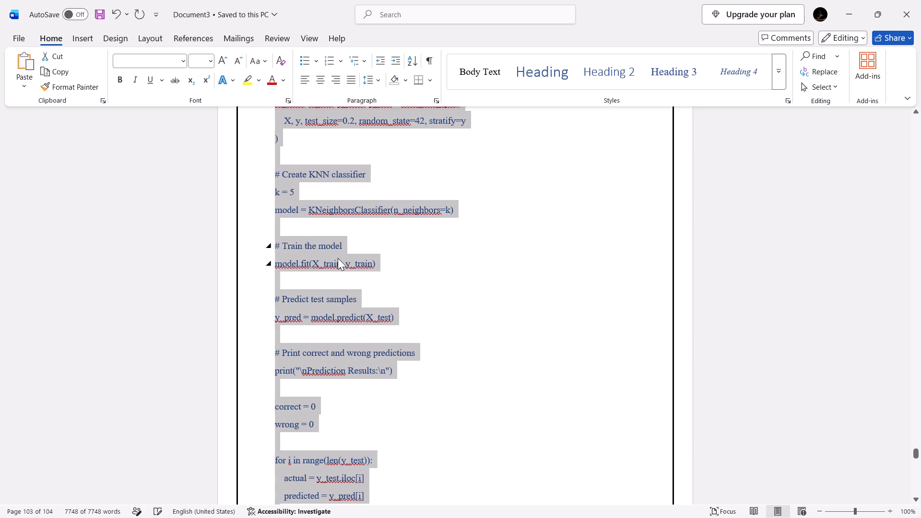
click(371, 260)
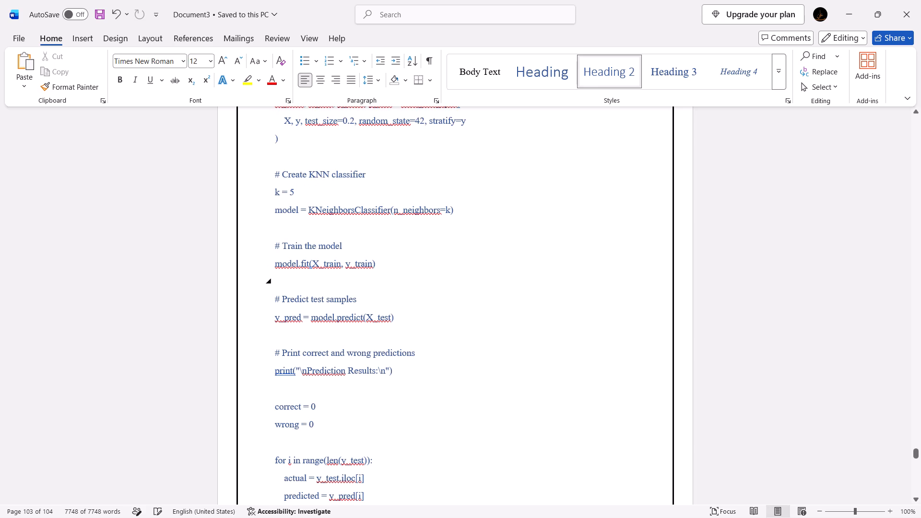
Examine the reformatted pages backwards from the KNN program through the K-Means and EM clustering experiment to the Bayesian Network result.
scroll(435, 276, up, 1)
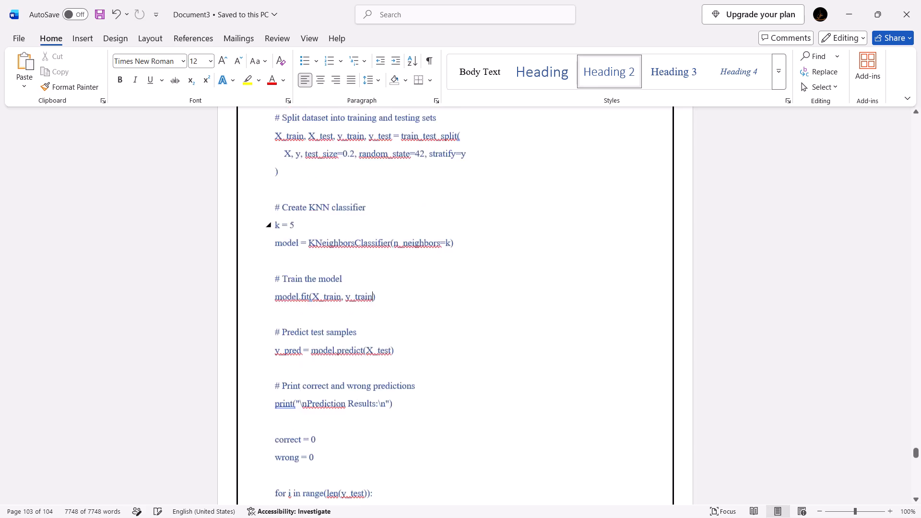
scroll(435, 276, up, 2)
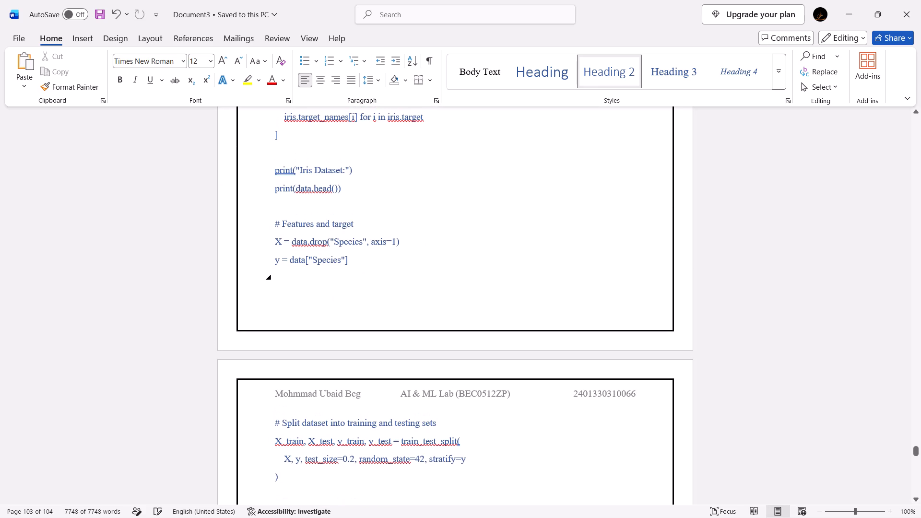
scroll(435, 276, up, 4)
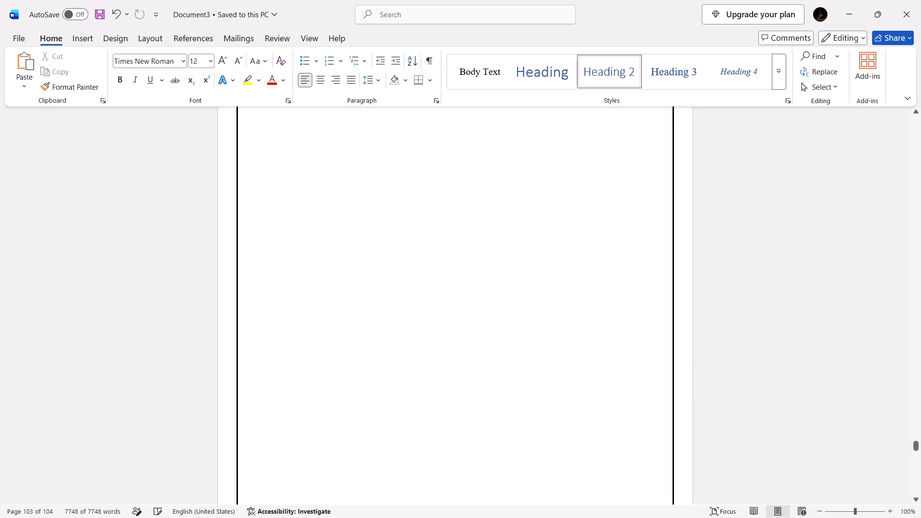
scroll(435, 276, up, 5)
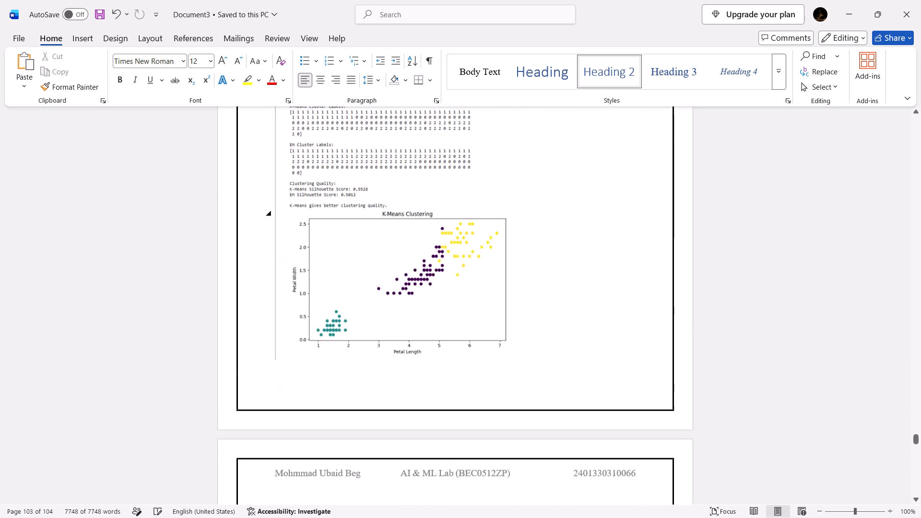
scroll(435, 276, up, 2)
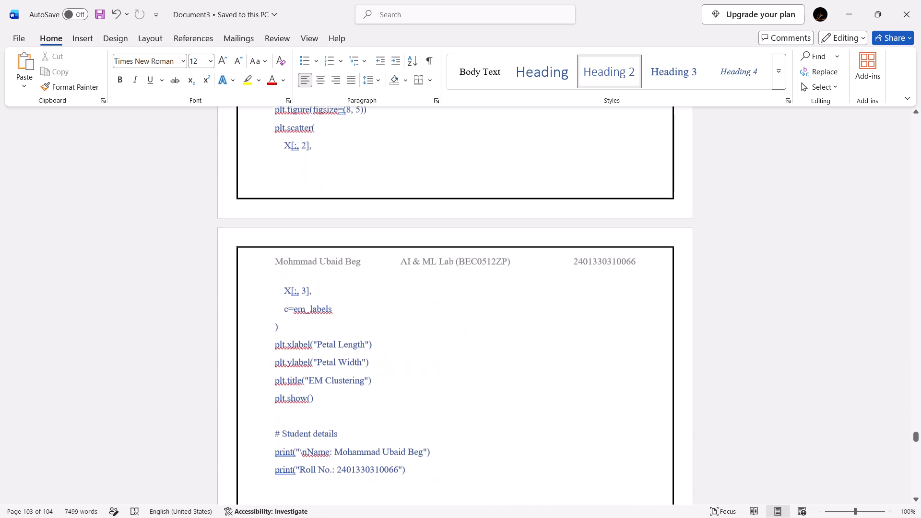
scroll(435, 276, up, 3)
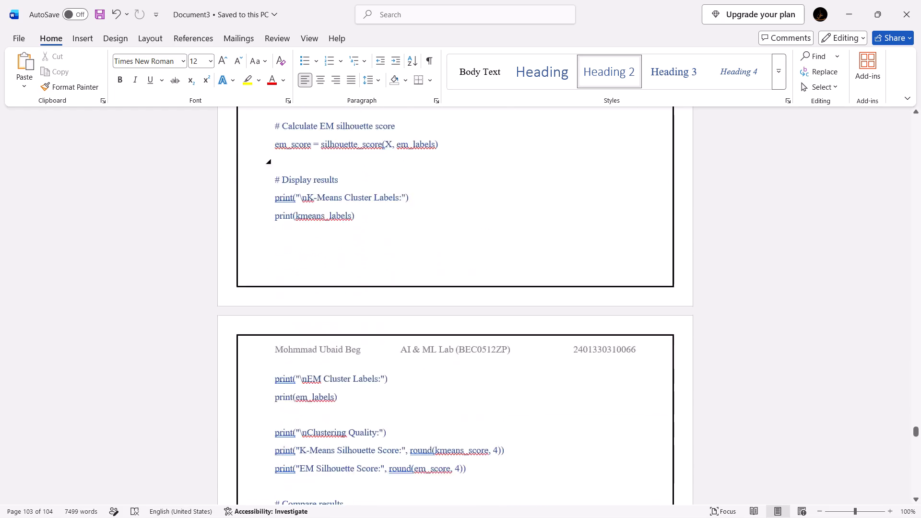
scroll(435, 276, up, 2)
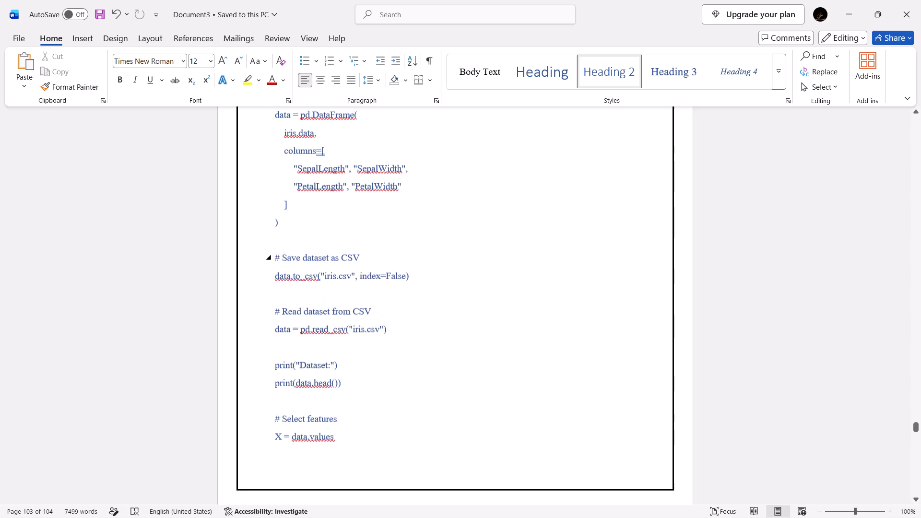
scroll(435, 276, up, 2)
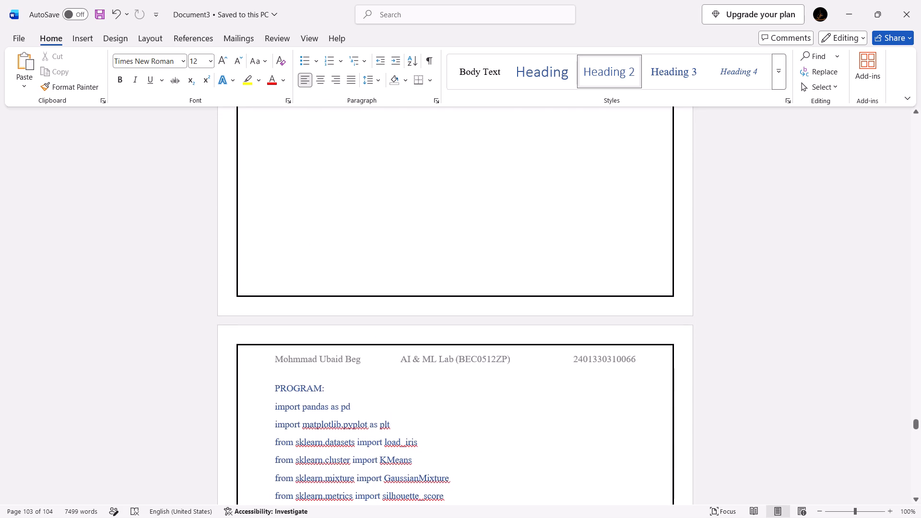
scroll(435, 276, up, 3)
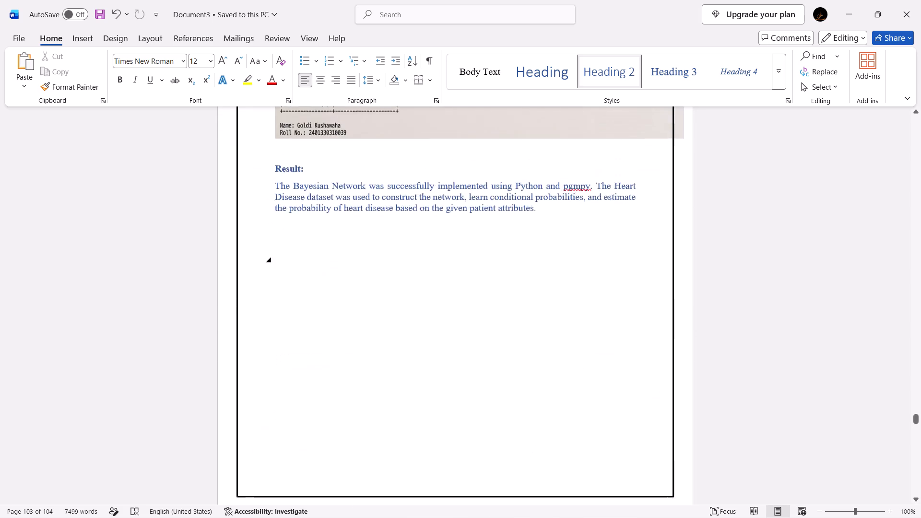
Delete the dark red divider line above the EXPERIMENT NO. 32 heading and the blank lines between the header and that heading.
scroll(435, 276, down, 1)
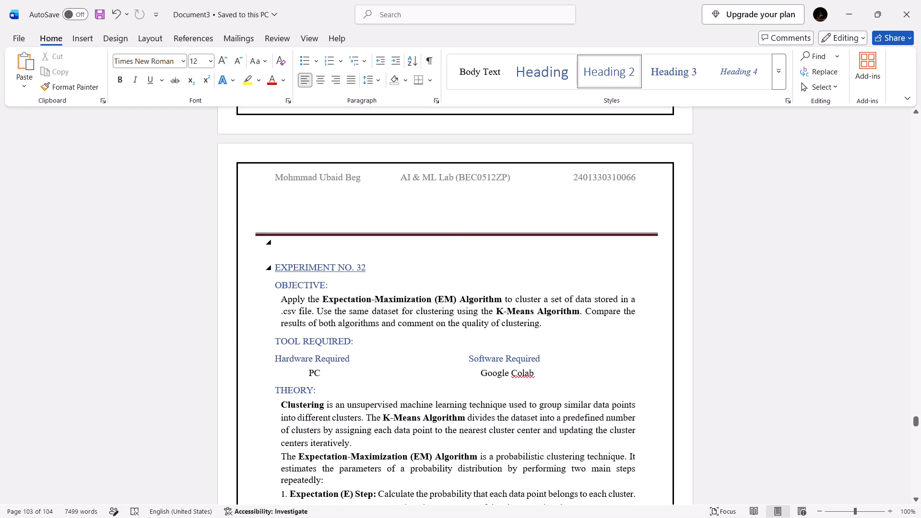
click(434, 234)
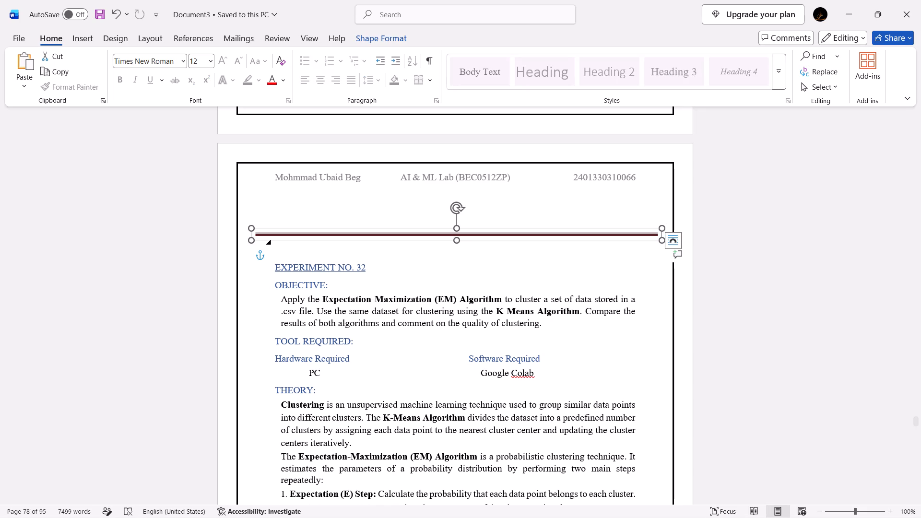
key(Delete)
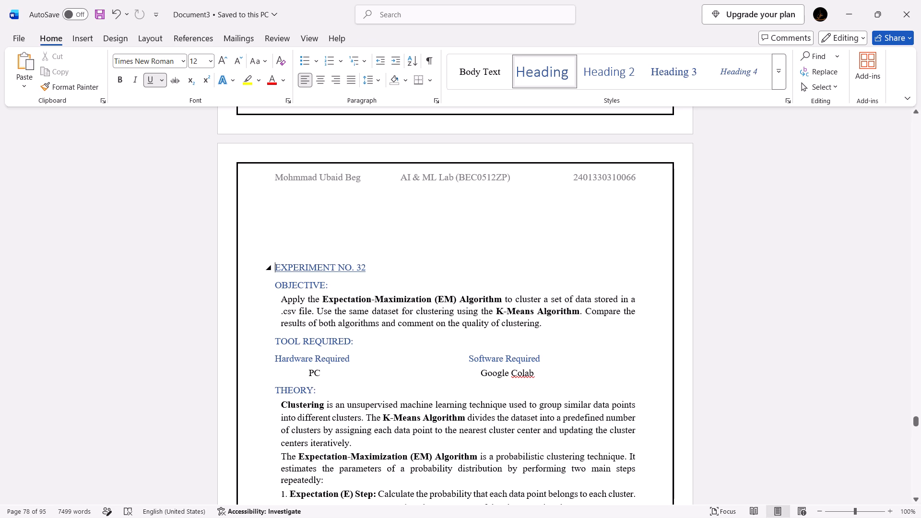
key(BackSpace)
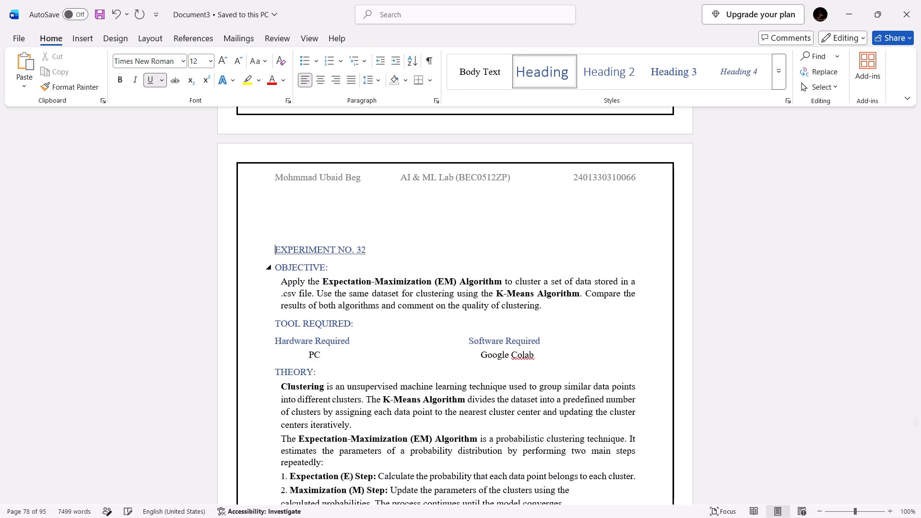
key(BackSpace)
key(BackSpace)
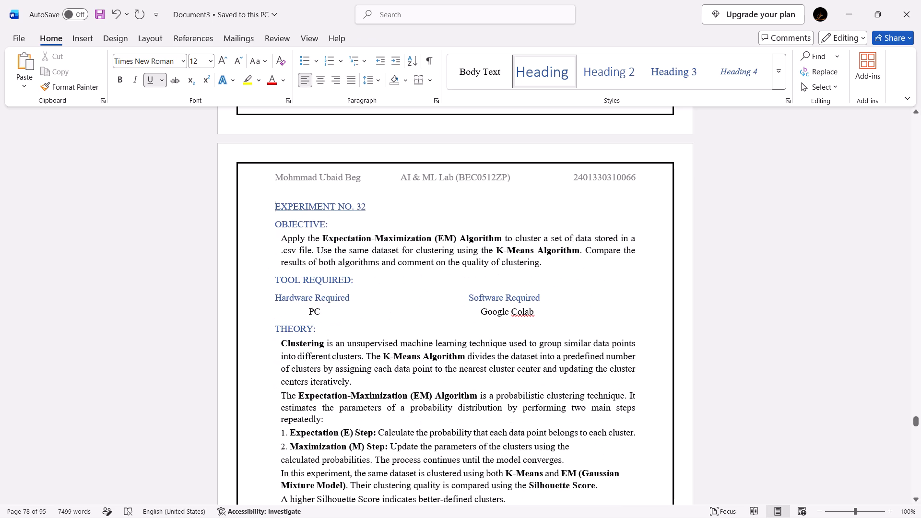
Center the EXPERIMENT NO. 32 heading.
click(372, 207)
drag(372, 207, 271, 202)
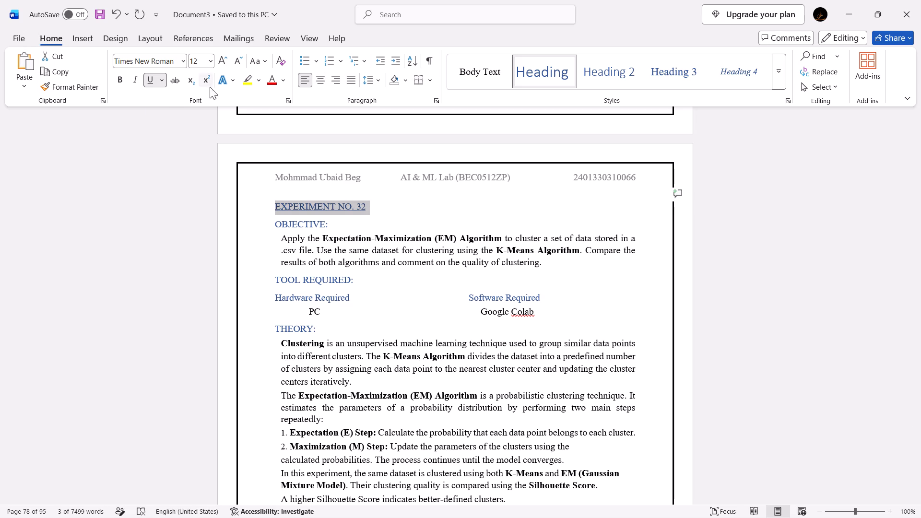
click(322, 78)
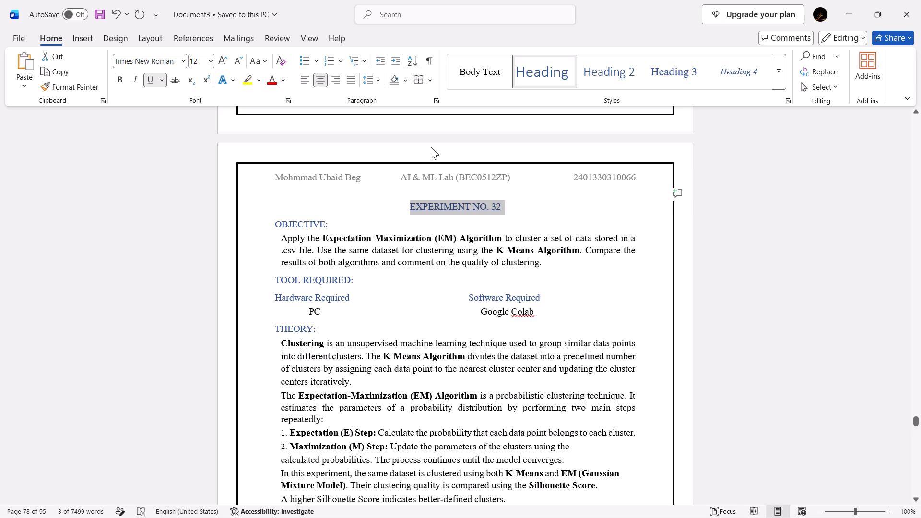
Narrow the Heart Disease output picture of the Bayesian Network experiment so it fits inside the page border.
scroll(431, 147, up, 1)
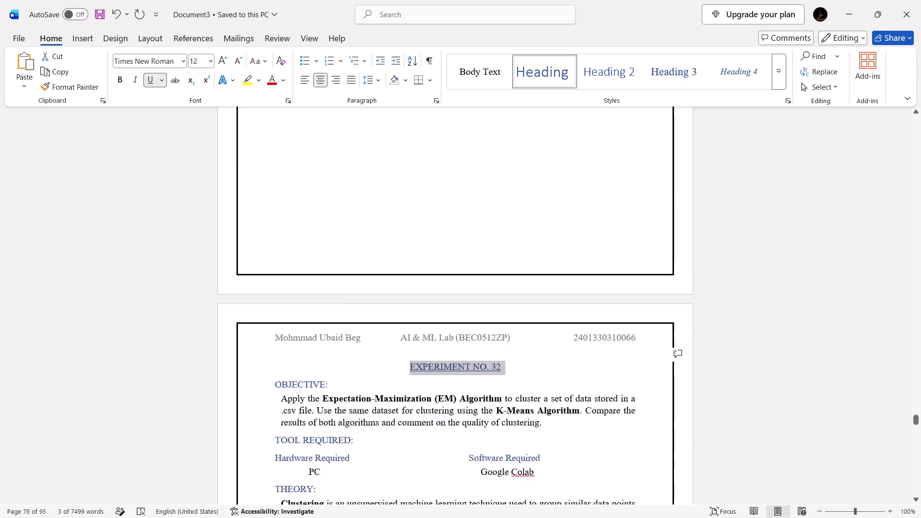
scroll(431, 147, up, 2)
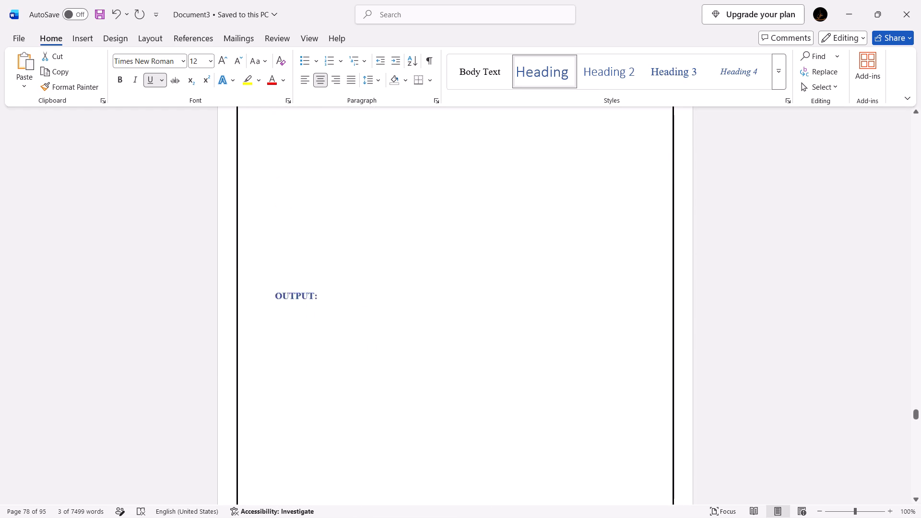
scroll(431, 147, up, 1)
scroll(431, 147, down, 1)
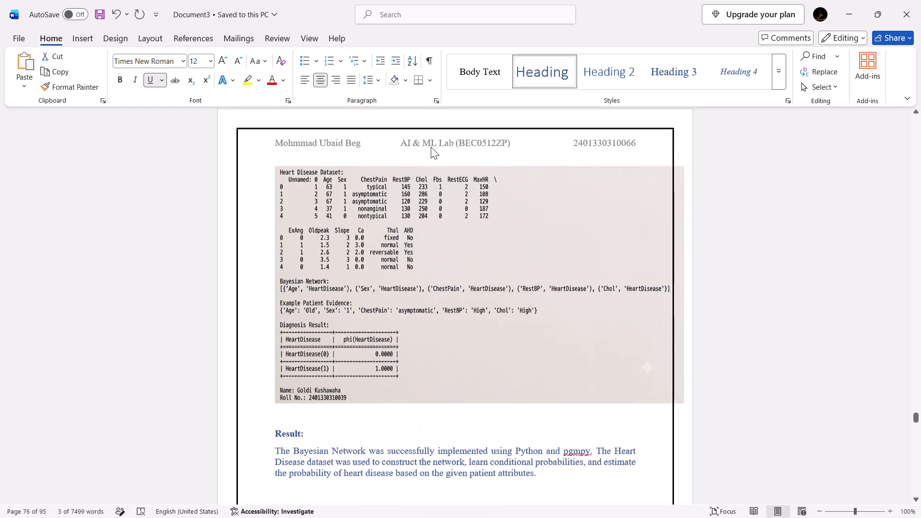
click(529, 275)
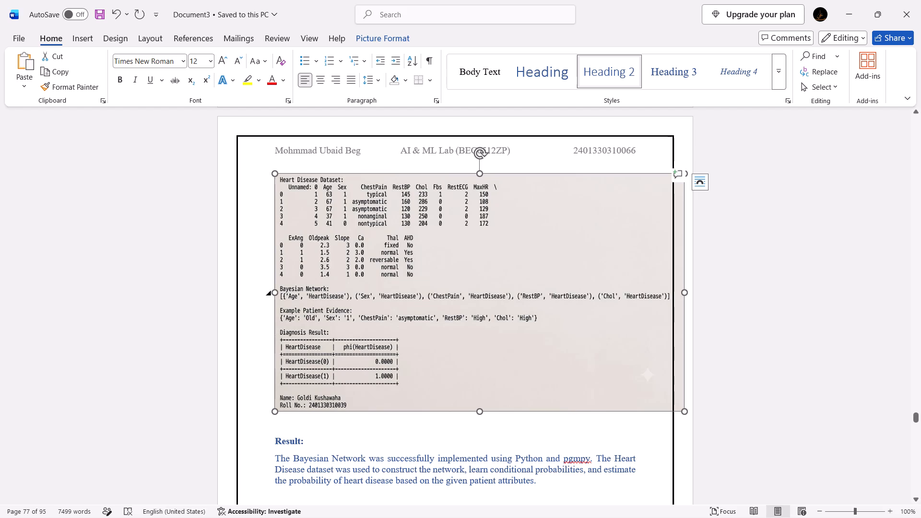
drag(683, 292, 664, 292)
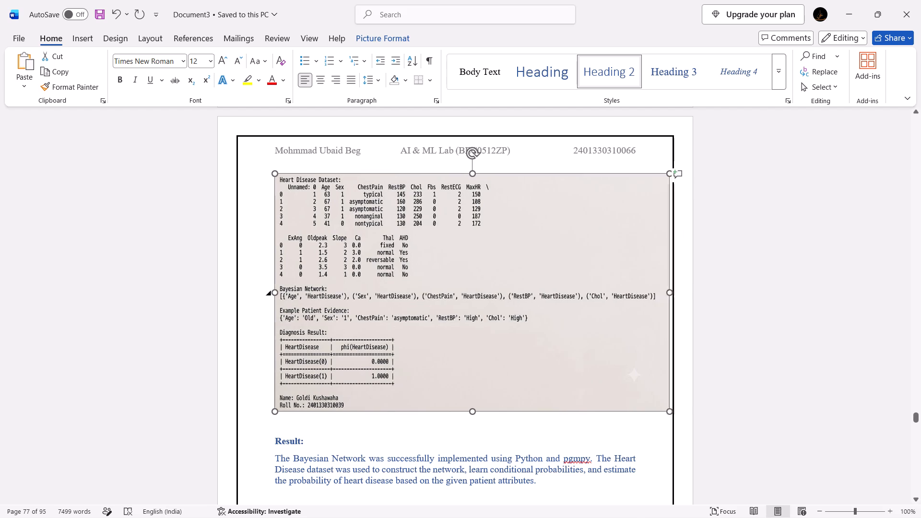
drag(664, 292, 652, 294)
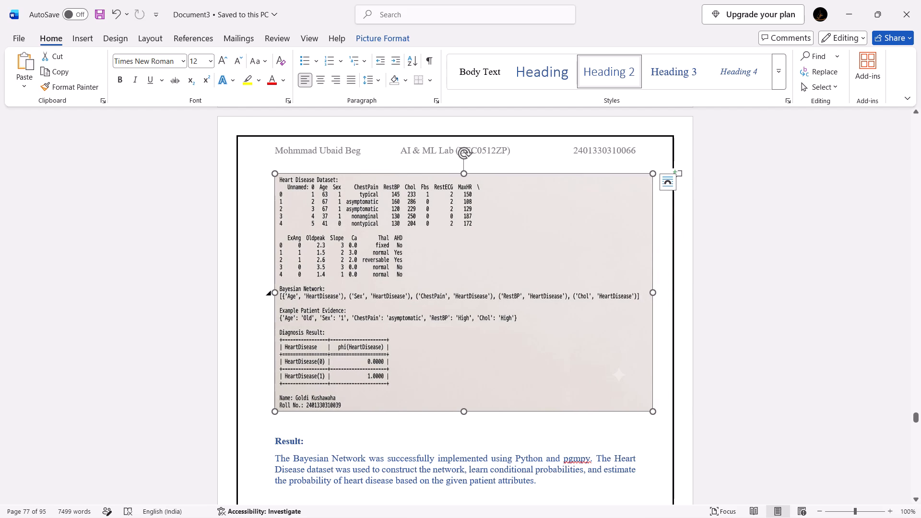
Remove the surplus blank lines above the Bayesian Network OUTPUT heading, leaving one blank line after the roll number print statement.
scroll(542, 334, up, 1)
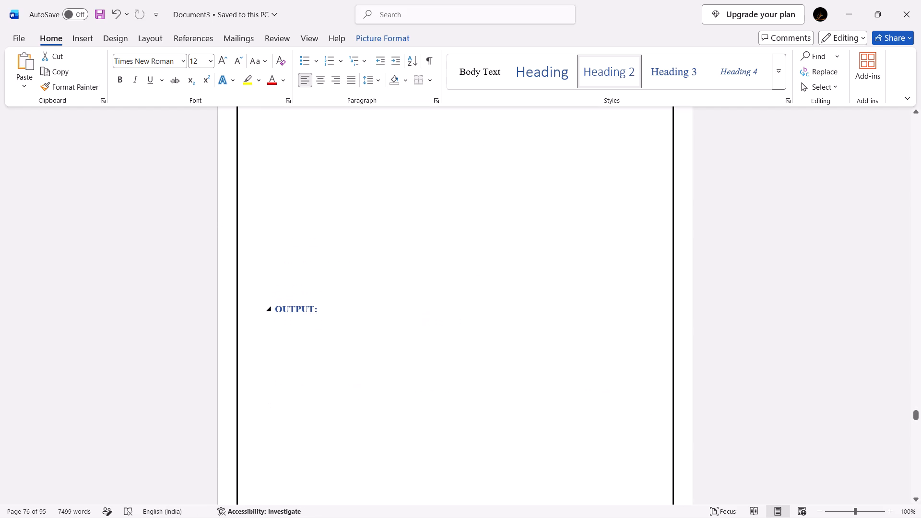
click(273, 310)
key(BackSpace)
key(BackSpace)
key(BackSpace)
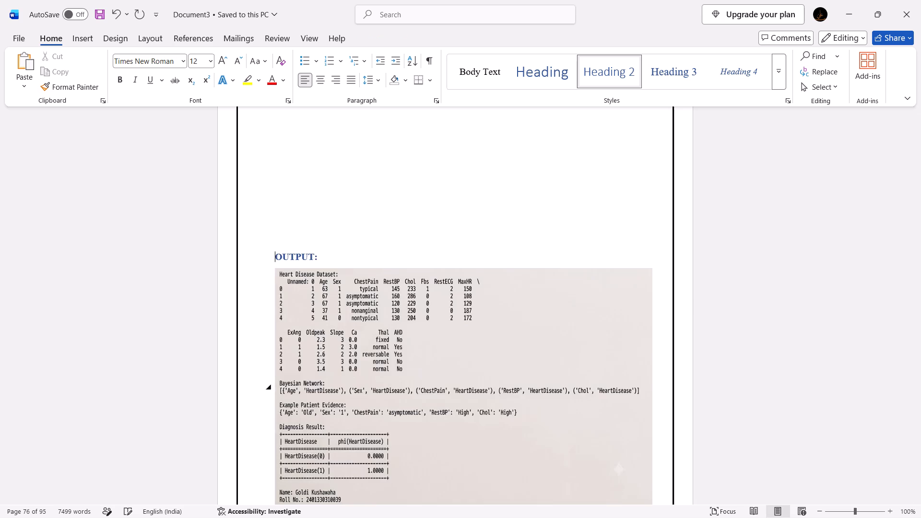
key(BackSpace)
key(BackSpace)
key(BackSpace)
key(BackSpace)
key(BackSpace)
key(BackSpace)
key(BackSpace)
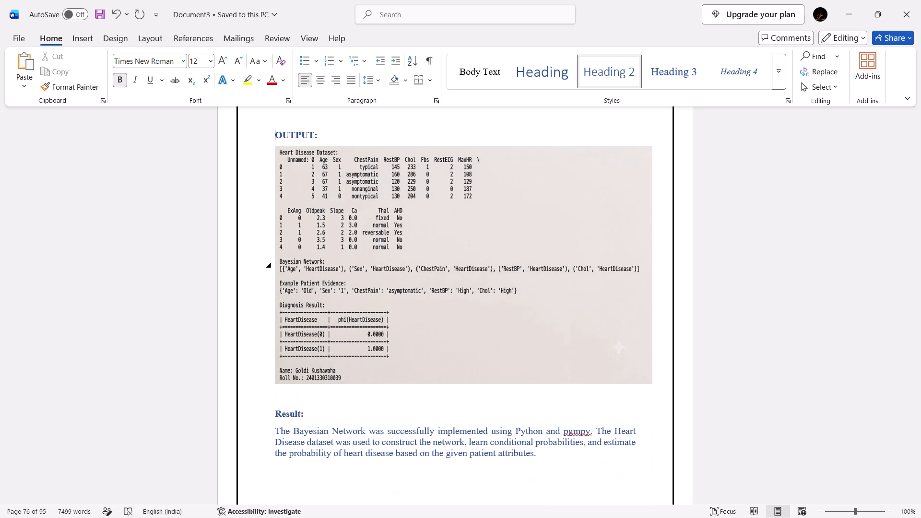
scroll(273, 310, up, 1)
scroll(273, 310, down, 1)
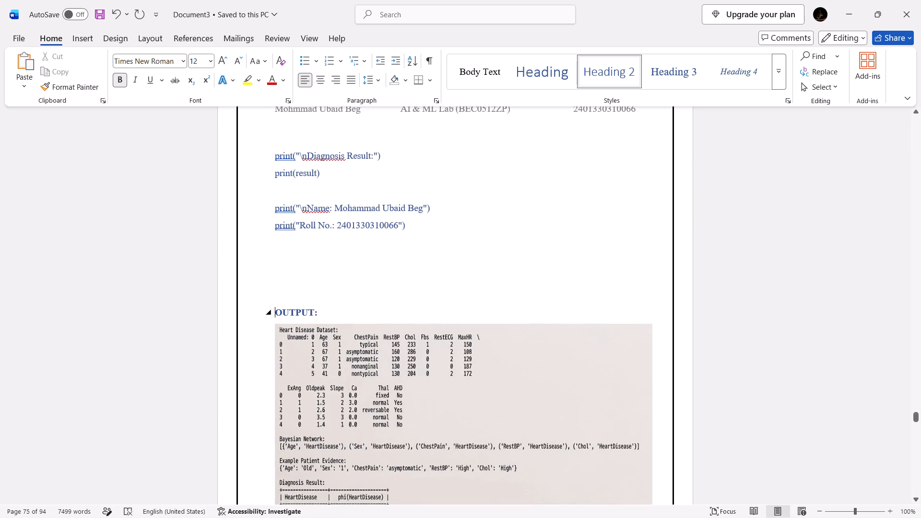
key(BackSpace)
key(BackSpace)
key(BackSpace)
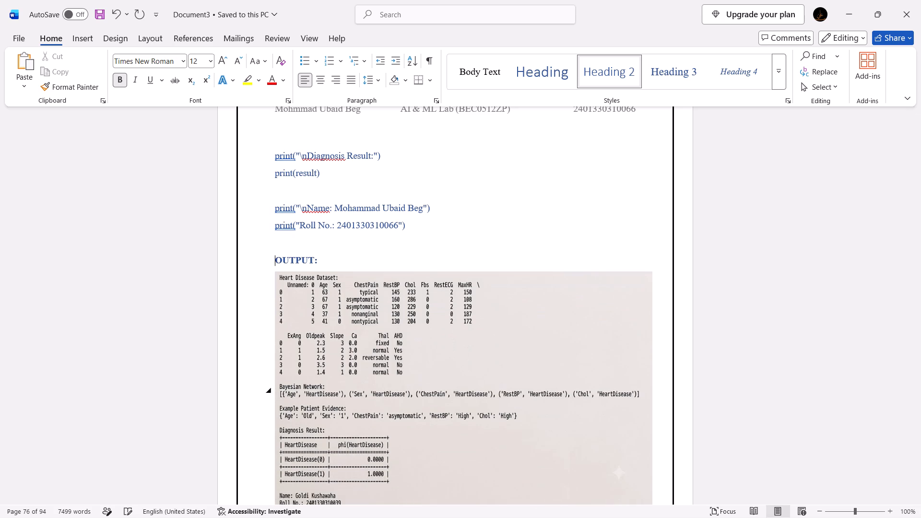
Insert a blank line between the EXPERIMENT NO. 31 heading and OBJECTIVE.
scroll(273, 310, up, 3)
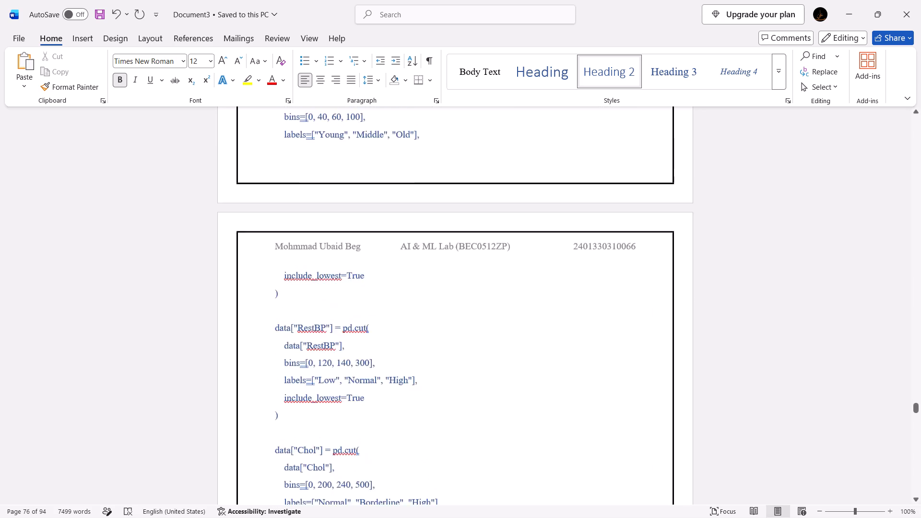
scroll(273, 310, up, 1)
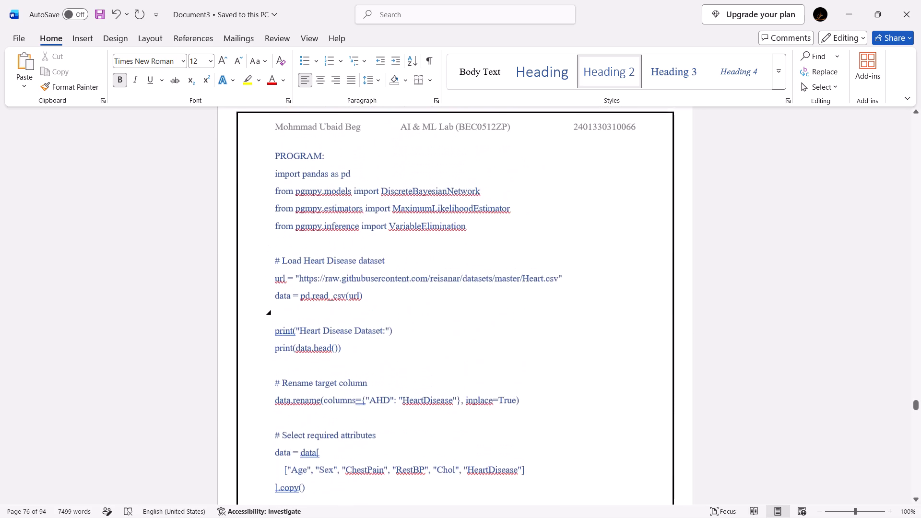
scroll(273, 310, up, 2)
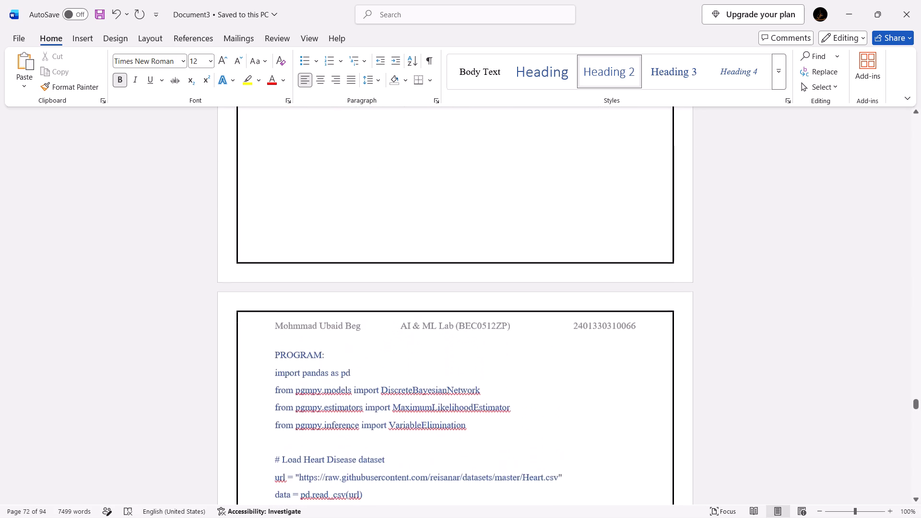
scroll(273, 310, up, 2)
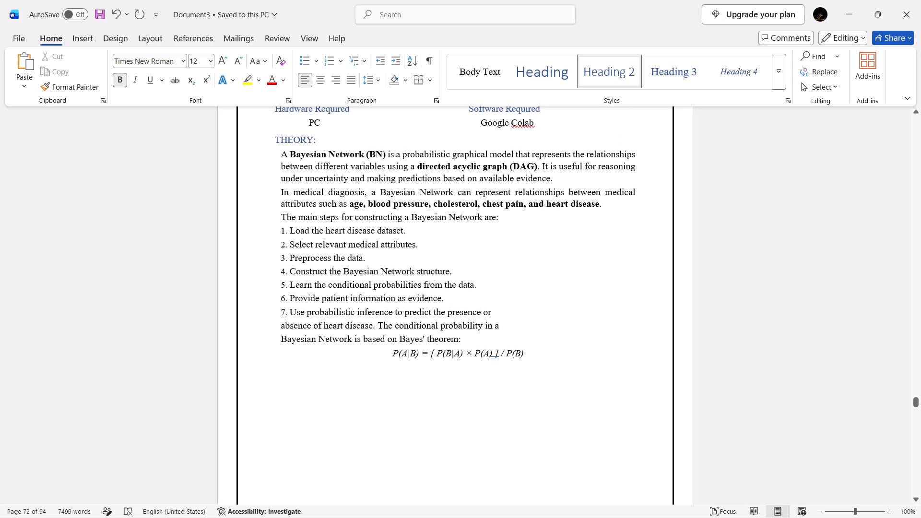
scroll(328, 329, up, 1)
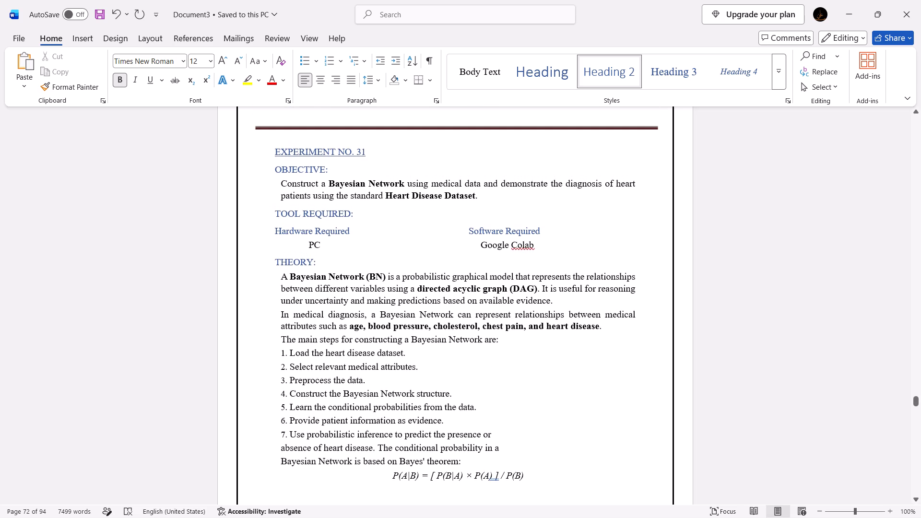
scroll(328, 329, down, 2)
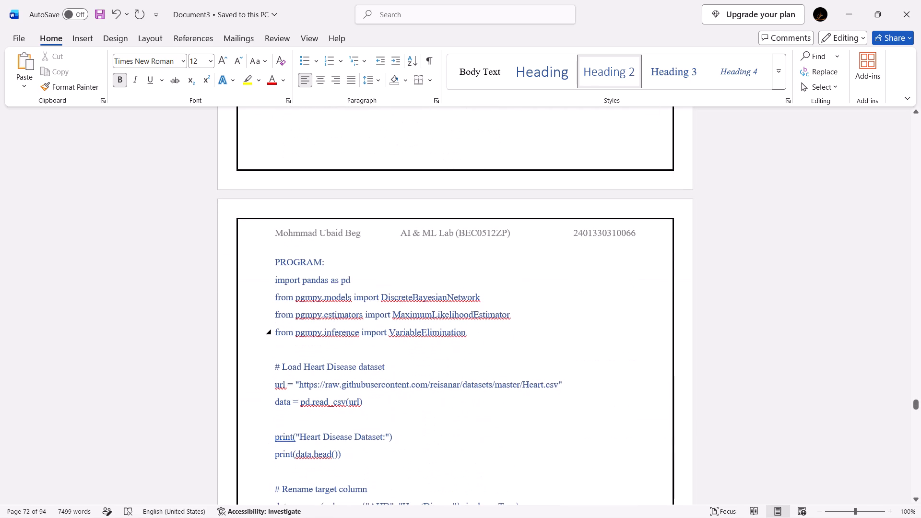
scroll(328, 329, up, 2)
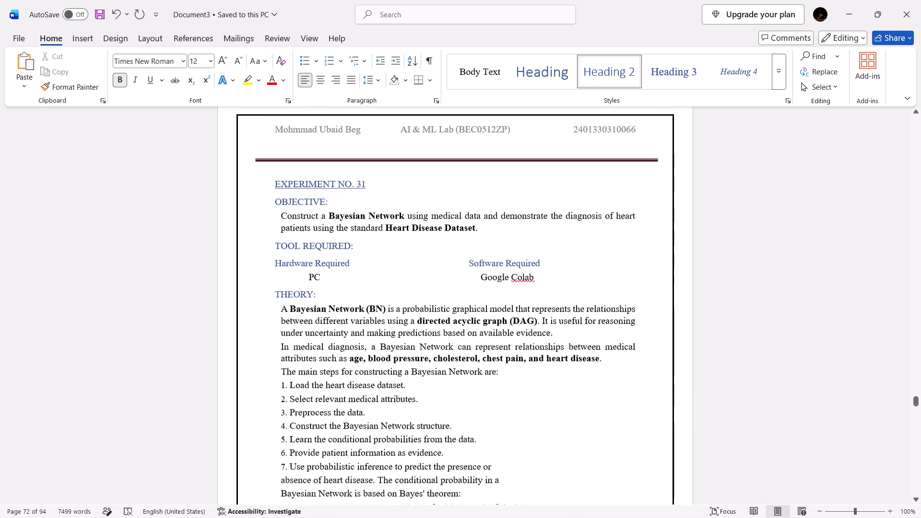
scroll(328, 329, up, 1)
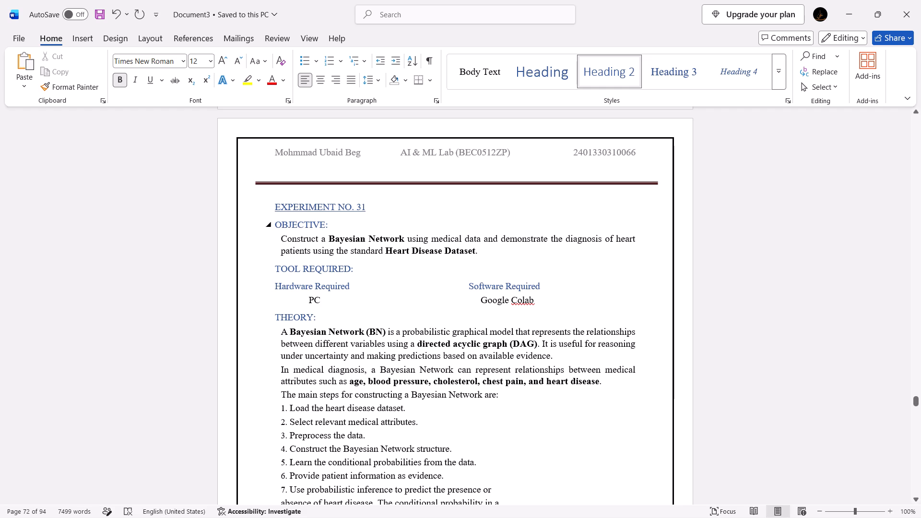
click(279, 222)
key(Left)
key(Return)
Center the EXPERIMENT NO. 31 heading.
click(278, 207)
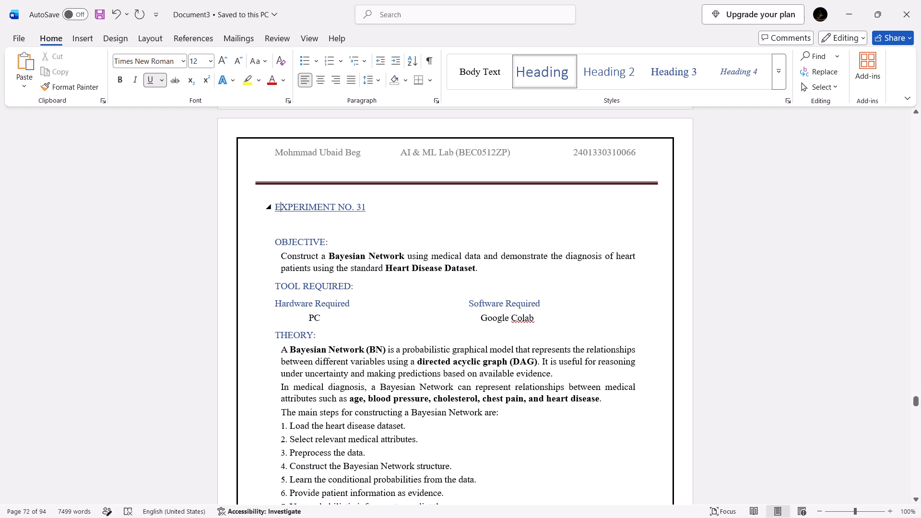
click(278, 207)
key(Left)
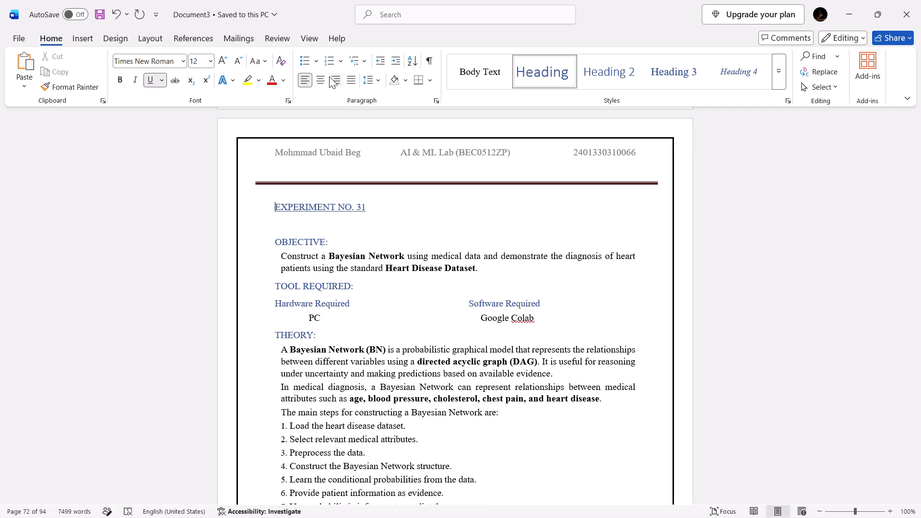
click(319, 79)
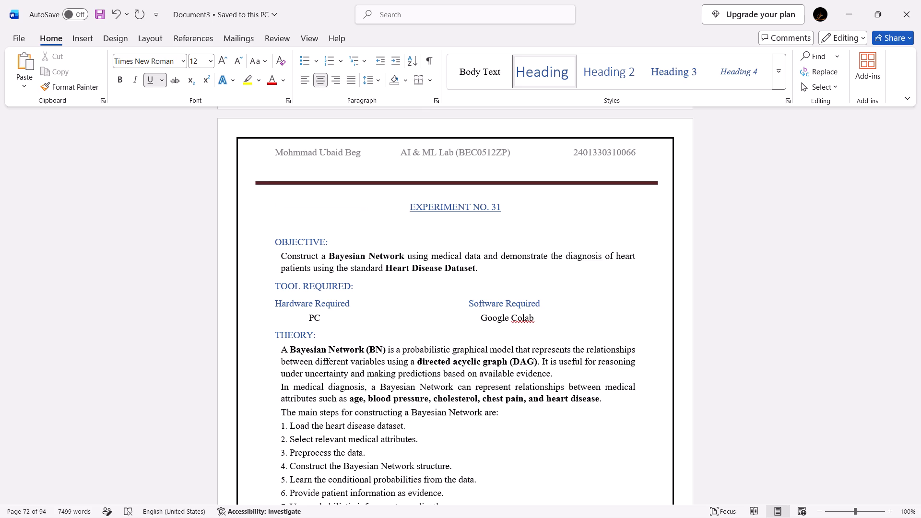
Delete the dark red divider line above the EXPERIMENT NO. 31 heading.
scroll(369, 195, up, 2)
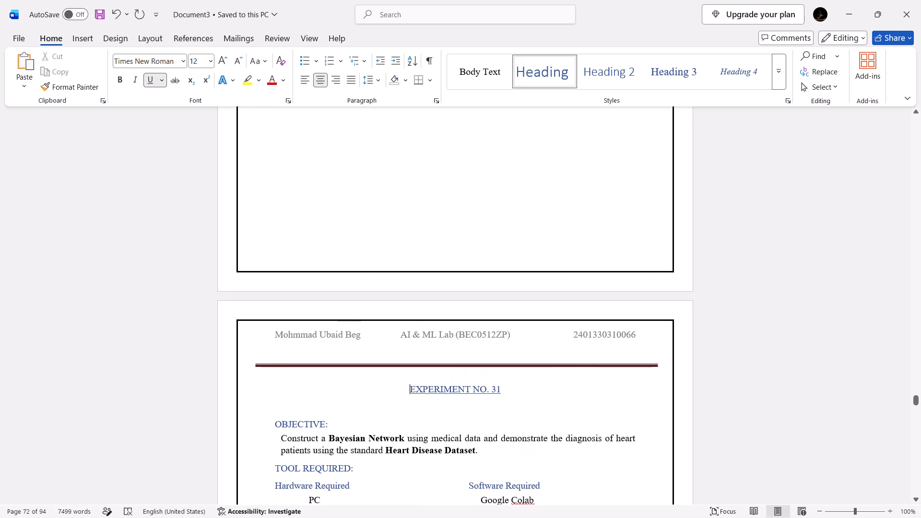
click(323, 367)
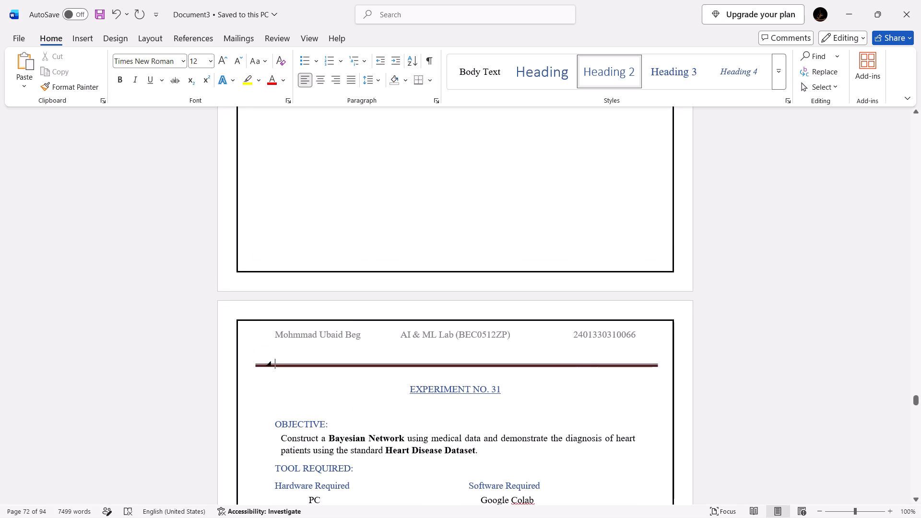
click(327, 365)
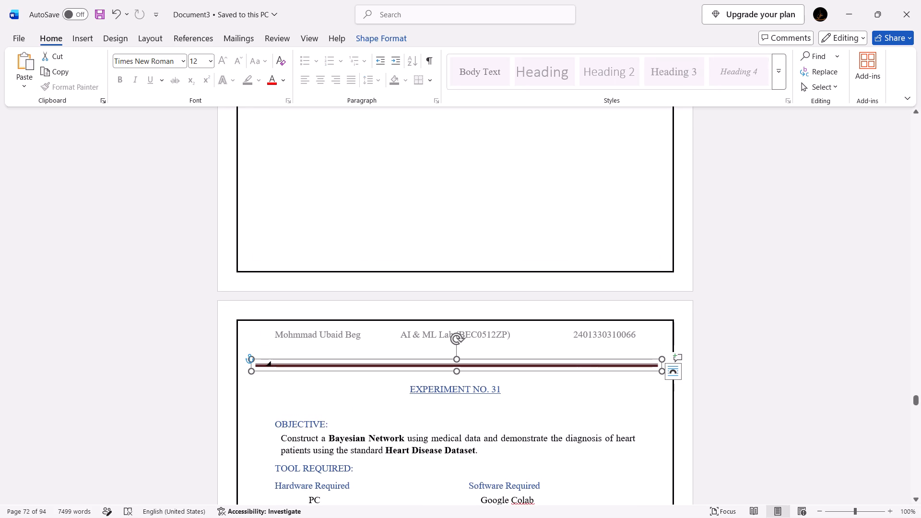
key(Delete)
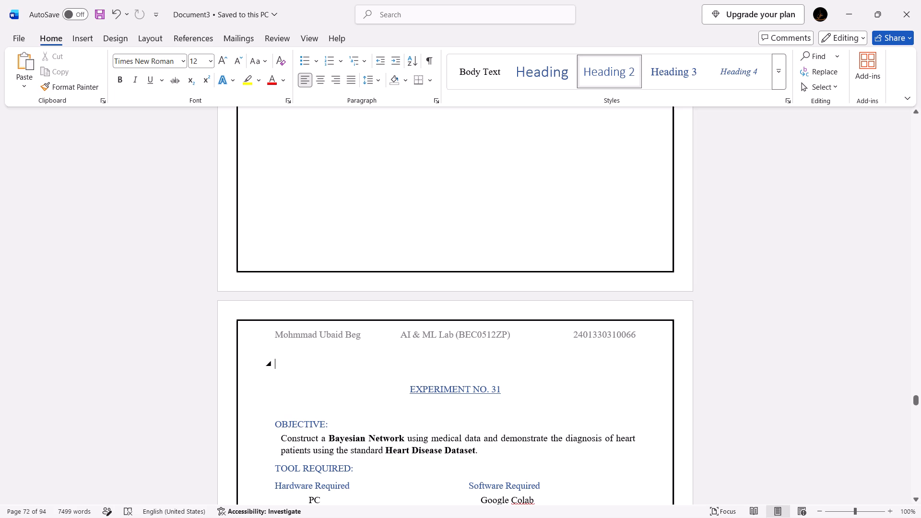
Remove the blank line above the EXPERIMENT NO. 31 heading and center the heading again.
click(412, 388)
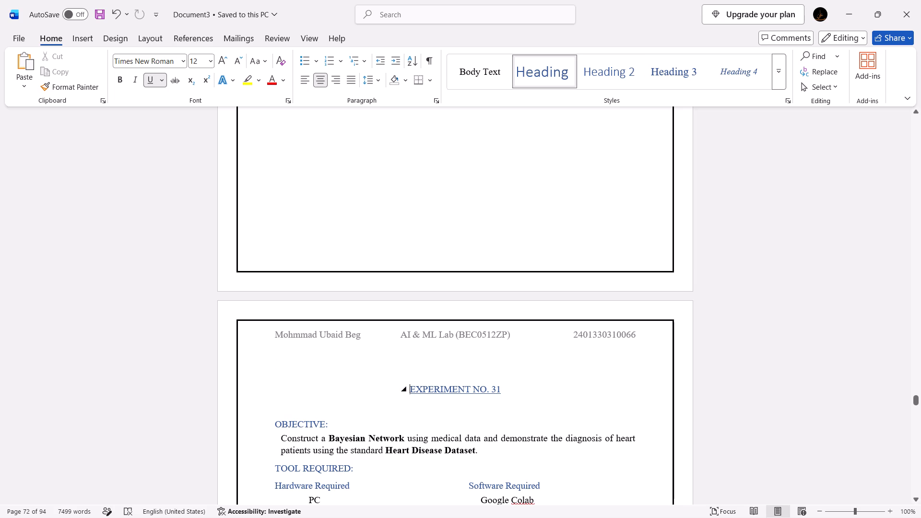
key(BackSpace)
key(BackSpace)
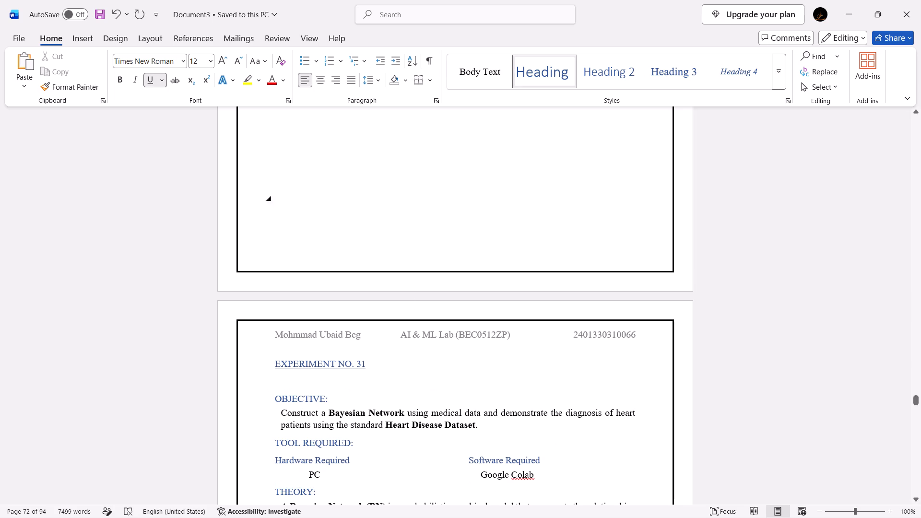
click(321, 75)
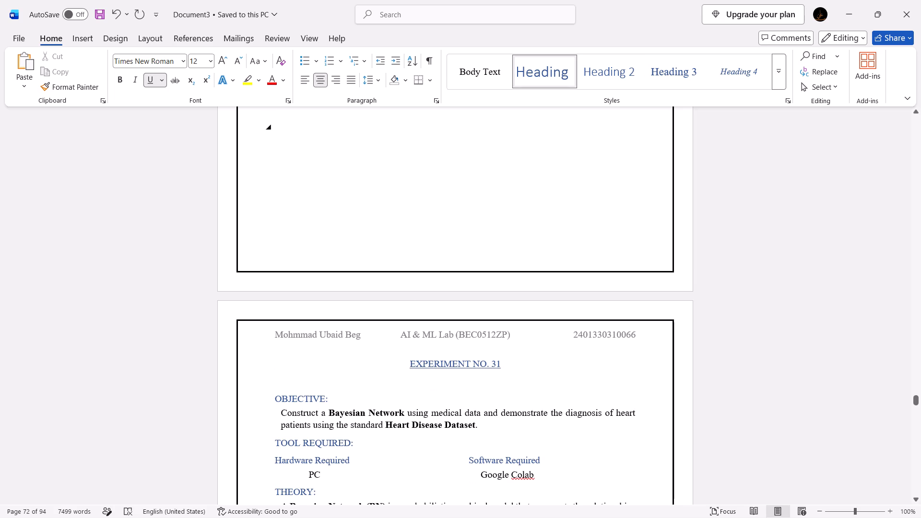
Remove the surplus blank lines above the Naive Bayes OUTPUT heading, leaving one blank line after the roll number print statement.
scroll(343, 151, up, 2)
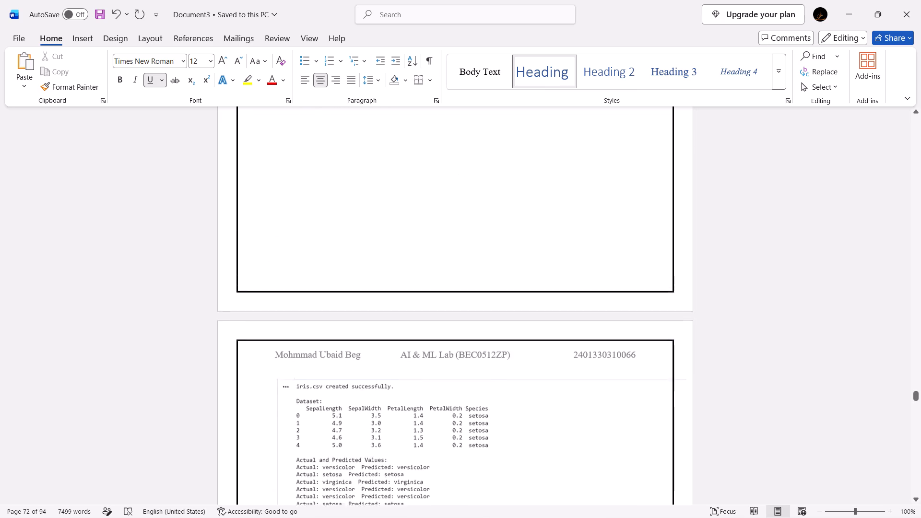
scroll(343, 151, up, 1)
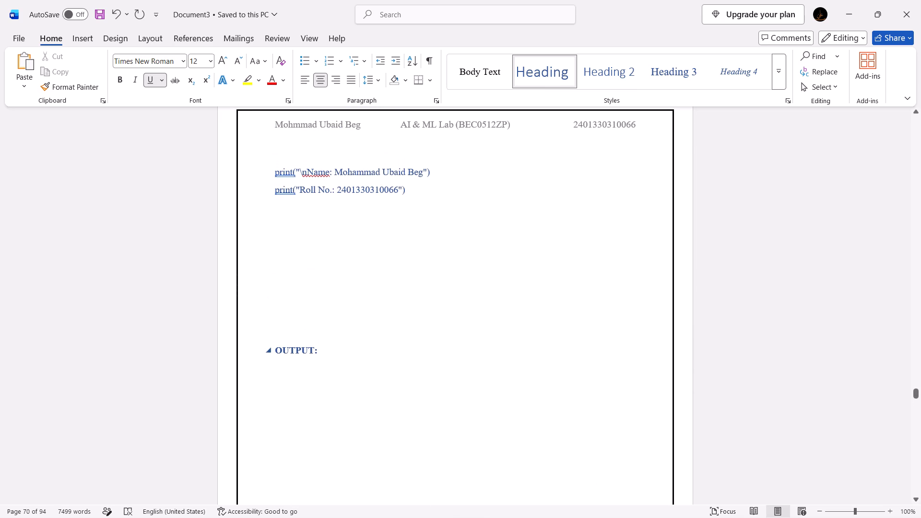
click(274, 350)
key(BackSpace)
key(BackSpace)
key(BackSpace)
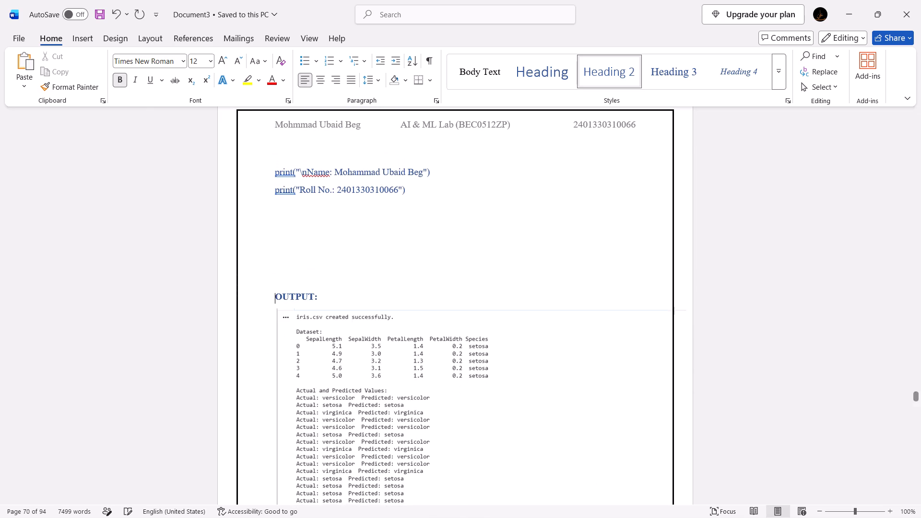
key(BackSpace)
key(BackSpace)
key(BackSpace)
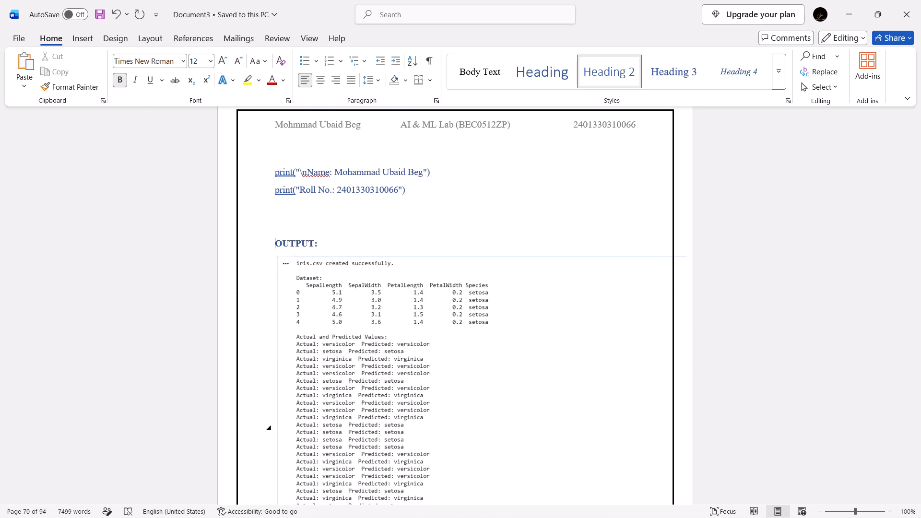
key(BackSpace)
Delete the blank lines above the EXPERIMENT NO. 31 heading so it starts at the top of its page.
scroll(274, 350, up, 3)
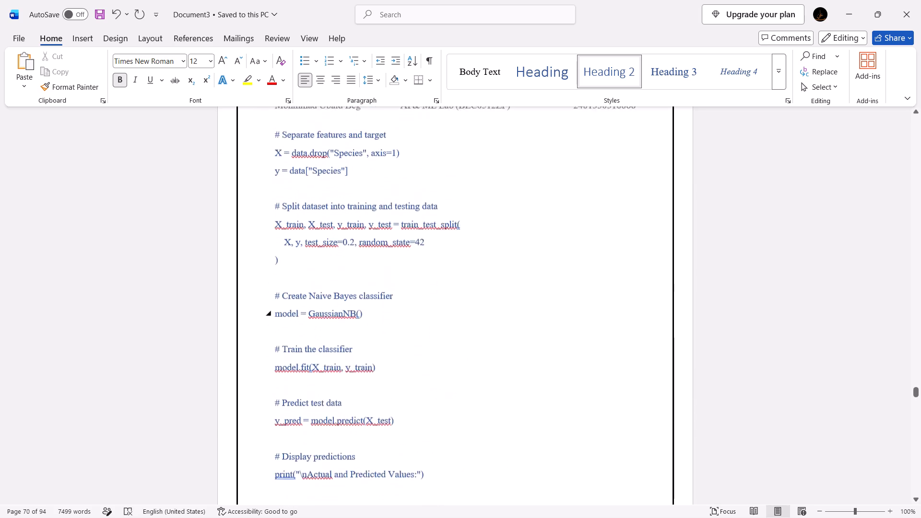
scroll(274, 350, up, 1)
scroll(274, 350, down, 1)
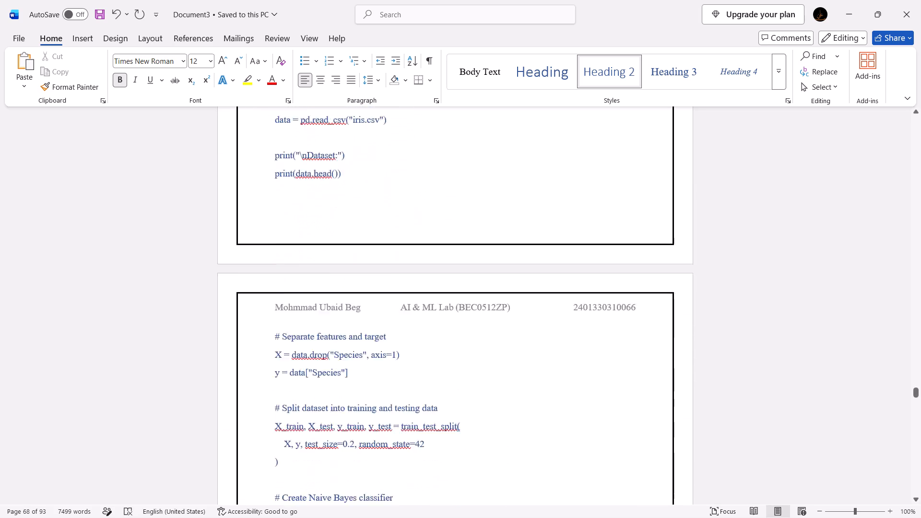
scroll(274, 350, down, 1)
scroll(274, 350, up, 1)
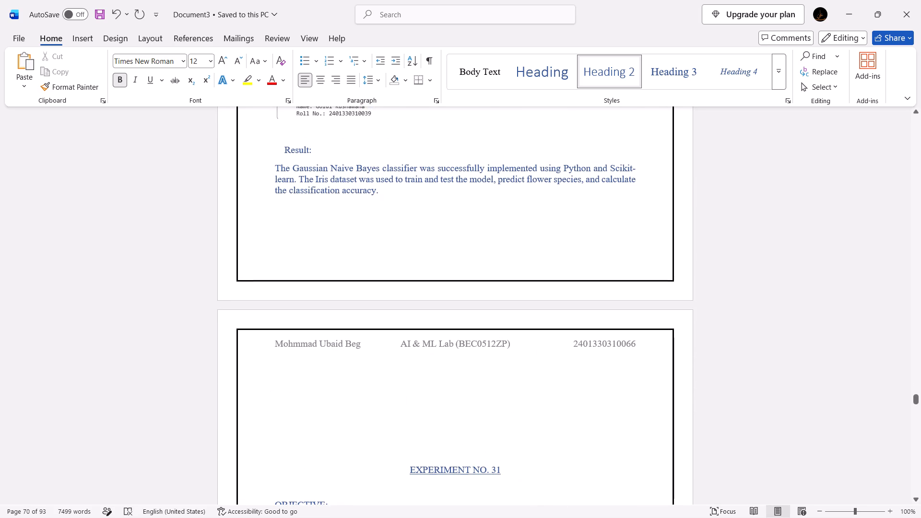
scroll(377, 459, down, 1)
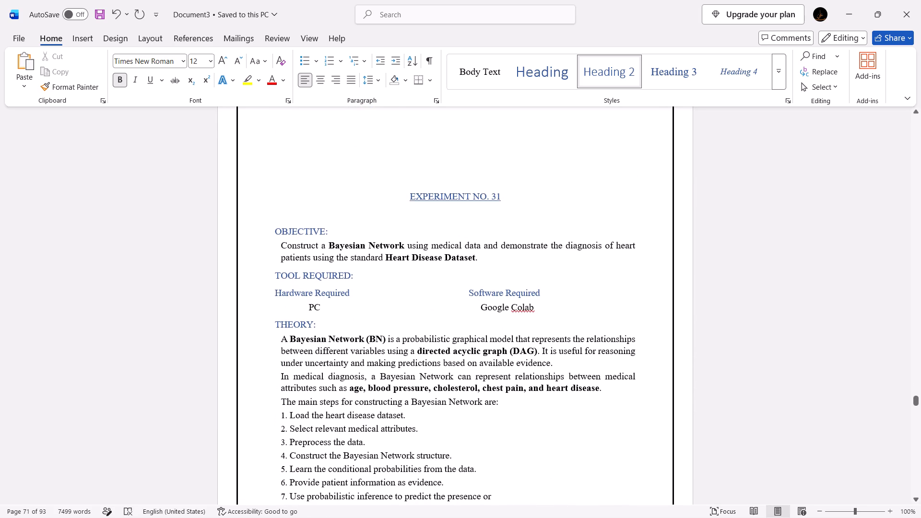
click(412, 196)
key(BackSpace)
key(BackSpace)
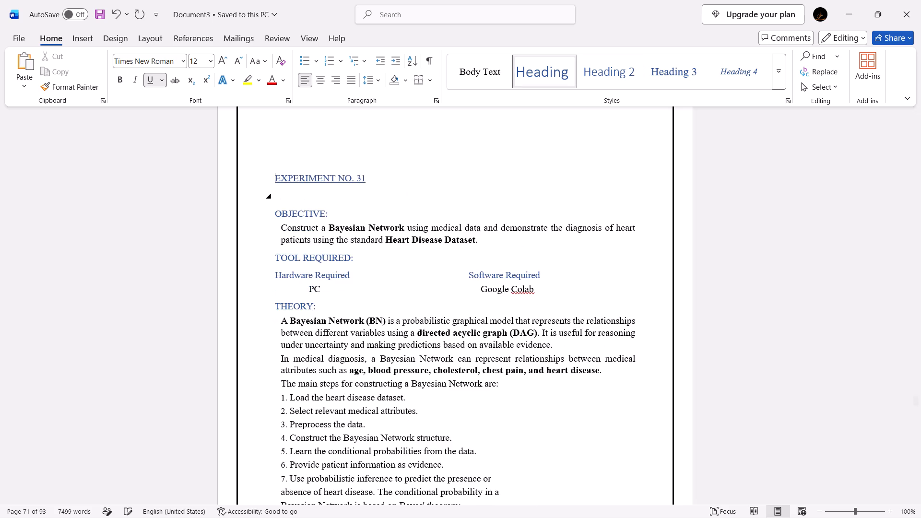
key(BackSpace)
key(BackSpace)
key(BackSpace)
key(BackSpace)
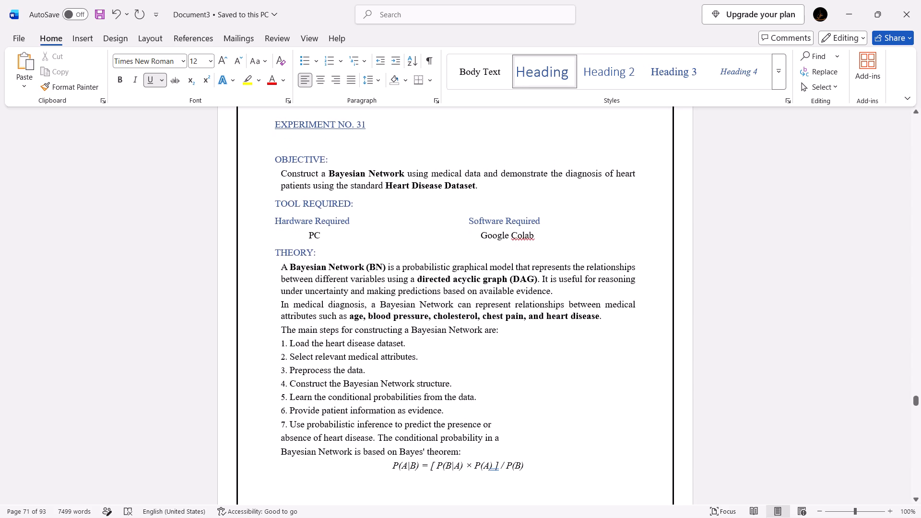
Center the EXPERIMENT NO. 31 heading.
scroll(426, 286, up, 1)
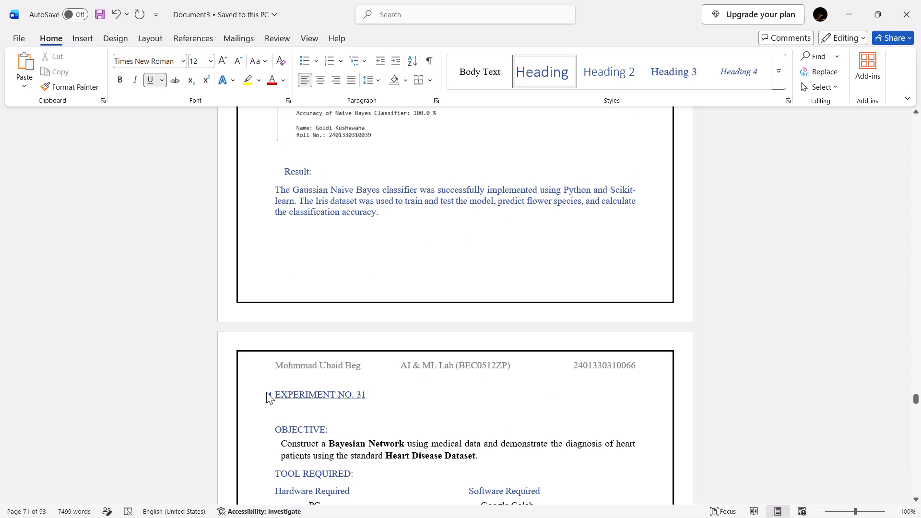
click(321, 75)
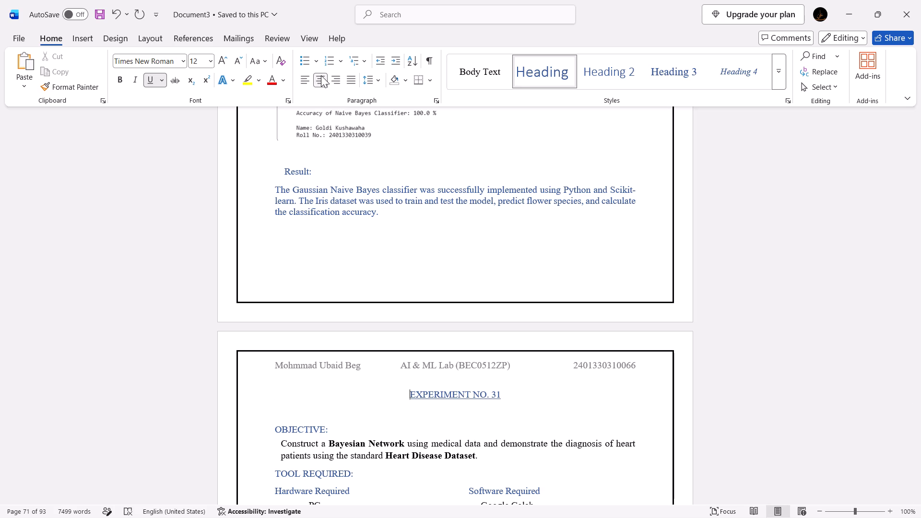
Look over the layout of the pages from the Naive Bayes experiment back to the document's first page.
scroll(321, 75, up, 3)
scroll(353, 147, up, 2)
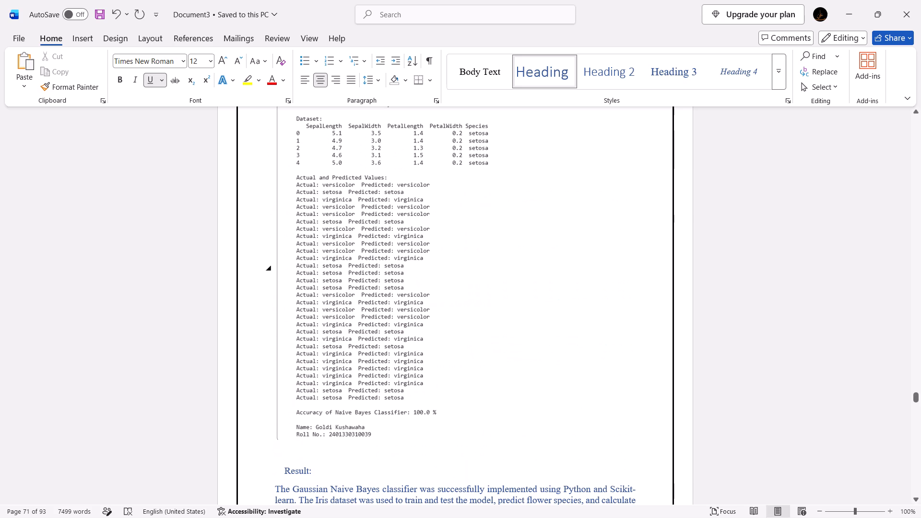
scroll(353, 147, up, 4)
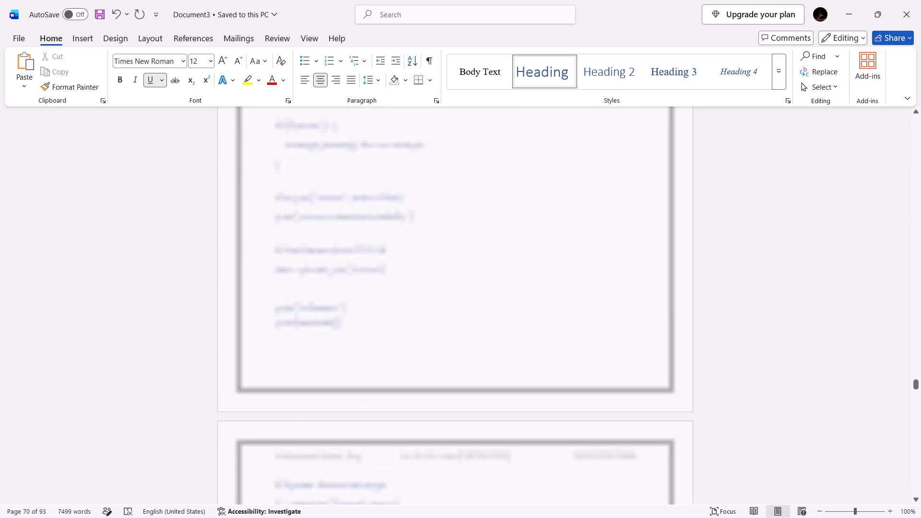
scroll(353, 147, up, 15)
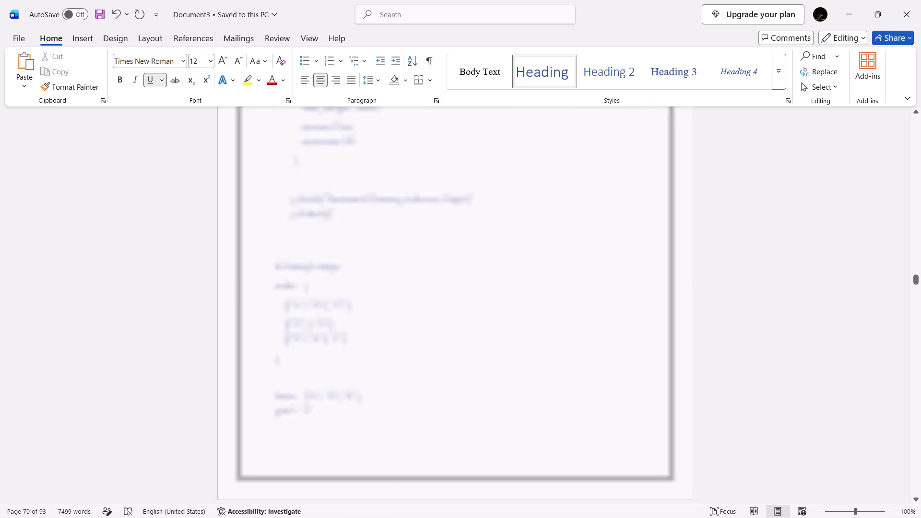
scroll(353, 147, up, 16)
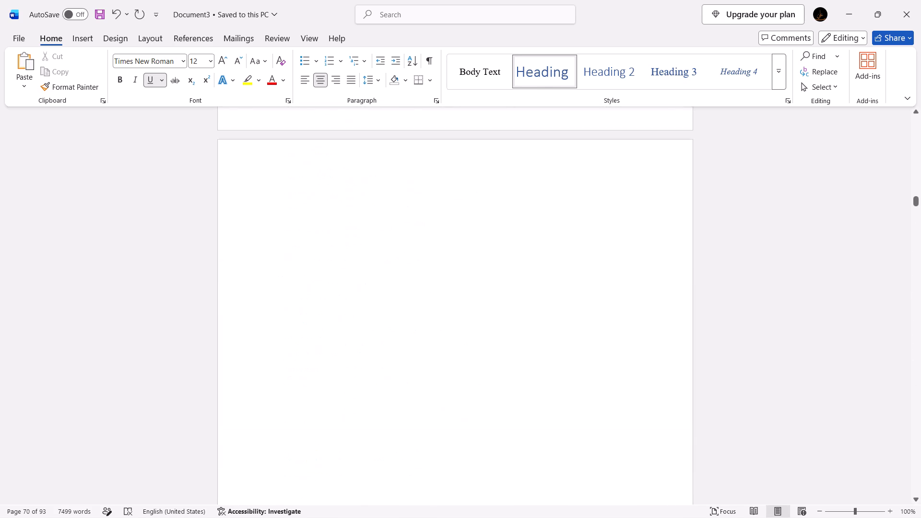
scroll(353, 147, up, 13)
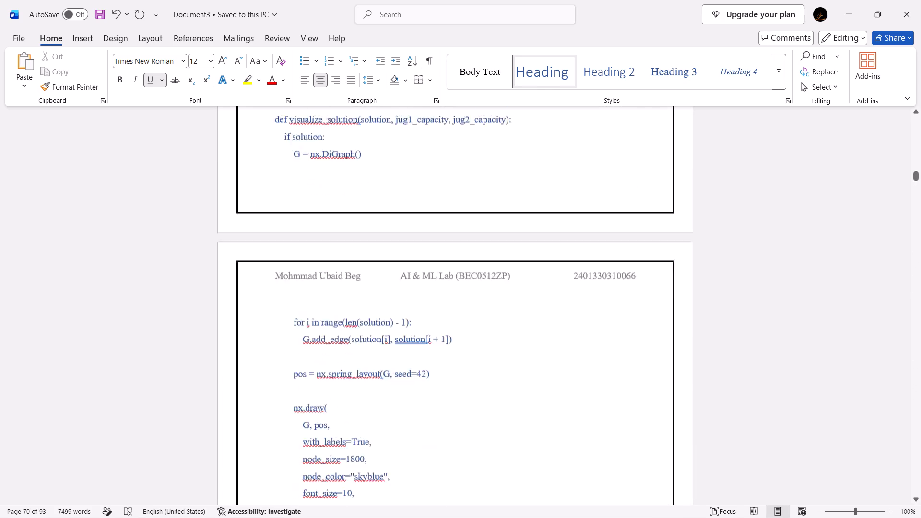
scroll(353, 147, up, 12)
scroll(353, 147, up, 13)
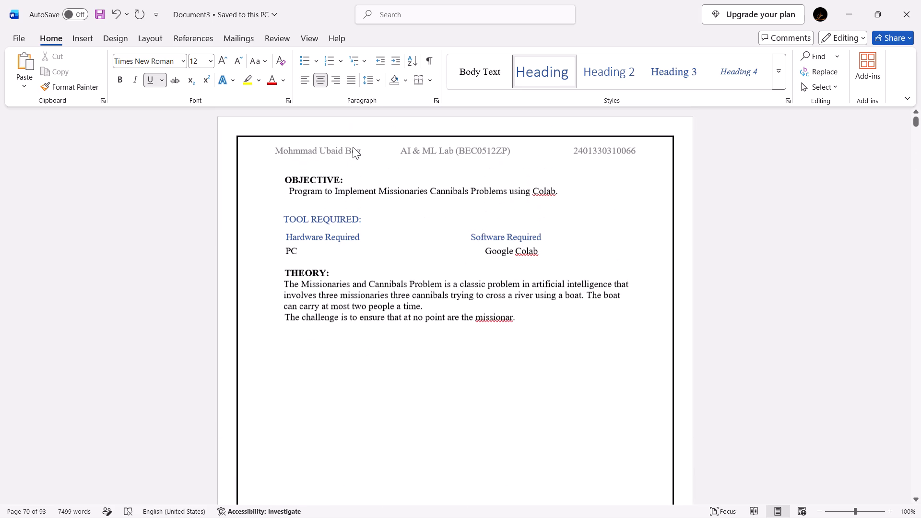
scroll(353, 147, up, 12)
scroll(353, 147, down, 2)
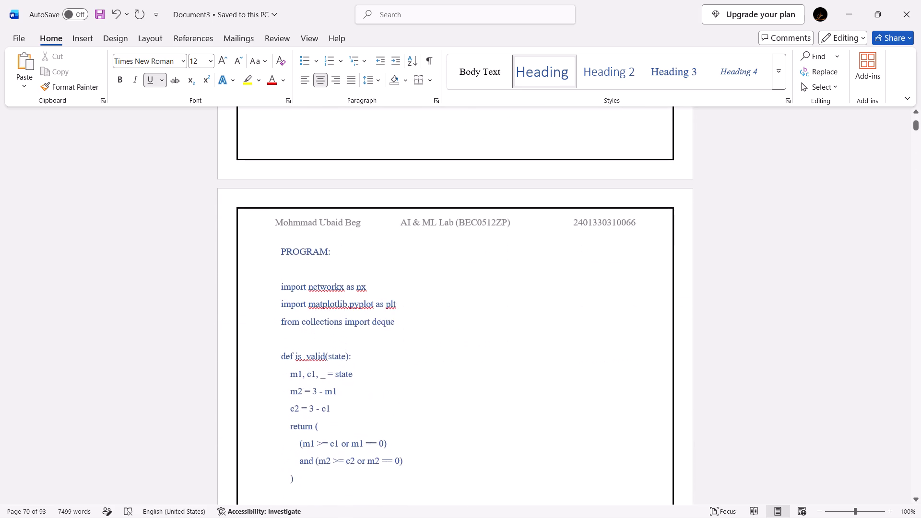
scroll(353, 147, down, 1)
scroll(353, 147, up, 1)
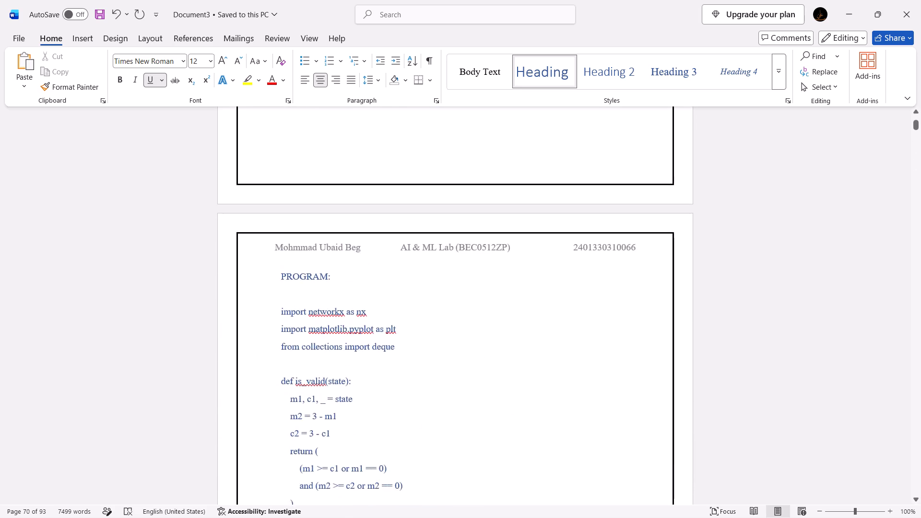
scroll(353, 147, up, 4)
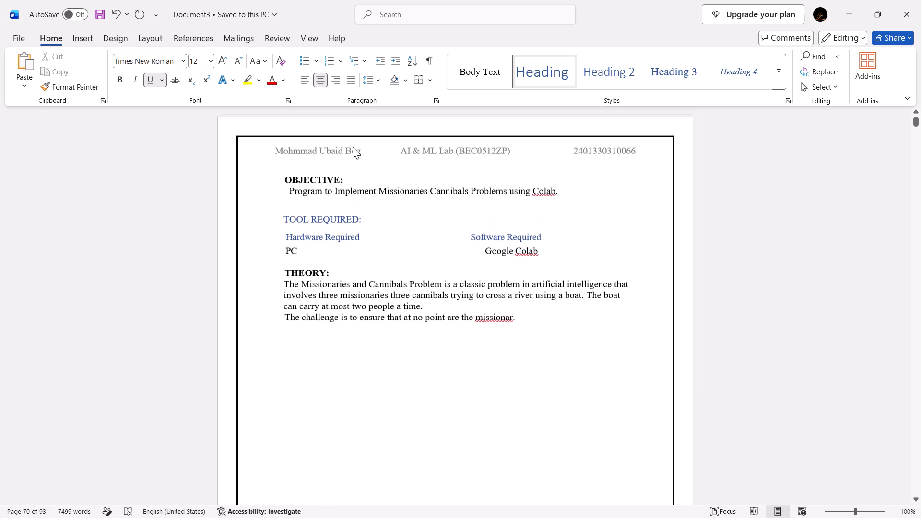
scroll(353, 147, up, 2)
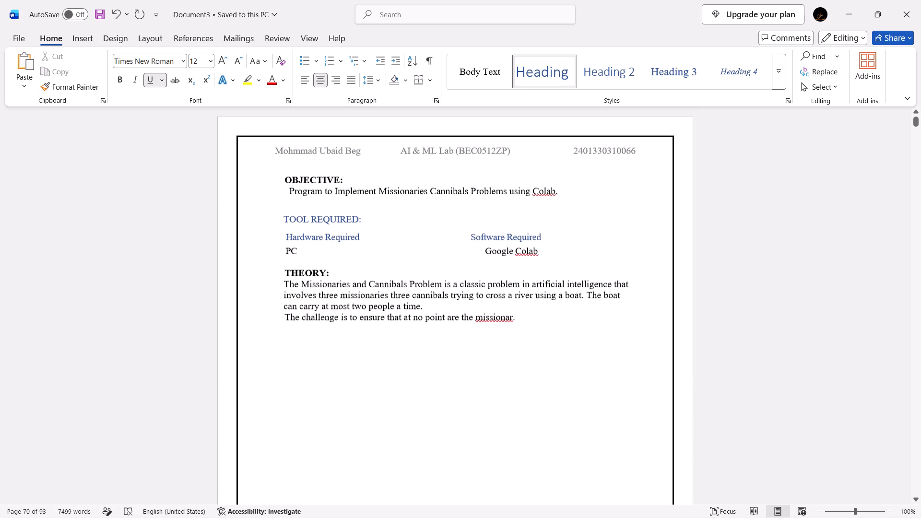
Insert two blank lines above the OBJECTIVE heading of the Missionaries and Cannibals experiment on the first page.
right_click(376, 203)
click(285, 177)
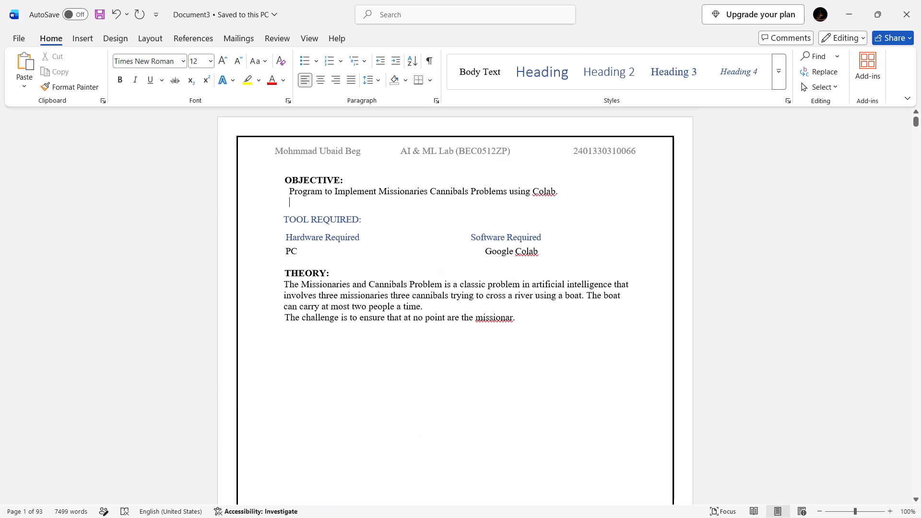
click(285, 179)
key(Return)
key(Return)
Copy the EXPERIMENT NO. 17 heading from the 8-Puzzle experiment and paste it above OBJECTIVE on the document's first page.
scroll(285, 179, down, 1)
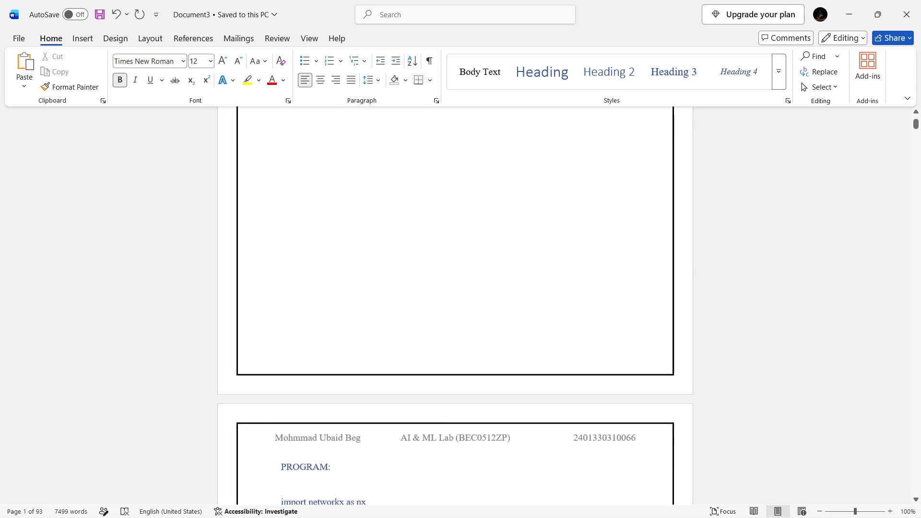
scroll(285, 179, down, 3)
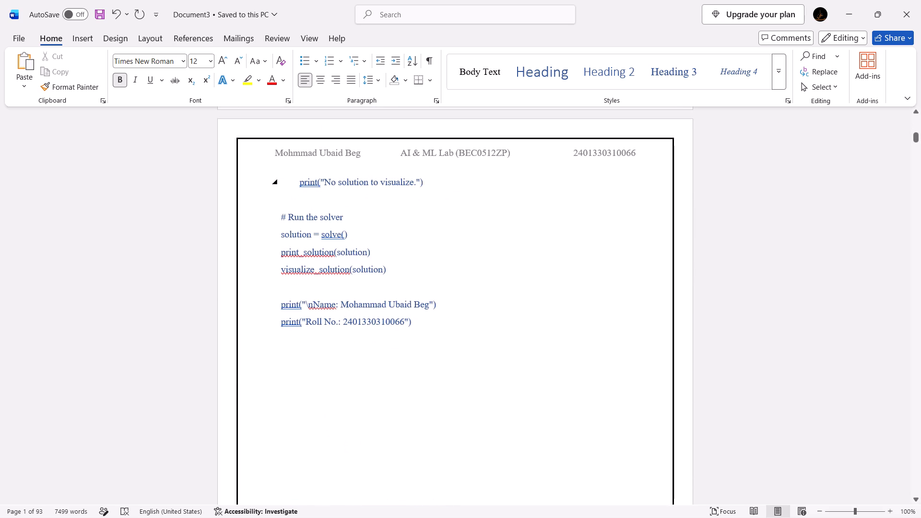
scroll(285, 179, down, 2)
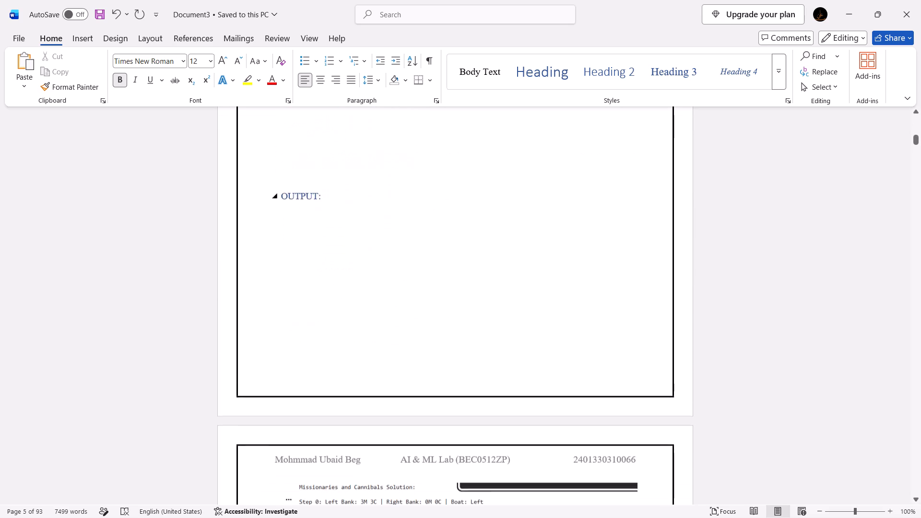
scroll(285, 179, down, 2)
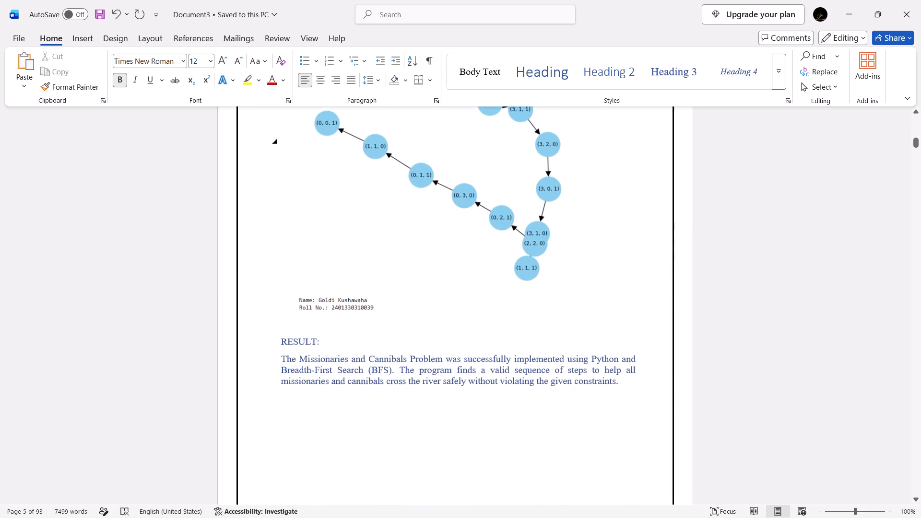
scroll(285, 179, down, 3)
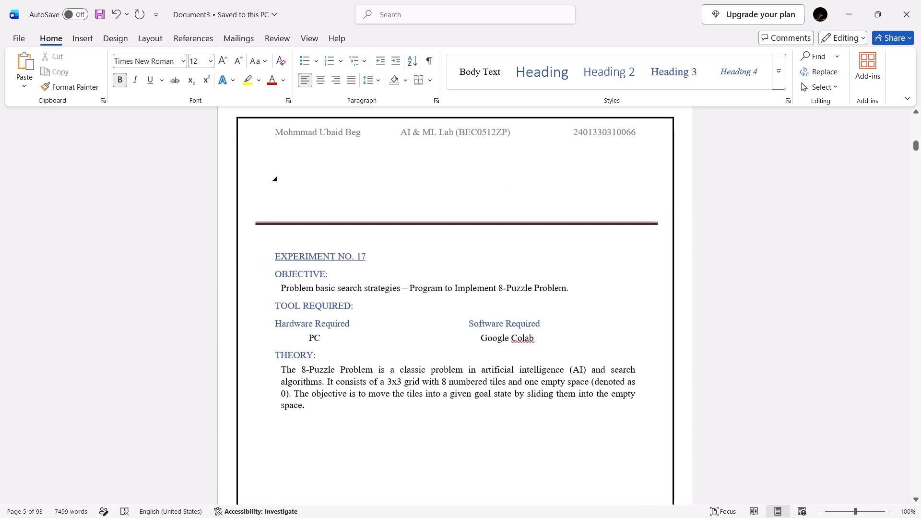
scroll(285, 179, down, 1)
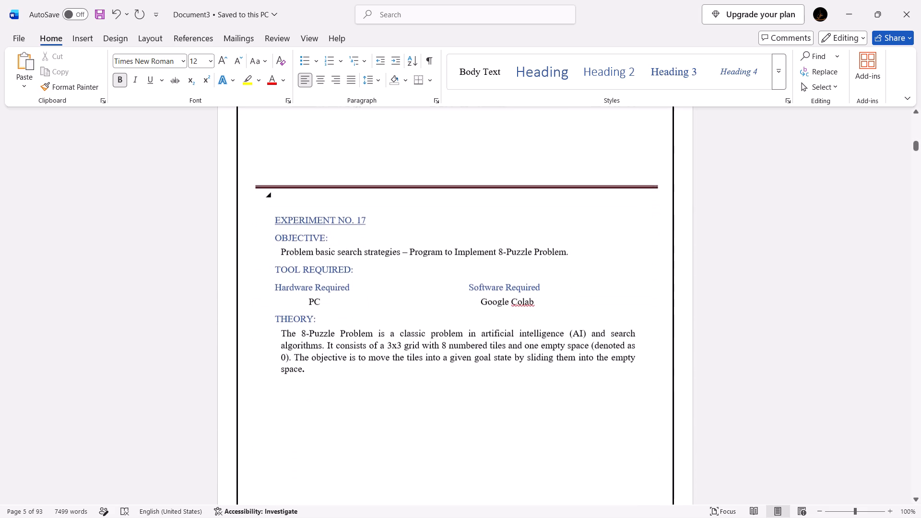
scroll(285, 179, down, 1)
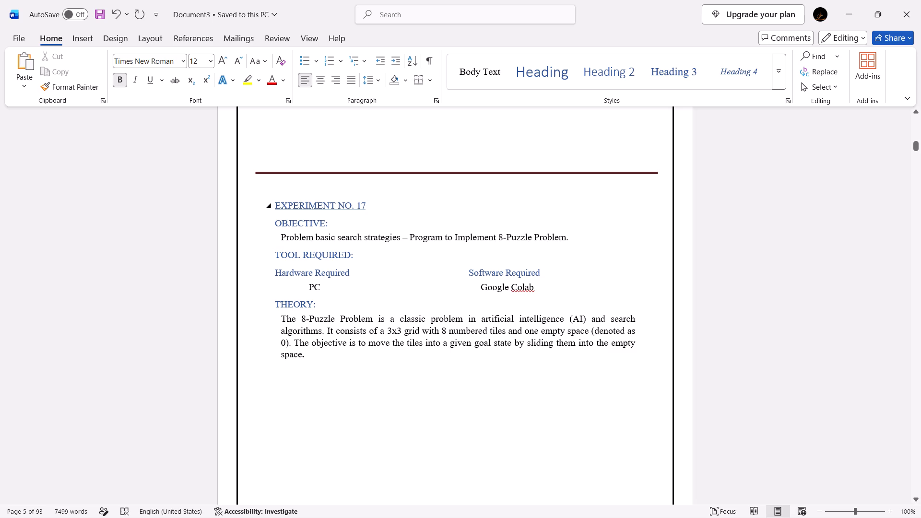
drag(370, 210, 287, 206)
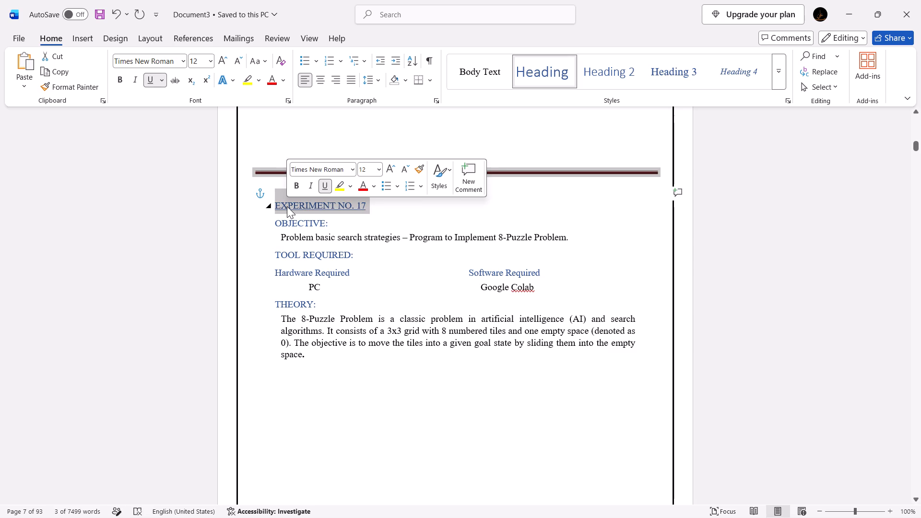
key(ctrl+c)
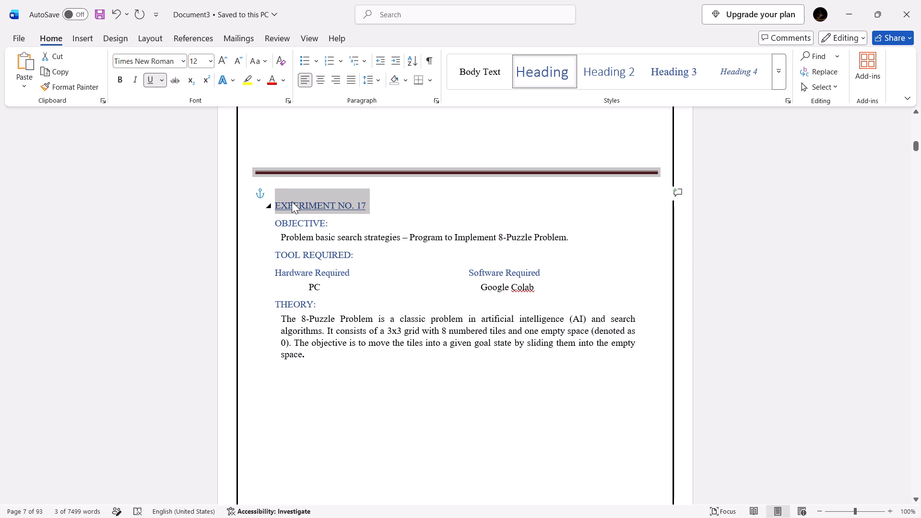
scroll(292, 201, up, 4)
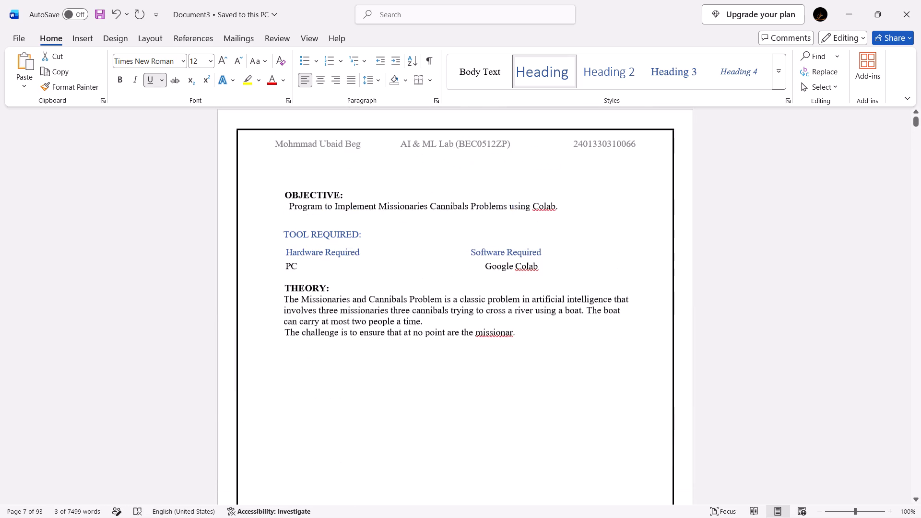
scroll(292, 201, up, 1)
click(295, 182)
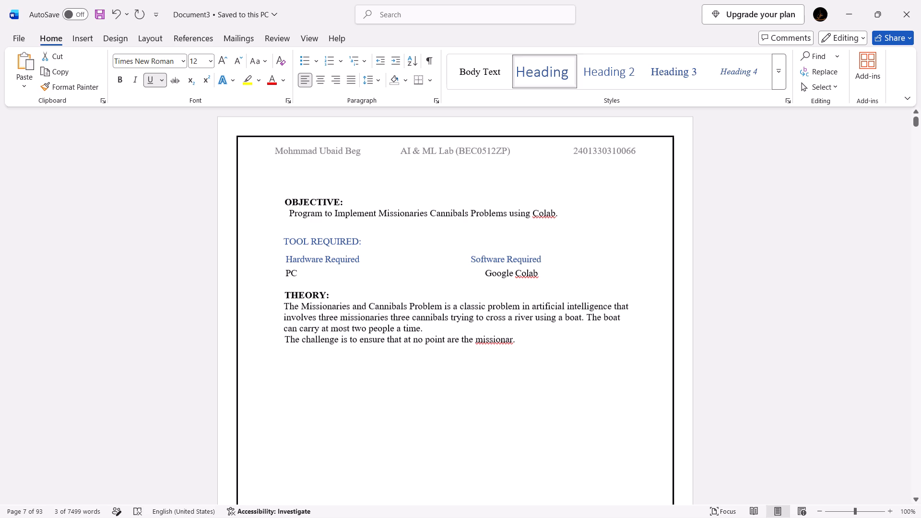
key(ctrl+v)
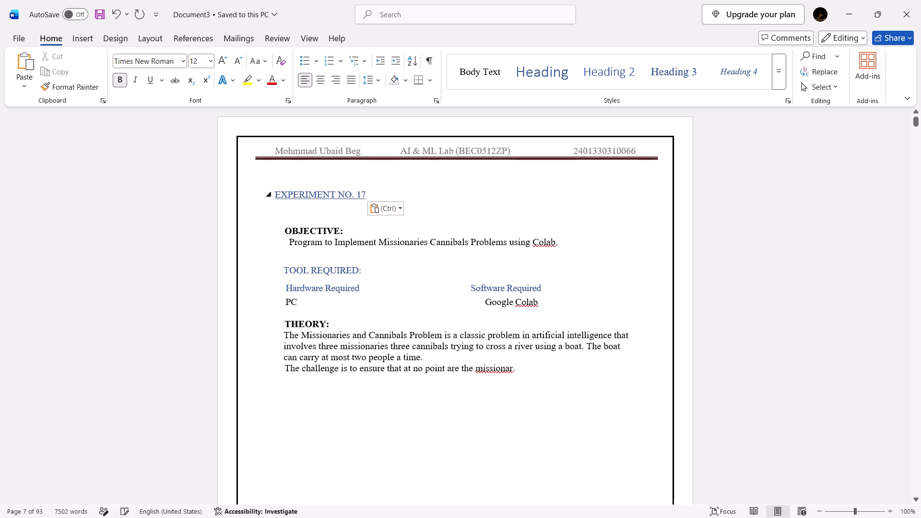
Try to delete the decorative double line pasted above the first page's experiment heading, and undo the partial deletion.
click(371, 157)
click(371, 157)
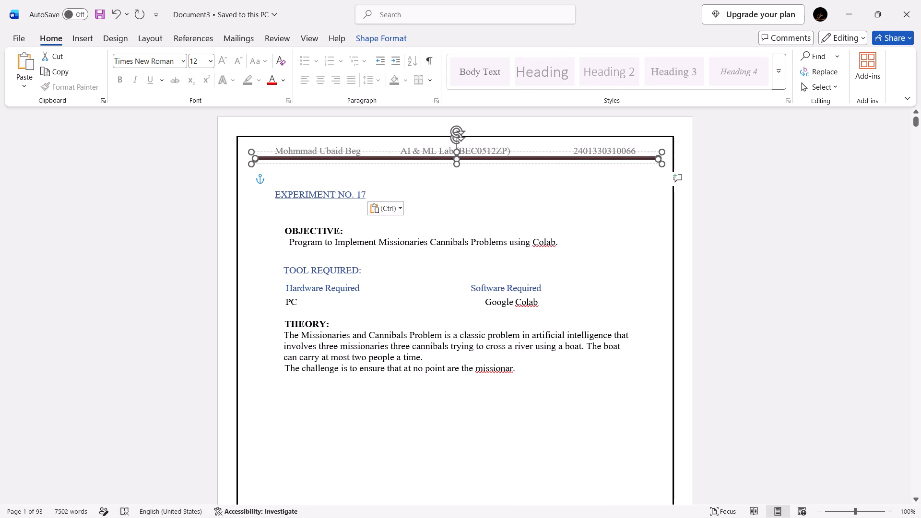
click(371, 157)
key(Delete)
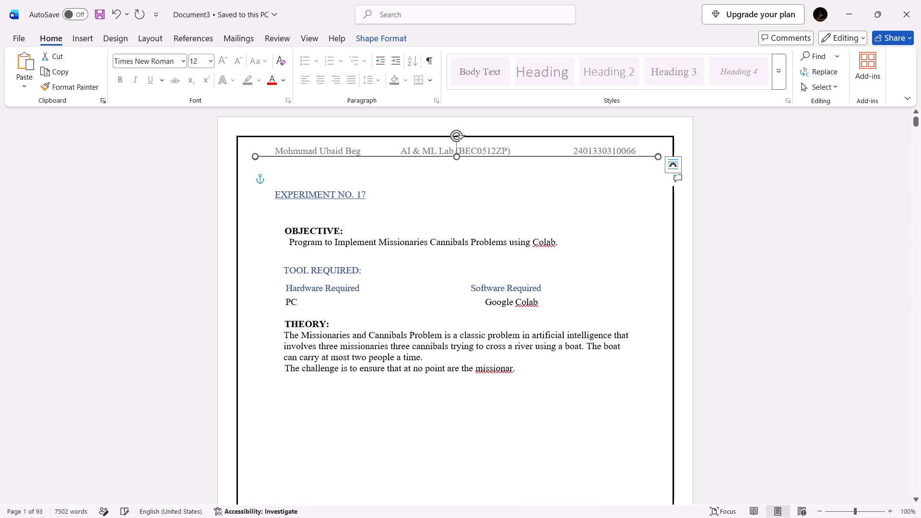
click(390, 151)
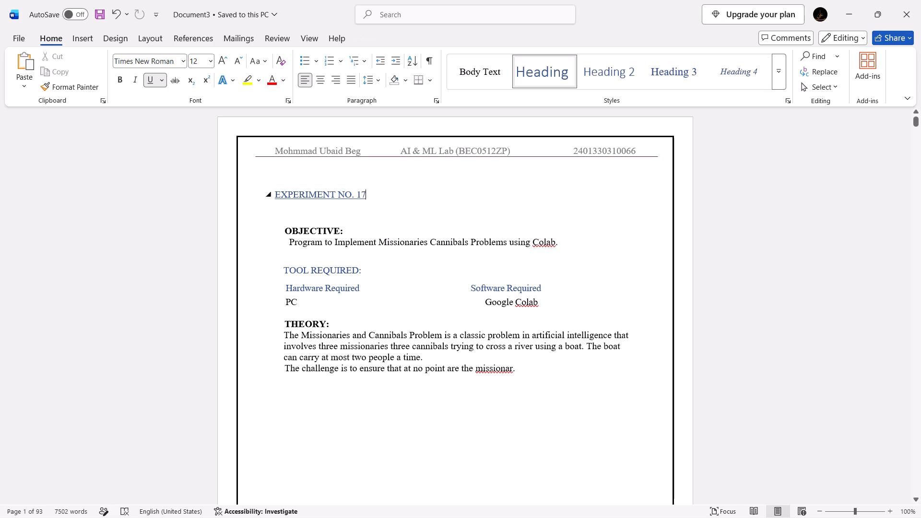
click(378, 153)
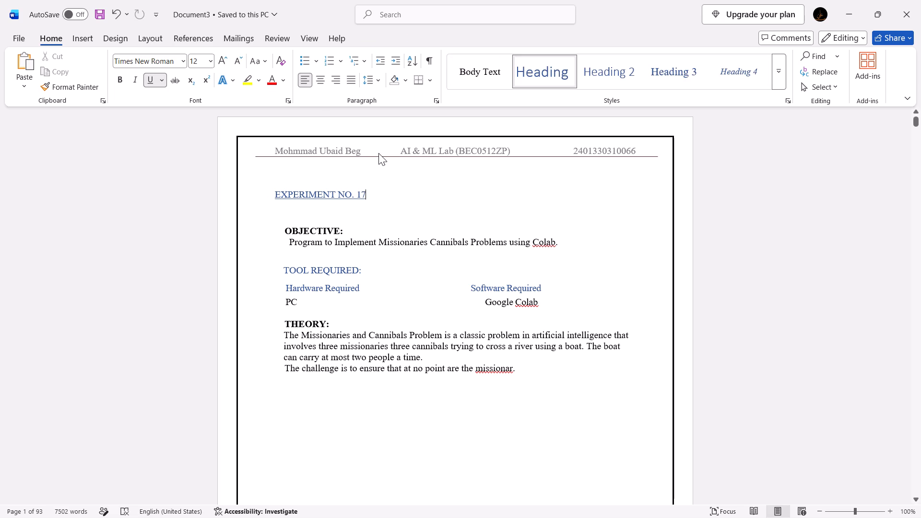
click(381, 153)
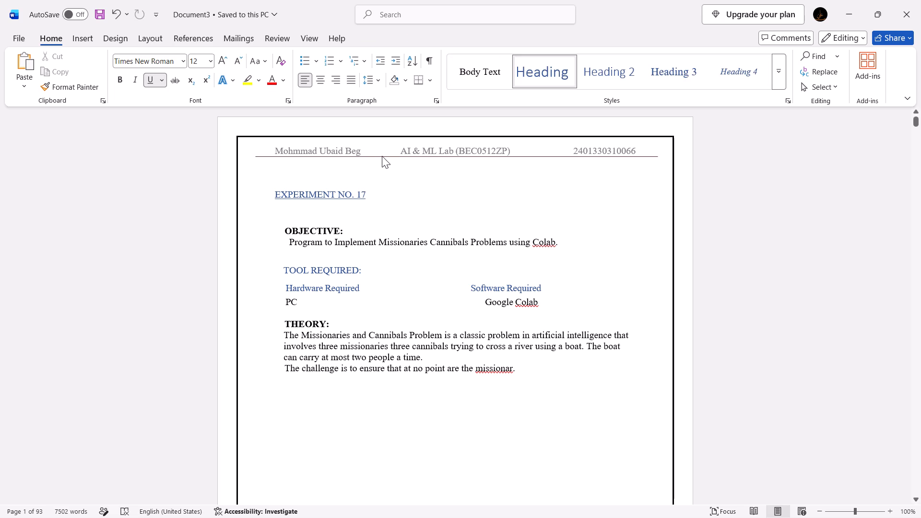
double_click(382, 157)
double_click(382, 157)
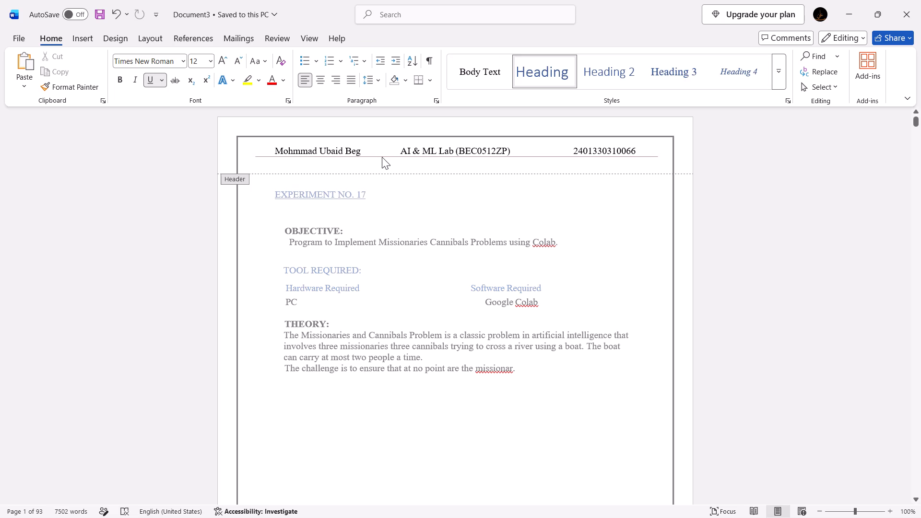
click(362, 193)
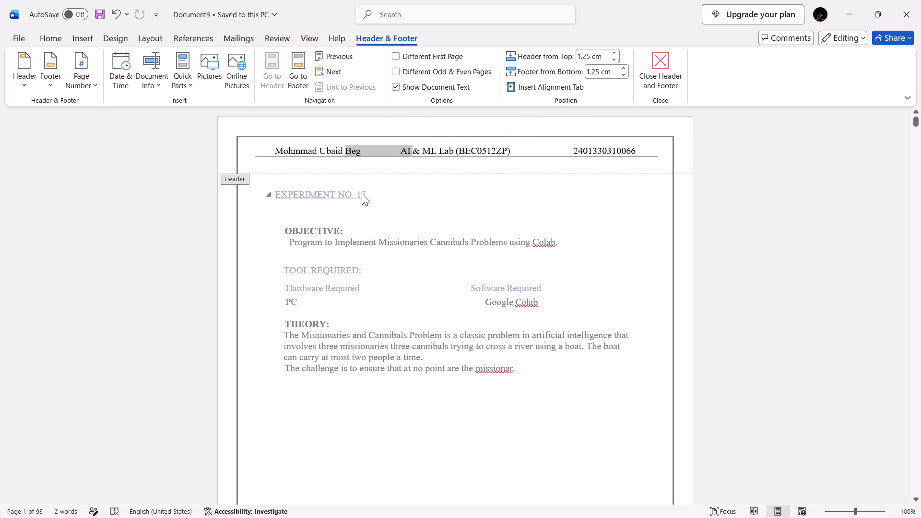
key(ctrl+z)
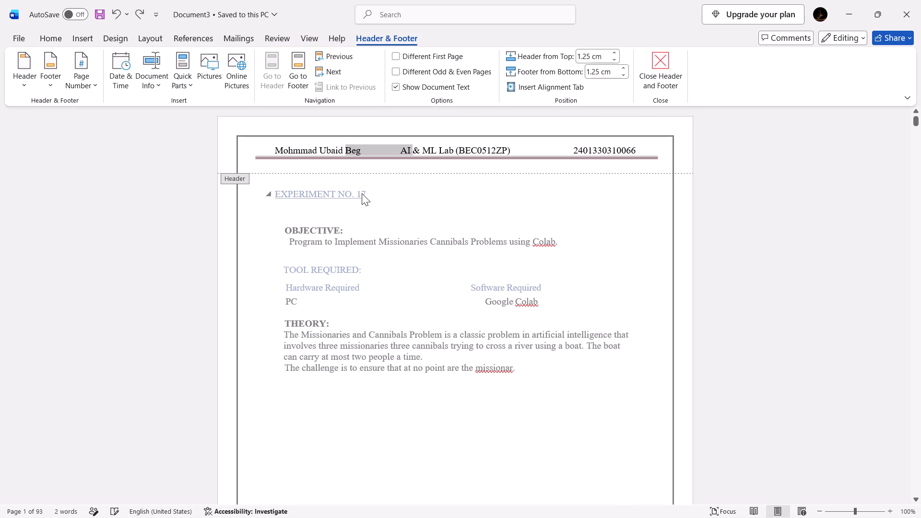
Delete the entire decorative line group above the EXPERIMENT NO. 17 heading on the first page.
double_click(386, 183)
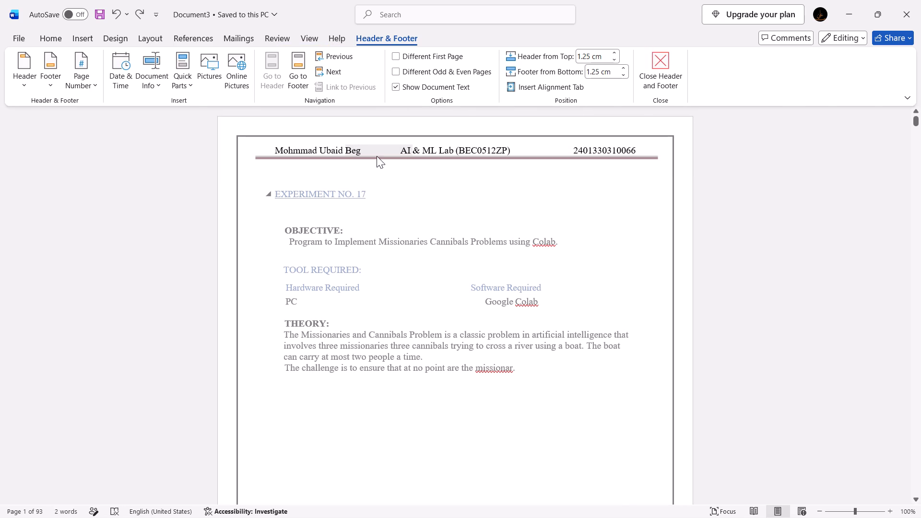
click(377, 156)
click(377, 156)
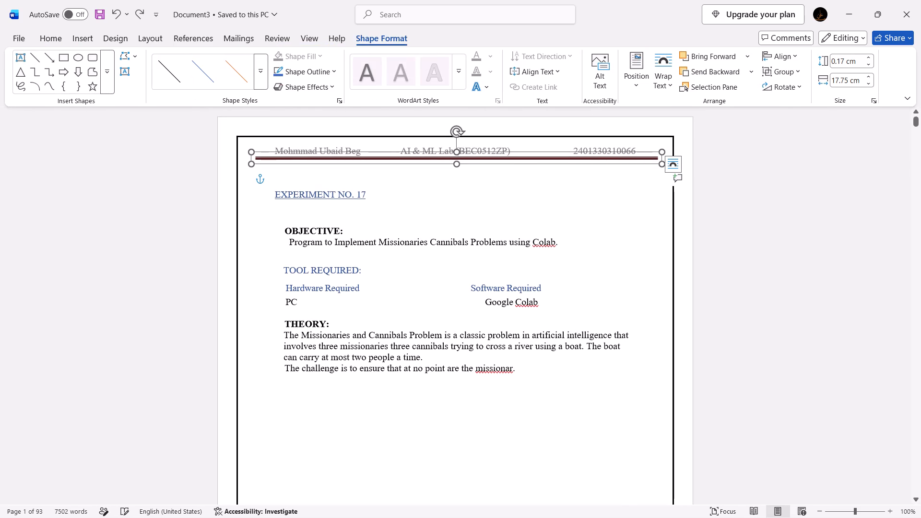
key(Delete)
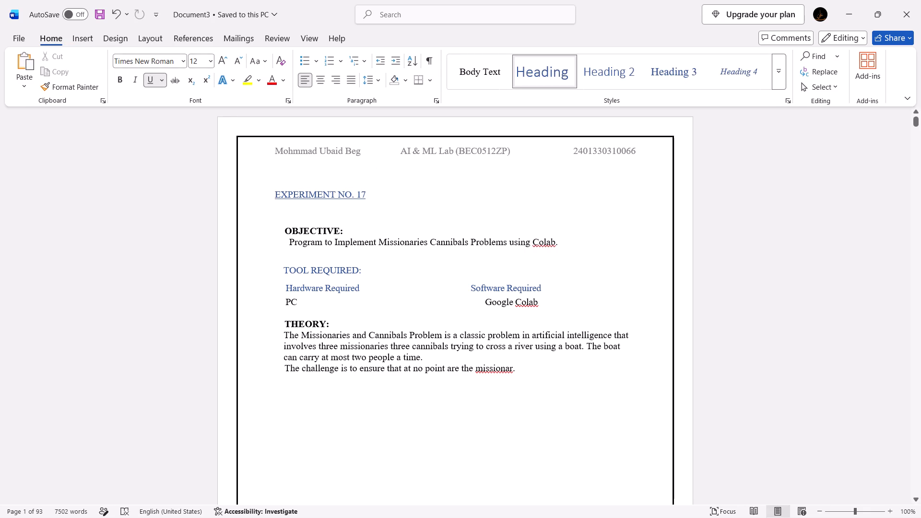
Center the EXPERIMENT NO. 17 heading on the first page.
click(276, 196)
click(320, 81)
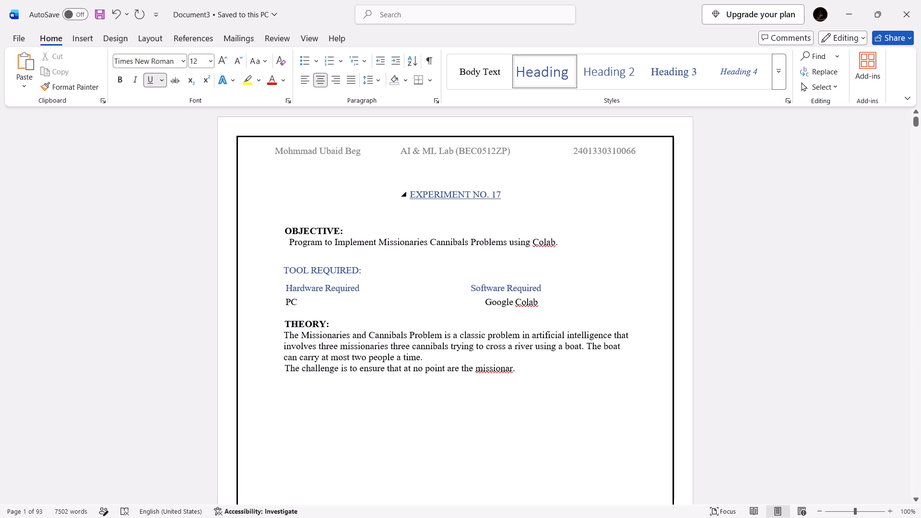
Set the font size of the first page's EXPERIMENT NO. 17 heading to 14.
click(507, 195)
click(507, 195)
drag(507, 195, 416, 198)
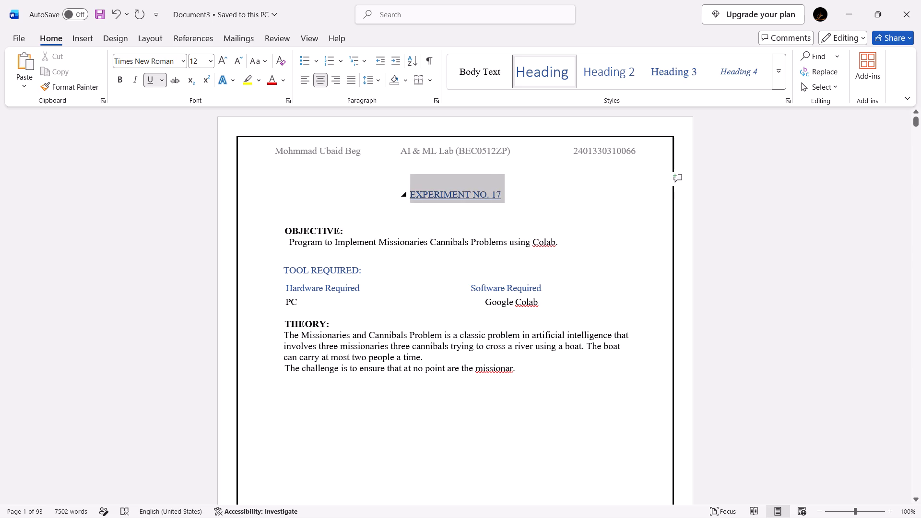
drag(416, 198, 409, 198)
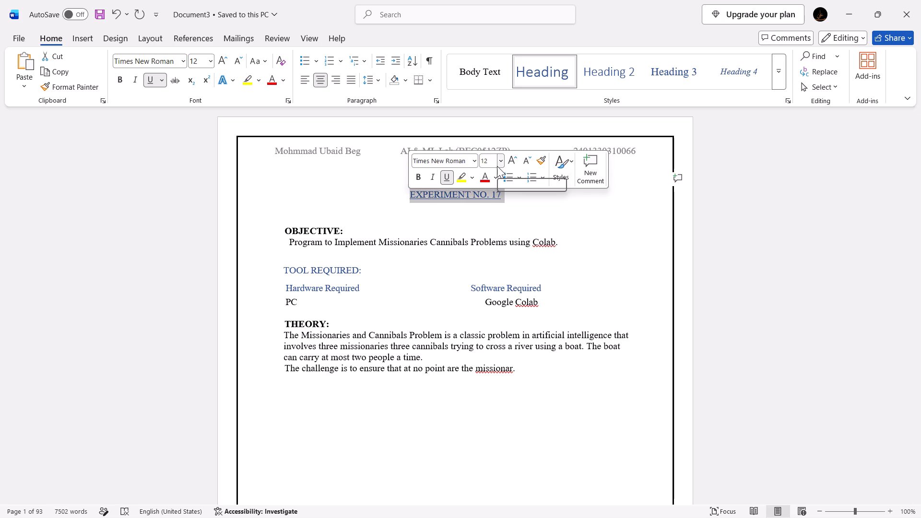
click(497, 166)
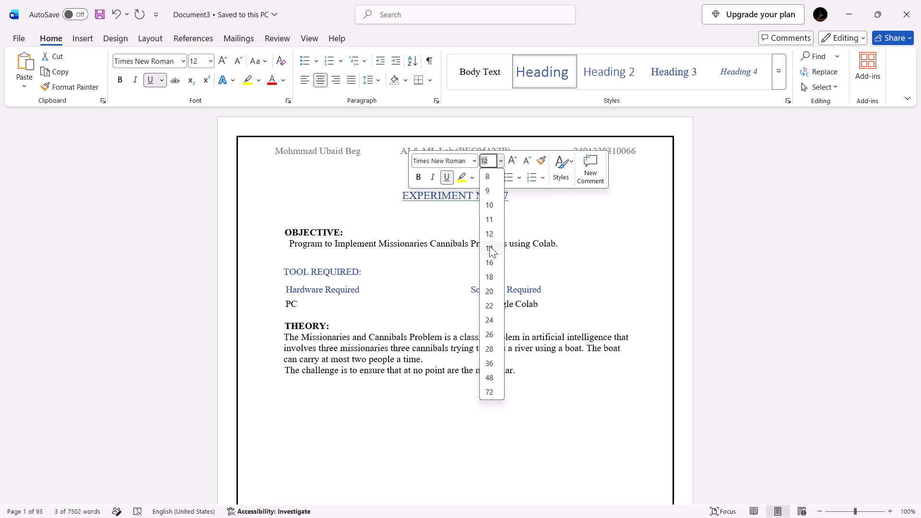
click(489, 246)
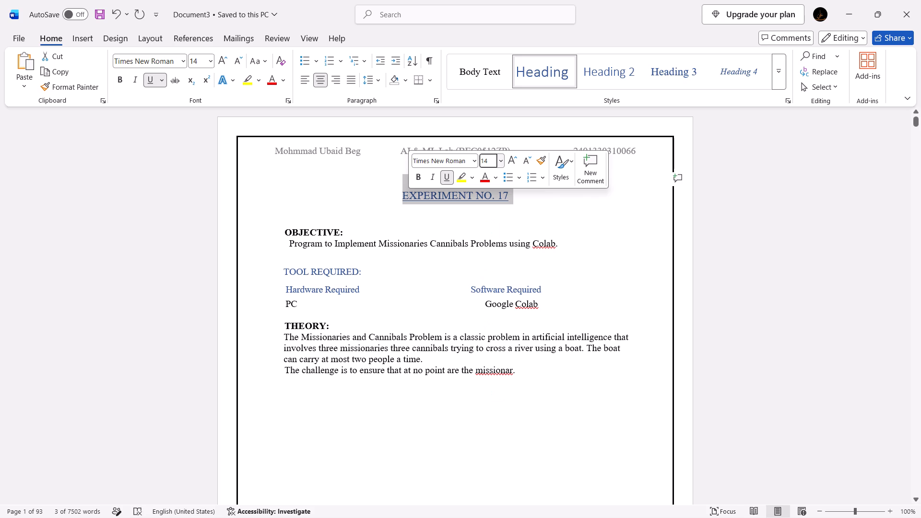
Pull the PROGRAM: heading from the second page back onto page one, below the THEORY text with one blank line between.
scroll(489, 246, down, 2)
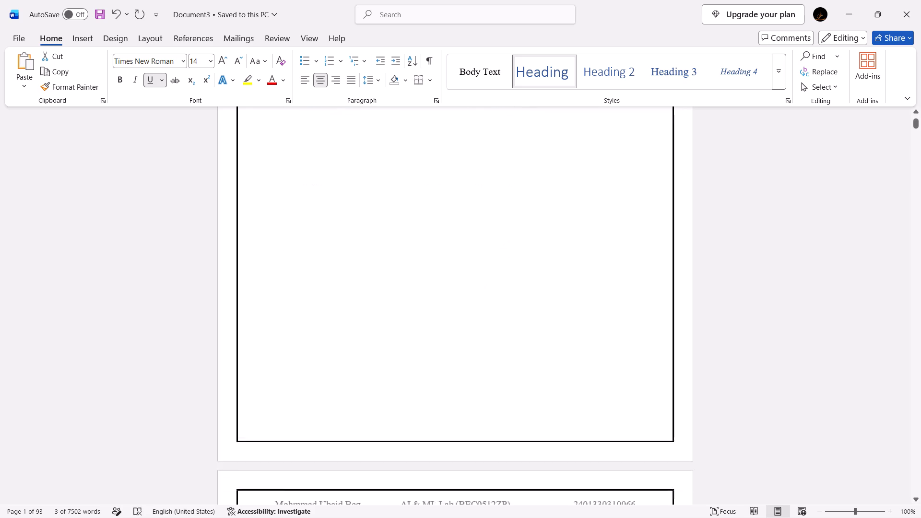
scroll(489, 246, down, 1)
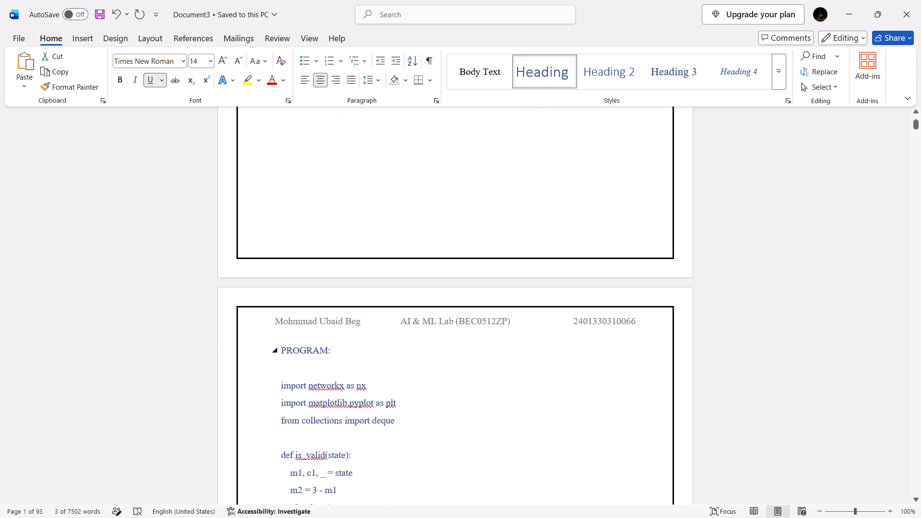
click(282, 348)
key(BackSpace)
key(BackSpace)
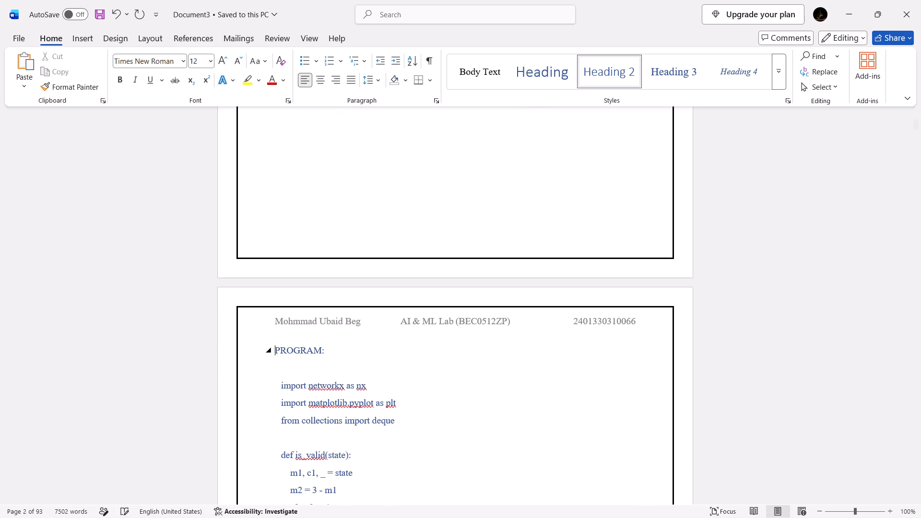
key(BackSpace)
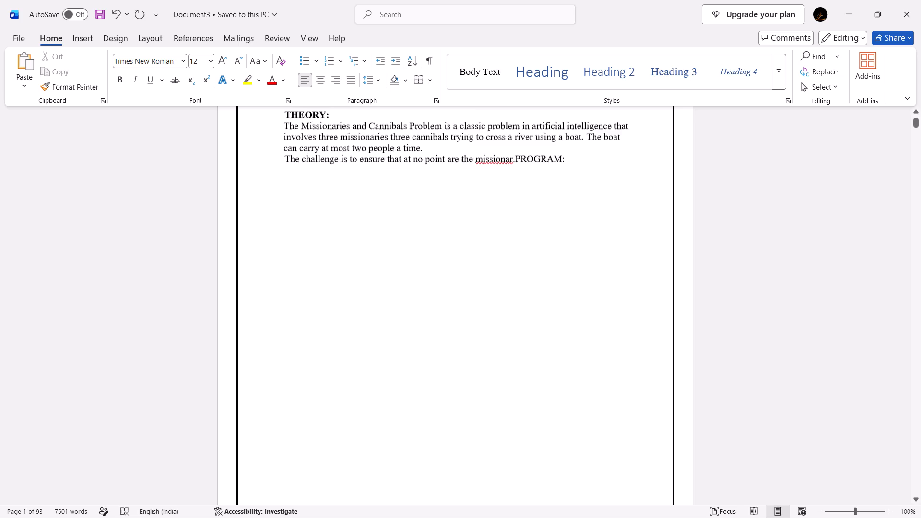
scroll(282, 348, up, 2)
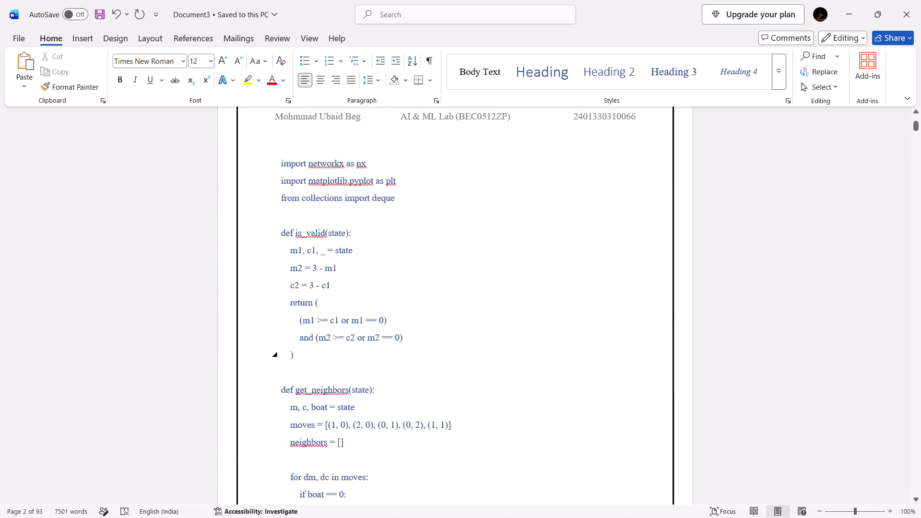
scroll(282, 348, up, 1)
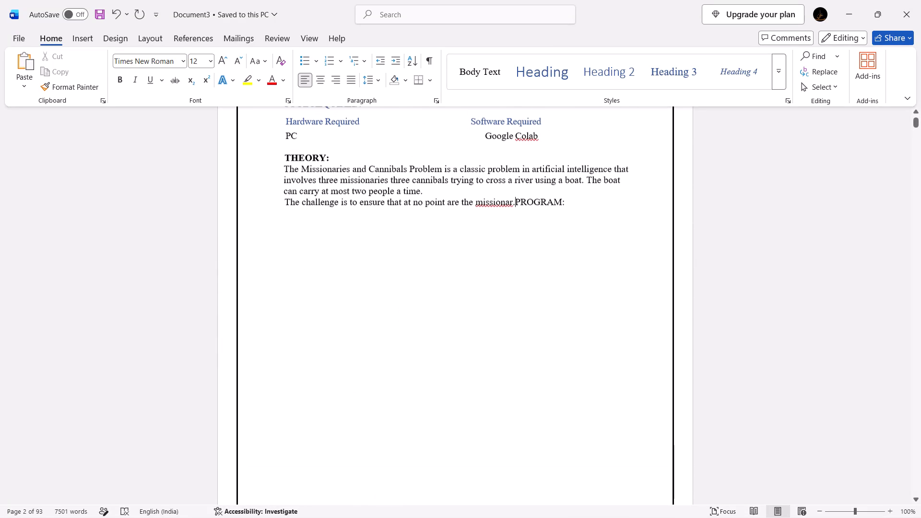
scroll(282, 348, up, 2)
key(Return)
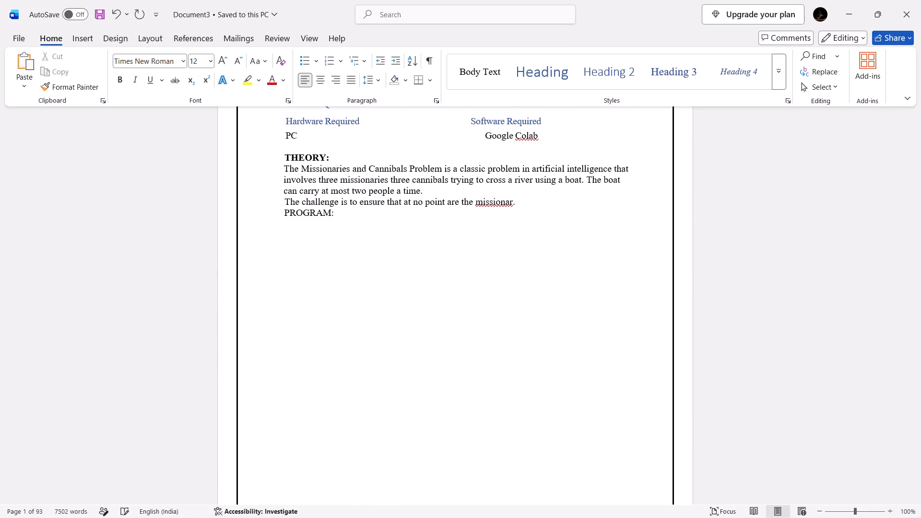
key(Return)
Bring the "import networkx as nx" line up from the second page onto its own line directly under the PROGRAM: heading.
scroll(282, 348, down, 1)
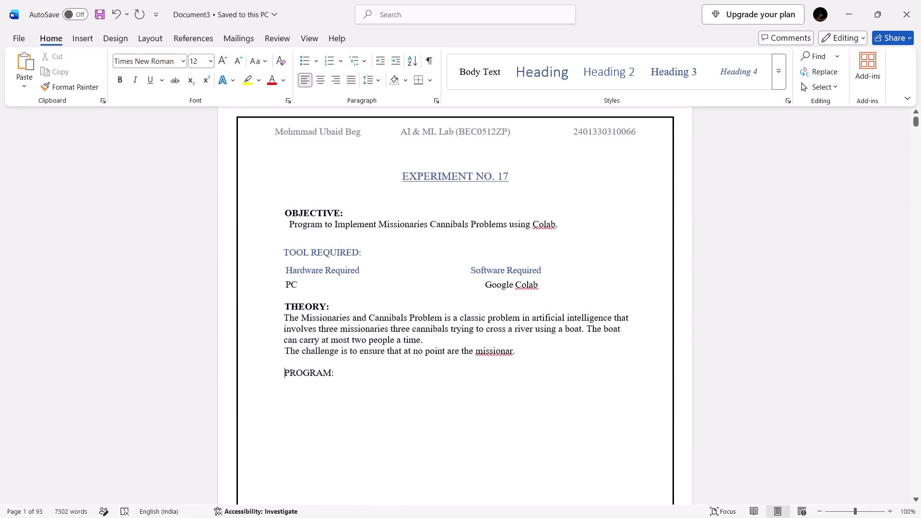
scroll(282, 348, down, 1)
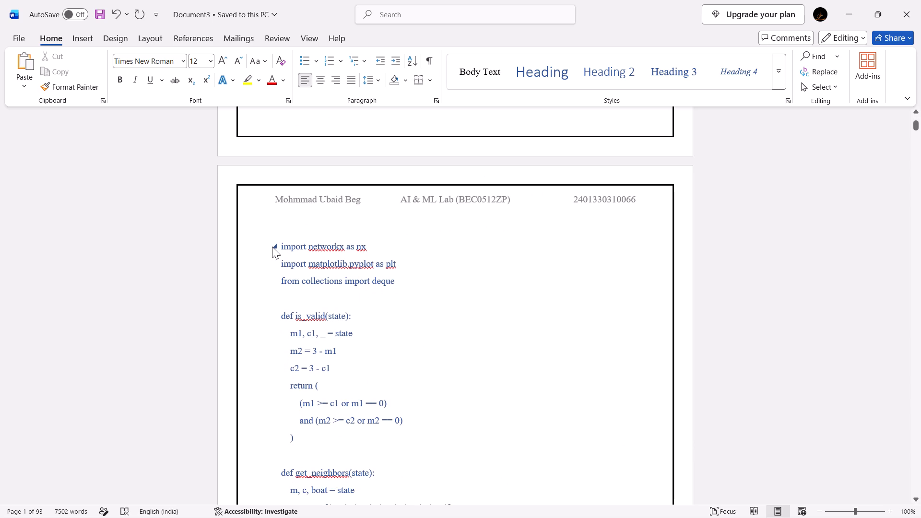
click(280, 247)
key(BackSpace)
key(BackSpace)
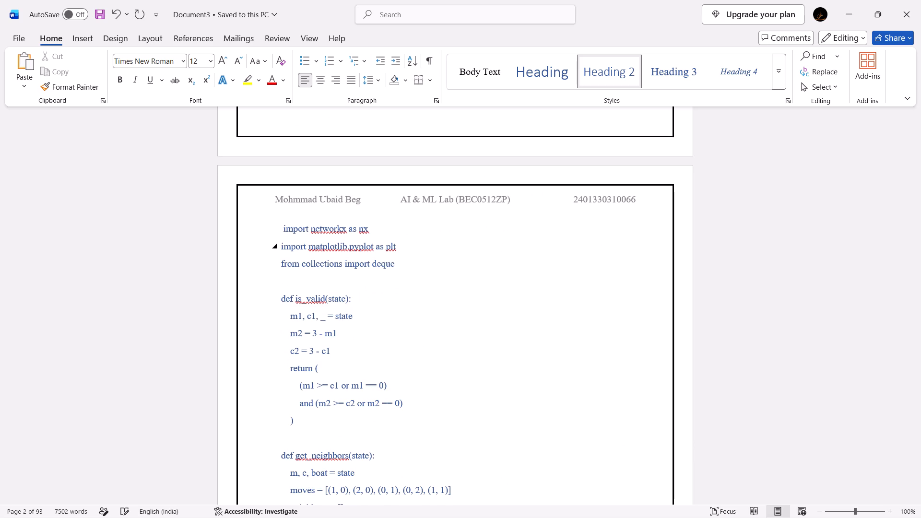
key(BackSpace)
key(BackSpace)
key(BackSpace)
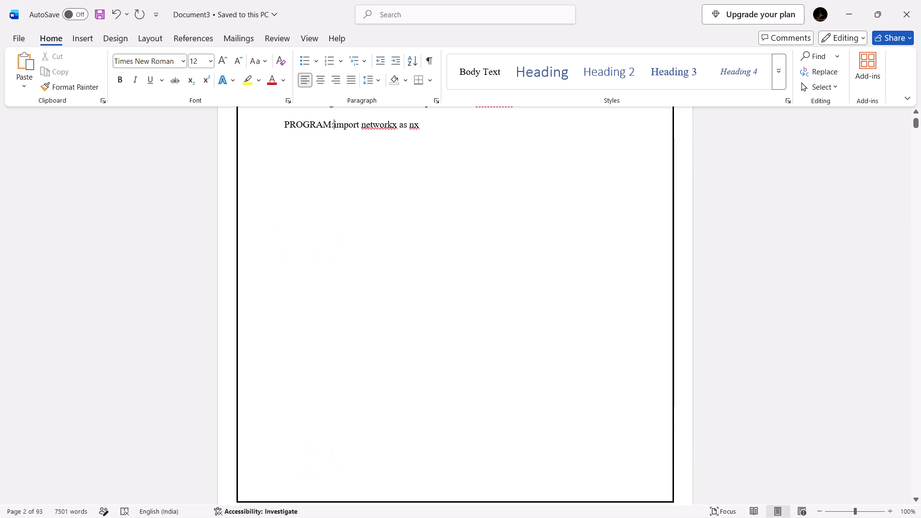
key(Return)
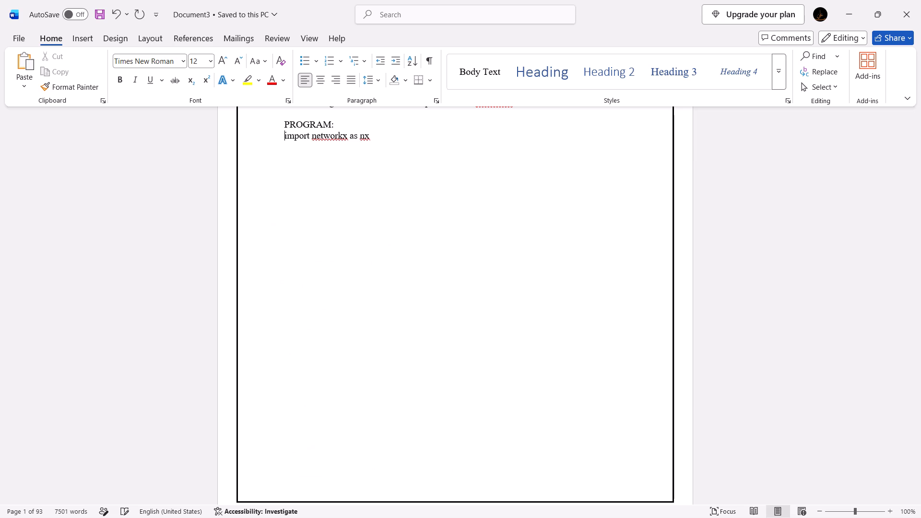
Bring the "import matplotlib.pyplot as plt" line up from the second page onto its own line below the networkx import on page one.
scroll(320, 286, down, 1)
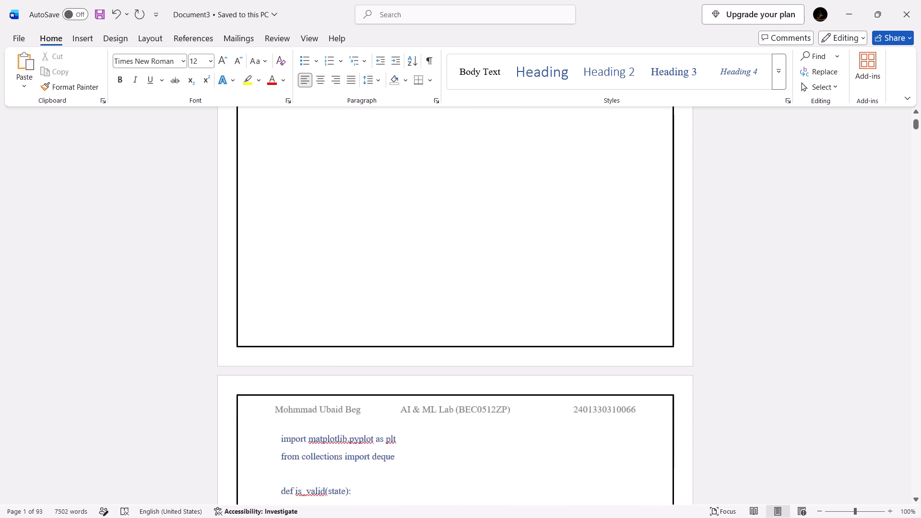
scroll(320, 286, down, 2)
scroll(320, 286, up, 1)
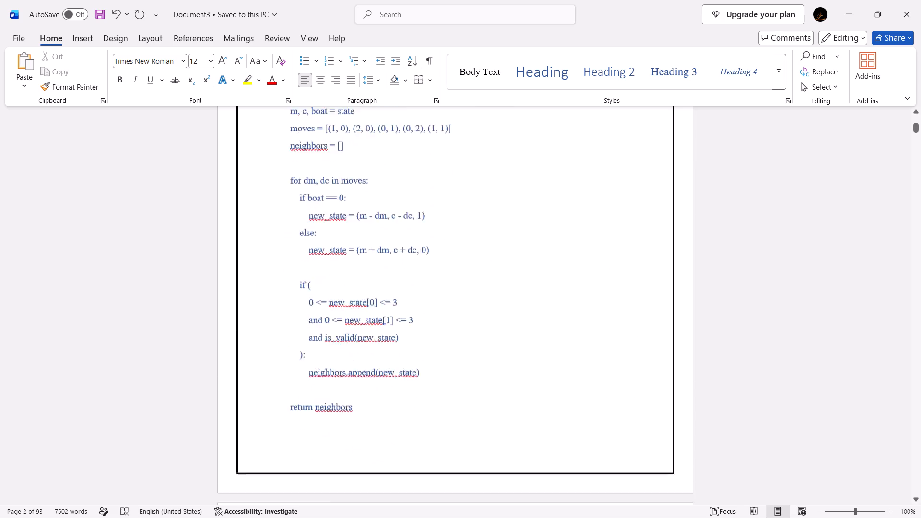
scroll(320, 286, up, 2)
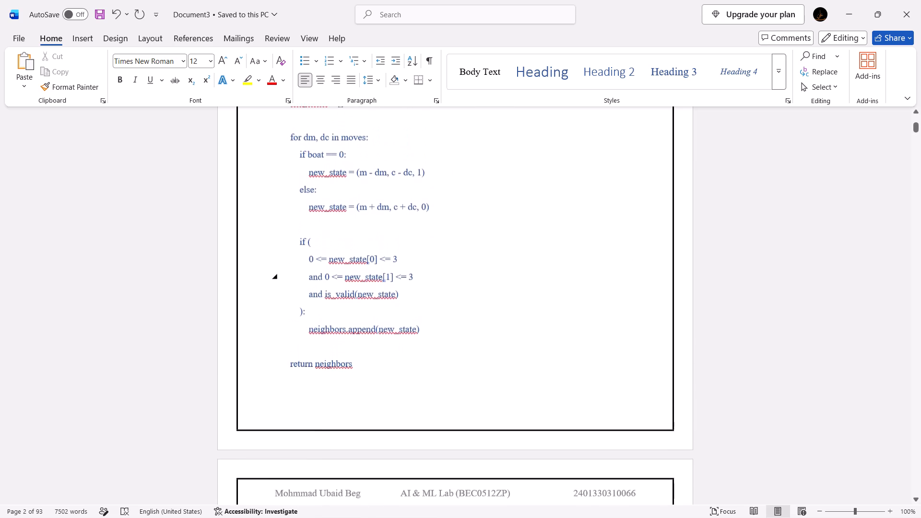
scroll(320, 286, up, 1)
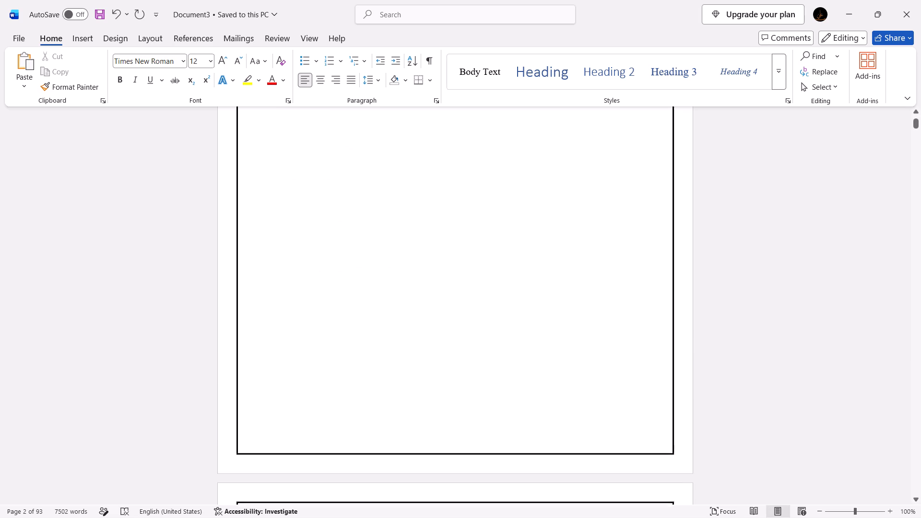
scroll(320, 286, up, 1)
scroll(320, 286, down, 1)
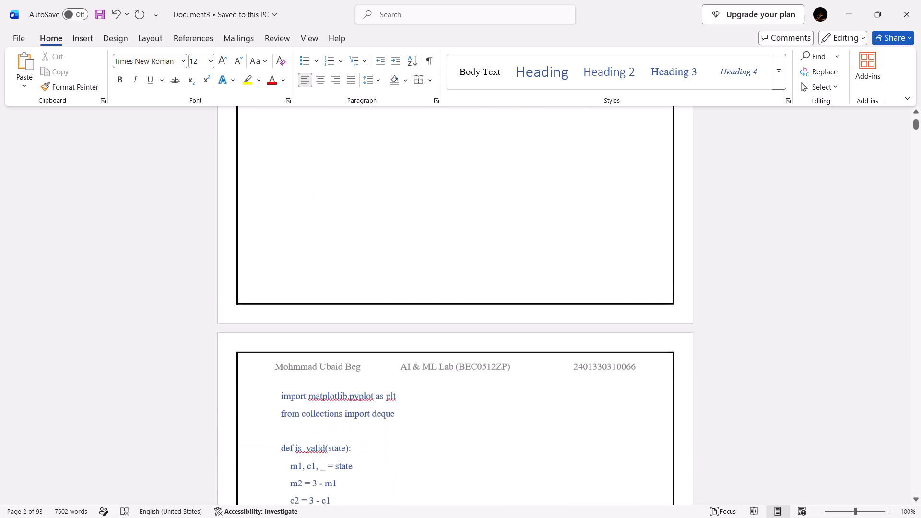
scroll(320, 286, down, 1)
click(282, 347)
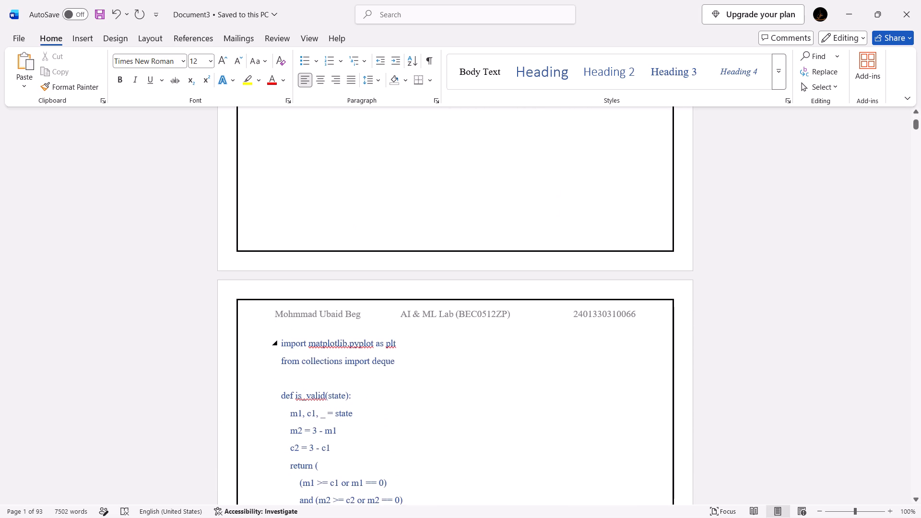
key(BackSpace)
key(BackSpace)
key(BackSpace)
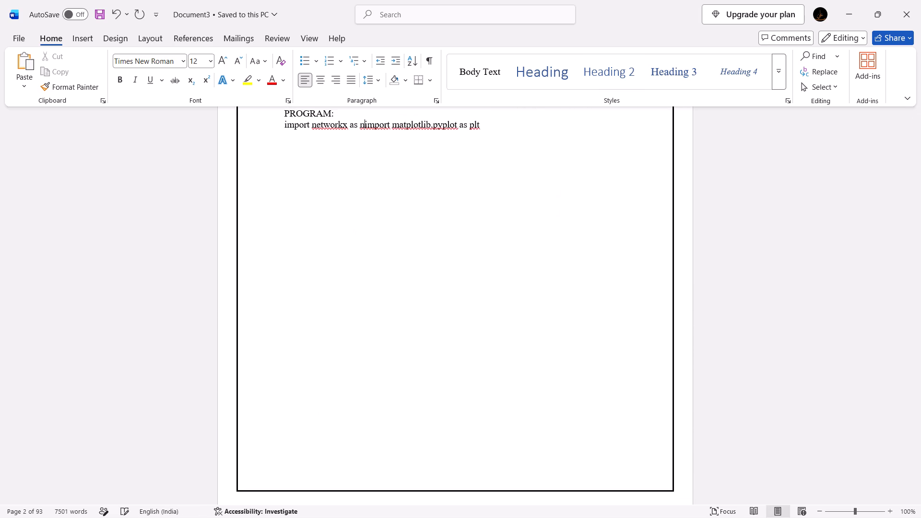
key(Return)
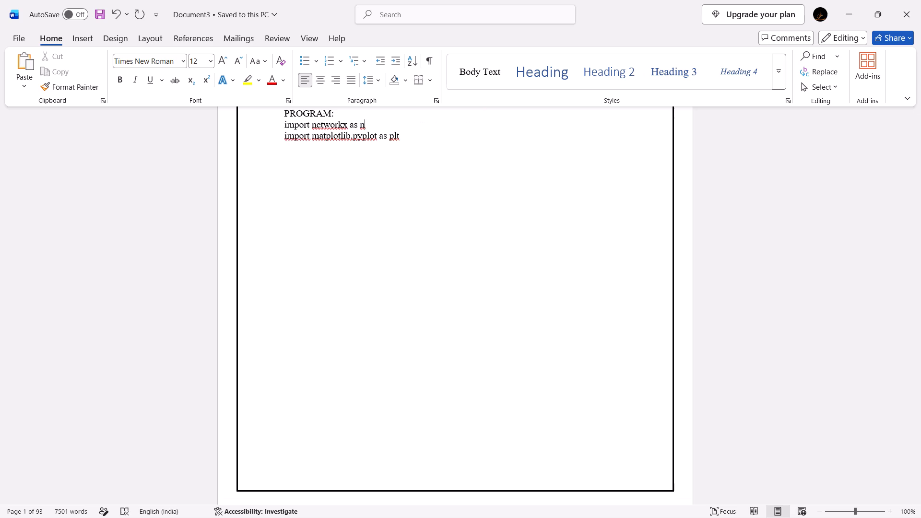
Delete the surplus blank lines between the final print statement of Experiment 17's program and the OUTPUT: heading.
scroll(282, 347, down, 1)
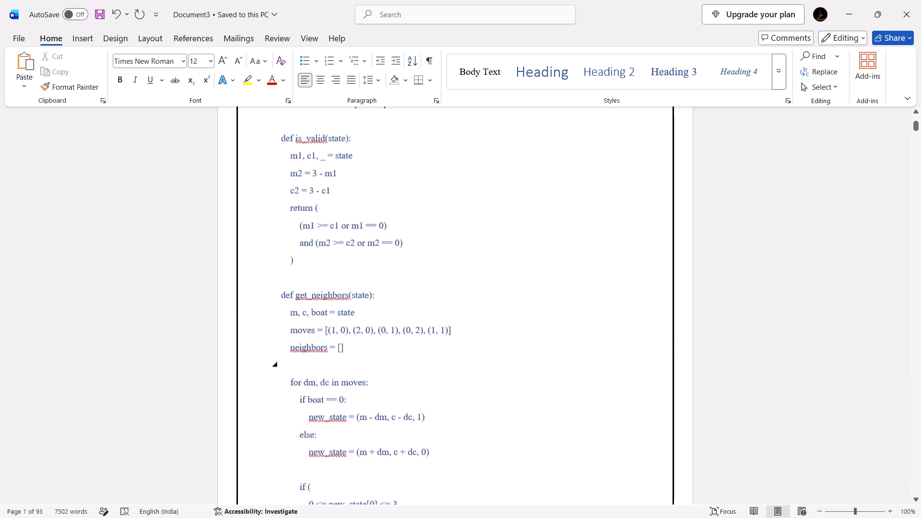
scroll(282, 347, down, 3)
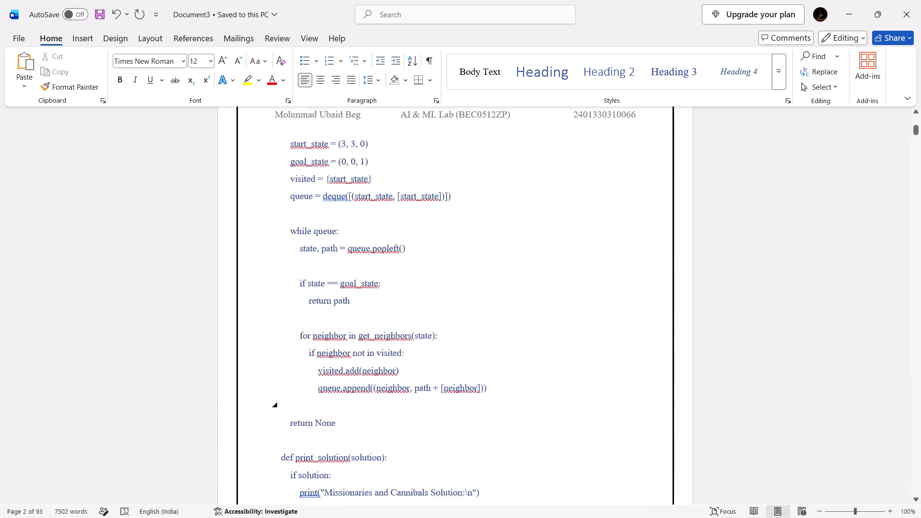
scroll(282, 347, down, 3)
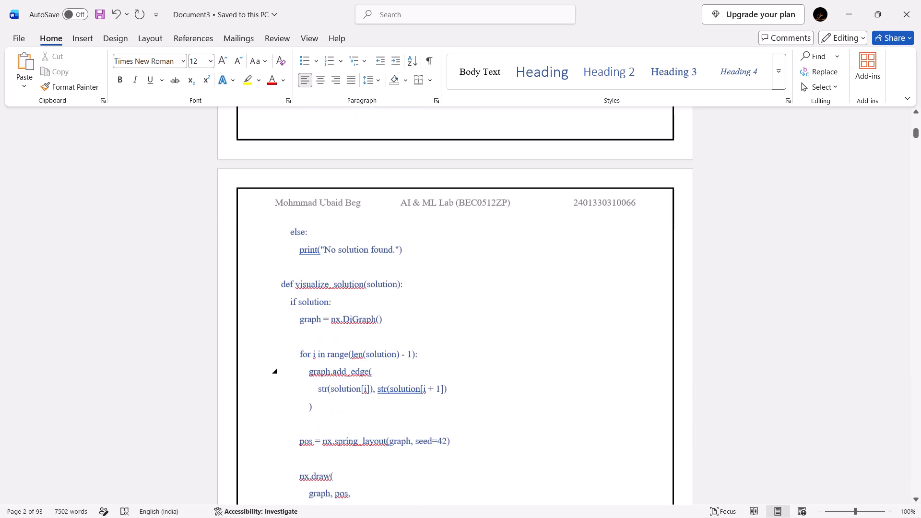
scroll(282, 347, down, 3)
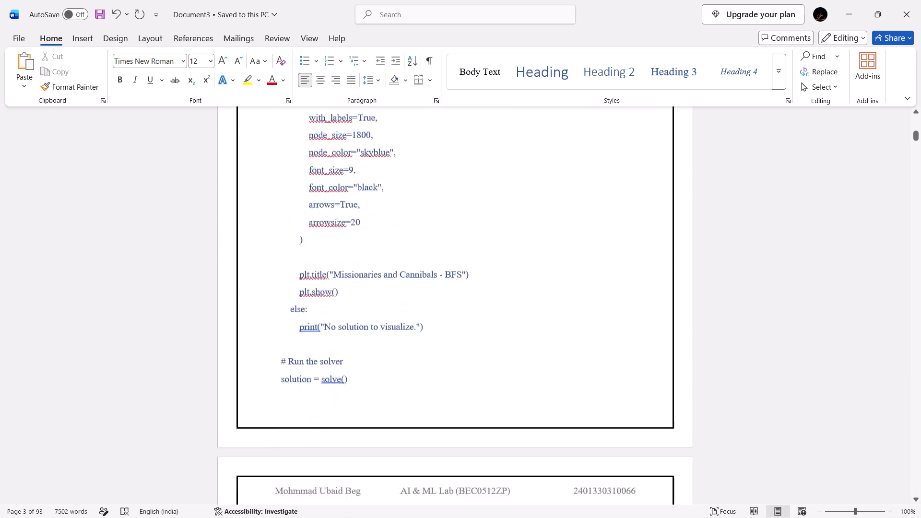
scroll(282, 347, down, 3)
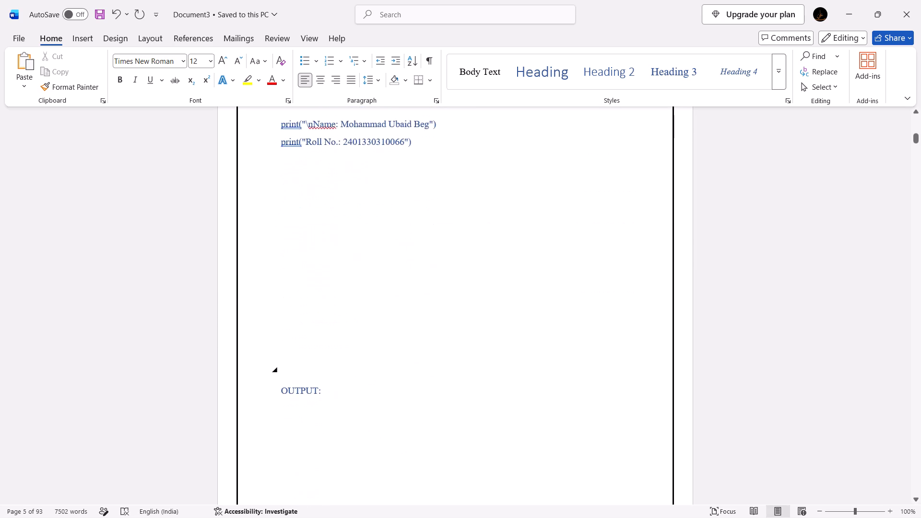
scroll(282, 347, down, 1)
click(283, 375)
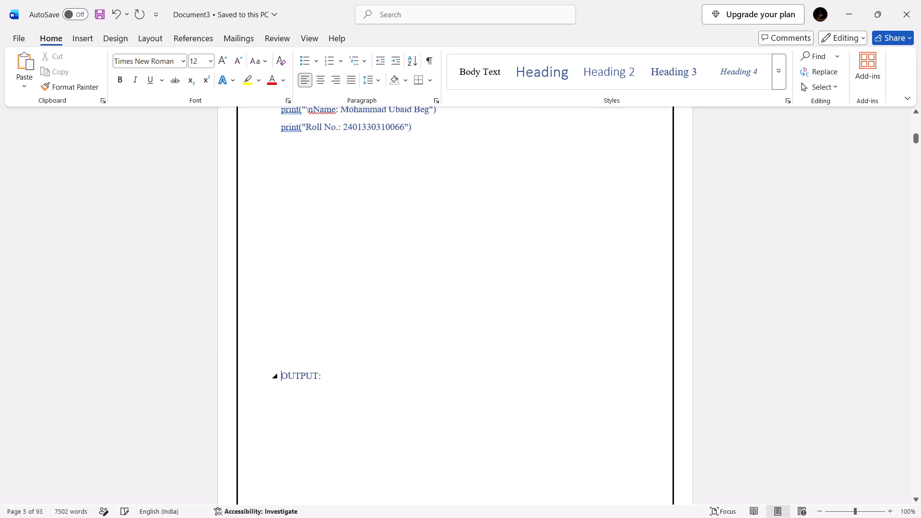
key(BackSpace)
key(BackSpace)
key(BackSpace)
key(BackSpace)
key(BackSpace)
key(BackSpace)
key(BackSpace)
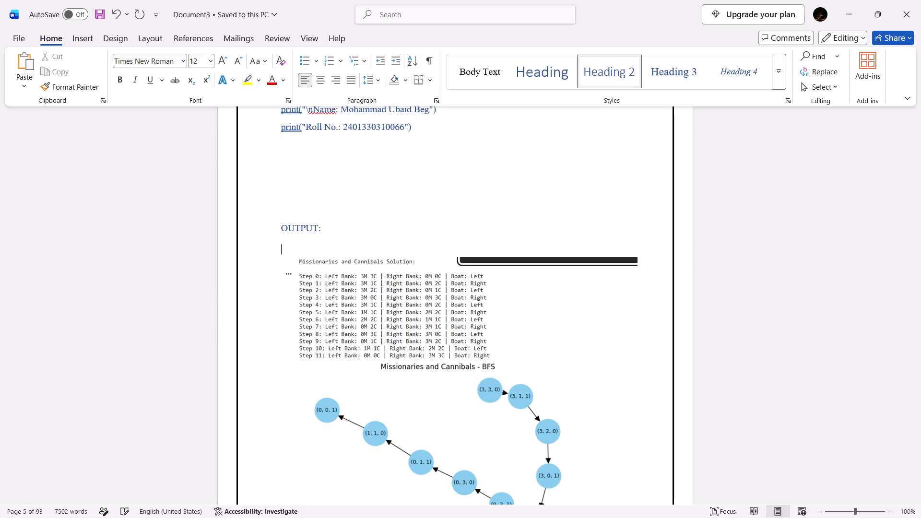
key(BackSpace)
key(BackSpace)
key(BackSpace)
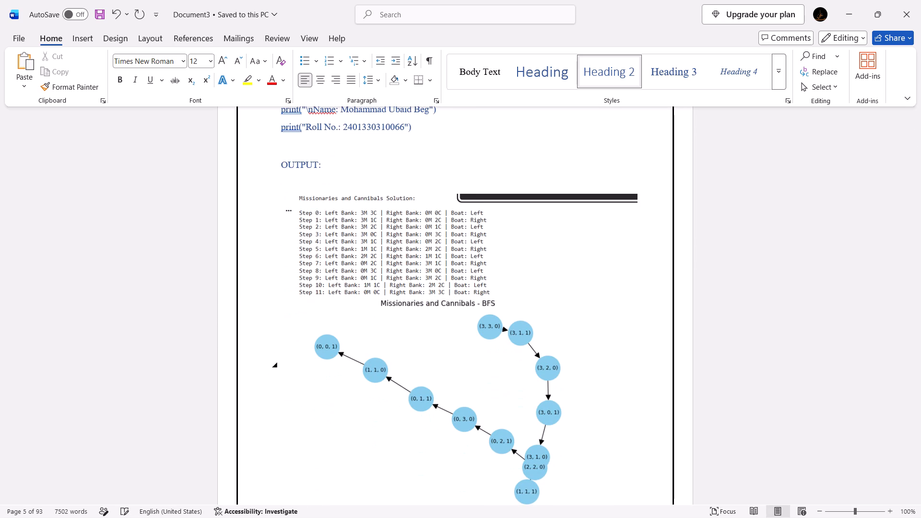
Delete the blank lines above the Missionaries and Cannibals RESULT: heading so its result paragraph moves back onto the output page.
scroll(357, 438, down, 1)
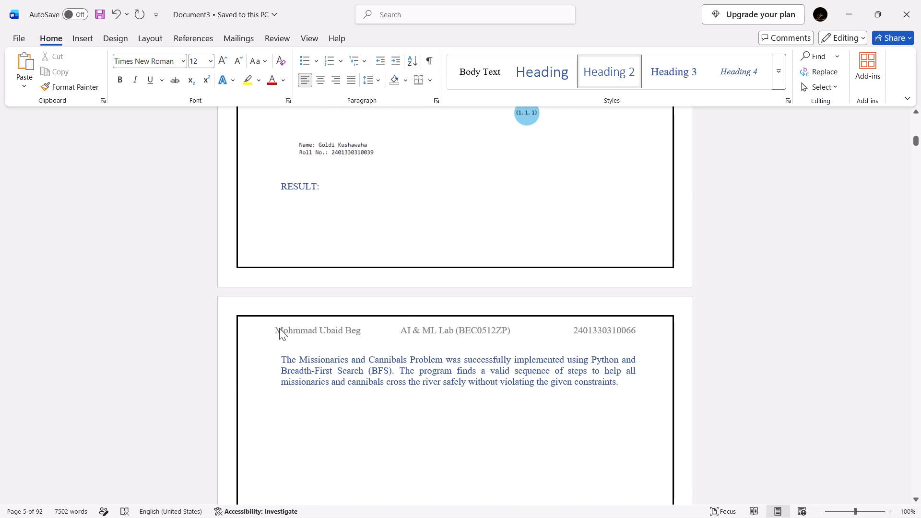
click(277, 188)
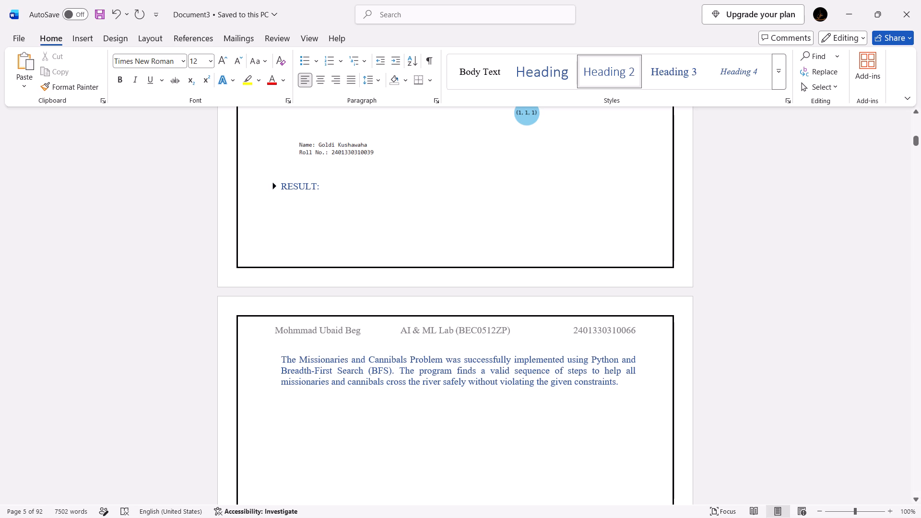
click(279, 183)
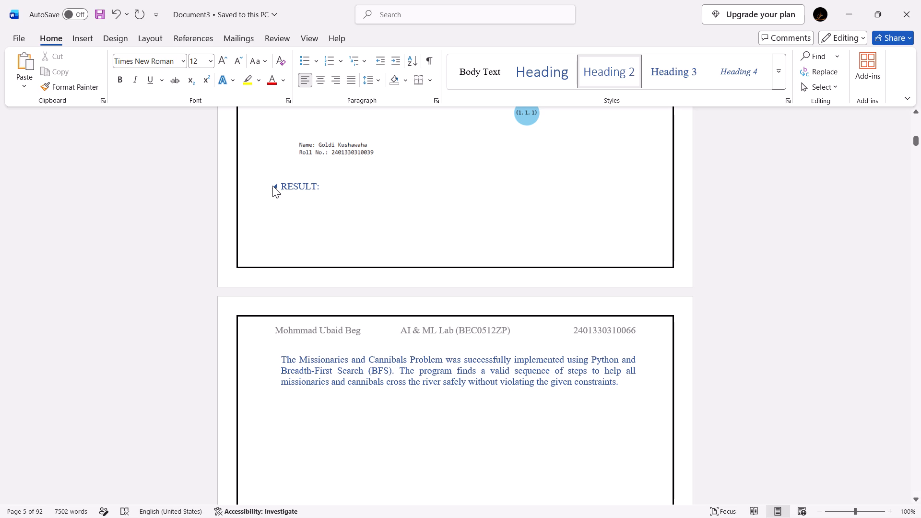
click(272, 186)
click(285, 187)
key(Left)
key(Left)
key(Down)
key(BackSpace)
key(BackSpace)
key(BackSpace)
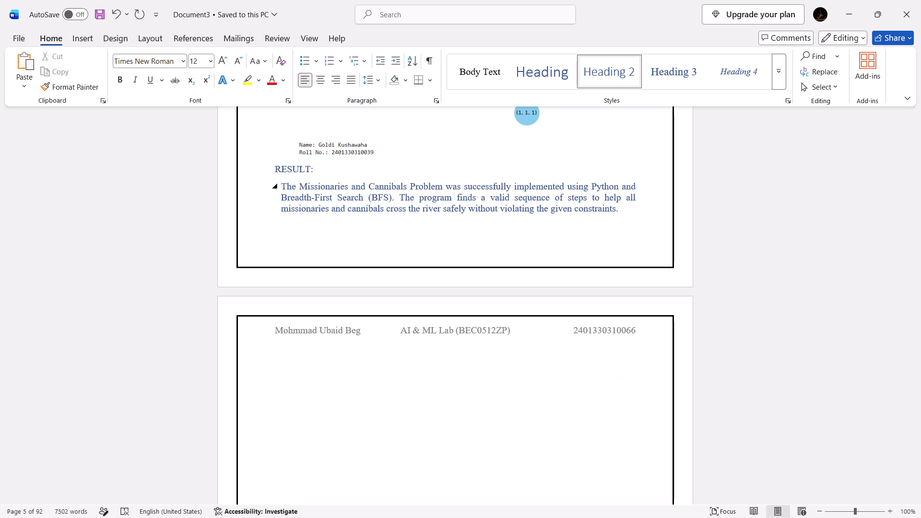
Delete the blank lines above the 8-Puzzle experiment's heading and divider, moving them up toward the page header.
scroll(338, 348, down, 1)
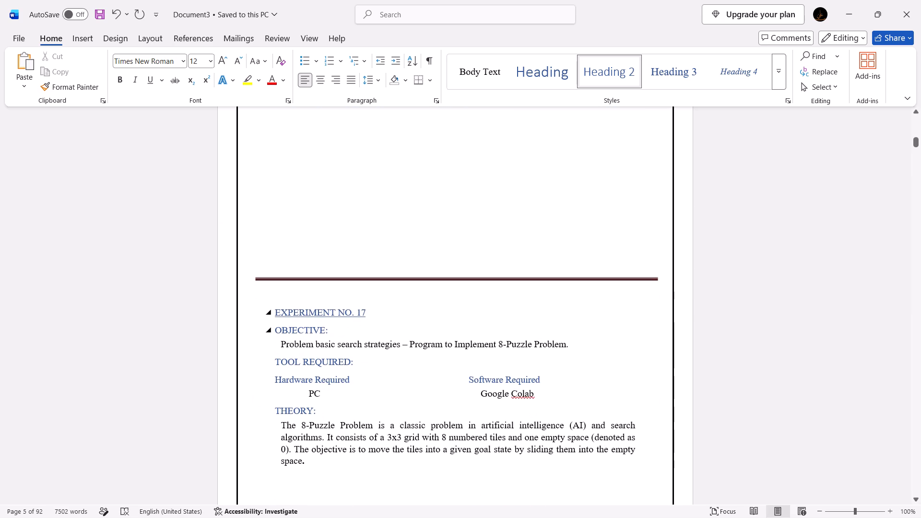
click(276, 312)
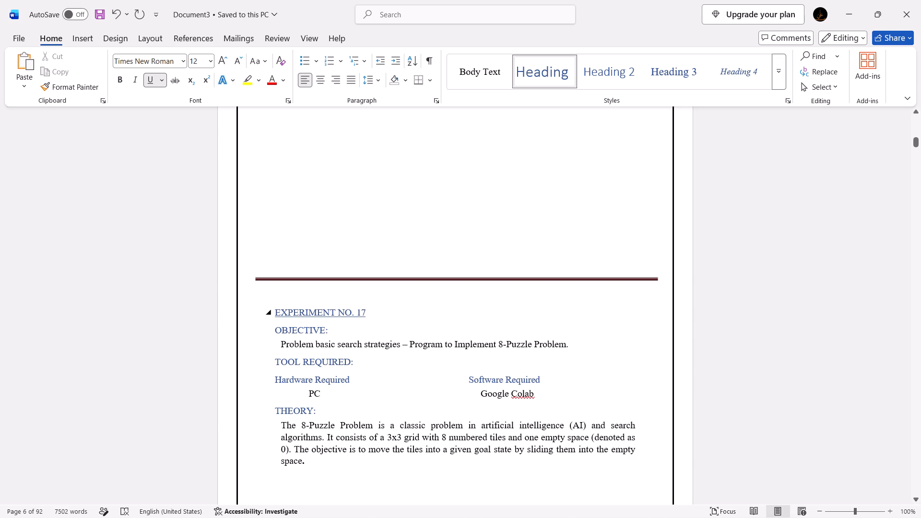
key(BackSpace)
key(BackSpace)
key(BackSpace)
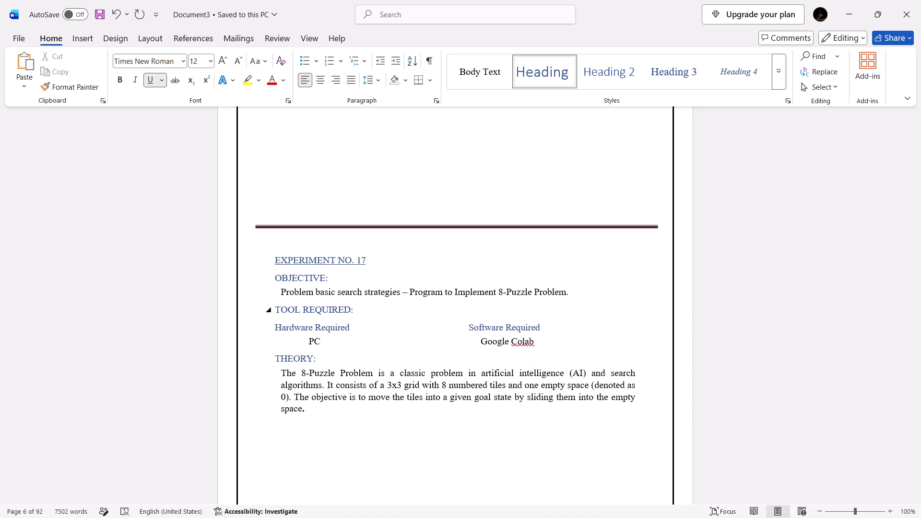
key(BackSpace)
key(BackSpace)
key(BackSpace)
key(BackSpace)
key(BackSpace)
scroll(276, 312, up, 1)
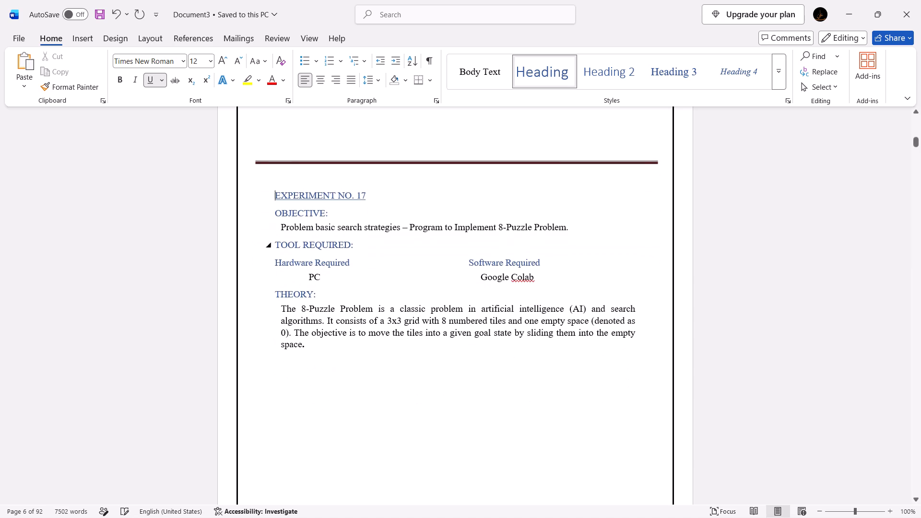
scroll(276, 312, up, 2)
key(BackSpace)
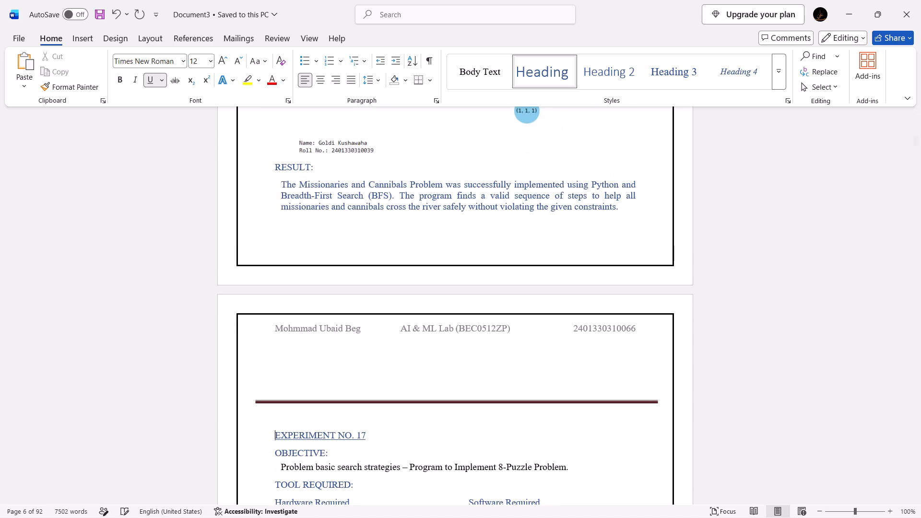
key(BackSpace)
key(BackSpace)
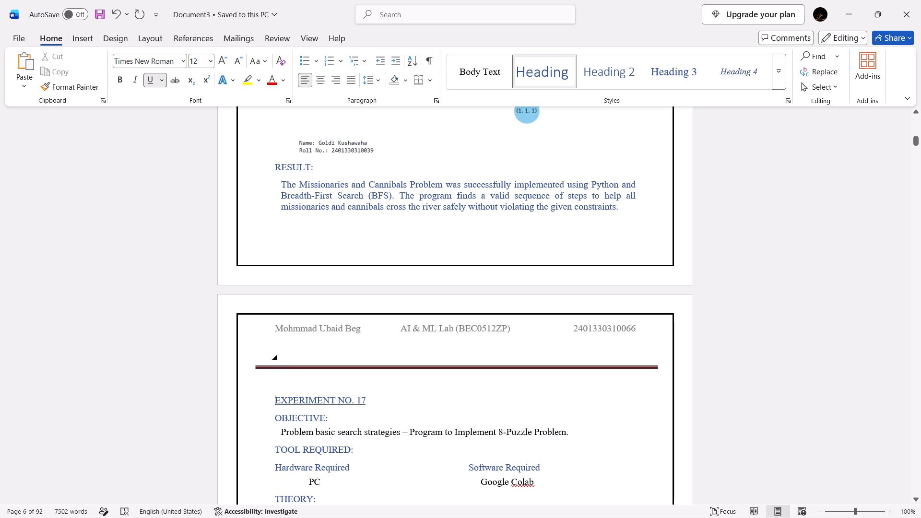
Delete the dark red horizontal divider line above the 8-Puzzle experiment's heading.
click(280, 364)
click(284, 365)
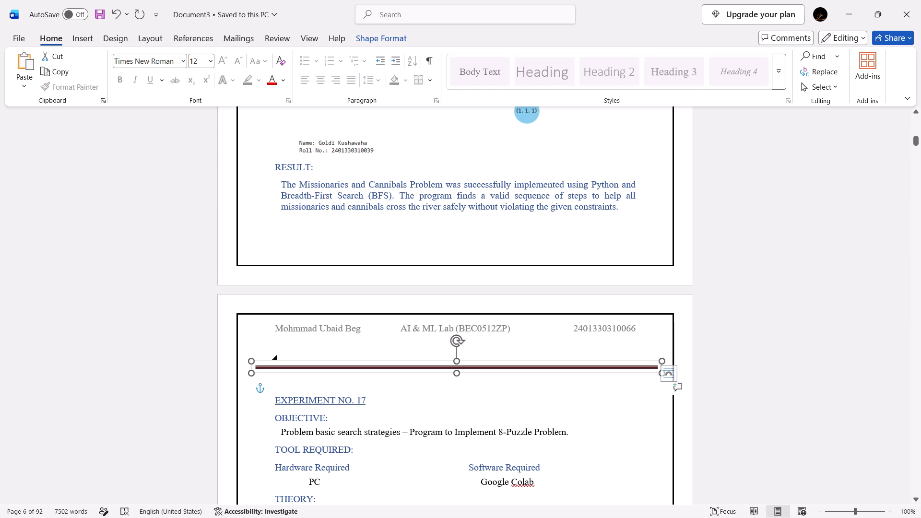
key(Delete)
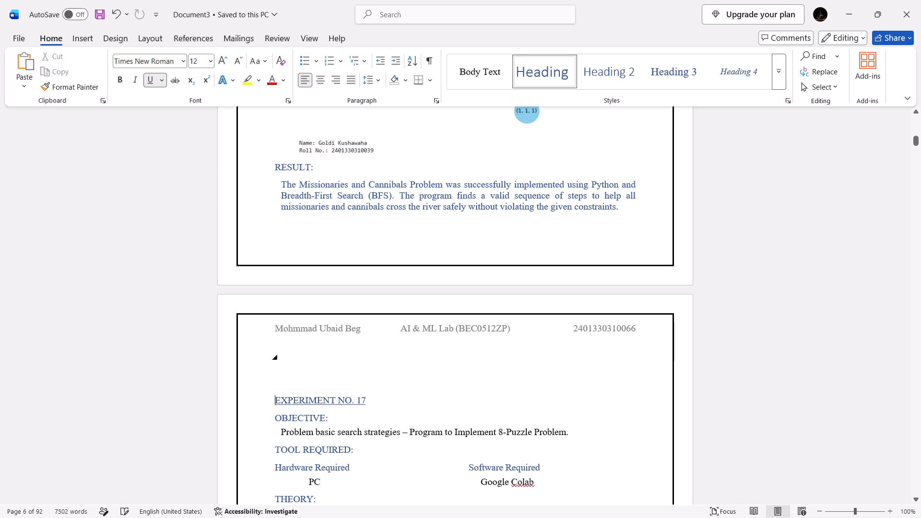
Remove the remaining blank lines above the 8-Puzzle experiment's heading so it starts directly below the page header.
click(276, 393)
key(BackSpace)
key(BackSpace)
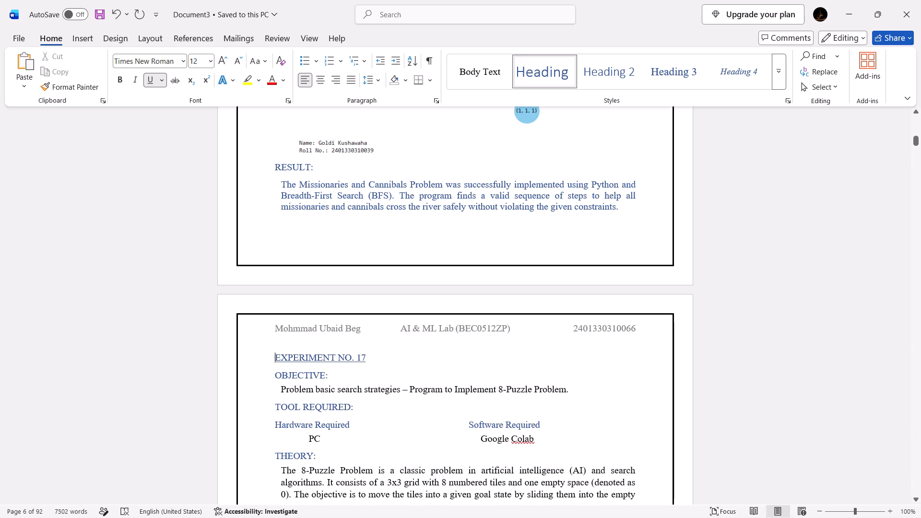
Centre the 8-Puzzle experiment's "EXPERIMENT NO. 17" heading and set its font size to 14.
click(318, 78)
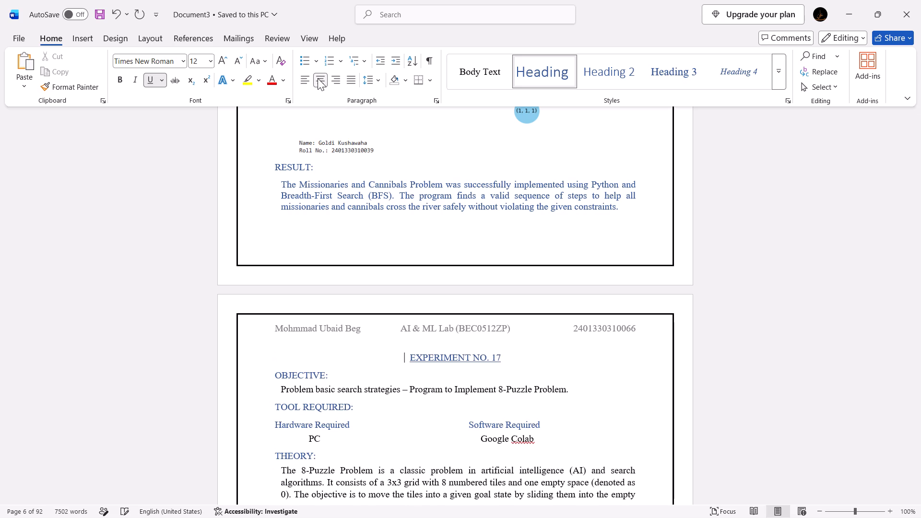
drag(508, 363, 473, 366)
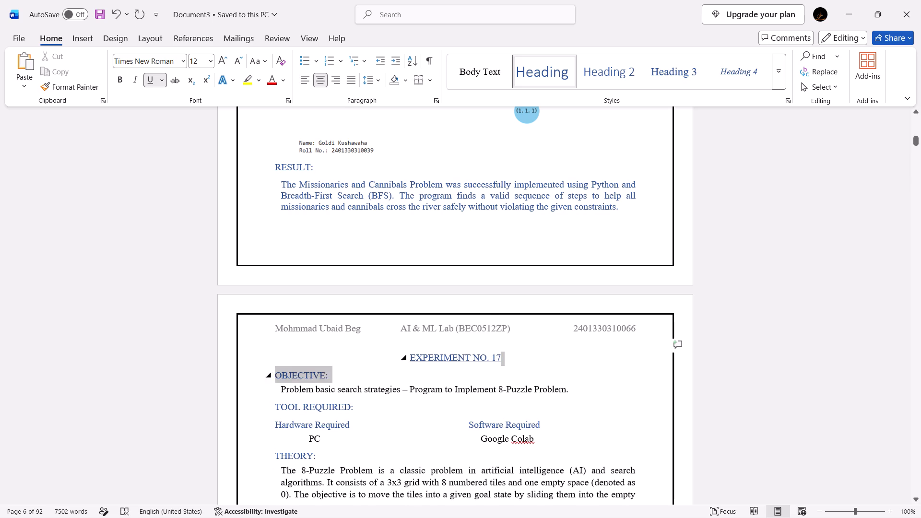
drag(473, 366, 412, 359)
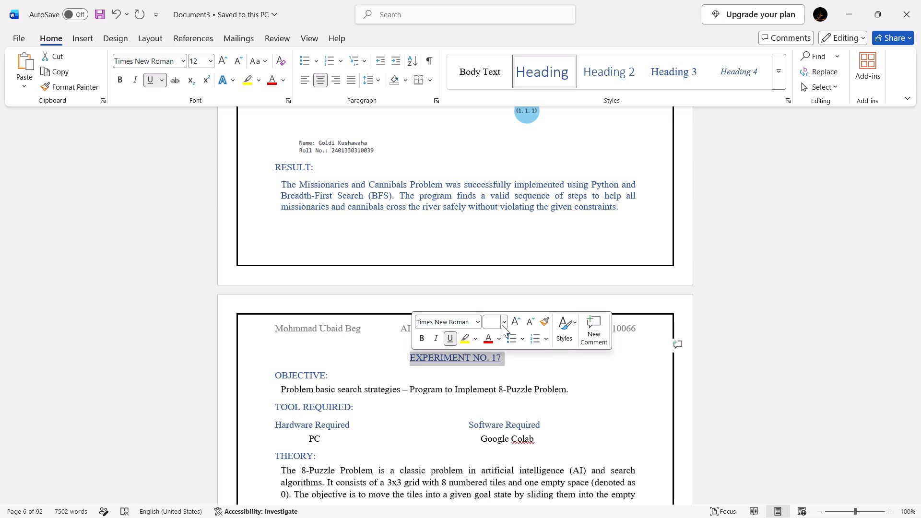
click(502, 323)
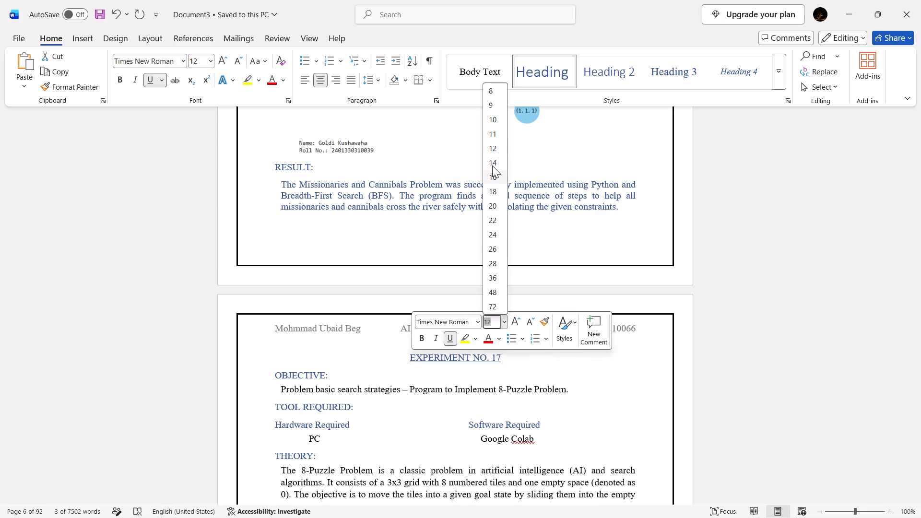
click(491, 162)
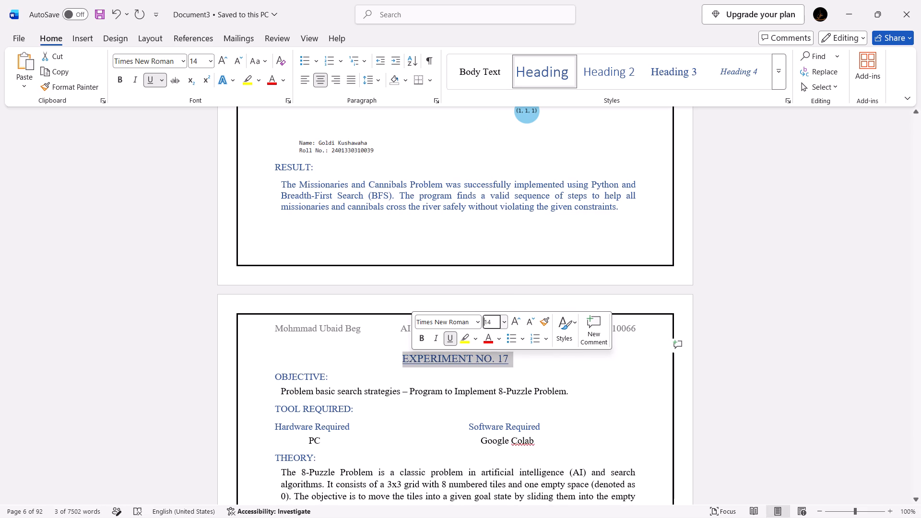
Compare where the PROGRAM: section starts after the THEORY text in the 8-Puzzle and Missionaries and Cannibals experiments.
scroll(460, 423, down, 1)
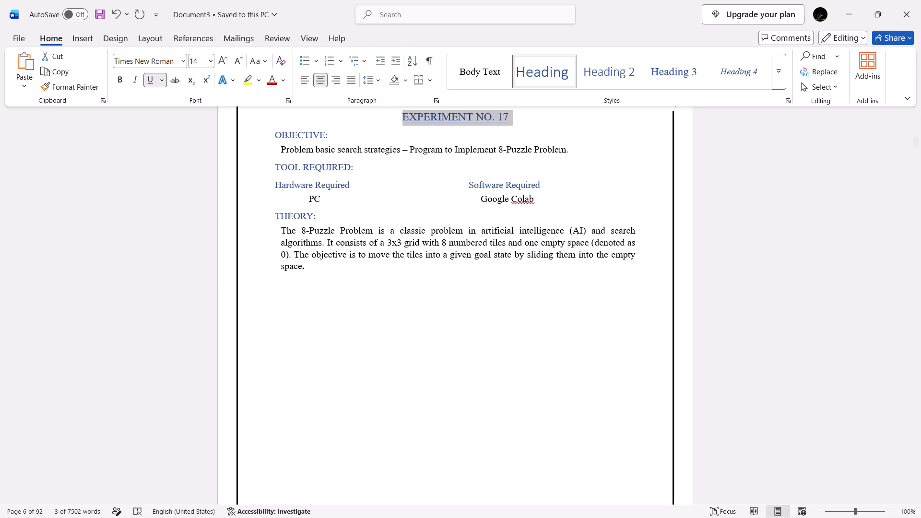
scroll(460, 423, down, 1)
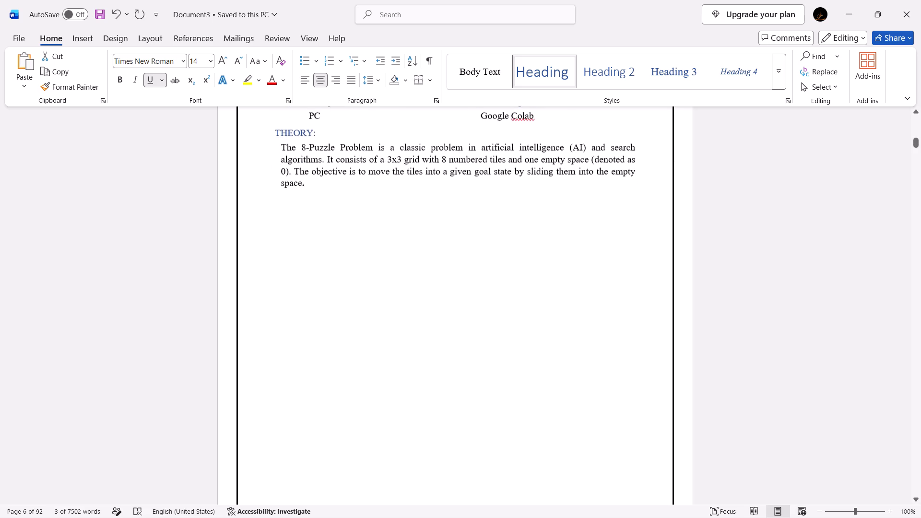
scroll(460, 423, down, 2)
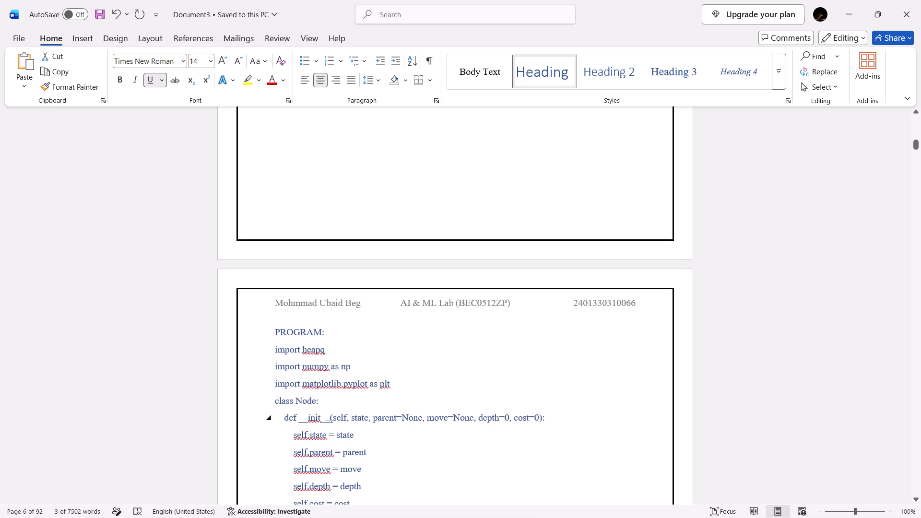
scroll(460, 423, down, 1)
scroll(460, 423, up, 1)
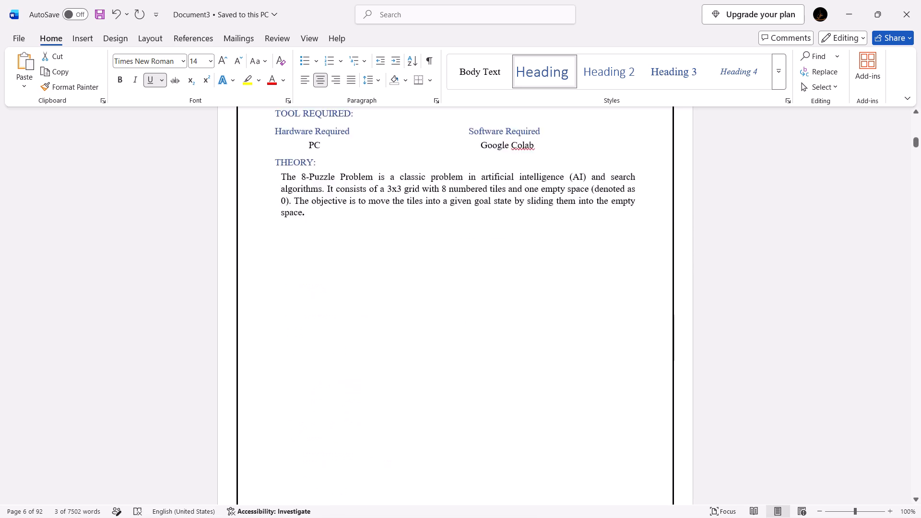
scroll(460, 423, up, 4)
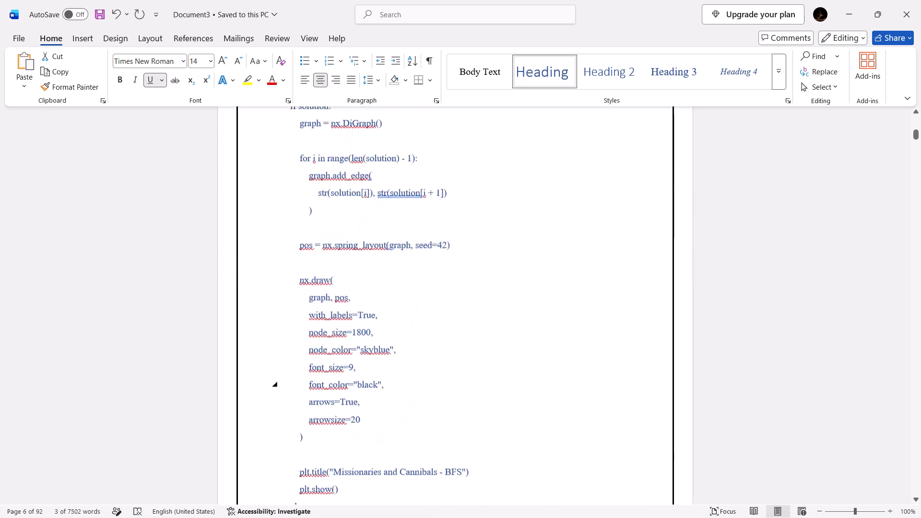
scroll(460, 423, up, 2)
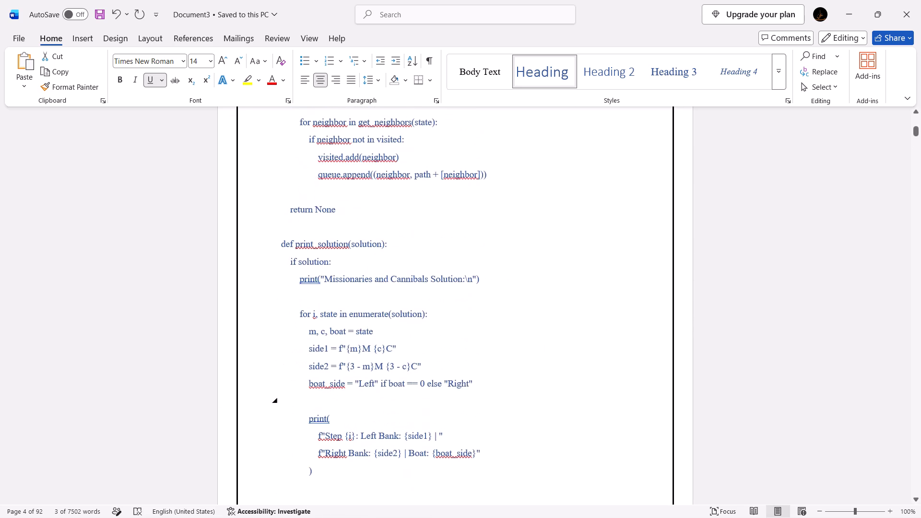
scroll(460, 423, up, 2)
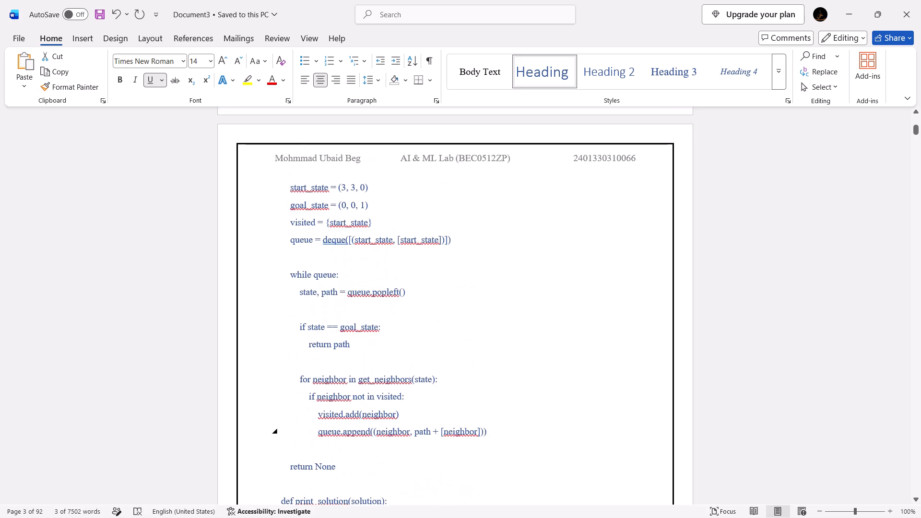
scroll(460, 423, up, 3)
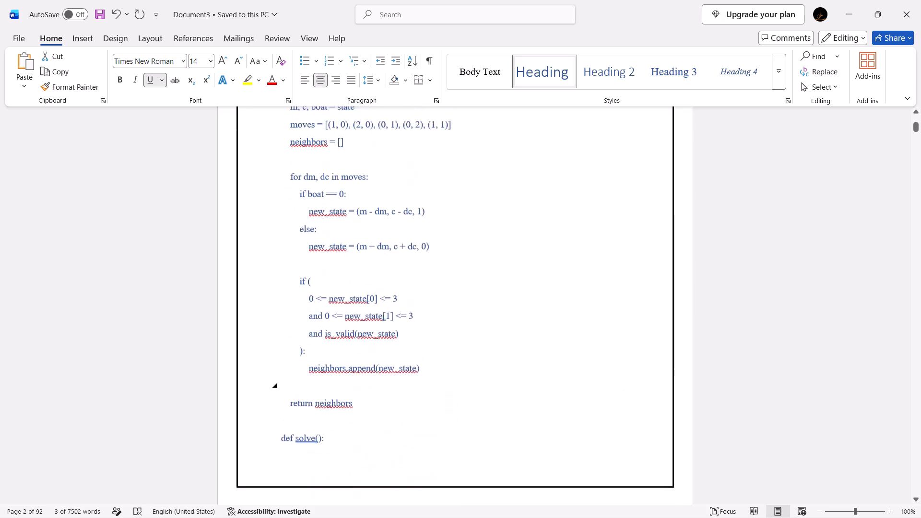
scroll(460, 423, up, 1)
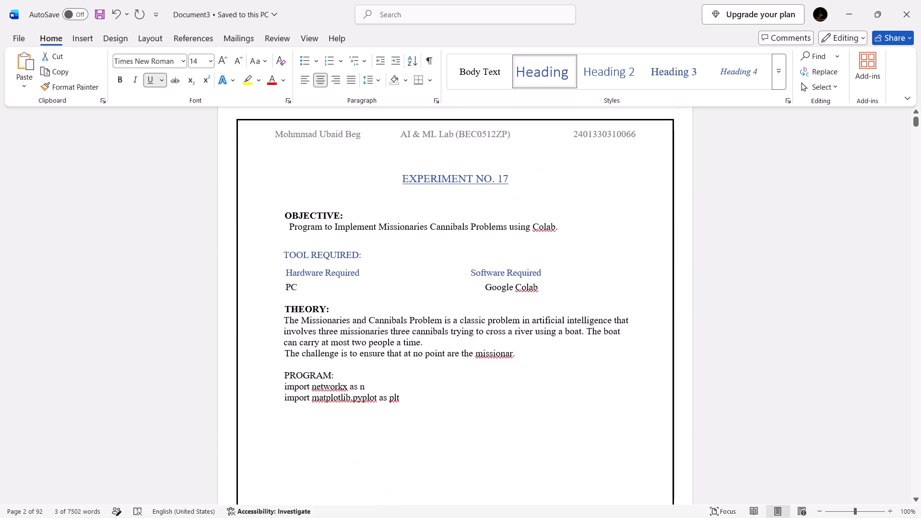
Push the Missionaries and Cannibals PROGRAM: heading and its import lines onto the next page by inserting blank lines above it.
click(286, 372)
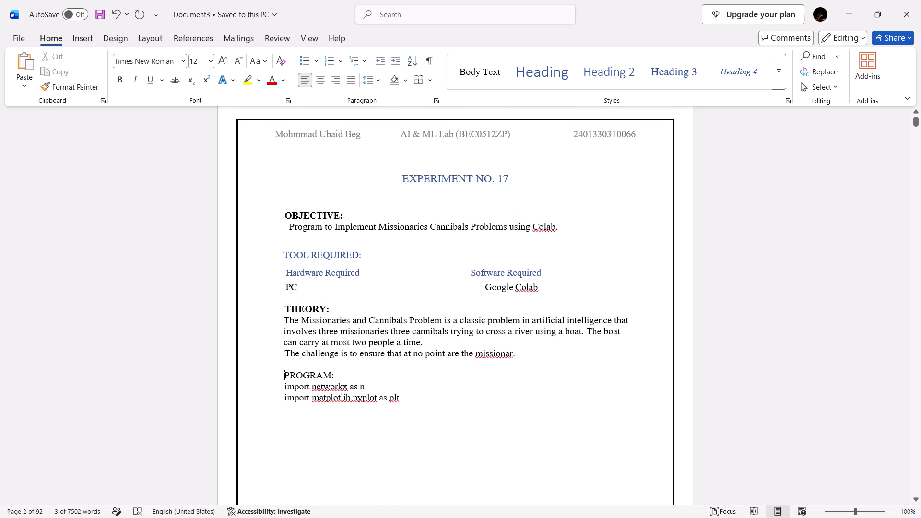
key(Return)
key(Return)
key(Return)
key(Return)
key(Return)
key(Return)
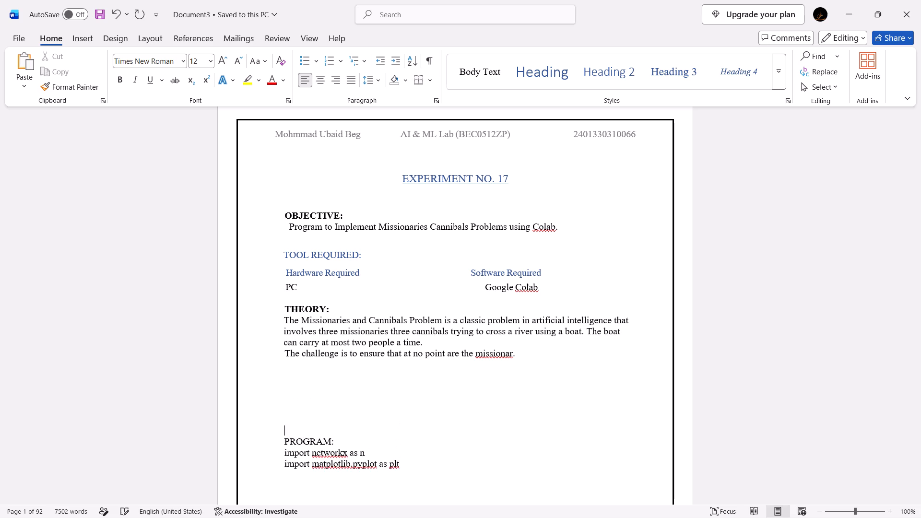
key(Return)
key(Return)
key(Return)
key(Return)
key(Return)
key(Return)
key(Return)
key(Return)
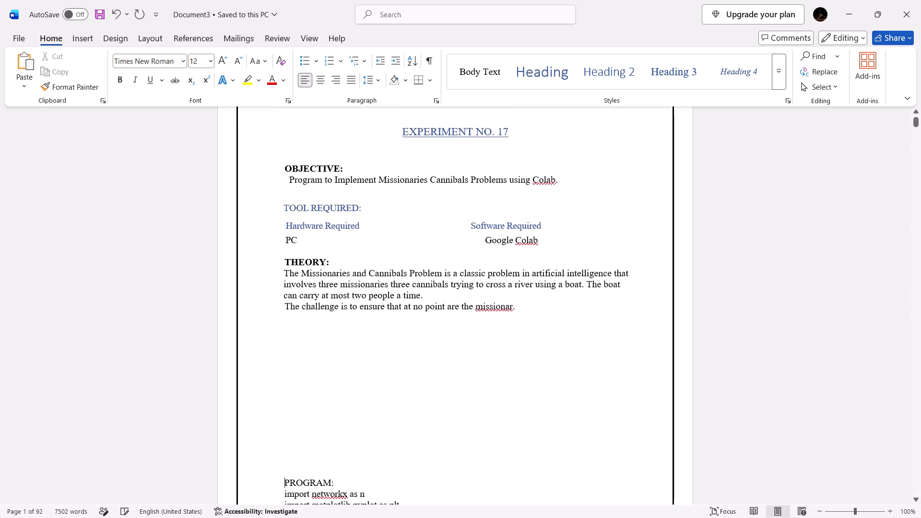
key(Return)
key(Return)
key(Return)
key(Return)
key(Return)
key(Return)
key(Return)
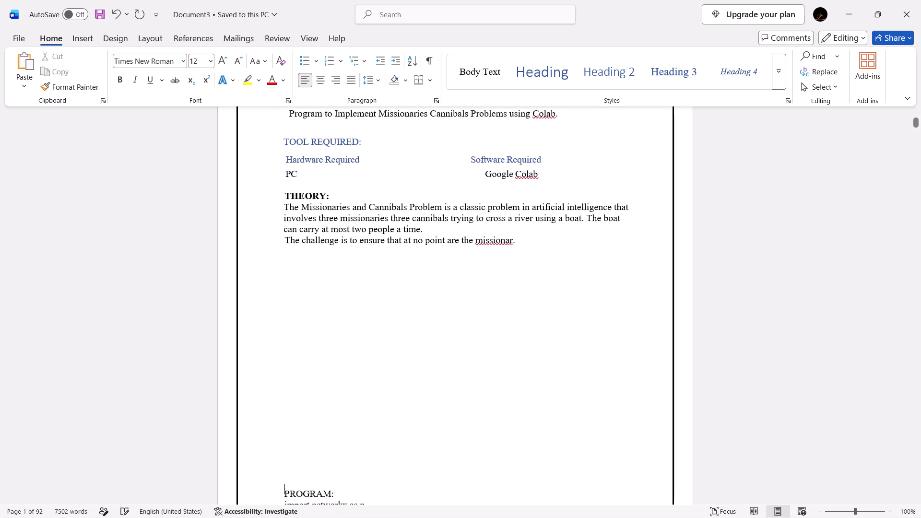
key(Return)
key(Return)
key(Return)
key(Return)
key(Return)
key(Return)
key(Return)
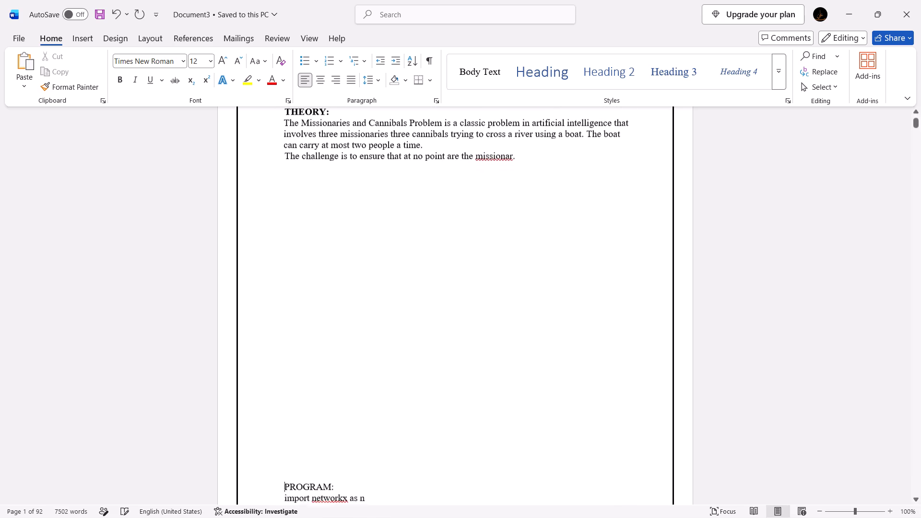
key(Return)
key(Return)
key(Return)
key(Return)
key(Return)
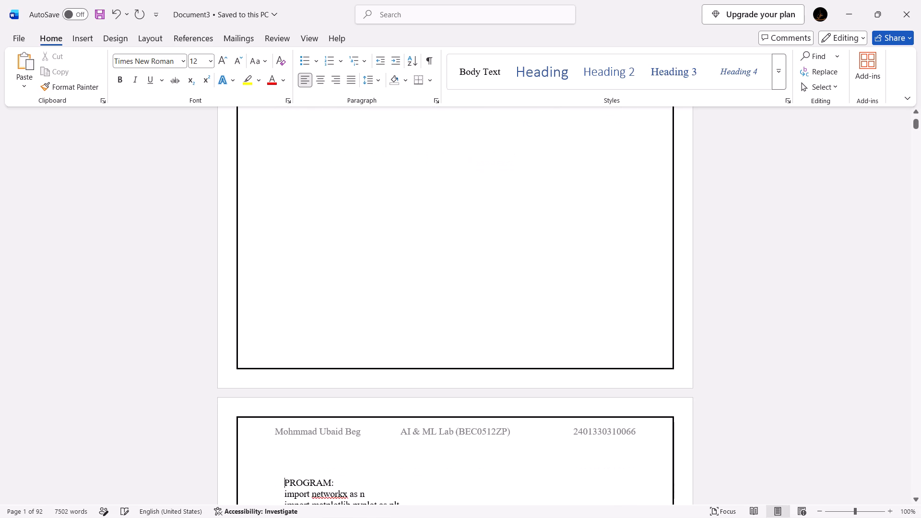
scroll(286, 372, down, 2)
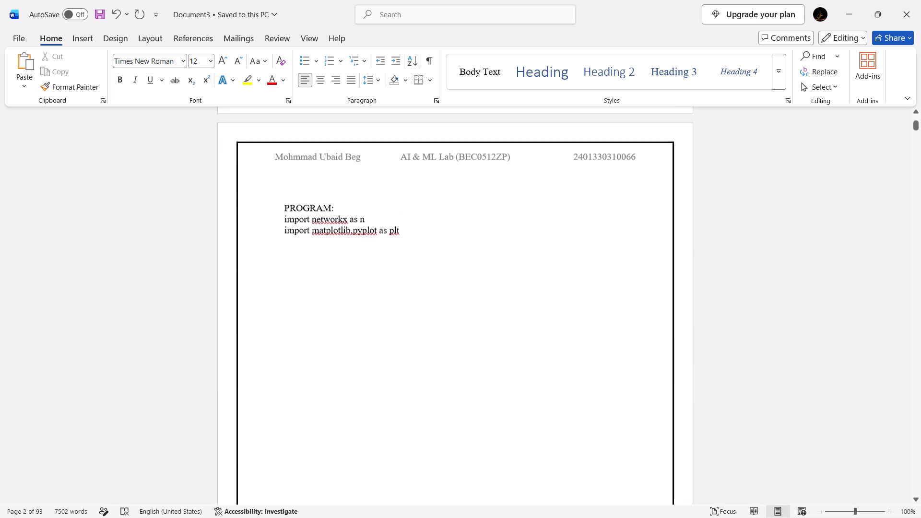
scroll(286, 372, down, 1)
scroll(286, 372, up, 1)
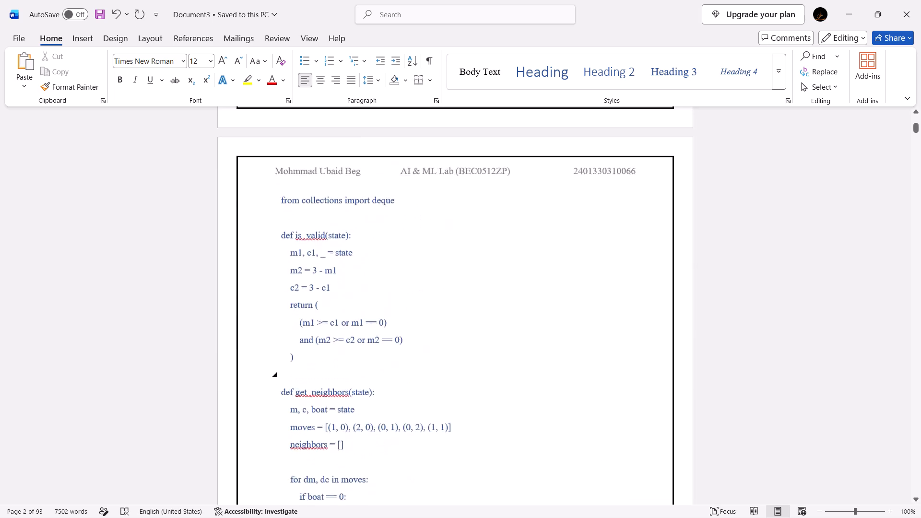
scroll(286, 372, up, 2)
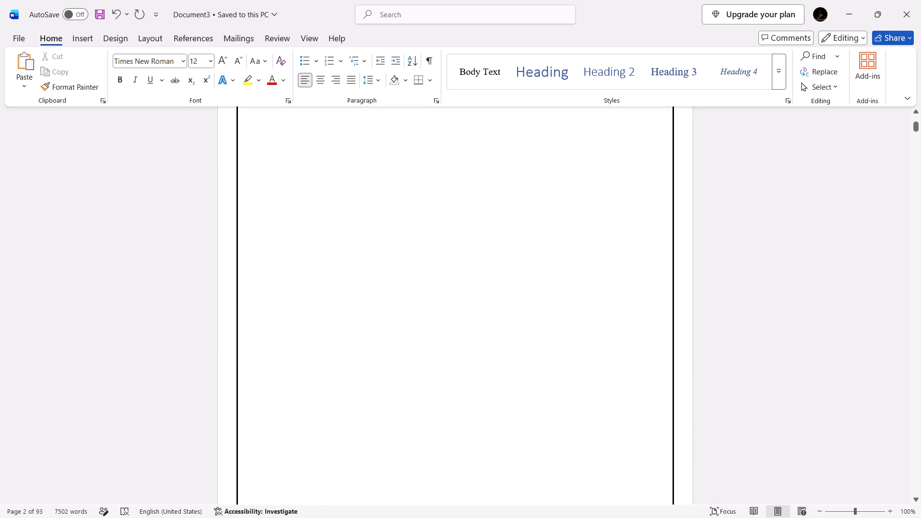
Undo the blank lines added above PROGRAM: and the centring and font size change of the 8-Puzzle experiment's heading.
key(ctrl+z)
key(ctrl+z)
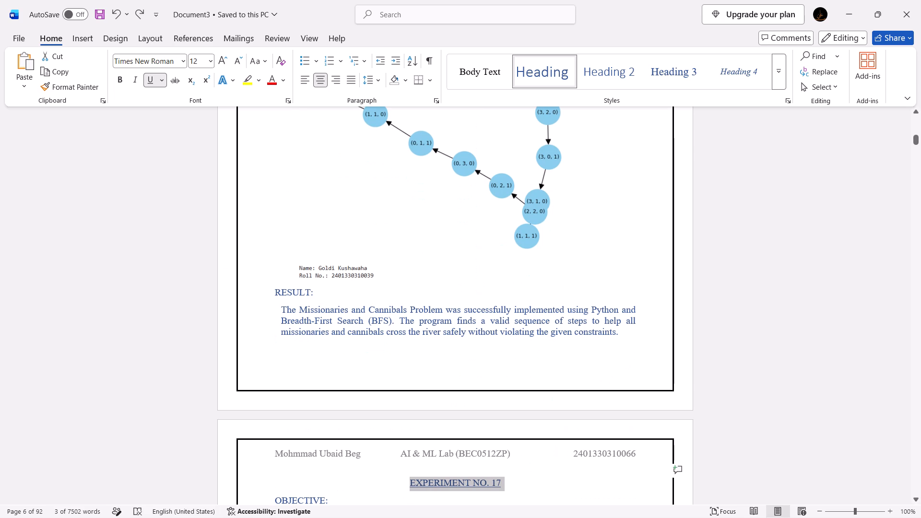
key(ctrl+z)
key(ctrl+z)
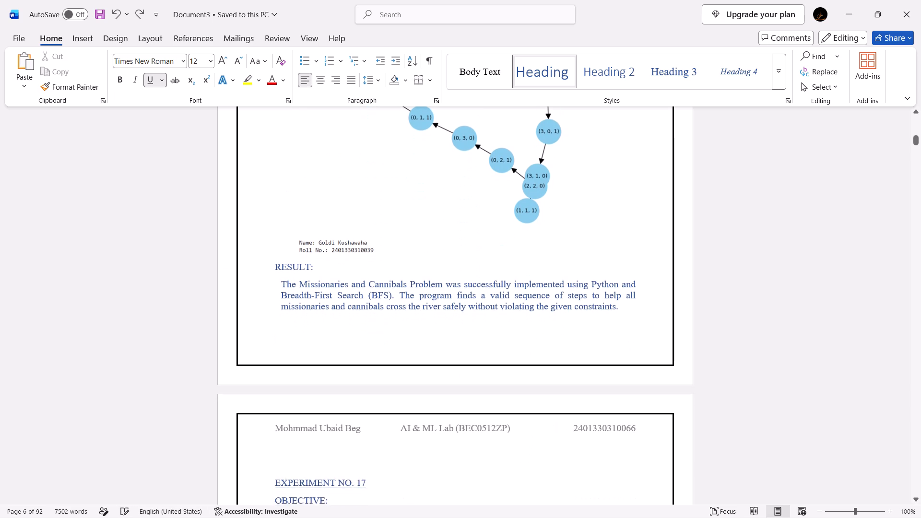
Undo the deletion of the dark red divider line and the blank lines above the 8-Puzzle experiment's heading.
key(ctrl+z)
key(ctrl+z)
key(ctrl+z)
key(ctrl+z)
key(ctrl+z)
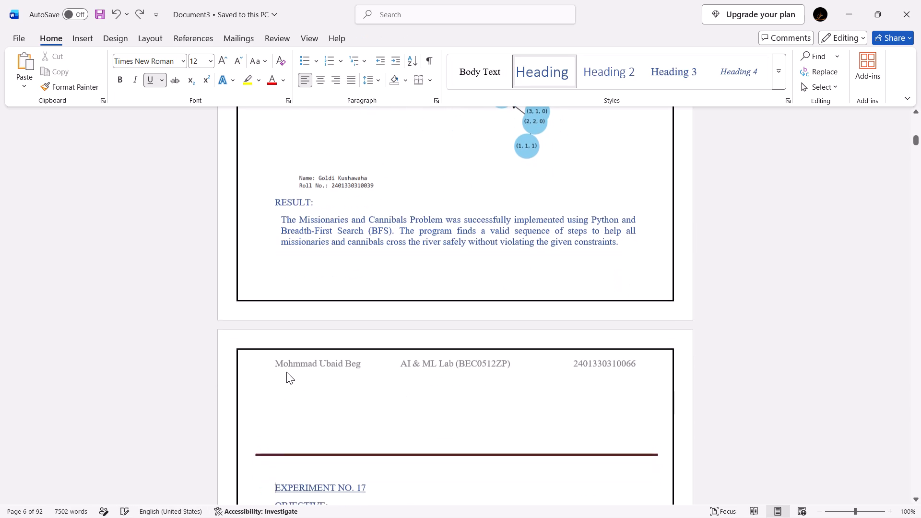
key(ctrl+z)
key(ctrl+z)
key(ctrl+z)
key(ctrl+z)
key(ctrl+z)
key(ctrl+z)
key(ctrl+z)
key(ctrl+z)
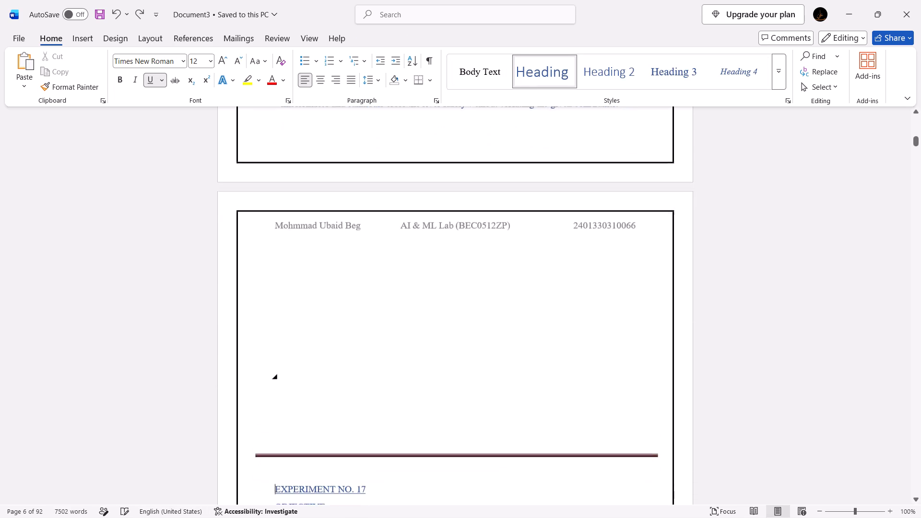
Undo the gap removal around the OUTPUT: and RESULT: sections of the Missionaries and Cannibals experiment.
key(ctrl+z)
key(ctrl+z)
key(ctrl+z)
key(ctrl+z)
key(ctrl+z)
key(ctrl+z)
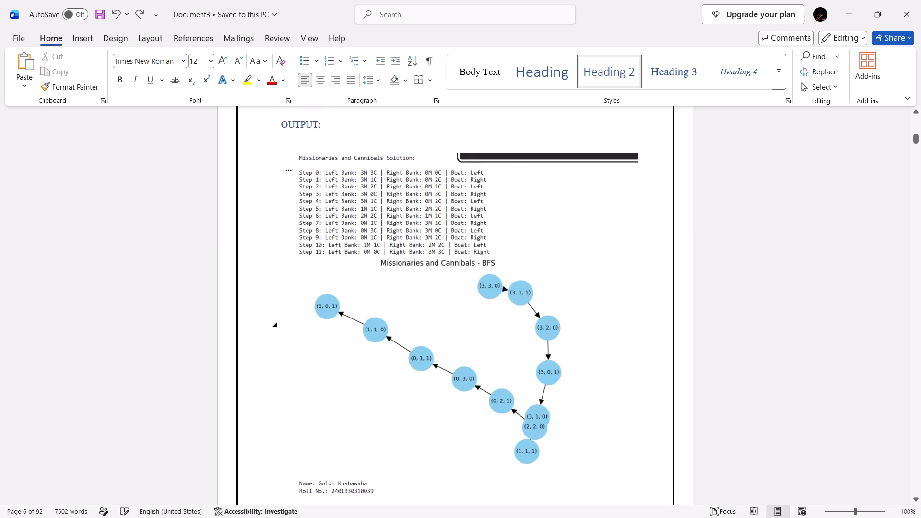
key(ctrl+z)
key(ctrl+z)
key(ctrl+z)
key(ctrl+z)
key(ctrl+z)
key(ctrl+z)
key(ctrl+z)
key(ctrl+z)
key(ctrl+z)
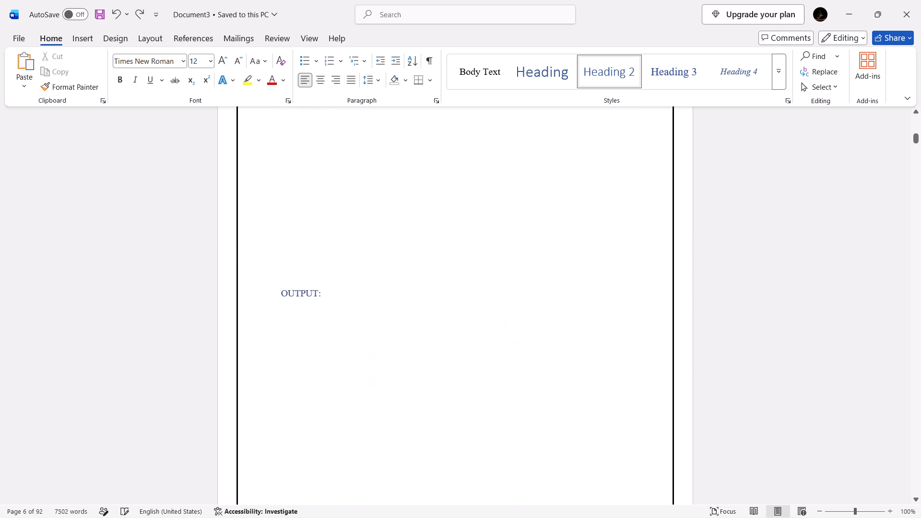
Keep undoing the earlier program text edits until PROGRAM: and its import lines head the page after the THEORY text again.
key(ctrl+z)
key(ctrl+z)
key(ctrl+z)
key(ctrl+z)
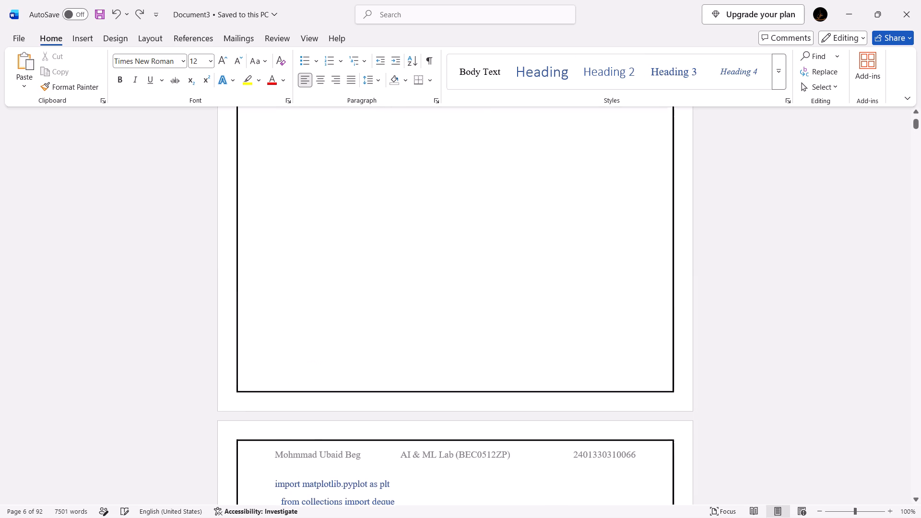
key(ctrl+z)
key(ctrl+z)
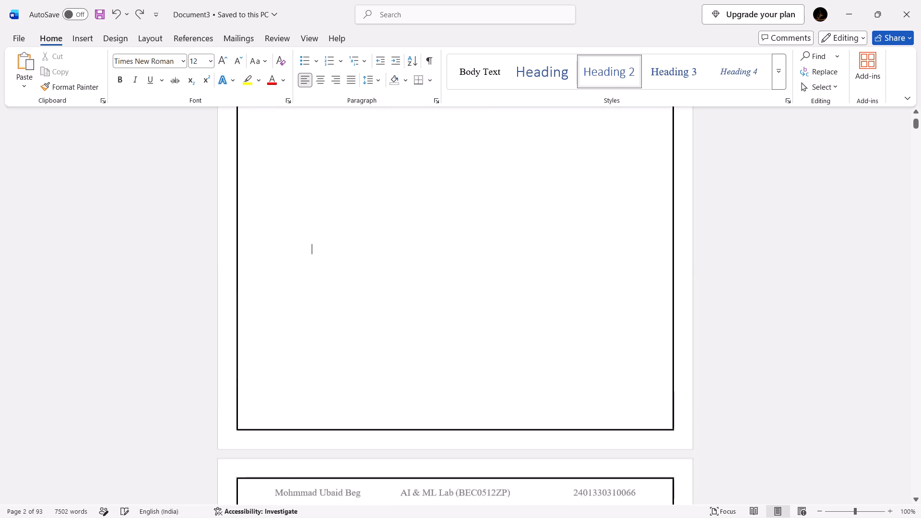
key(ctrl+z)
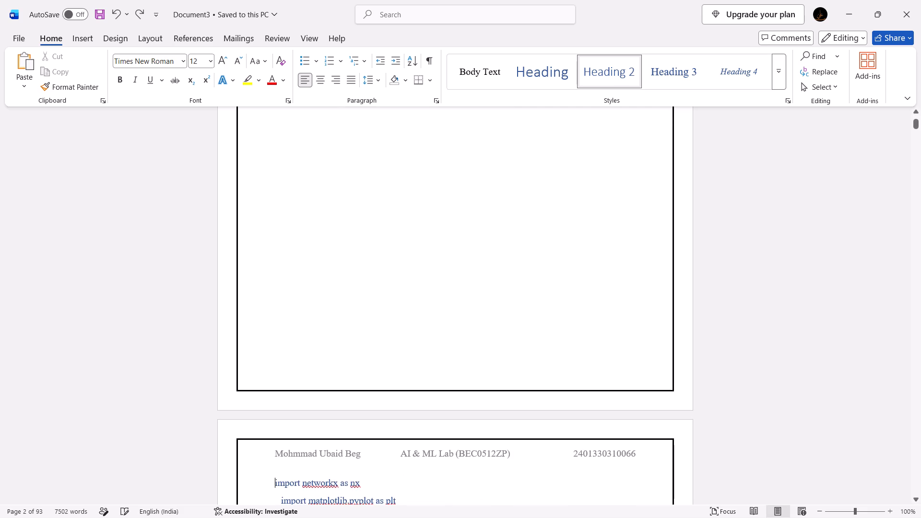
key(ctrl+z)
key(ctrl+z)
key(ctrl+z)
key(ctrl+z)
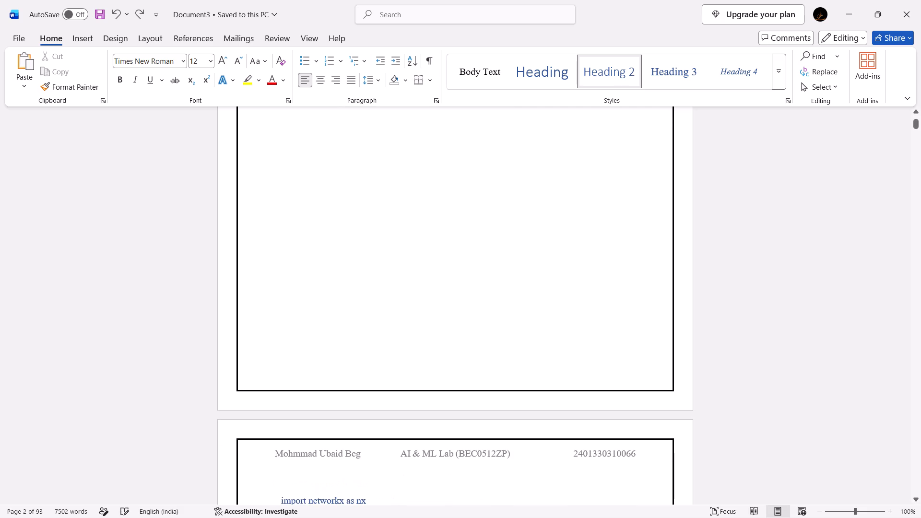
key(ctrl+z)
scroll(286, 372, down, 1)
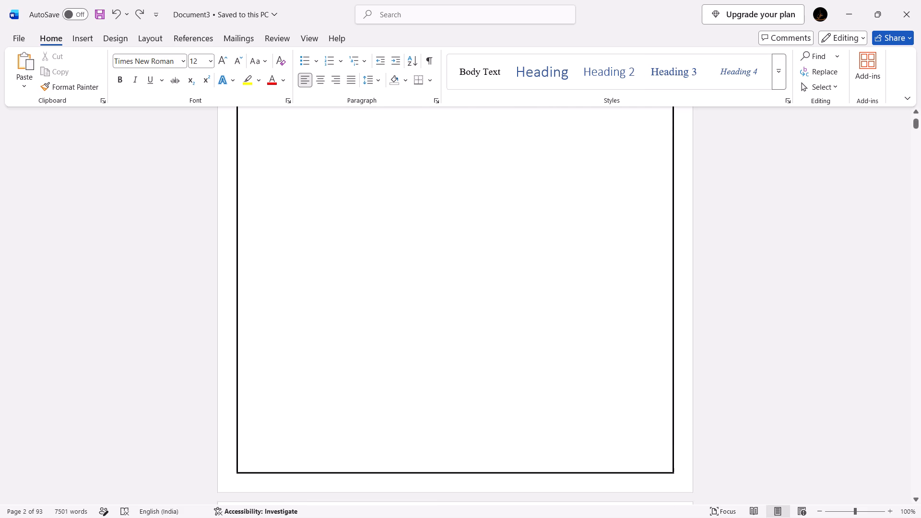
scroll(286, 372, down, 1)
key(ctrl+z)
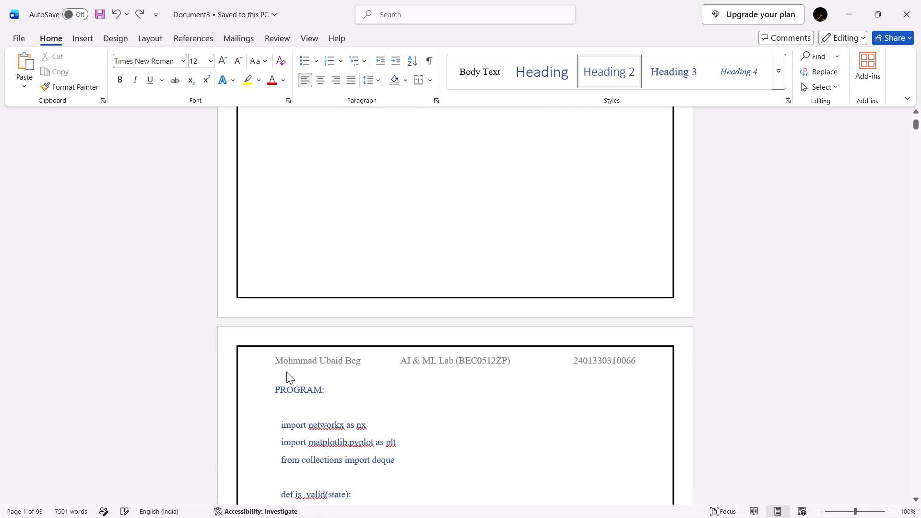
Delete the blank lines above the Missionaries and Cannibals OUTPUT: heading so it and its output image follow the last print line.
scroll(286, 372, down, 3)
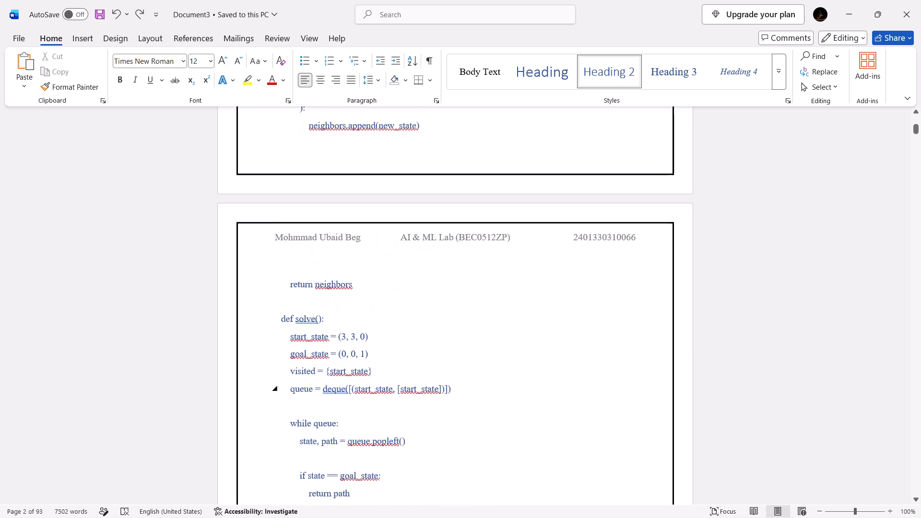
scroll(286, 372, down, 2)
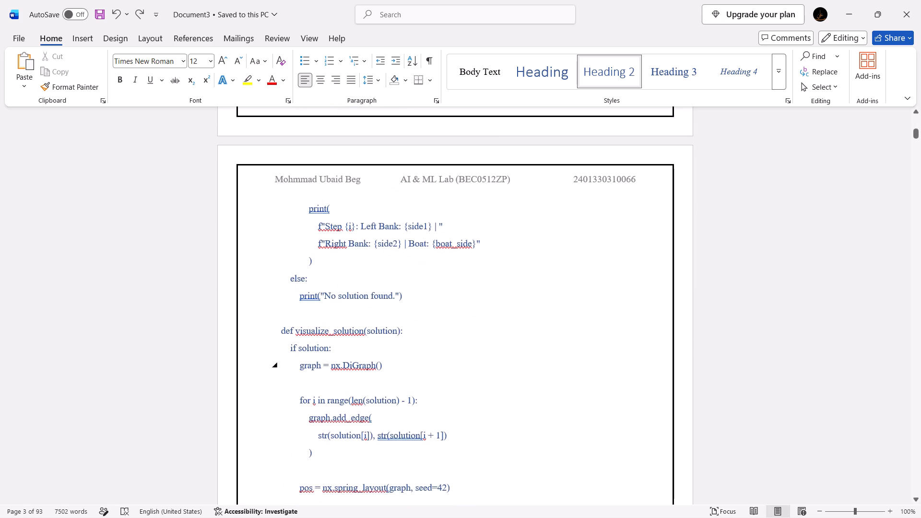
scroll(286, 372, down, 3)
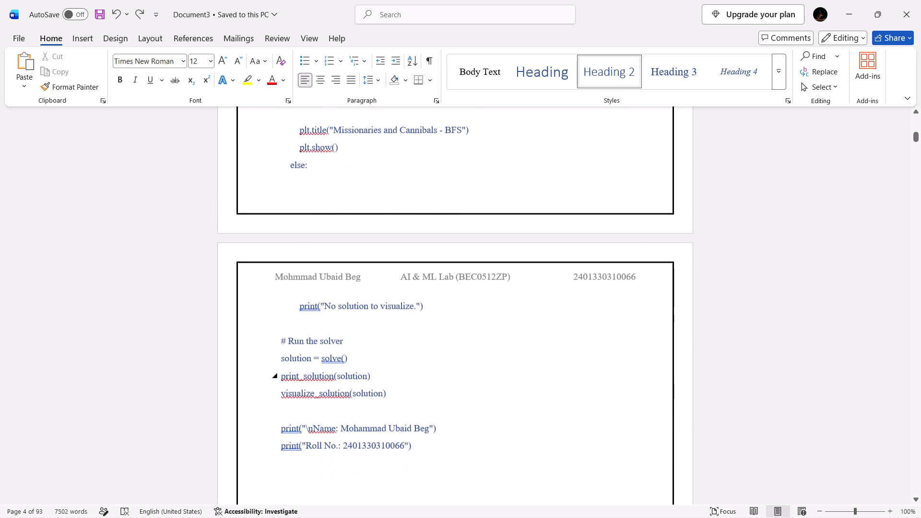
scroll(286, 372, down, 1)
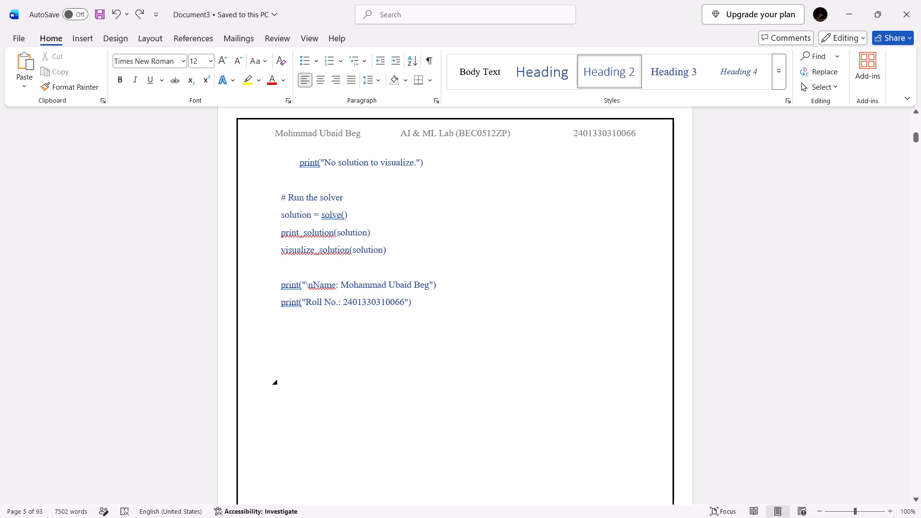
scroll(286, 372, down, 1)
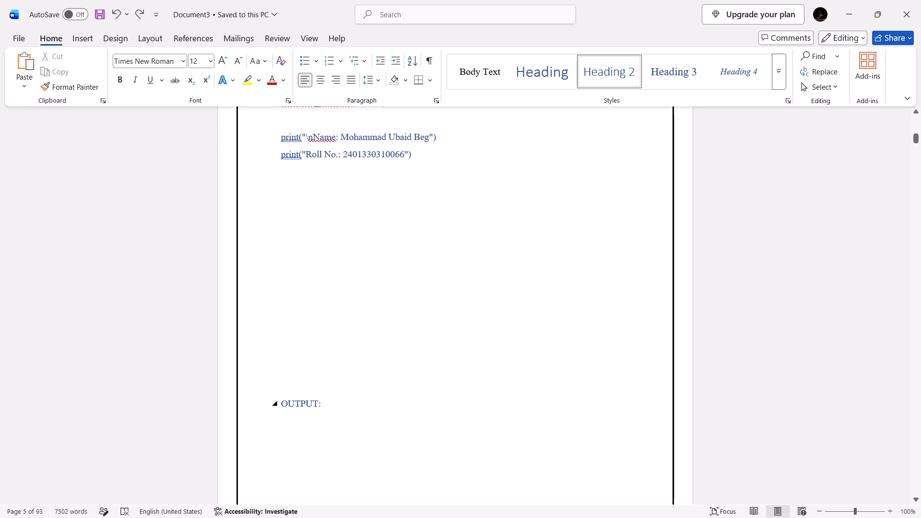
click(281, 398)
key(BackSpace)
key(BackSpace)
key(BackSpace)
key(BackSpace)
key(BackSpace)
key(BackSpace)
key(BackSpace)
key(BackSpace)
key(BackSpace)
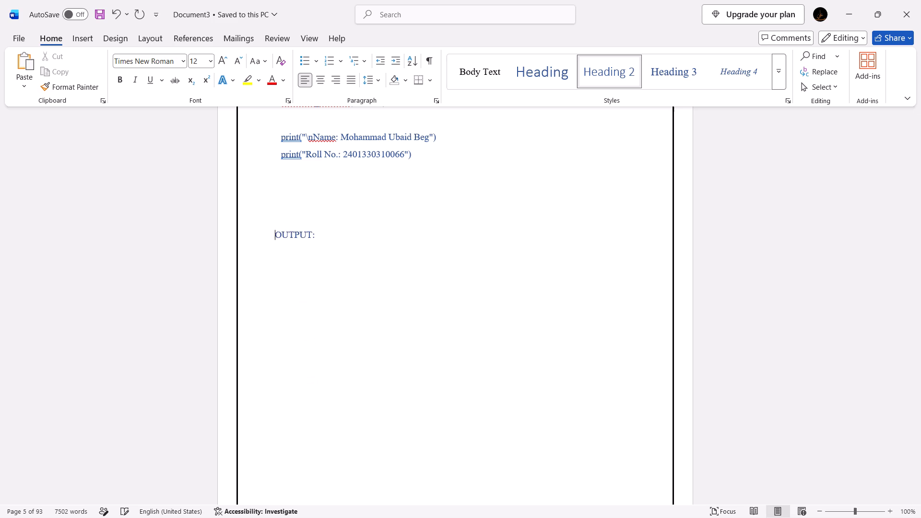
key(BackSpace)
key(BackSpace)
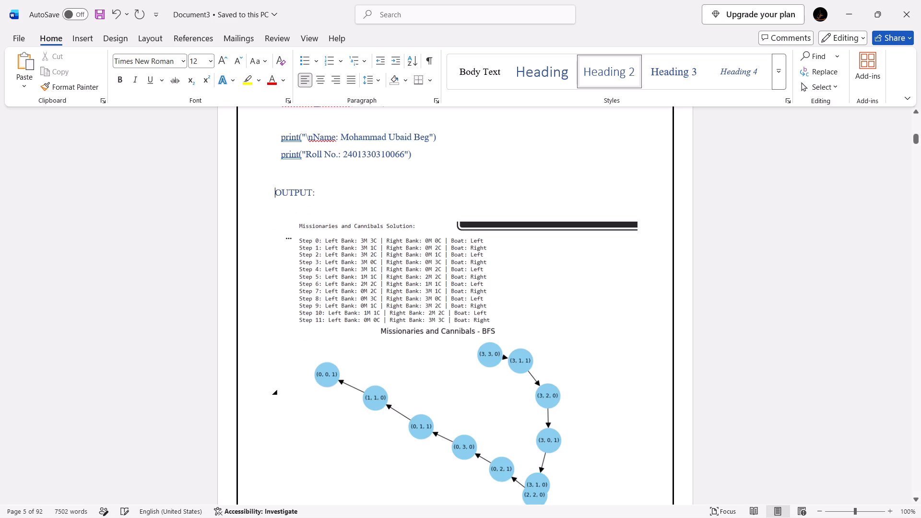
Check how the output image, the RESULT: section and the 8-Puzzle experiment's heading are laid out across the pages.
scroll(281, 398, down, 2)
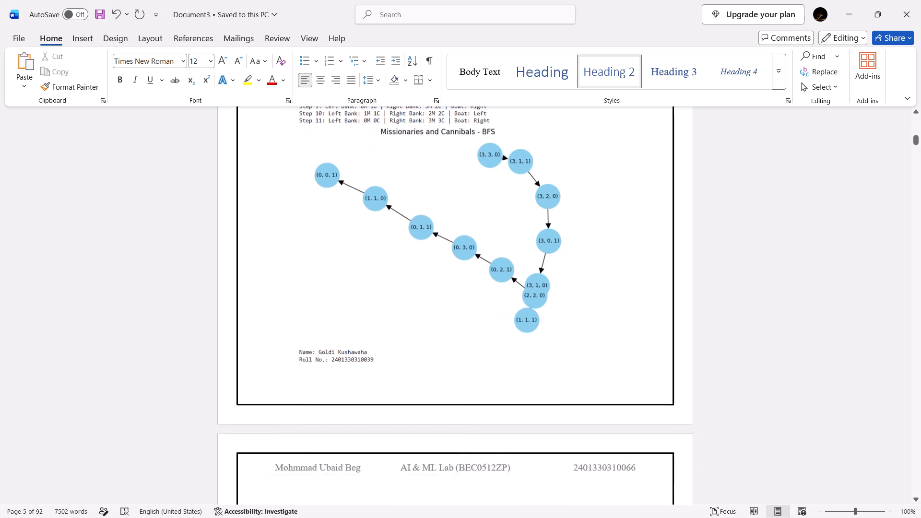
scroll(285, 402, down, 1)
scroll(285, 402, up, 1)
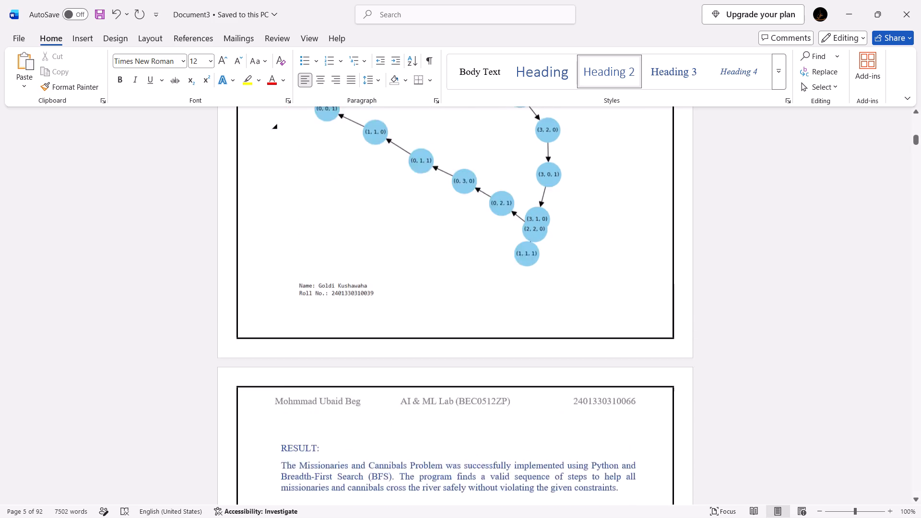
scroll(285, 402, up, 1)
scroll(285, 402, down, 1)
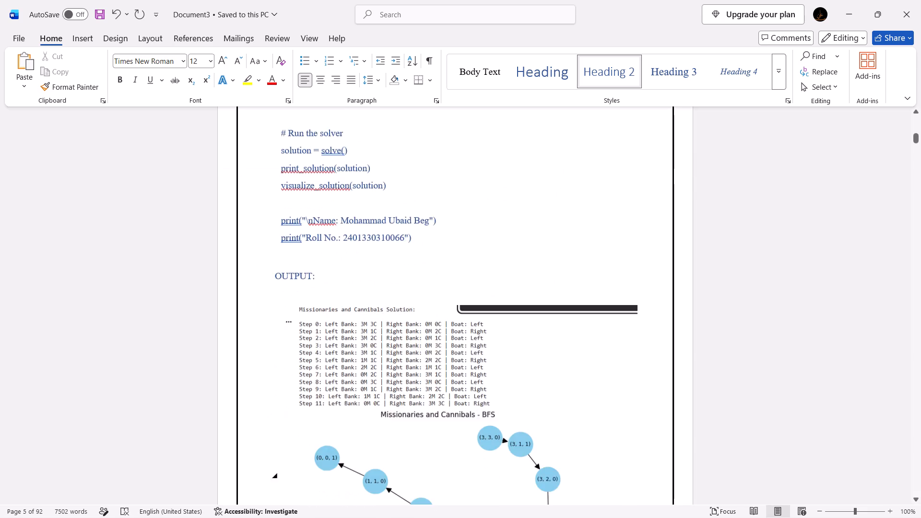
scroll(285, 402, down, 2)
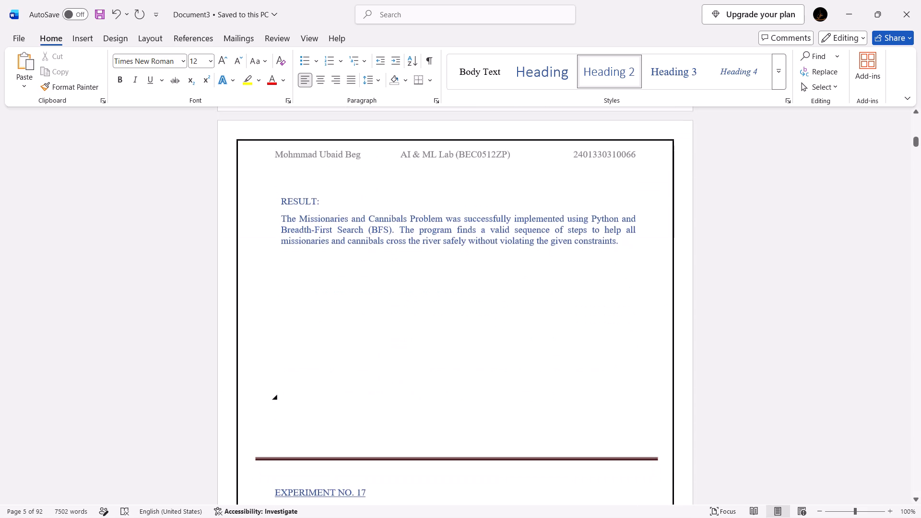
scroll(285, 402, down, 1)
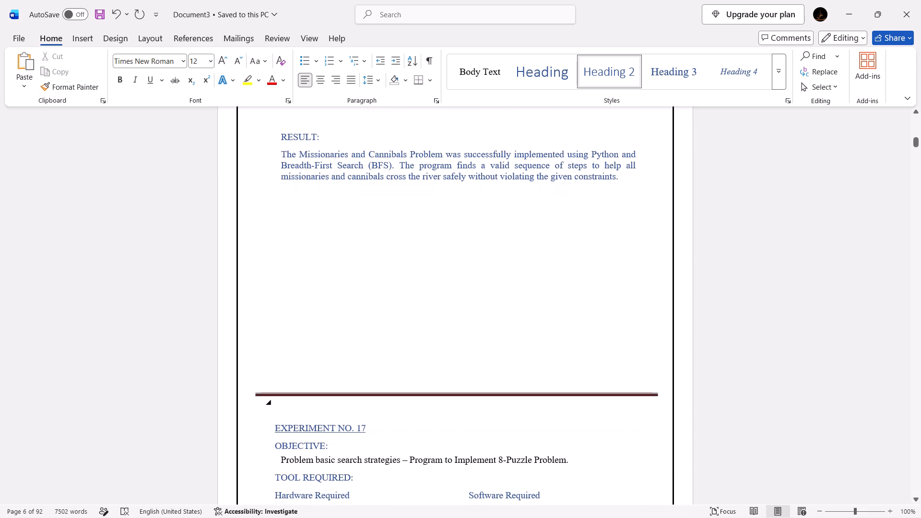
scroll(288, 417, up, 3)
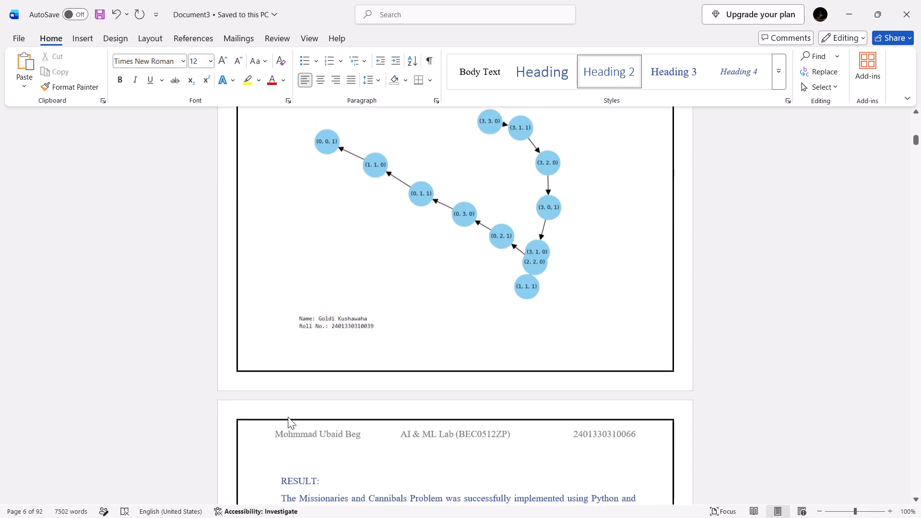
Reduce the height of the Missionaries and Cannibals output image slightly from its bottom edge, keeping its width.
scroll(288, 417, up, 1)
click(290, 417)
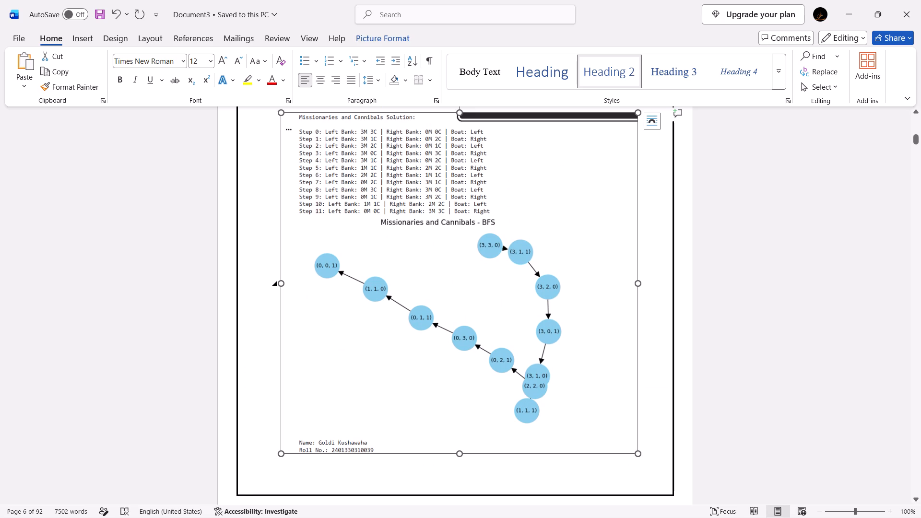
click(311, 414)
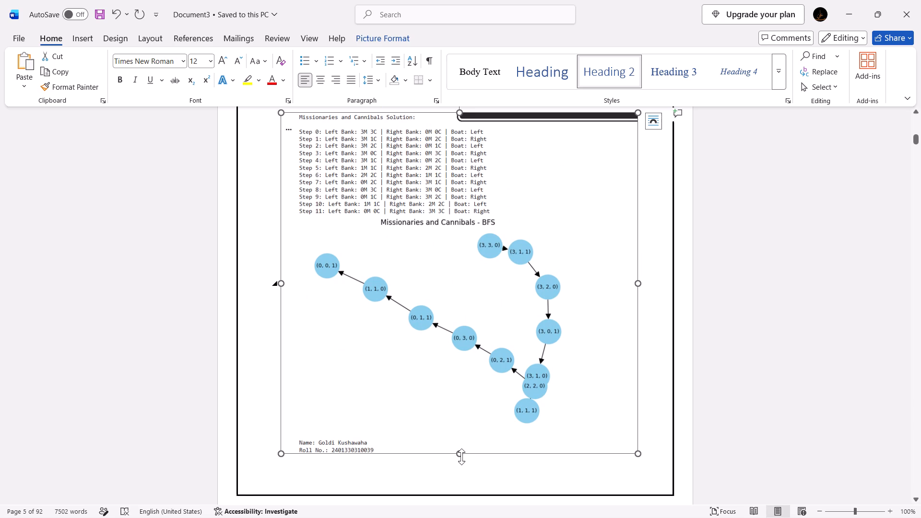
click(460, 454)
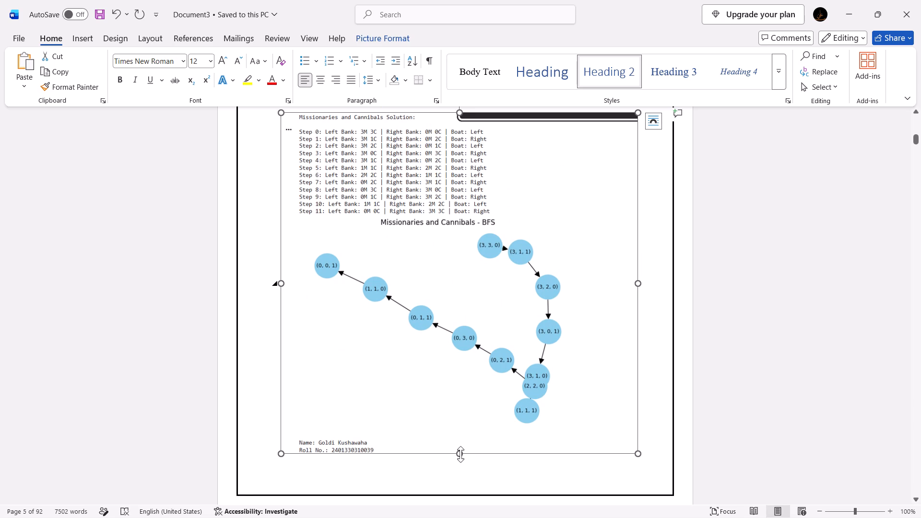
drag(460, 454, 457, 423)
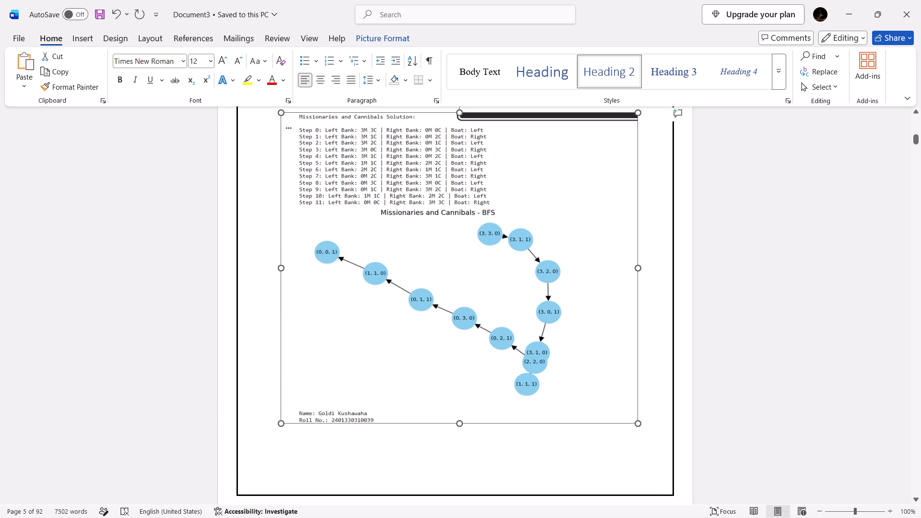
click(361, 416)
click(389, 413)
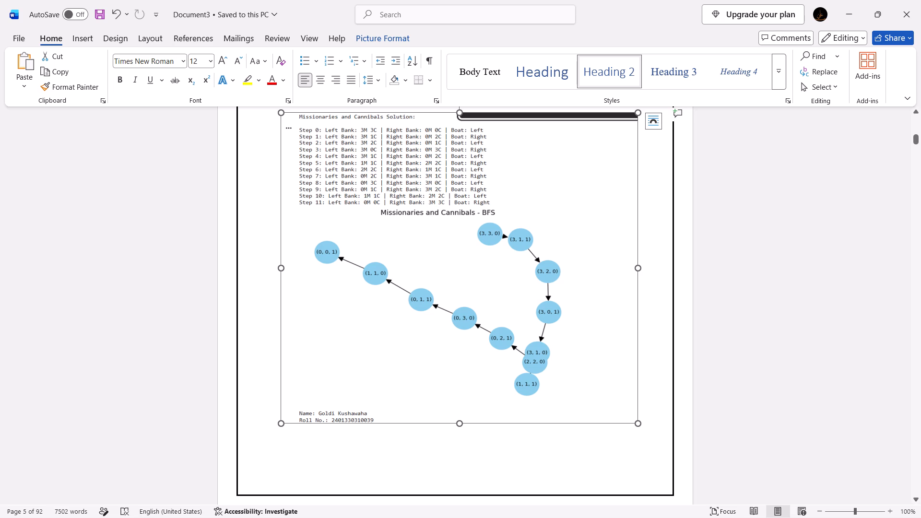
Clear all formatting from the paragraph holding the Missionaries and Cannibals output image.
scroll(275, 188, up, 1)
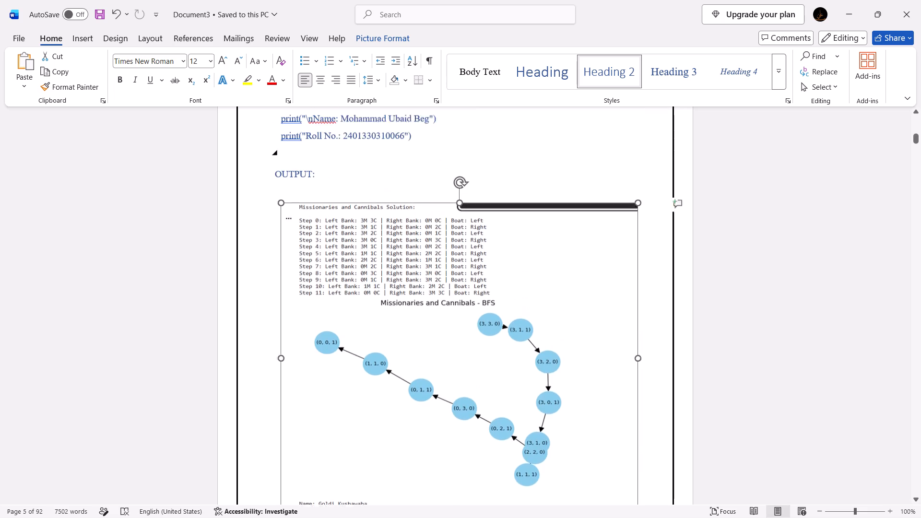
scroll(275, 188, up, 1)
scroll(275, 188, down, 2)
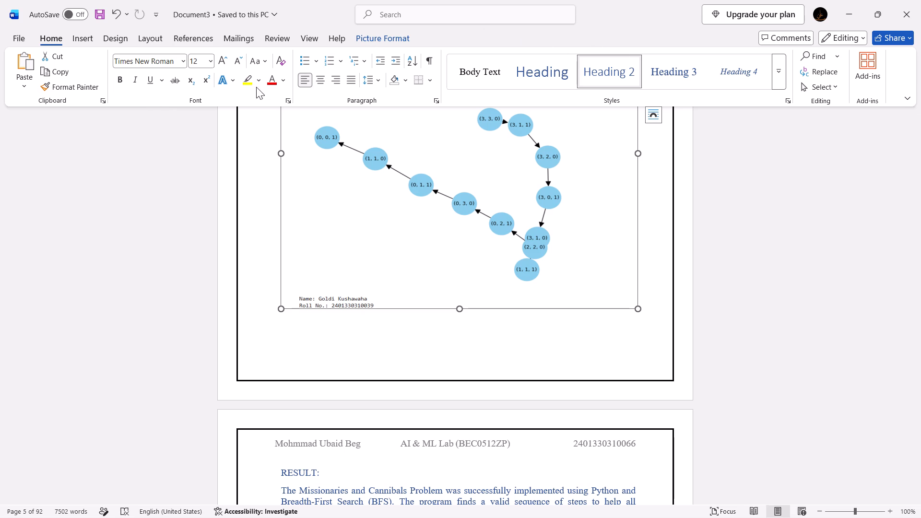
click(281, 59)
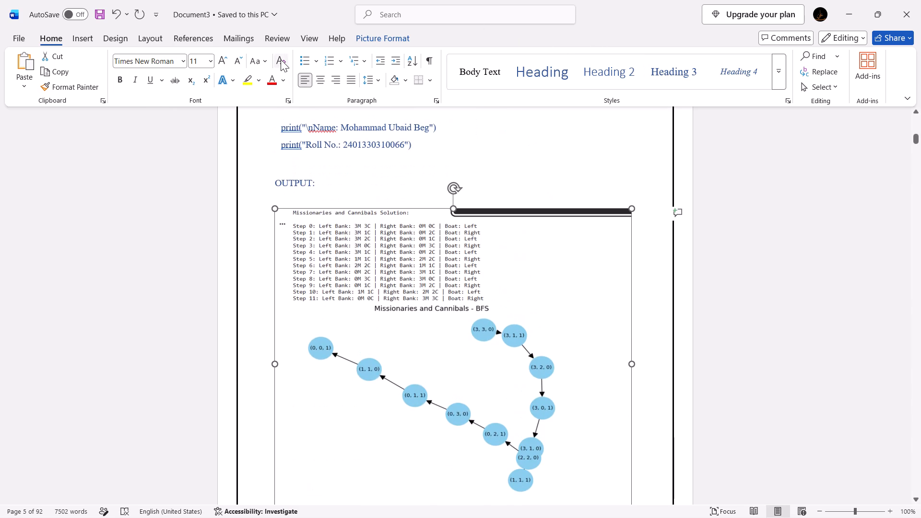
click(284, 61)
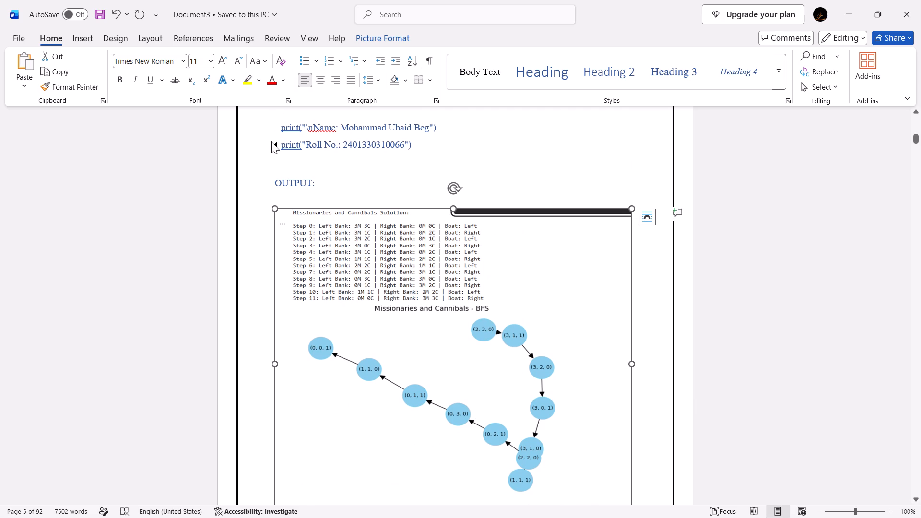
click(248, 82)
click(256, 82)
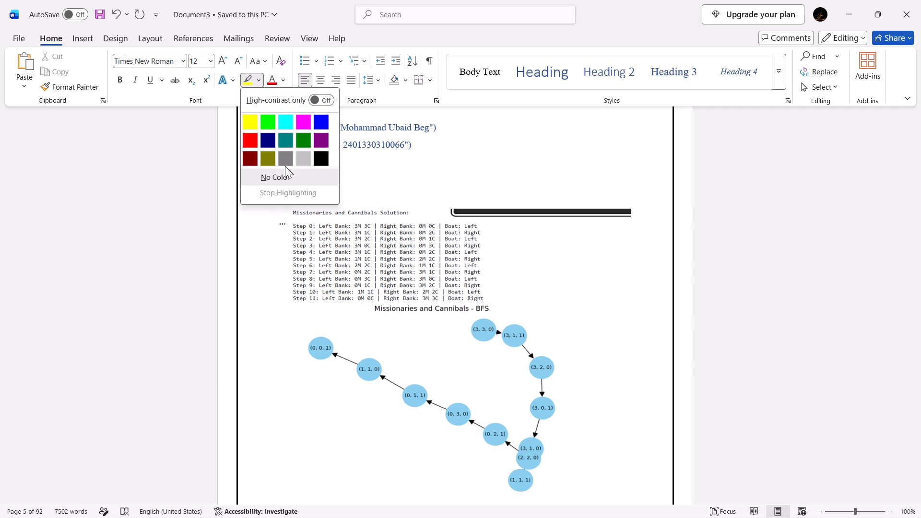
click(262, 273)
Shorten the Missionaries and Cannibals output image further from its bottom edge to make room on its page.
scroll(262, 273, down, 1)
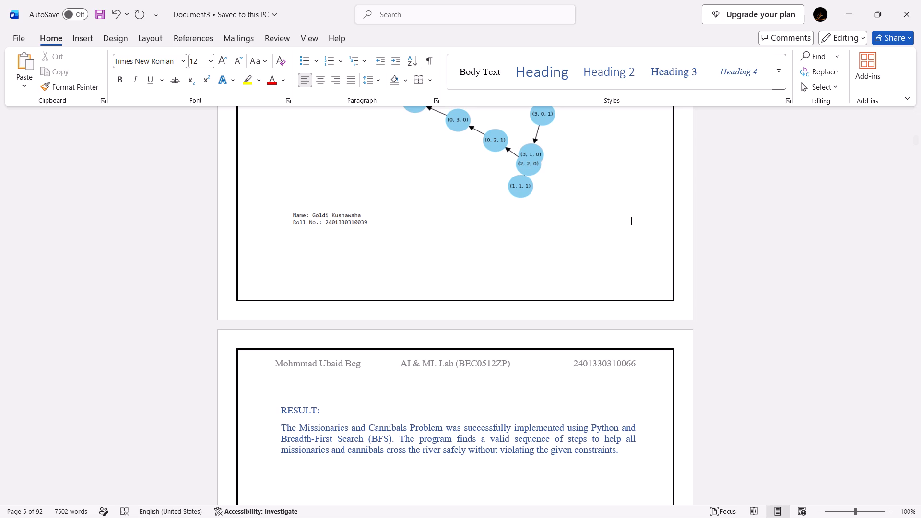
scroll(387, 247, down, 1)
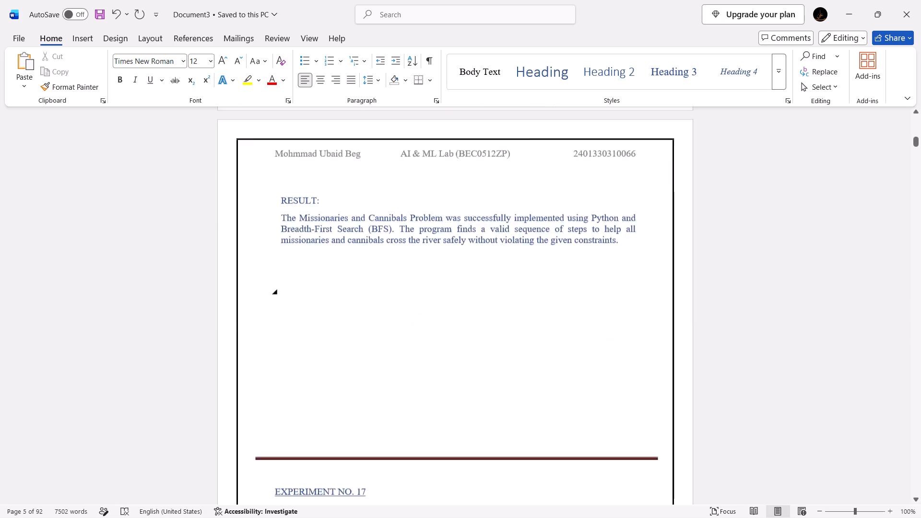
scroll(387, 247, down, 1)
scroll(387, 247, up, 1)
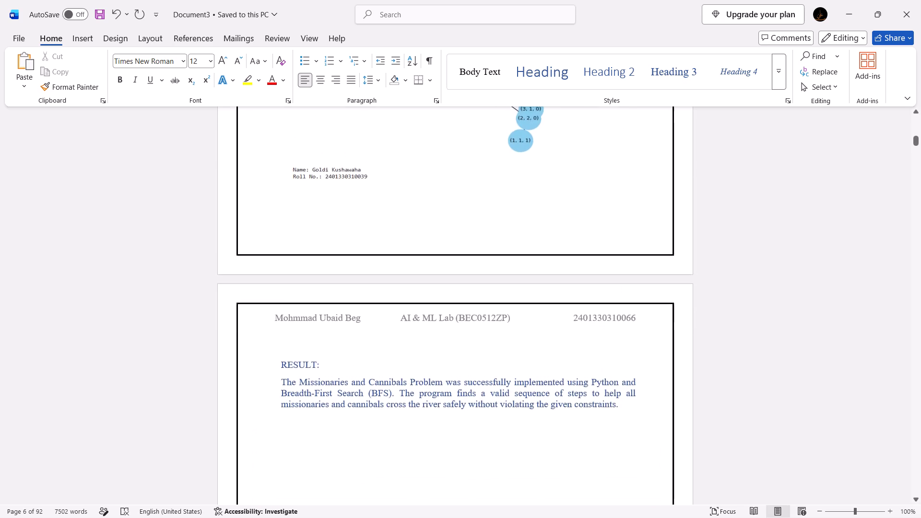
scroll(387, 247, up, 1)
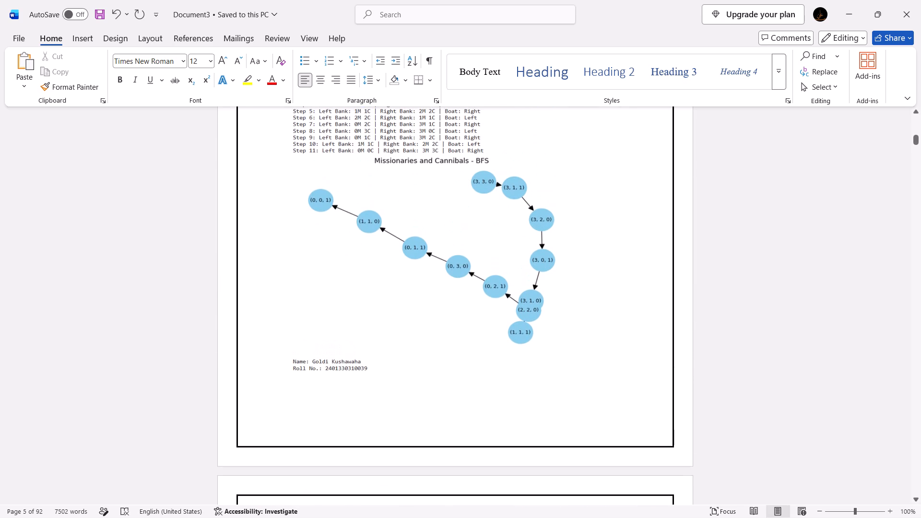
click(391, 271)
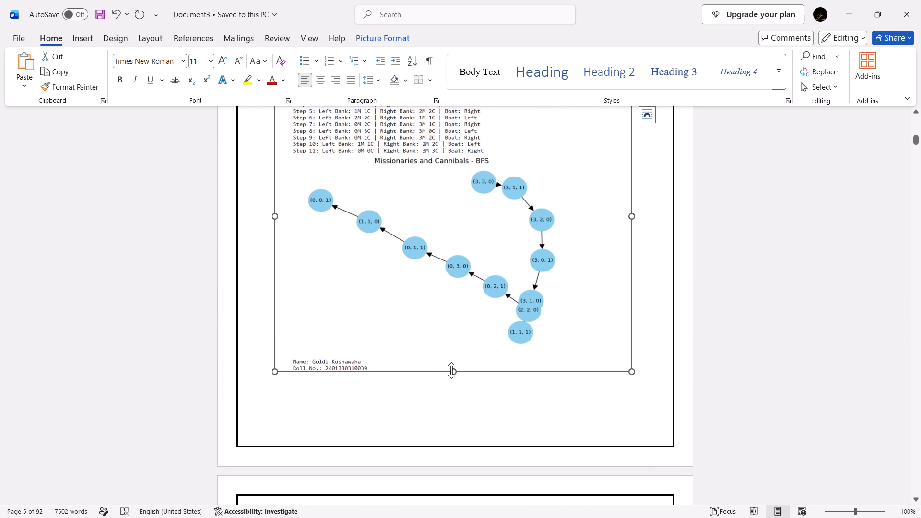
drag(451, 370, 446, 324)
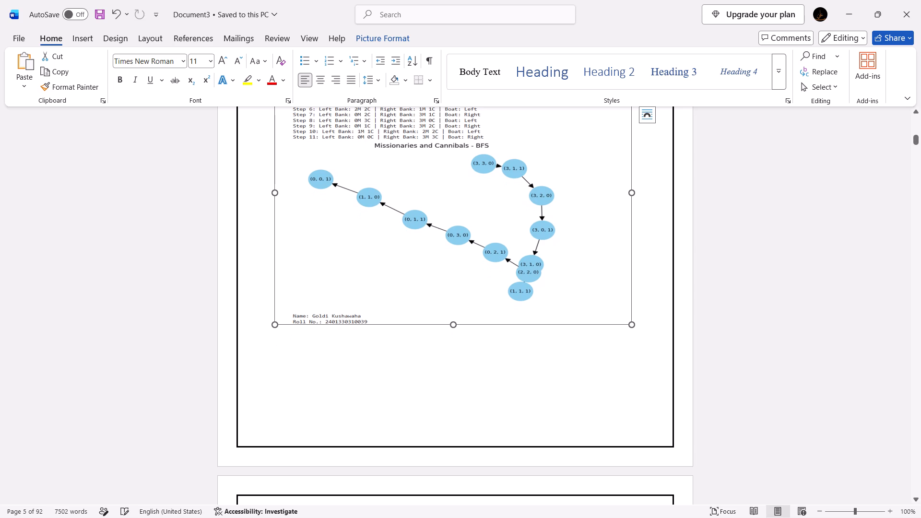
drag(451, 325, 452, 315)
Remove the gap before the RESULT: heading so it sits directly under the output image on the same page.
scroll(452, 315, up, 1)
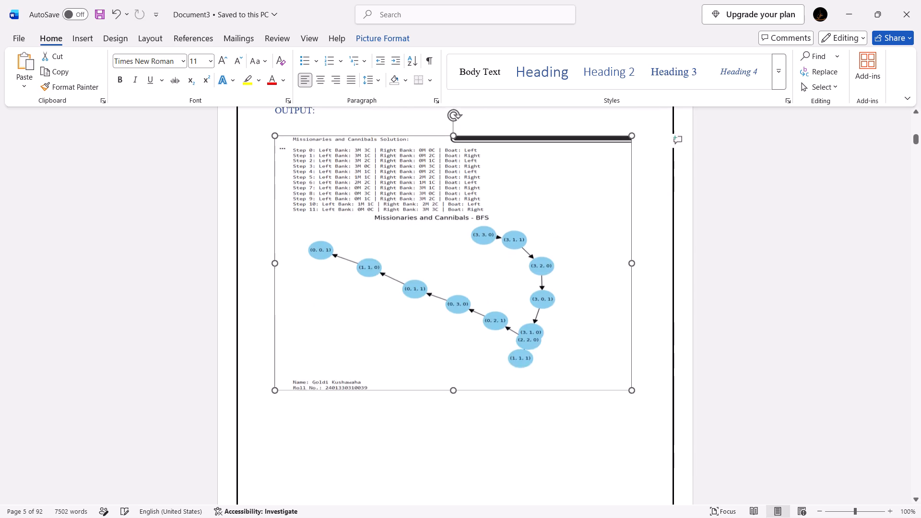
scroll(452, 315, up, 1)
scroll(452, 315, down, 1)
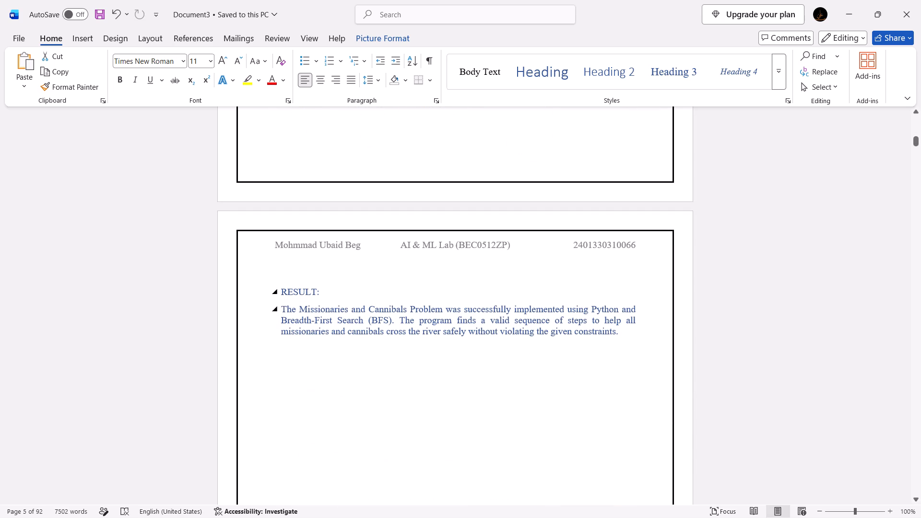
click(283, 291)
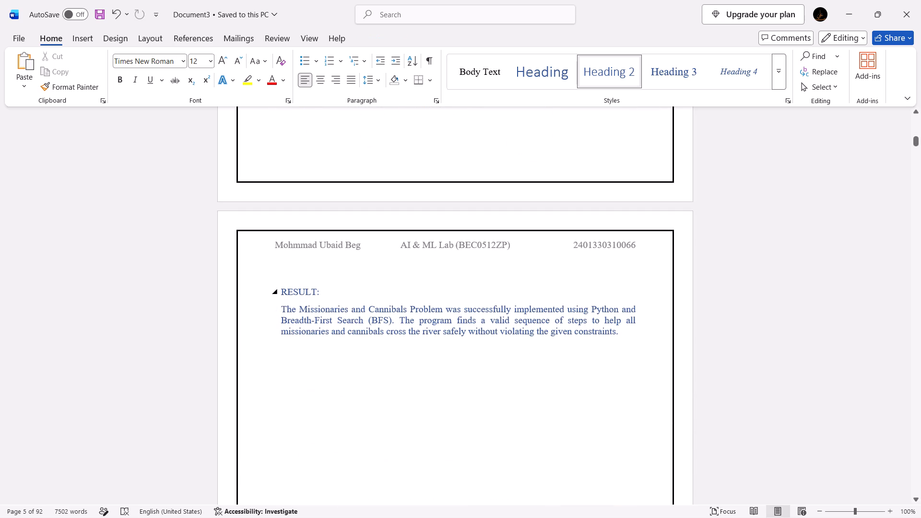
key(BackSpace)
key(BackSpace)
key(BackSpace)
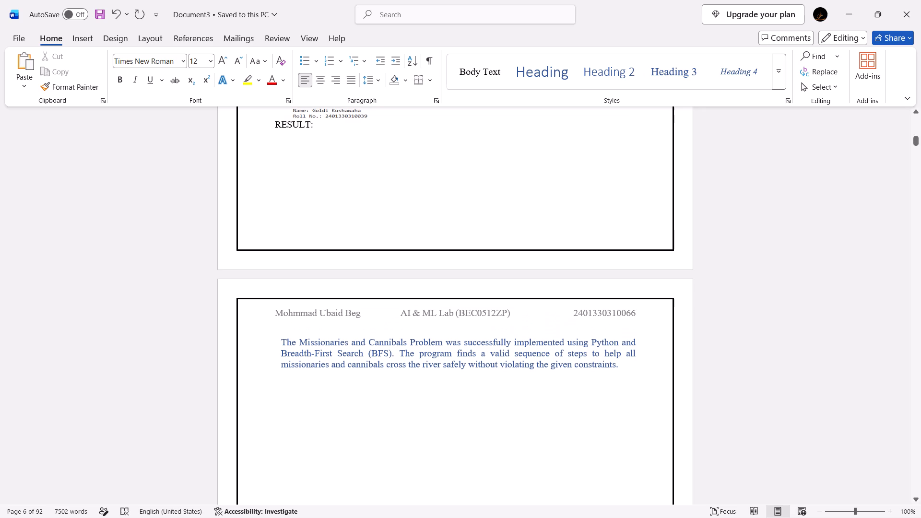
Bring the Missionaries and Cannibals result paragraph up to the output image's page, on its own line directly under RESULT:.
click(281, 343)
key(BackSpace)
key(BackSpace)
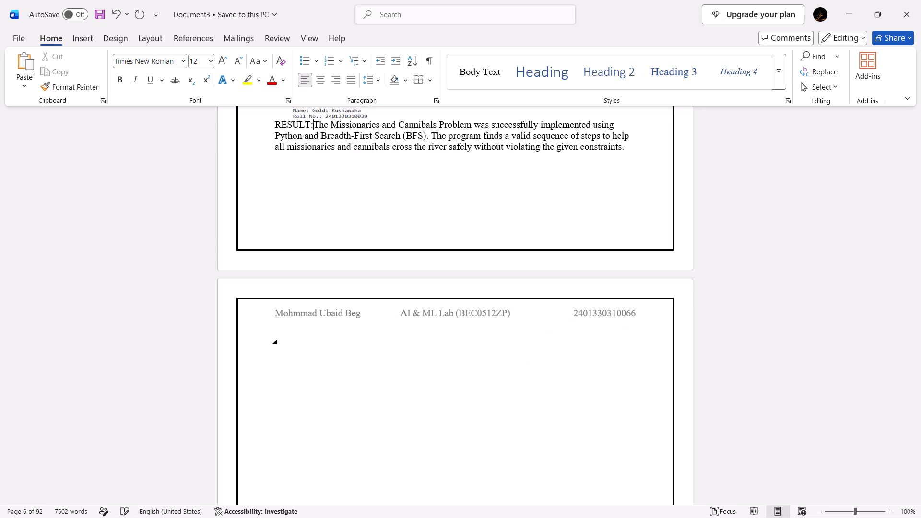
scroll(281, 343, up, 1)
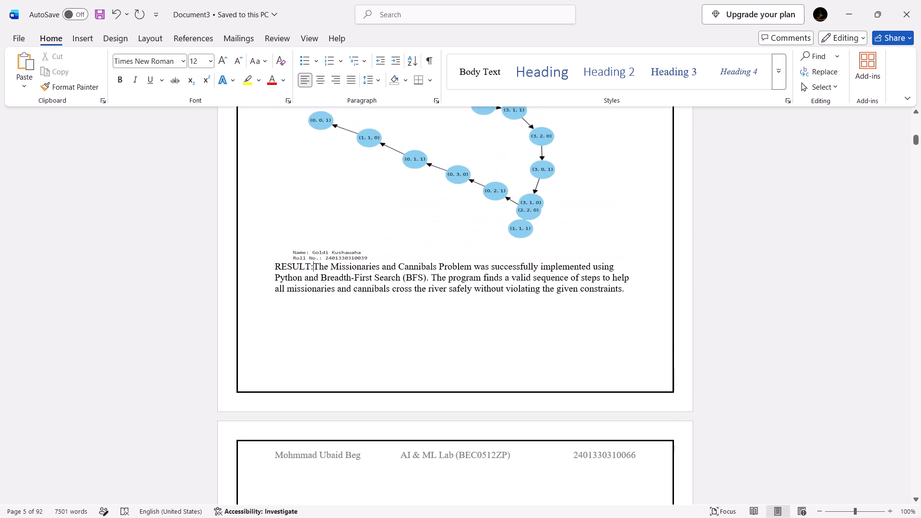
key(Return)
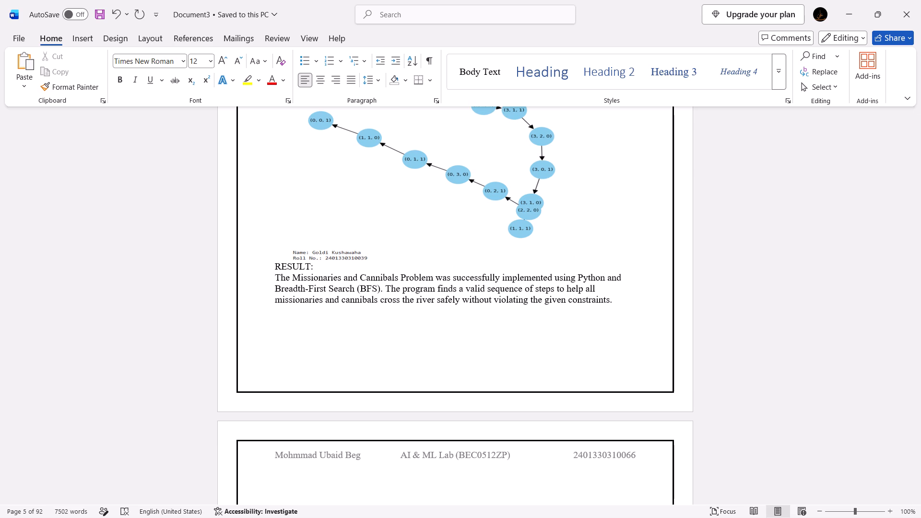
Insert two line breaks before the RESULT: heading to separate it from the output image.
click(272, 262)
key(Return)
key(Return)
Delete the dark red divider line above the EXPERIMENT NO. 17 heading.
scroll(272, 262, down, 1)
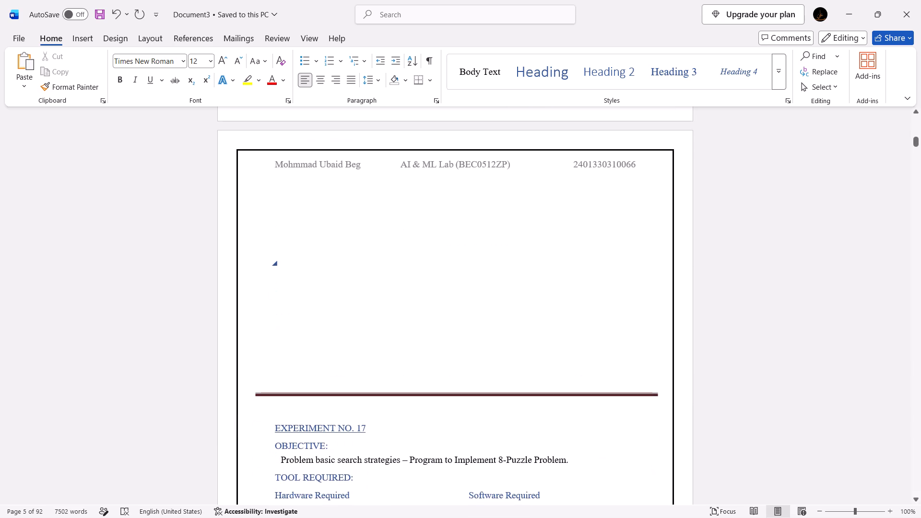
click(289, 394)
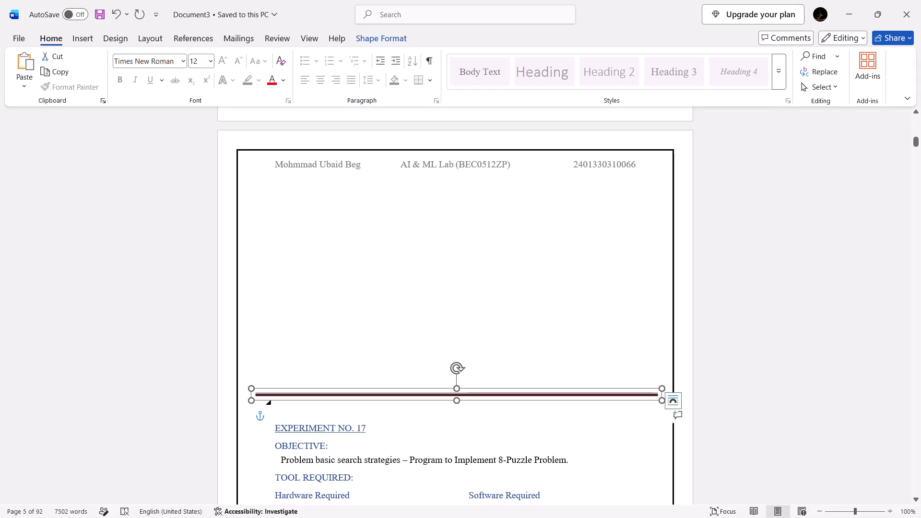
key(Delete)
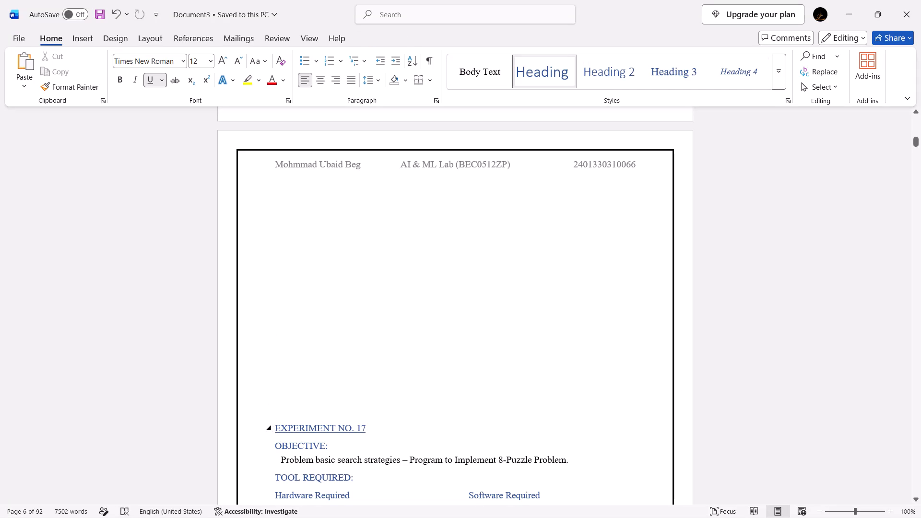
Delete the blank lines above EXPERIMENT NO. 17 so the heading starts directly below the page header.
key(BackSpace)
key(BackSpace)
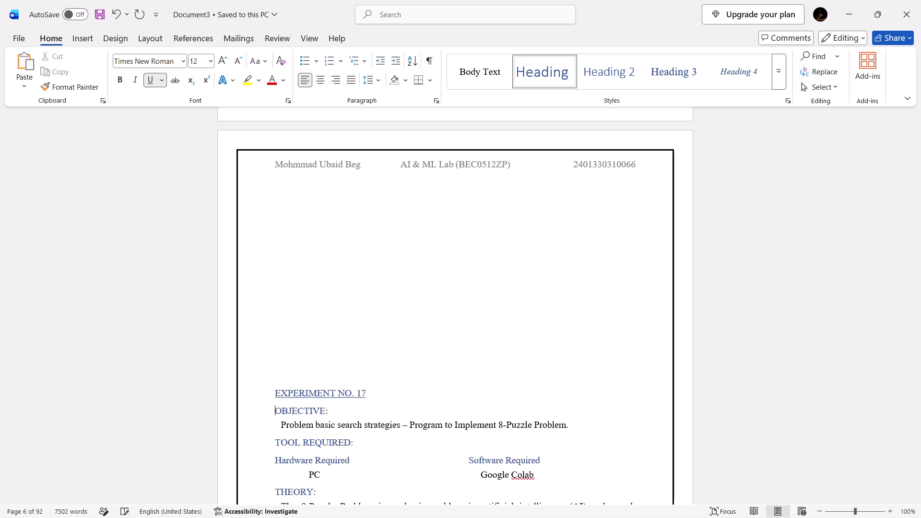
key(BackSpace)
key(BackSpace)
key(BackSpace)
key(BackSpace)
key(BackSpace)
key(BackSpace)
key(BackSpace)
key(BackSpace)
key(BackSpace)
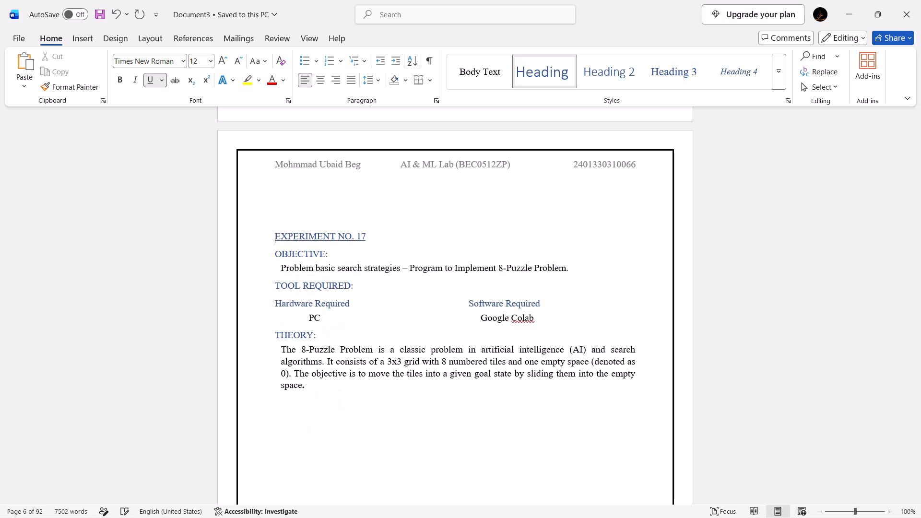
key(BackSpace)
key(BackSpace)
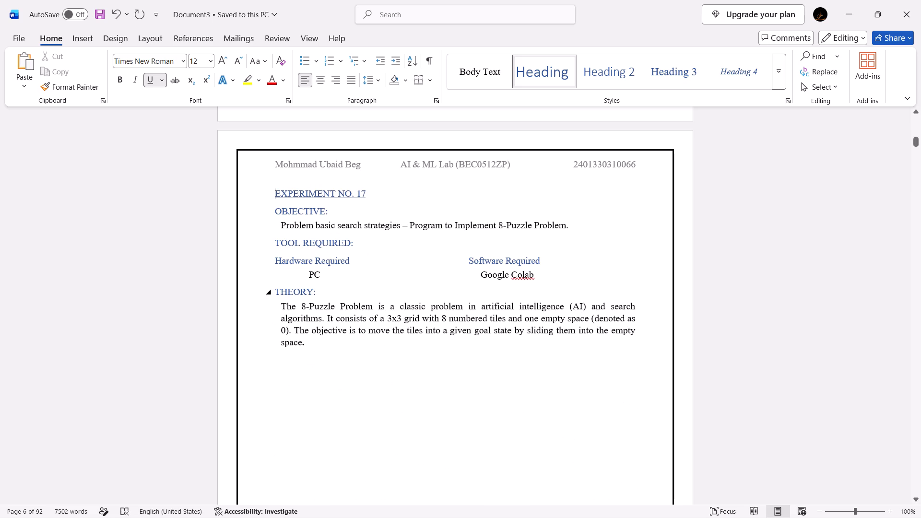
Center the EXPERIMENT NO. 17 heading.
click(323, 79)
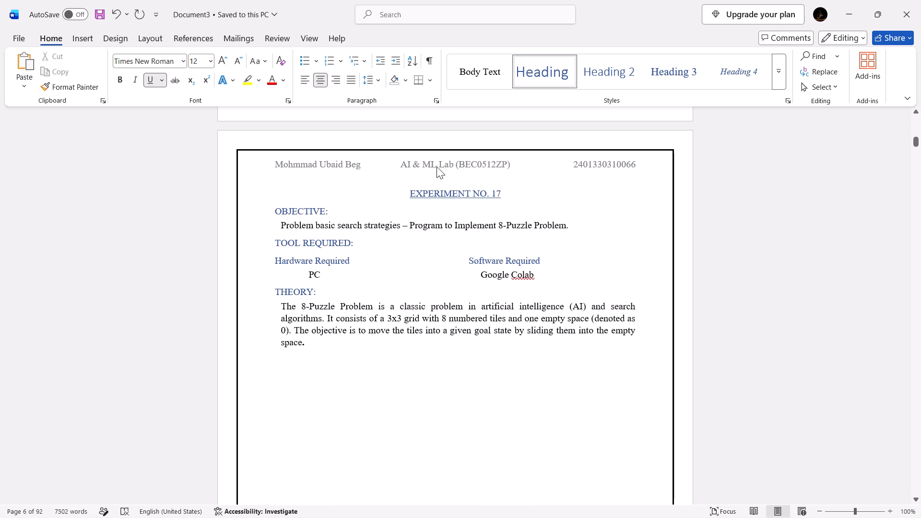
Set the EXPERIMENT NO. 17 heading's font size to 14.
drag(506, 196, 416, 188)
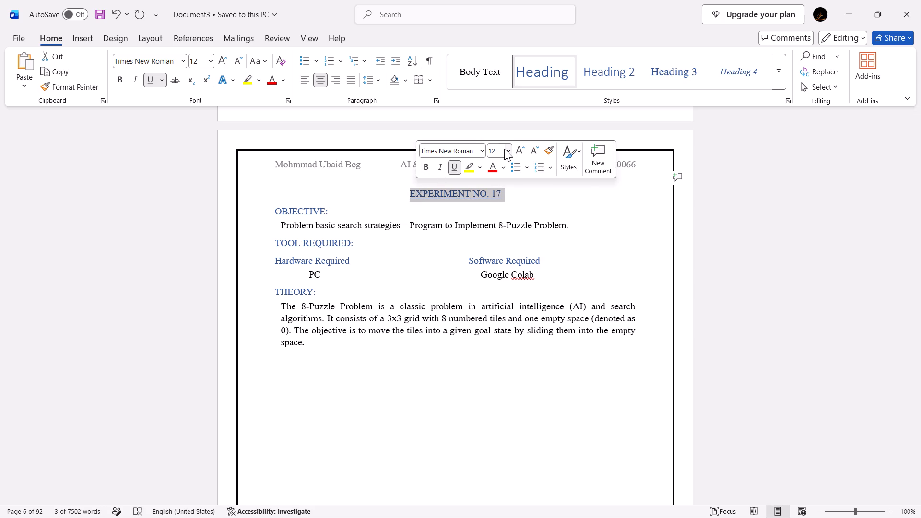
click(508, 151)
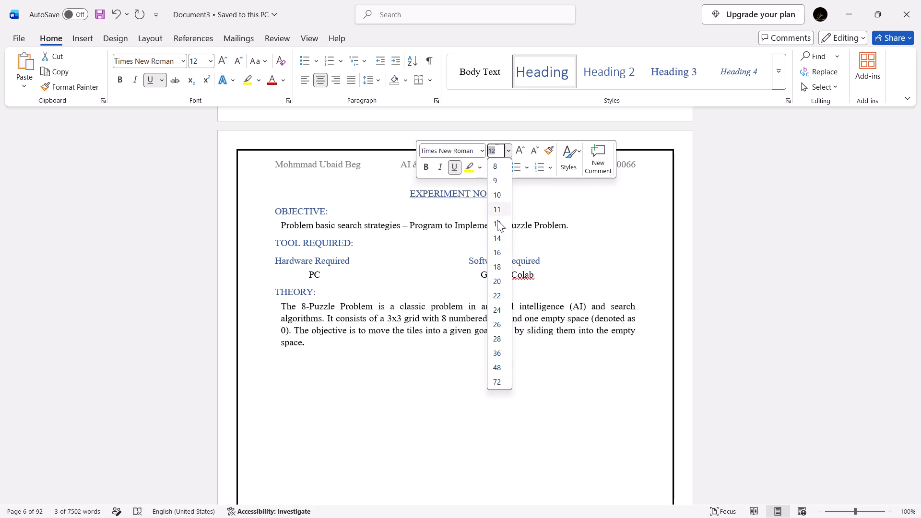
click(499, 238)
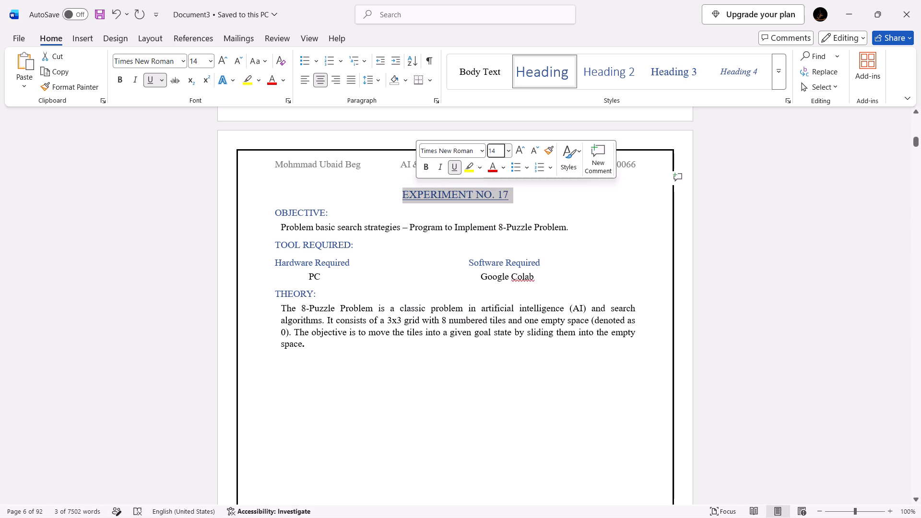
scroll(458, 315, down, 2)
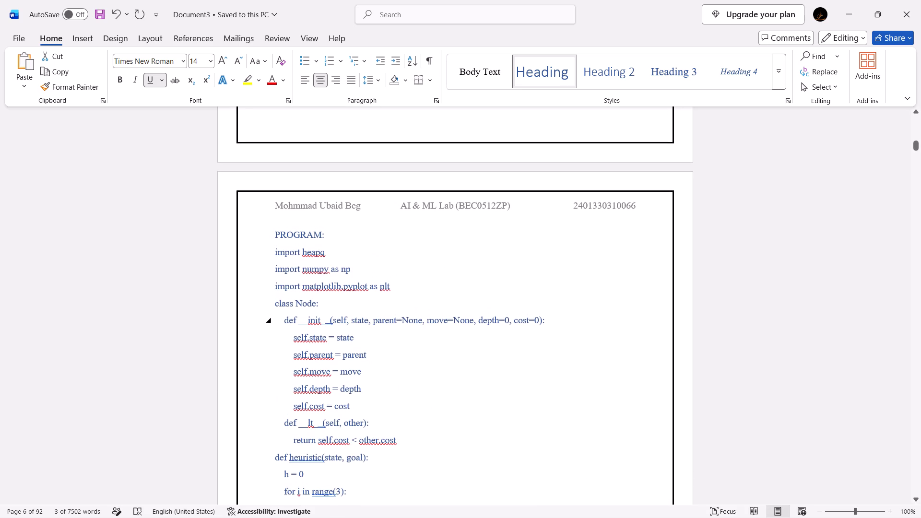
scroll(458, 315, down, 1)
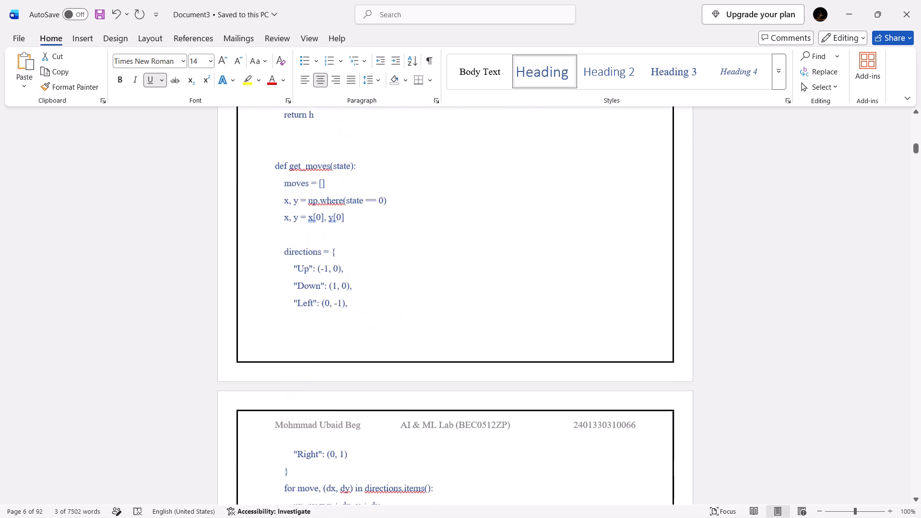
scroll(458, 315, down, 5)
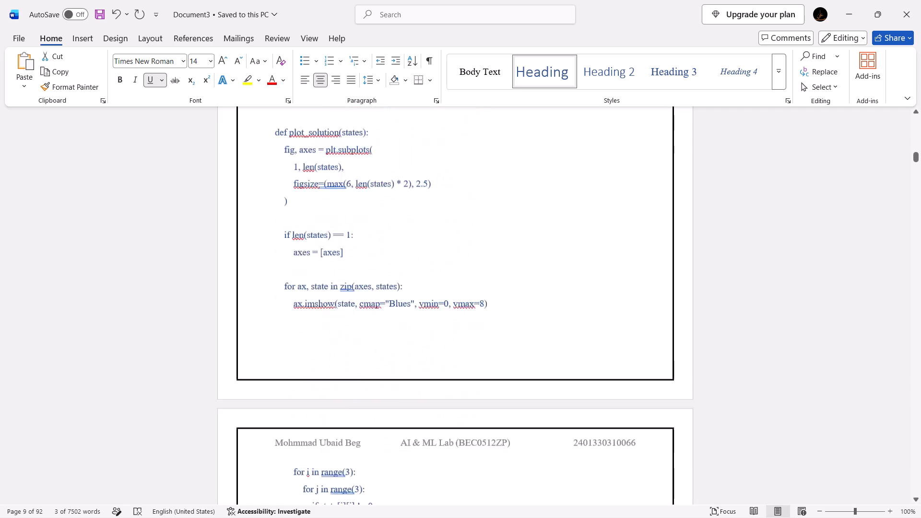
scroll(458, 315, down, 3)
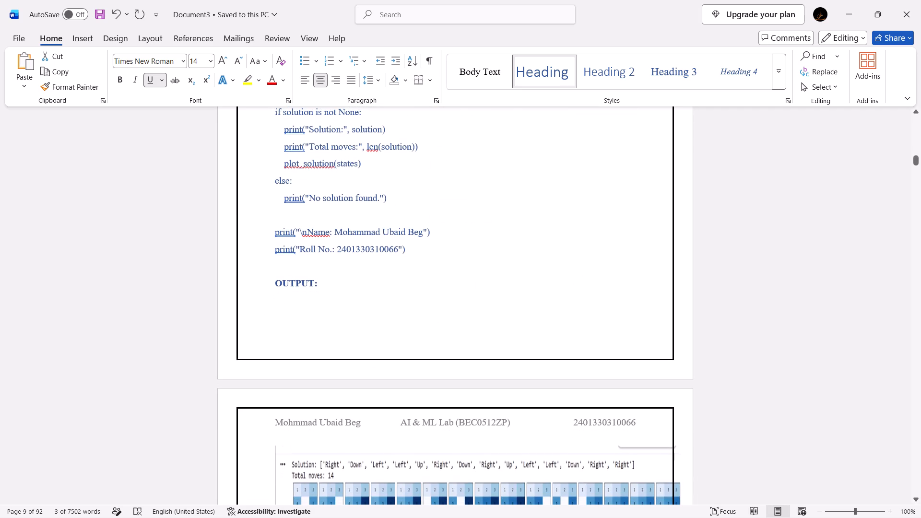
scroll(458, 315, down, 2)
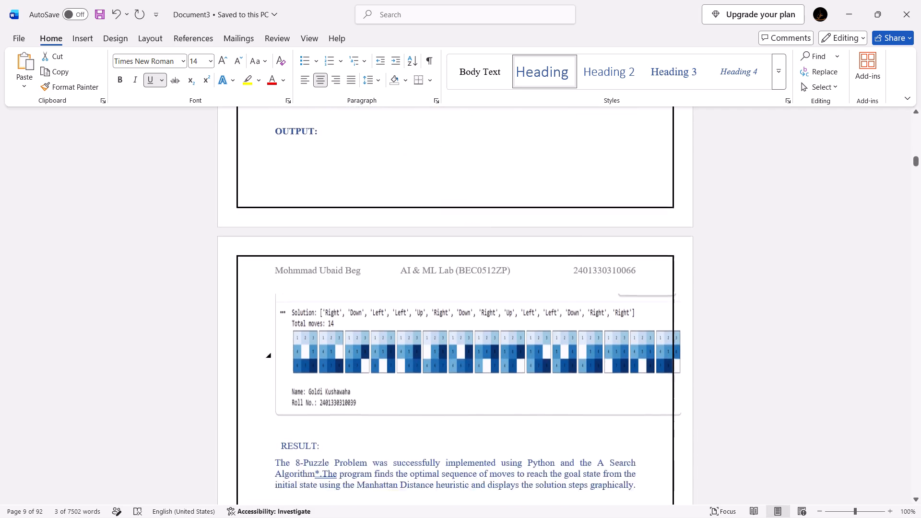
scroll(458, 315, down, 1)
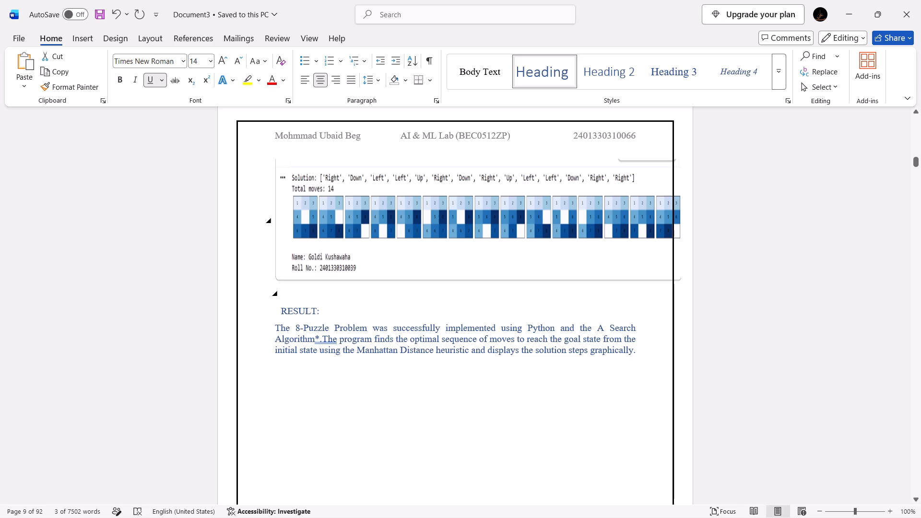
click(570, 260)
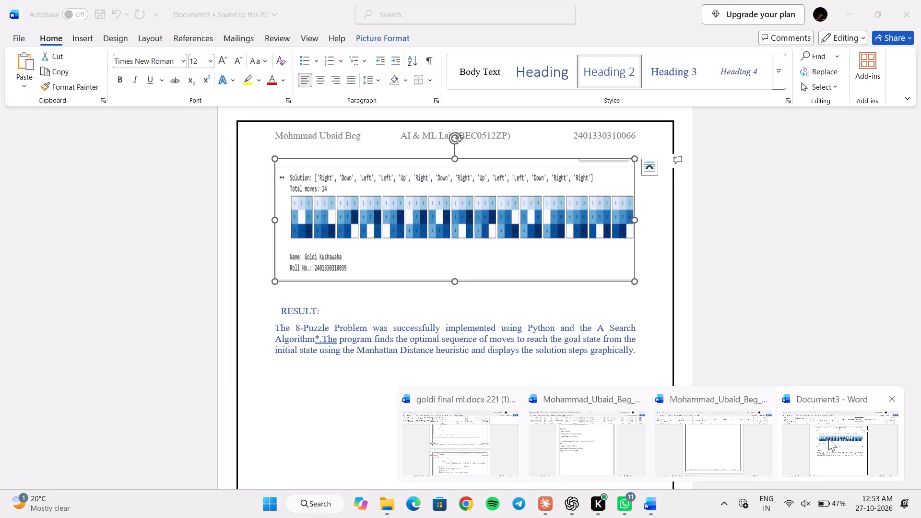
click(828, 439)
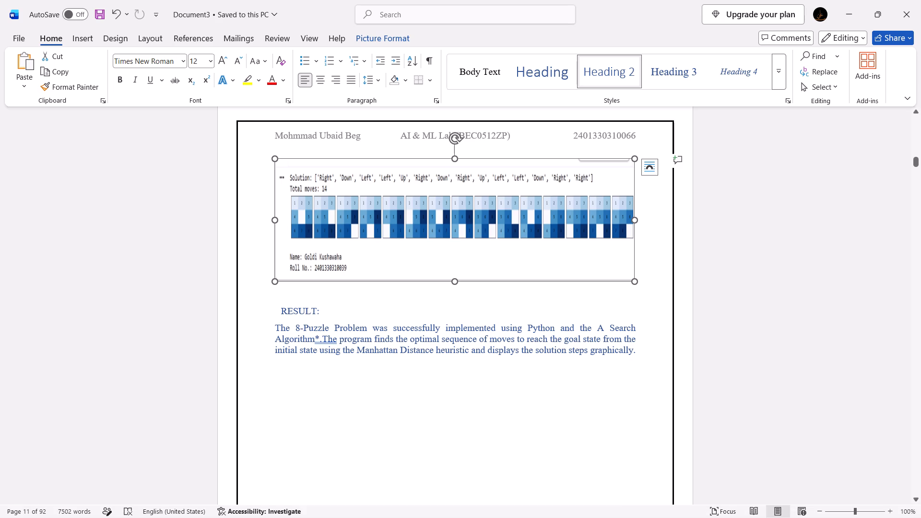
scroll(570, 395, down, 1)
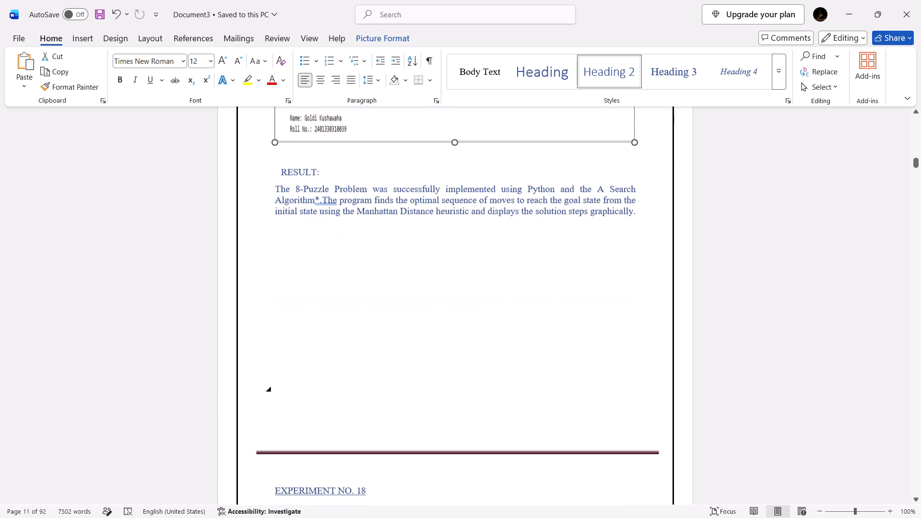
scroll(570, 395, down, 2)
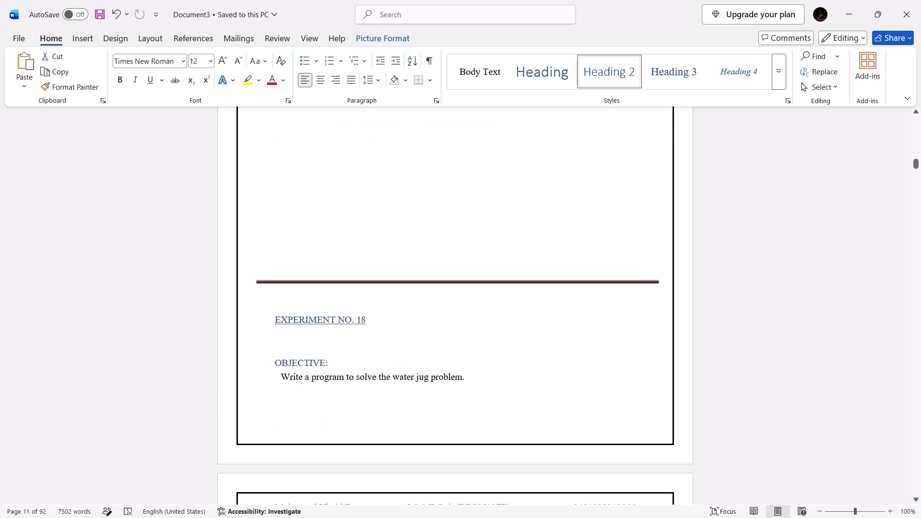
click(567, 389)
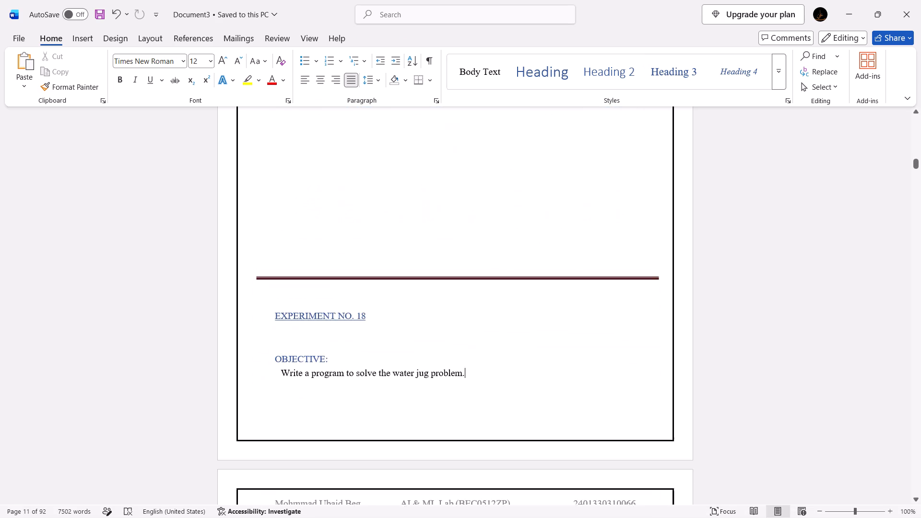
click(417, 256)
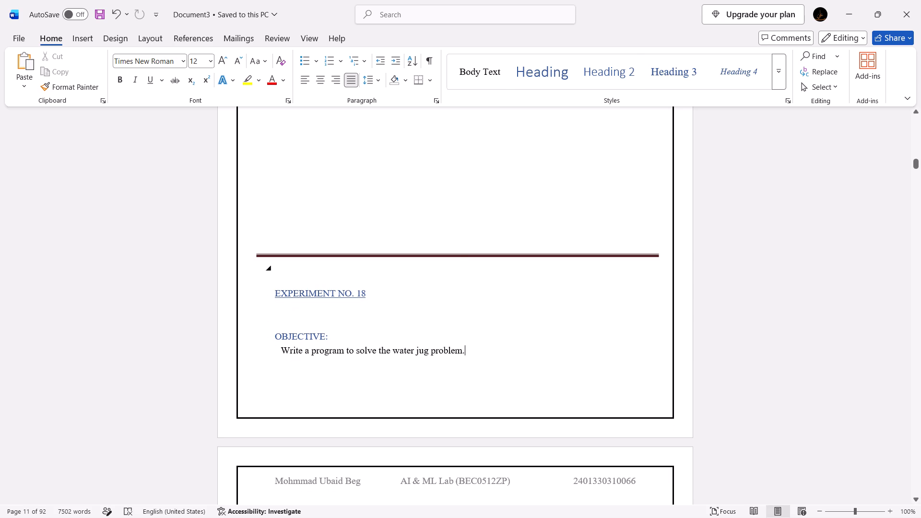
key(Delete)
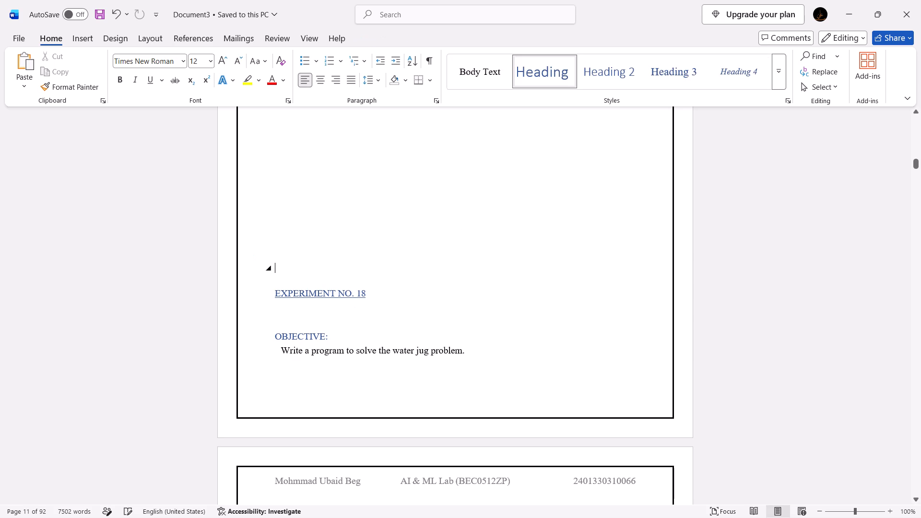
Insert four line breaks before the EXPERIMENT NO. 18 heading to move it to the top of the next page.
click(274, 295)
key(Return)
key(Return)
key(Return)
key(Return)
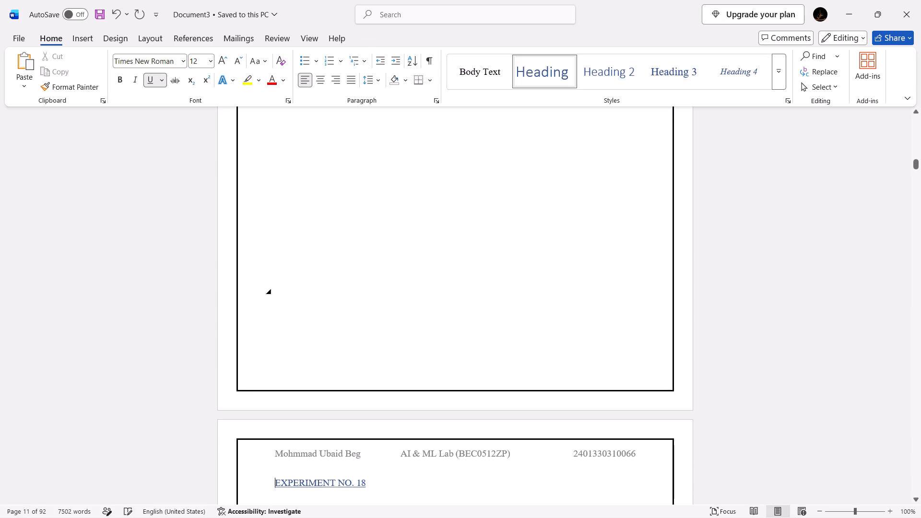
Set the EXPERIMENT NO. 18 heading's font size to 14 and center it.
scroll(277, 268, down, 1)
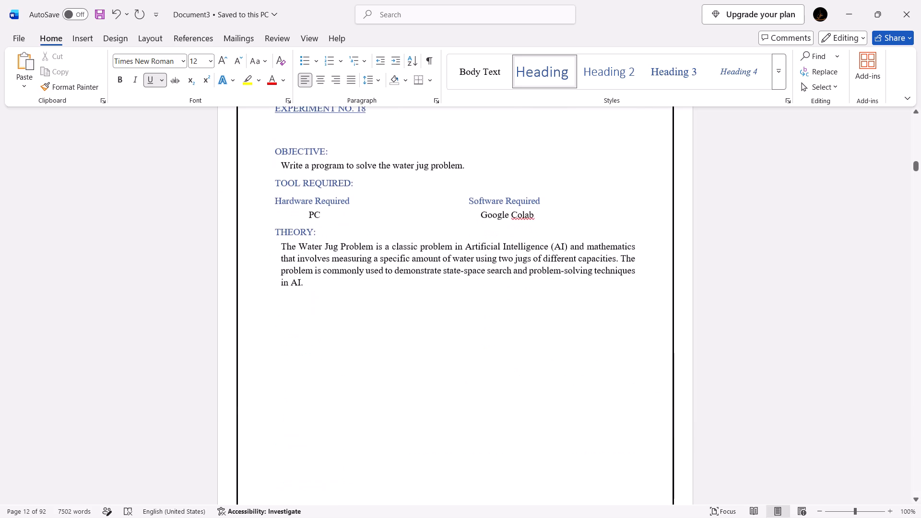
scroll(281, 245, up, 1)
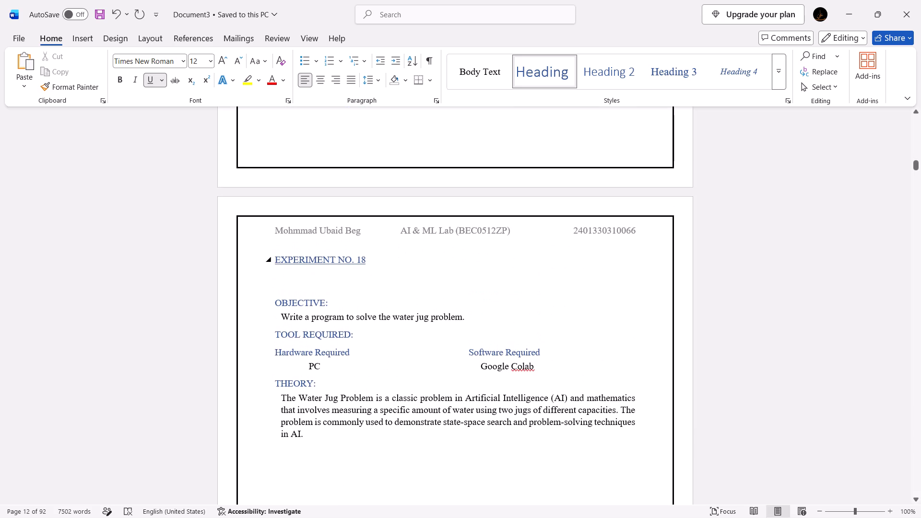
click(276, 256)
drag(276, 256, 379, 254)
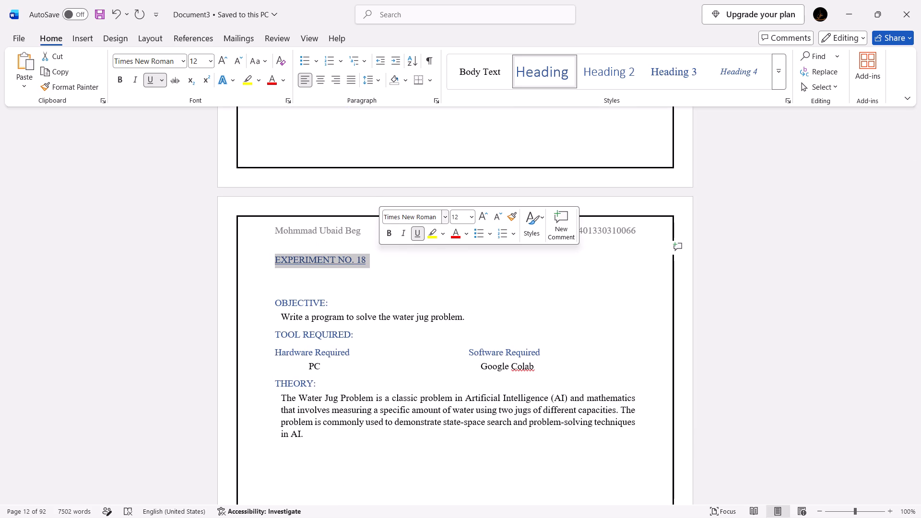
click(473, 221)
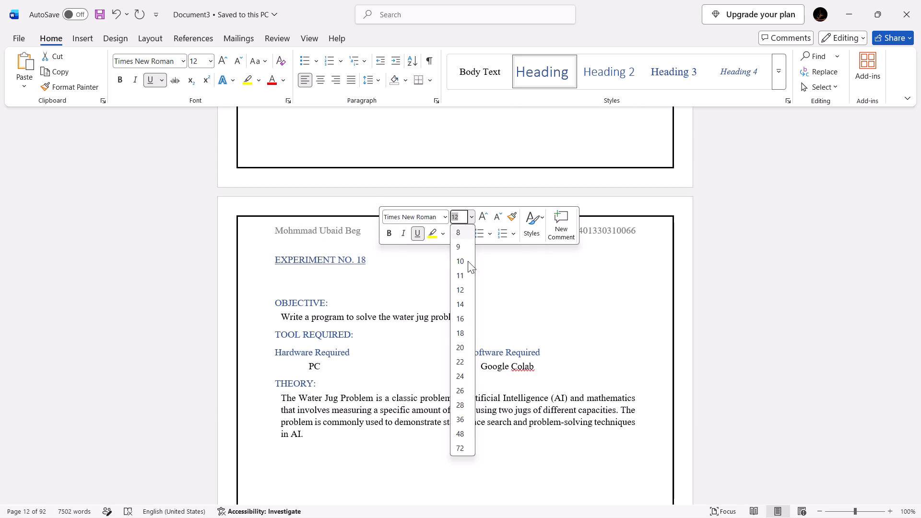
click(457, 302)
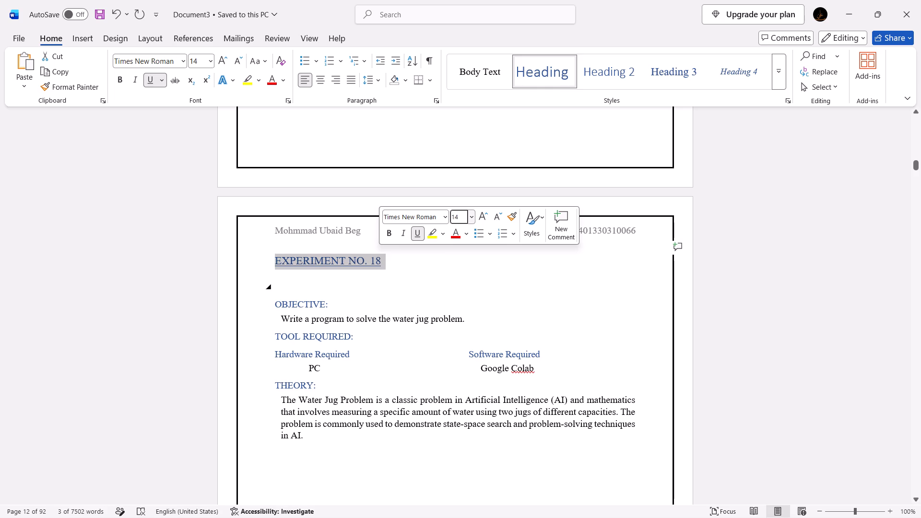
click(322, 81)
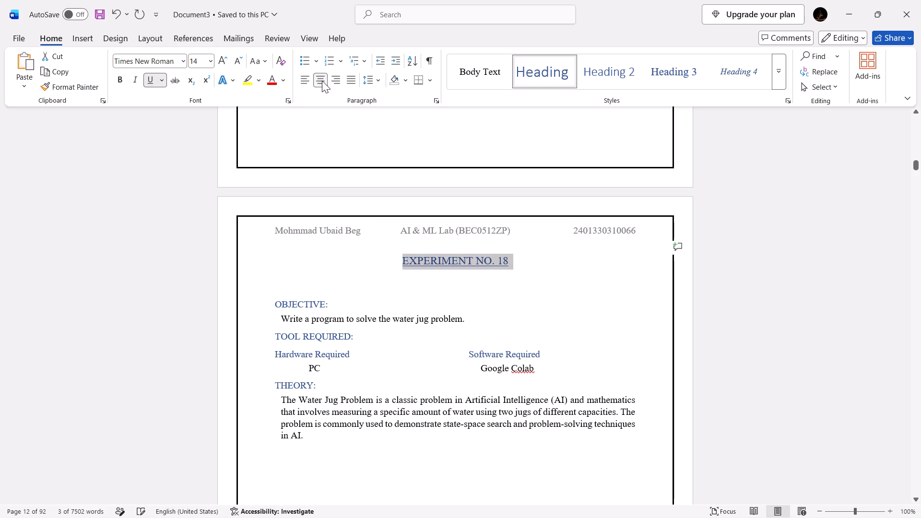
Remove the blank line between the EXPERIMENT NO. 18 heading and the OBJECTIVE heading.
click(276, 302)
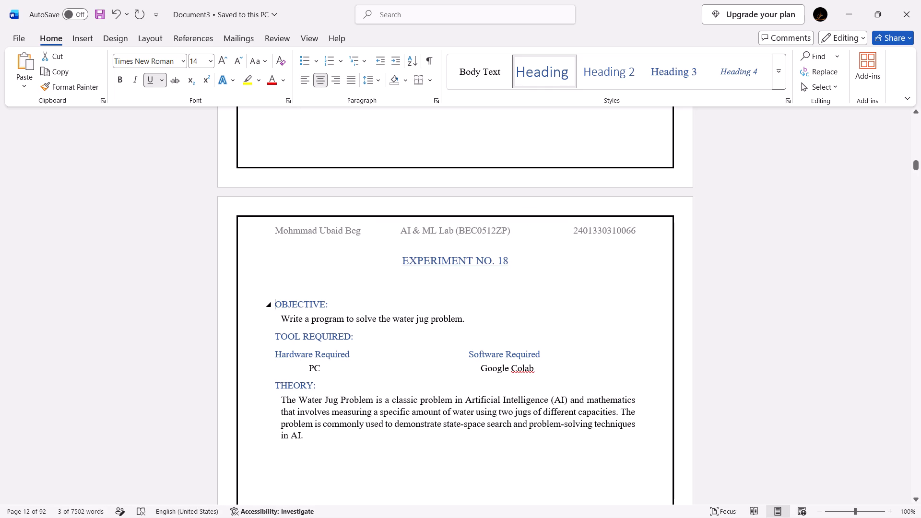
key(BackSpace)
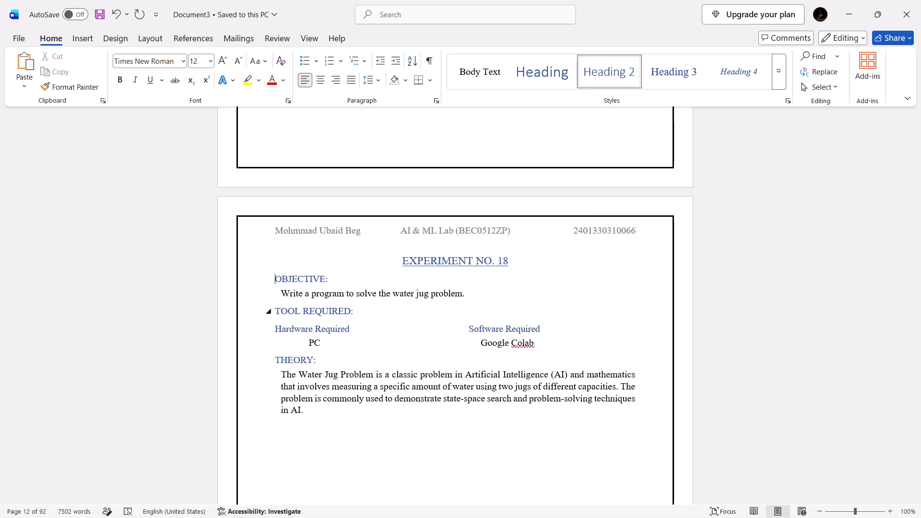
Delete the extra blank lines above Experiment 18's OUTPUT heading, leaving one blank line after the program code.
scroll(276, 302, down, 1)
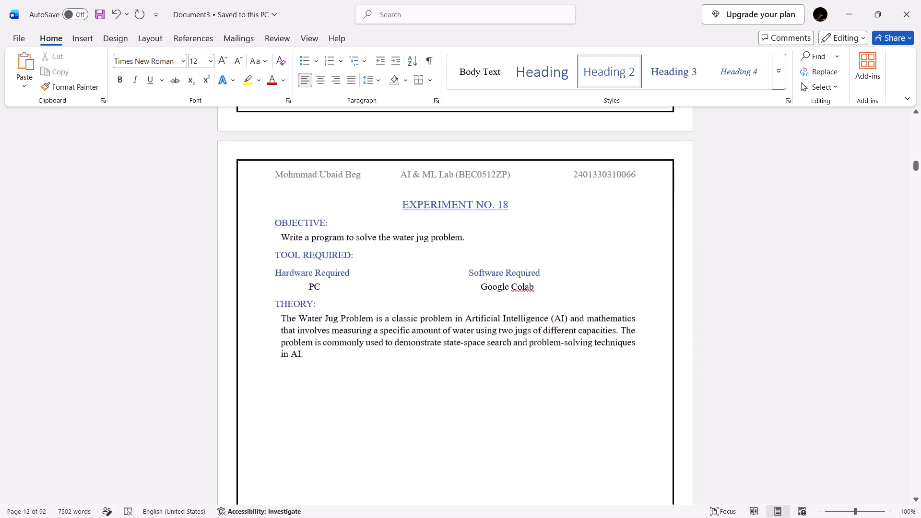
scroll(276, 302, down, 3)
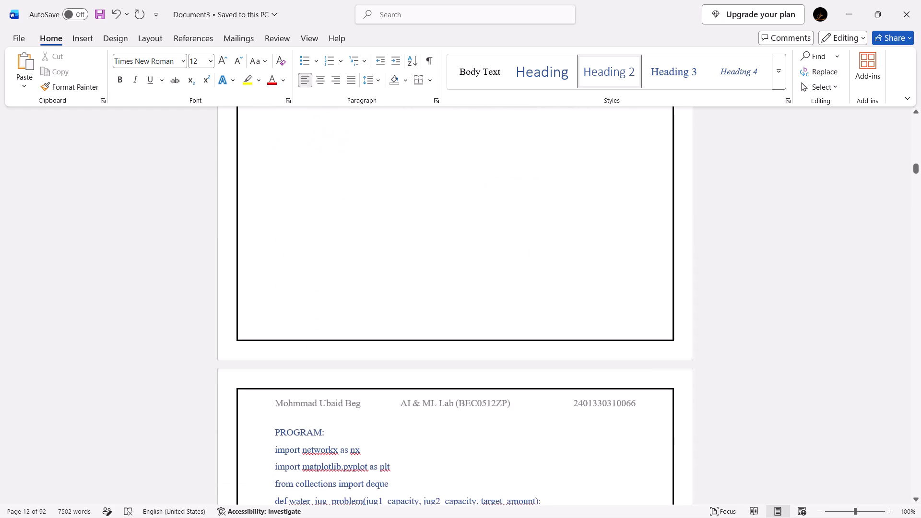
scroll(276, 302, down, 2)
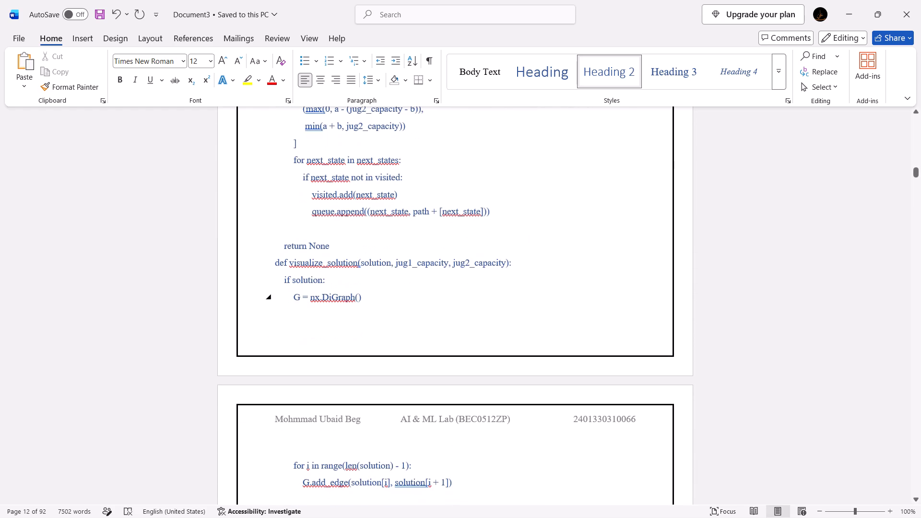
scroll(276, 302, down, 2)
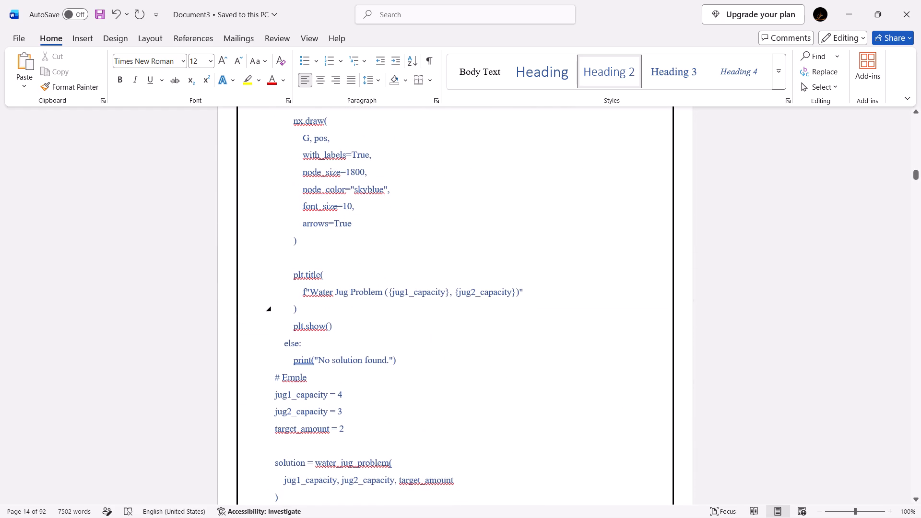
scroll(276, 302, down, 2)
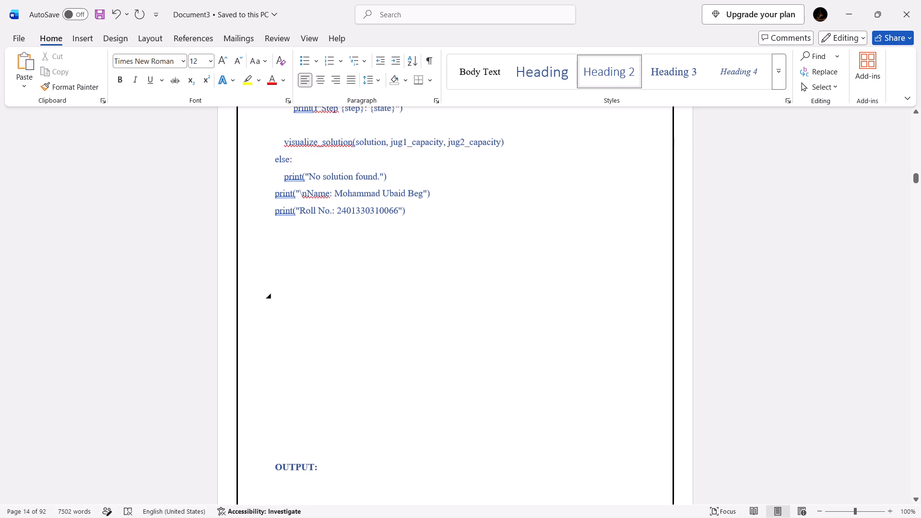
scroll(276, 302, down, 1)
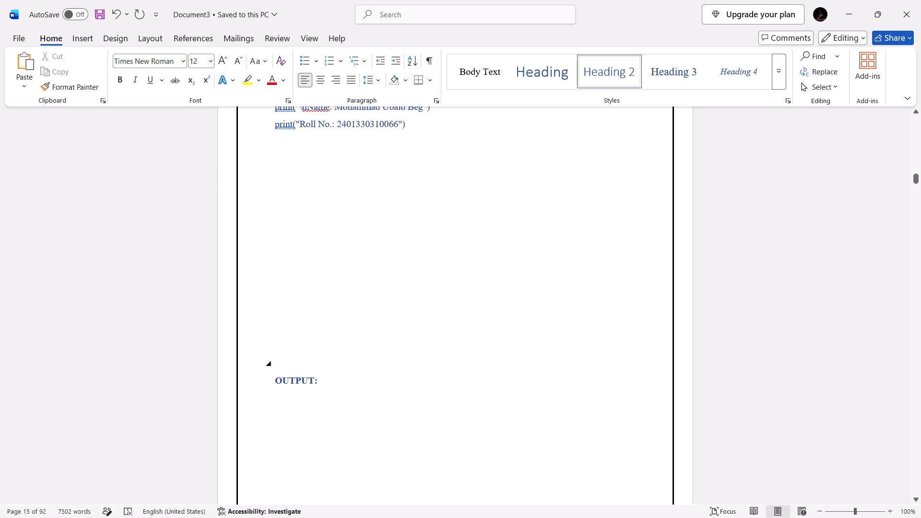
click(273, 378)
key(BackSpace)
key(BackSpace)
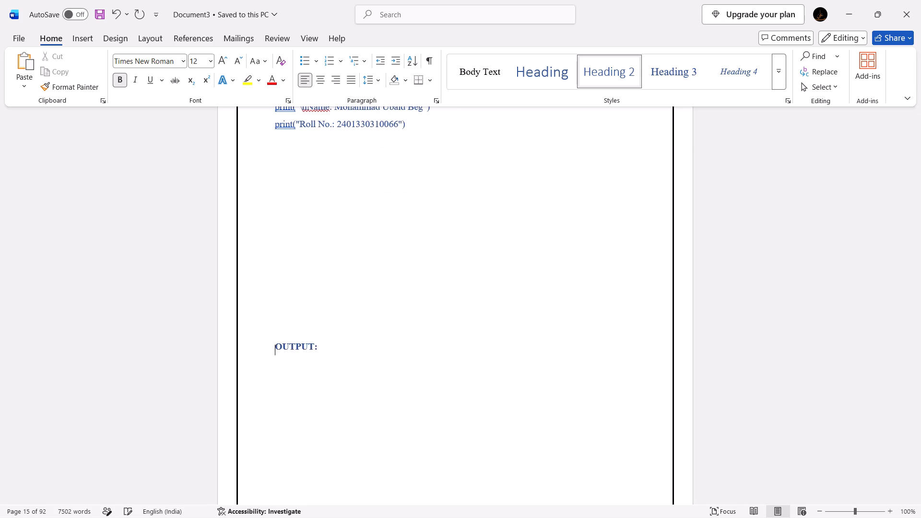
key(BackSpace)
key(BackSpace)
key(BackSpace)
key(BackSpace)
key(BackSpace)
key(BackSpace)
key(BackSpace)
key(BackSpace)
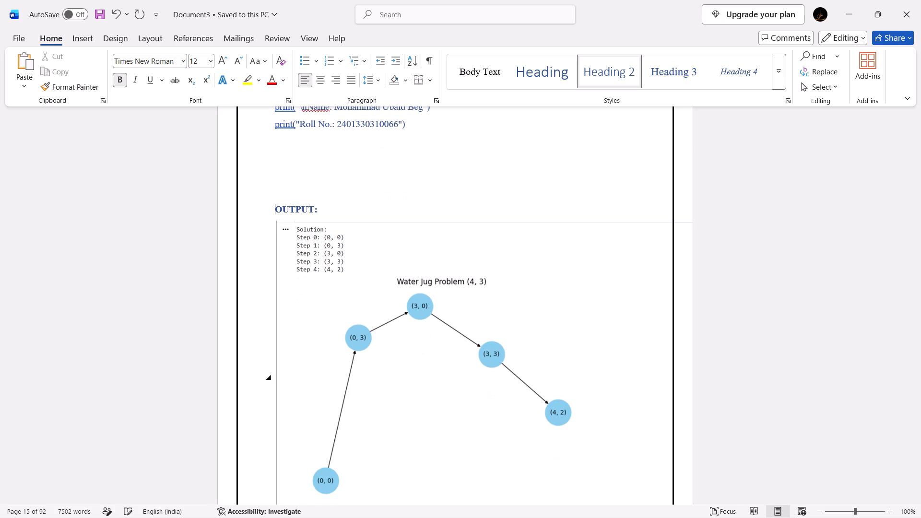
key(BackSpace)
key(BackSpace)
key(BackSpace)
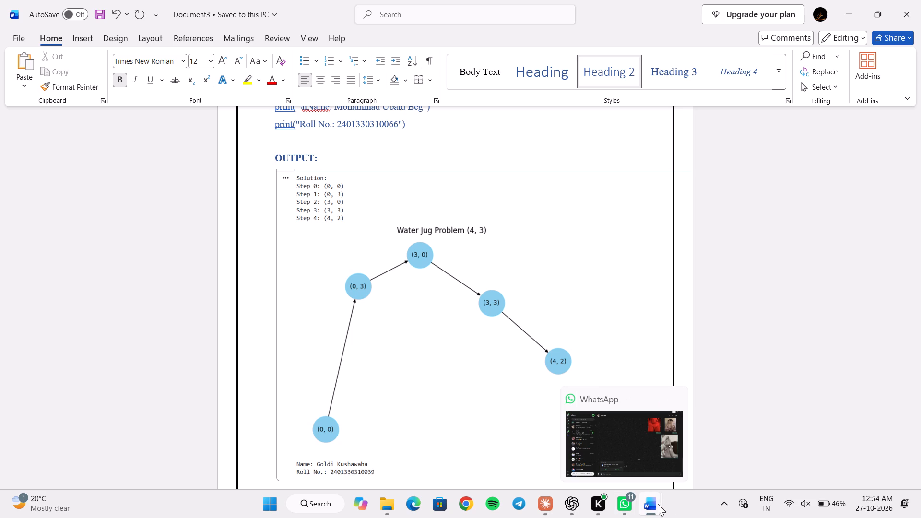
Switch to the AIML_Lab_File document and examine the ID3 Decision Tree experiment's output image and result near its end.
click(679, 466)
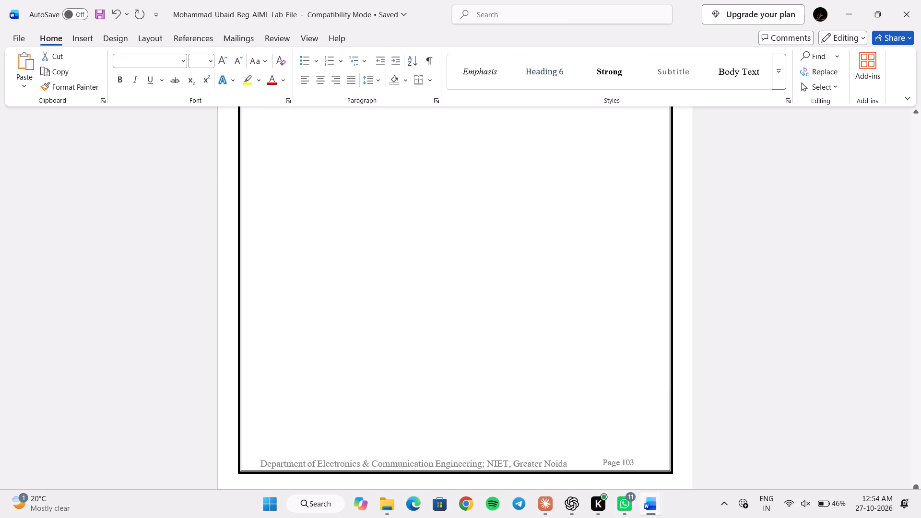
scroll(564, 401, up, 2)
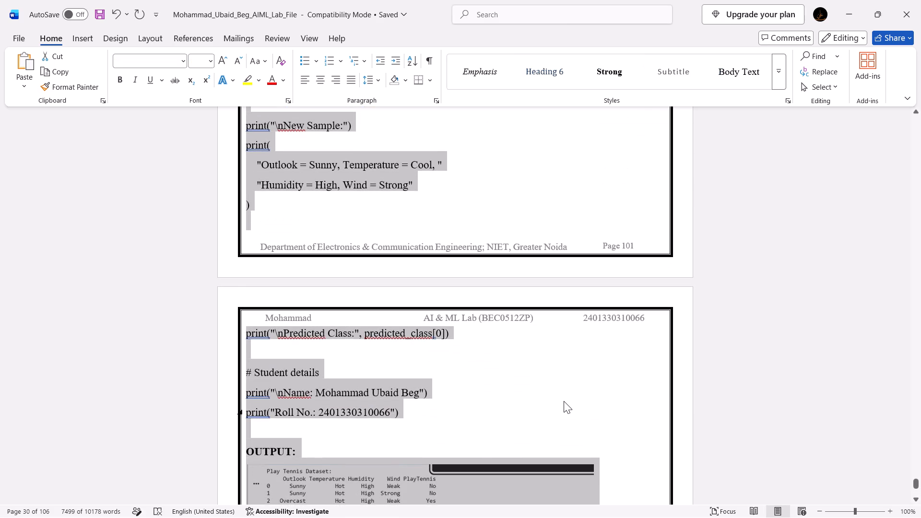
scroll(564, 401, down, 3)
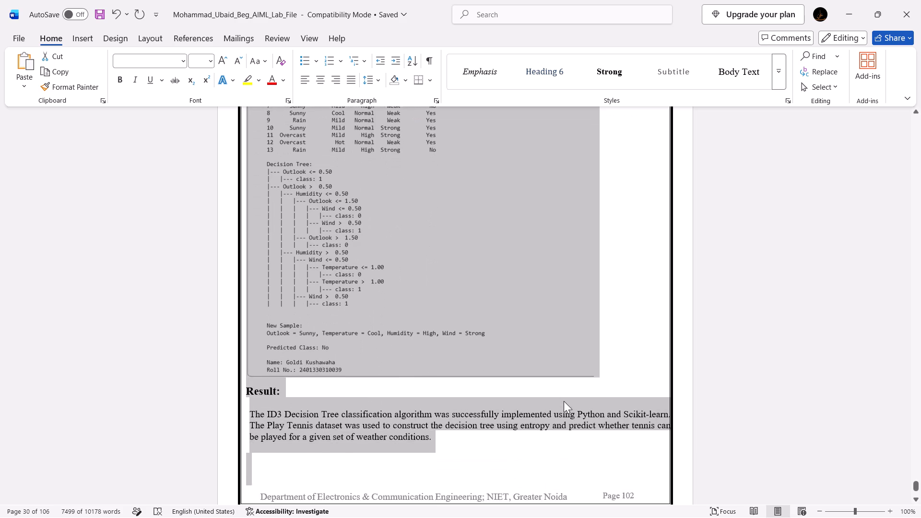
scroll(564, 401, down, 1)
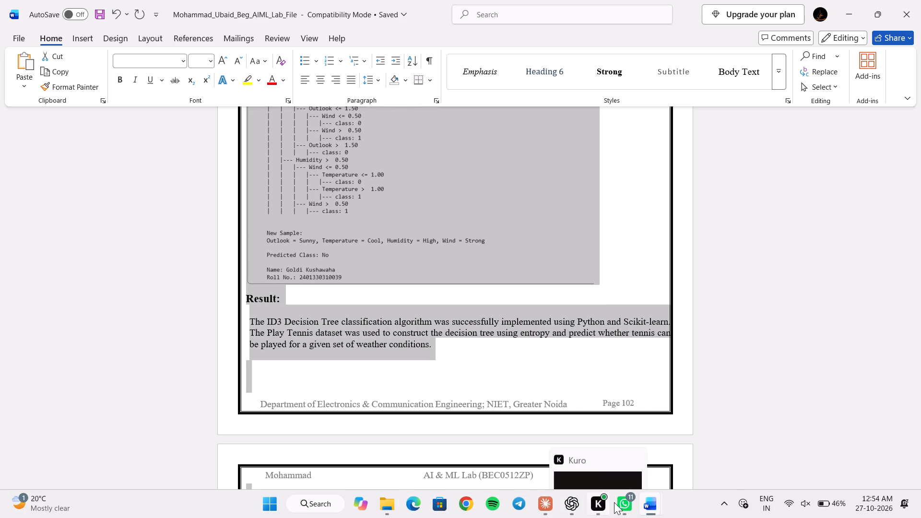
Switch to the AIML_Lab_123 document and examine Experiment 18's layout, program and the name and roll number in its output image.
click(592, 453)
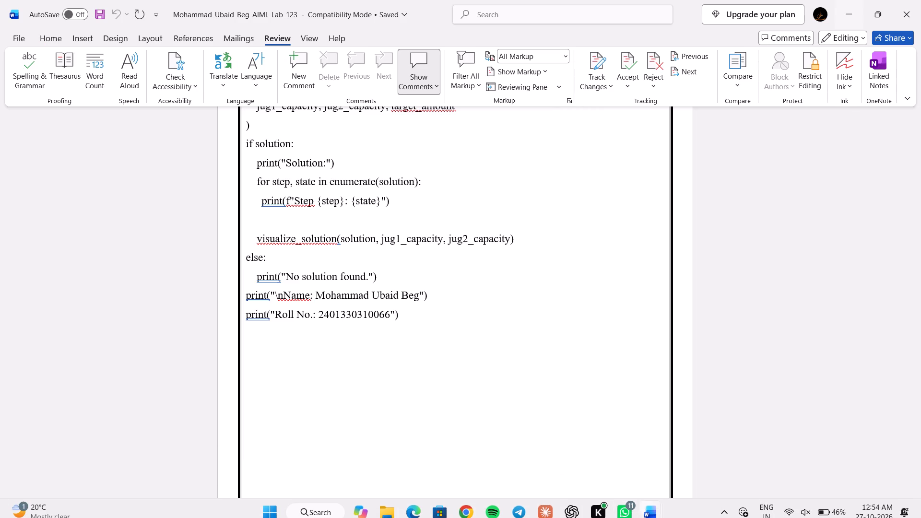
scroll(532, 405, up, 2)
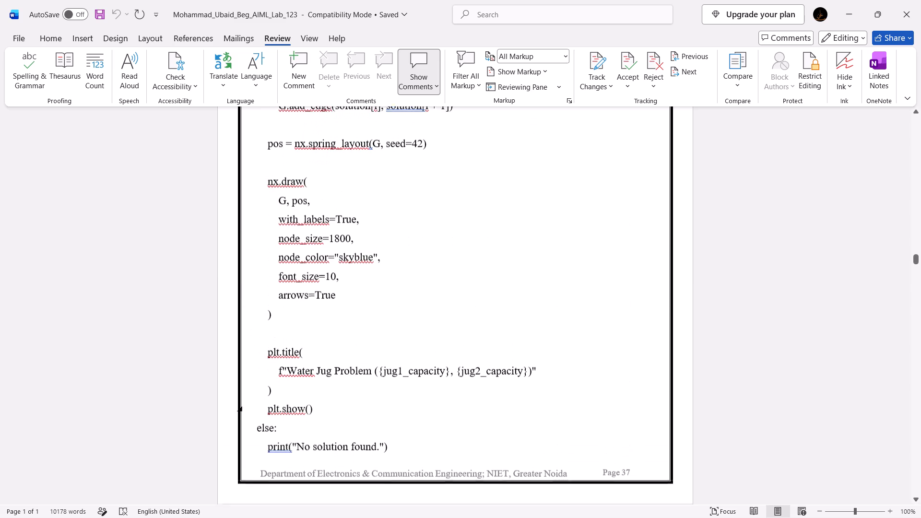
scroll(532, 405, up, 3)
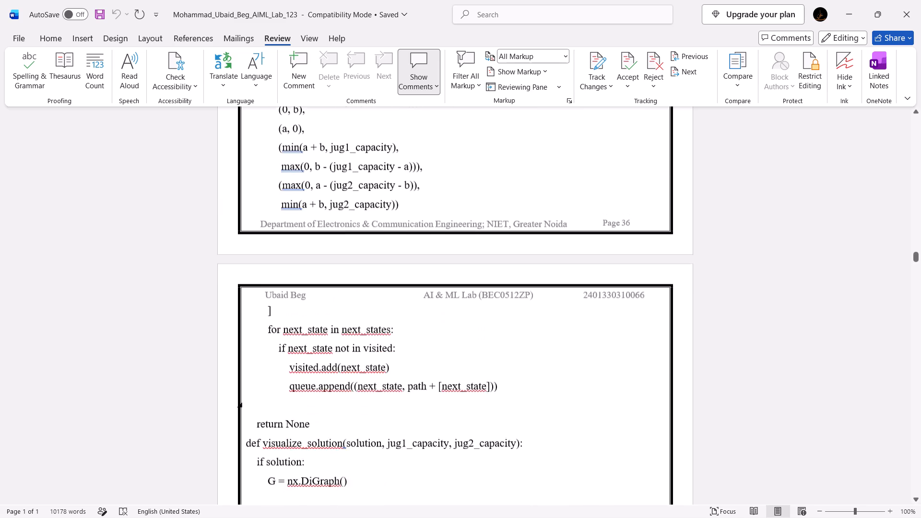
scroll(532, 405, up, 3)
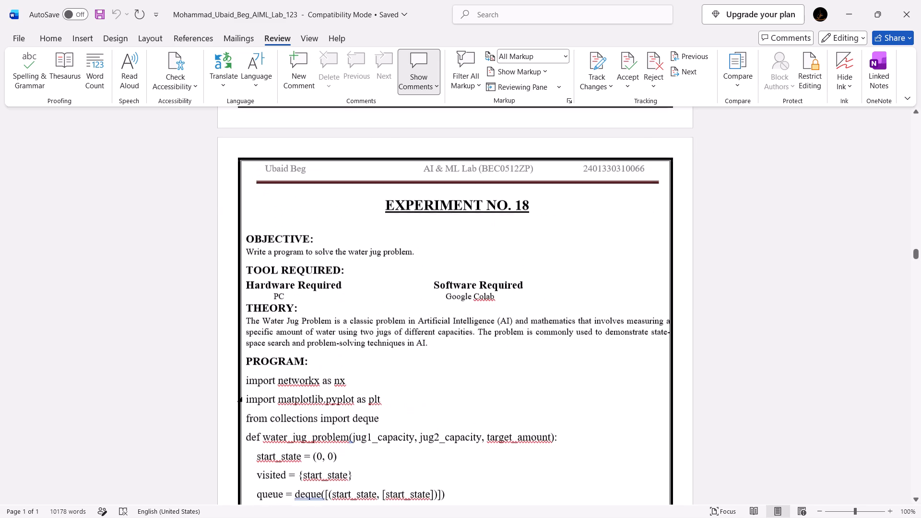
scroll(532, 405, up, 1)
scroll(532, 405, down, 4)
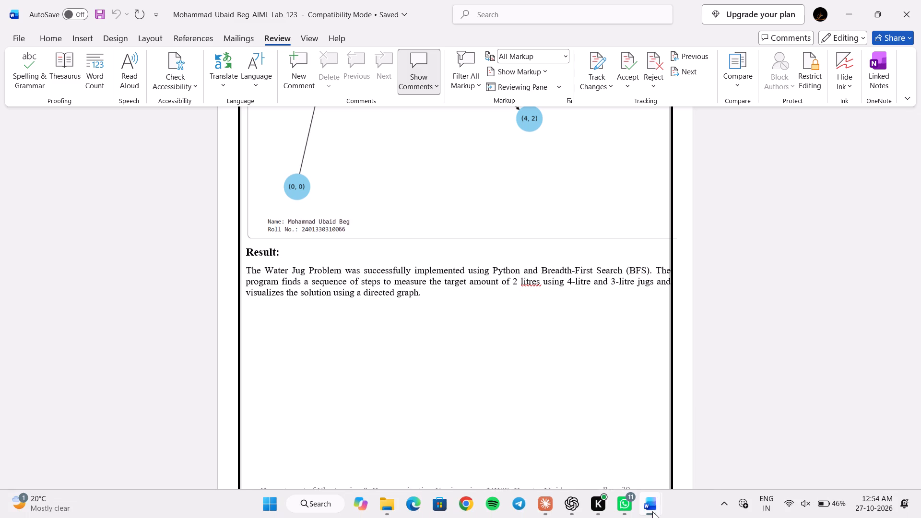
Switch back to Document3 and delete its entire body content.
click(837, 448)
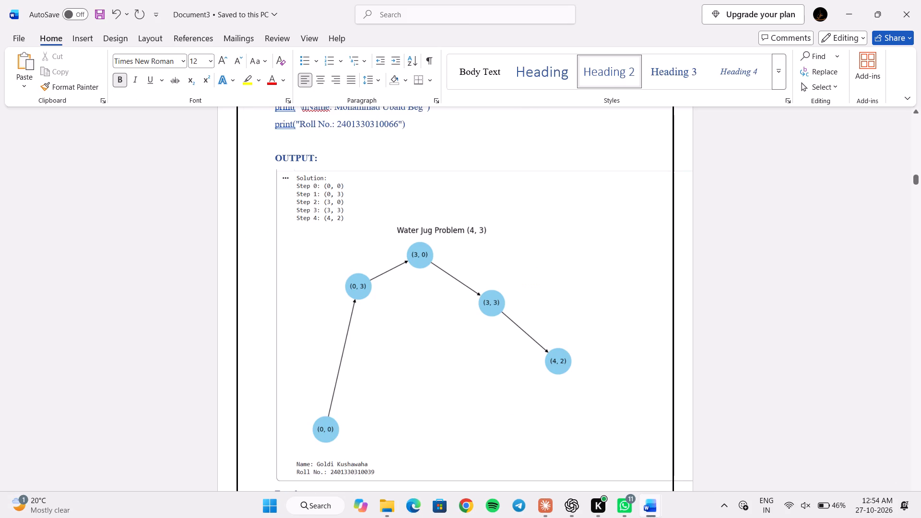
key(ctrl+a)
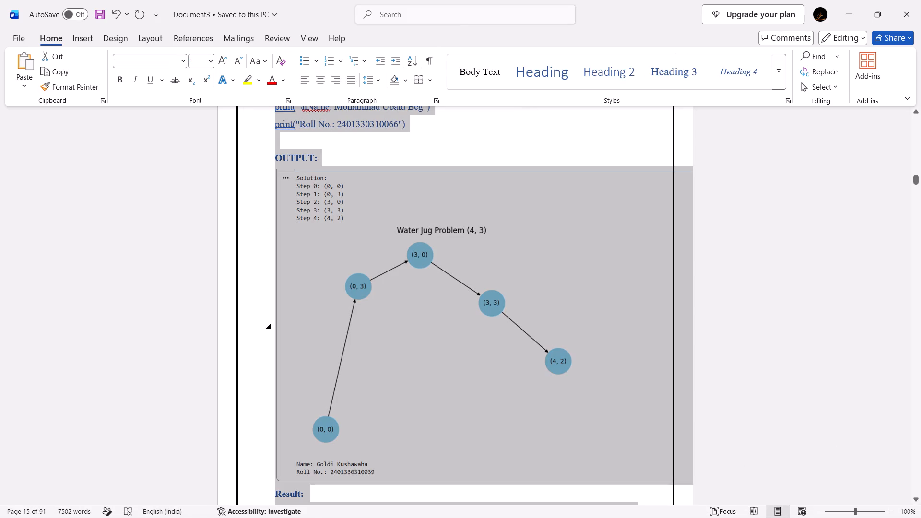
key(Delete)
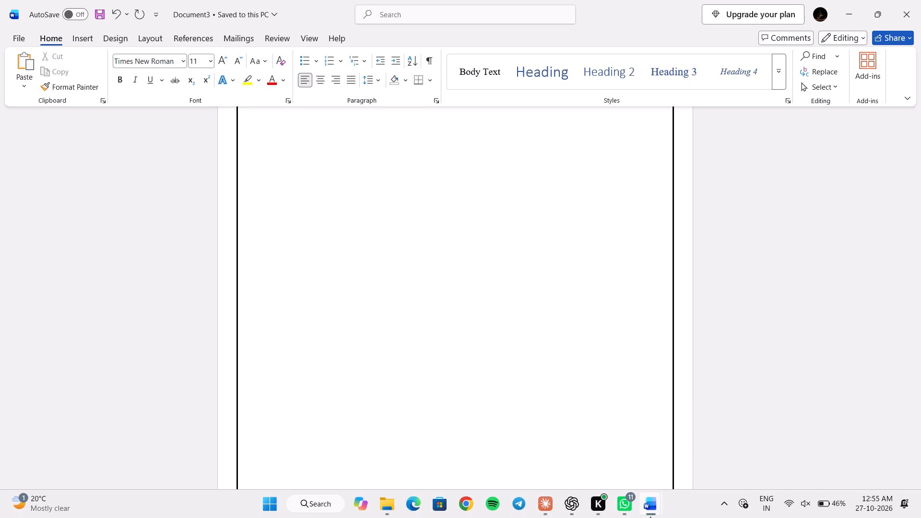
Copy the entire content of the AIML_Lab_123 document and paste it into the emptied Document3.
click(582, 441)
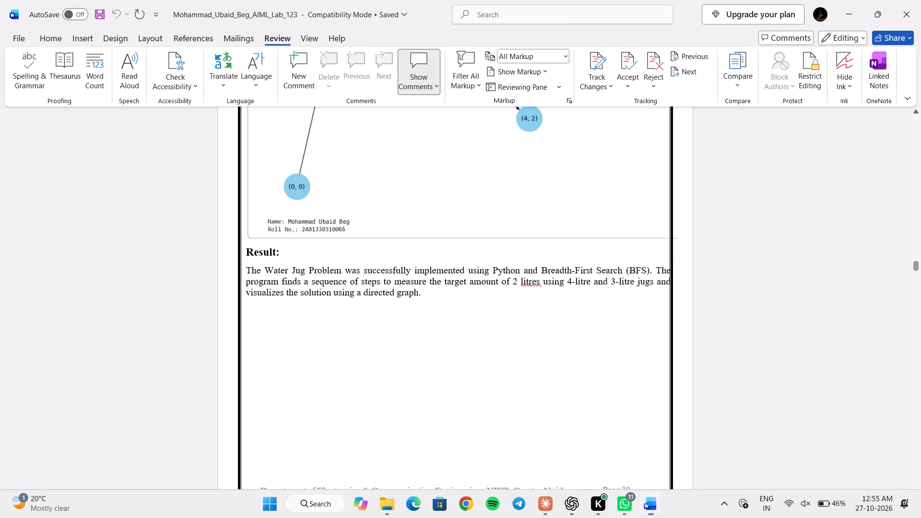
key(ctrl+a)
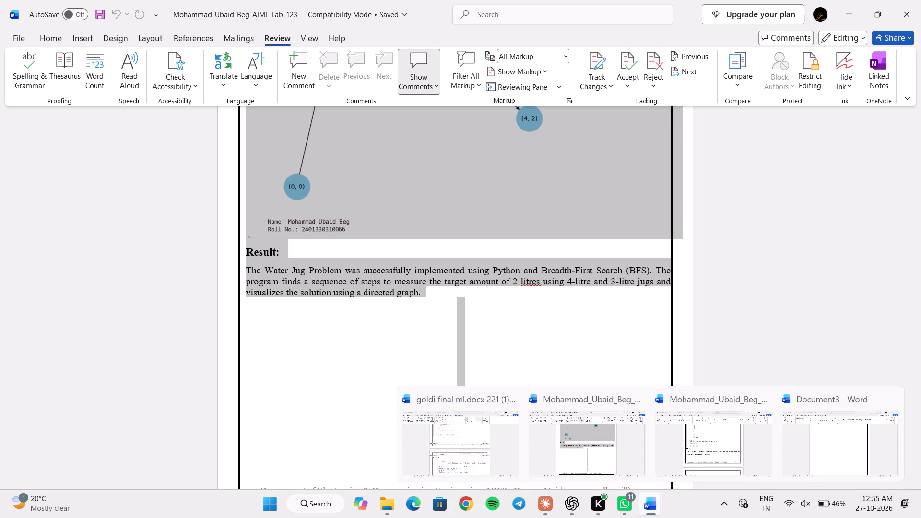
key(ctrl+c)
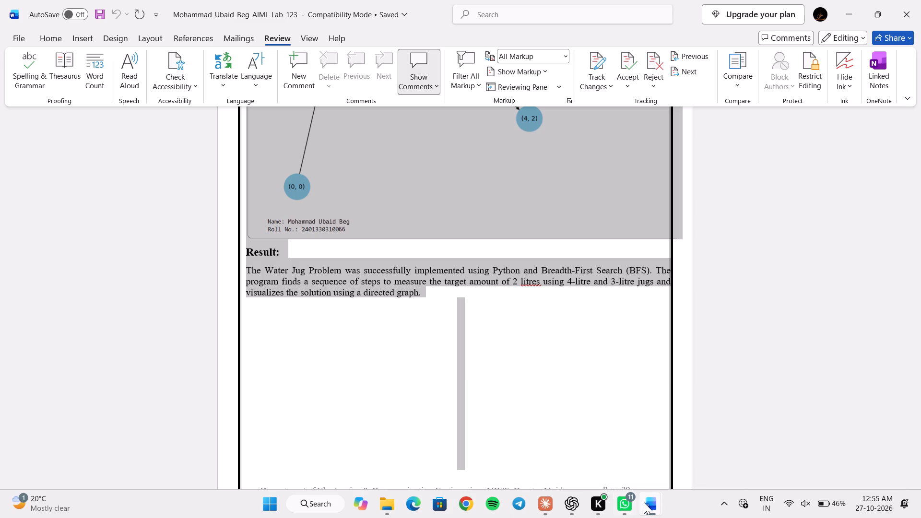
click(644, 502)
click(782, 444)
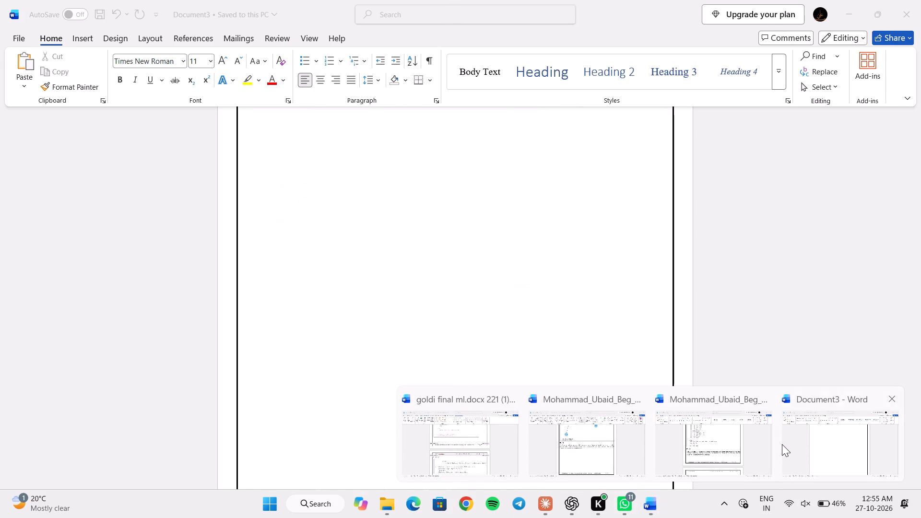
key(ctrl+v)
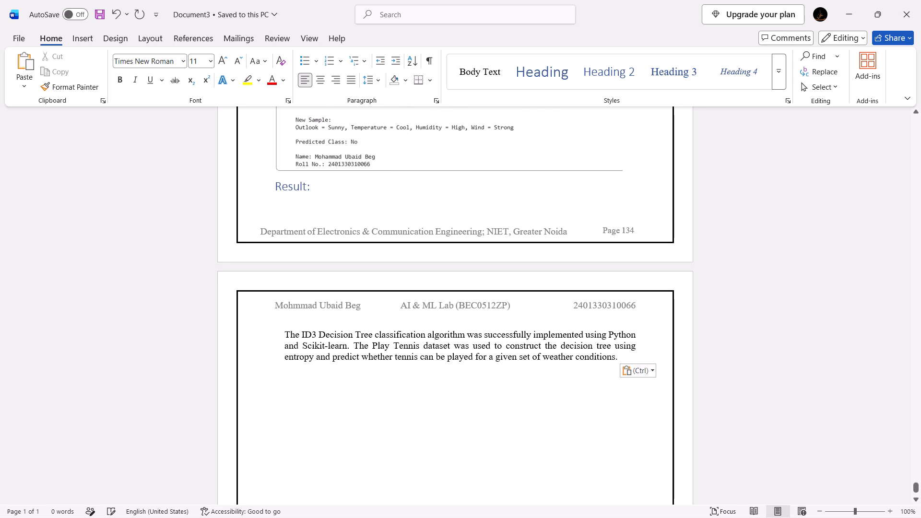
Review the pasted content's pages in Document3, from the ID3 Decision Tree result back through the Bayesian Network and clustering experiments.
scroll(587, 369, down, 4)
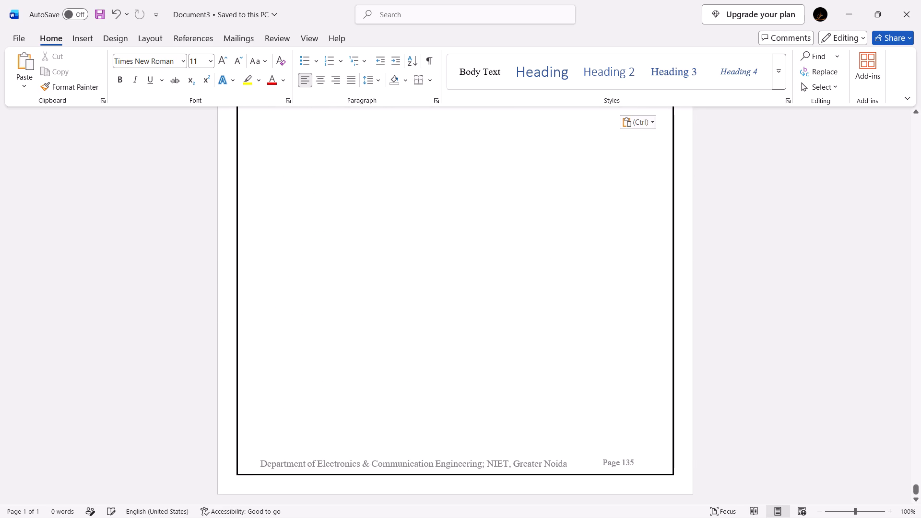
scroll(531, 387, down, 2)
scroll(531, 387, up, 6)
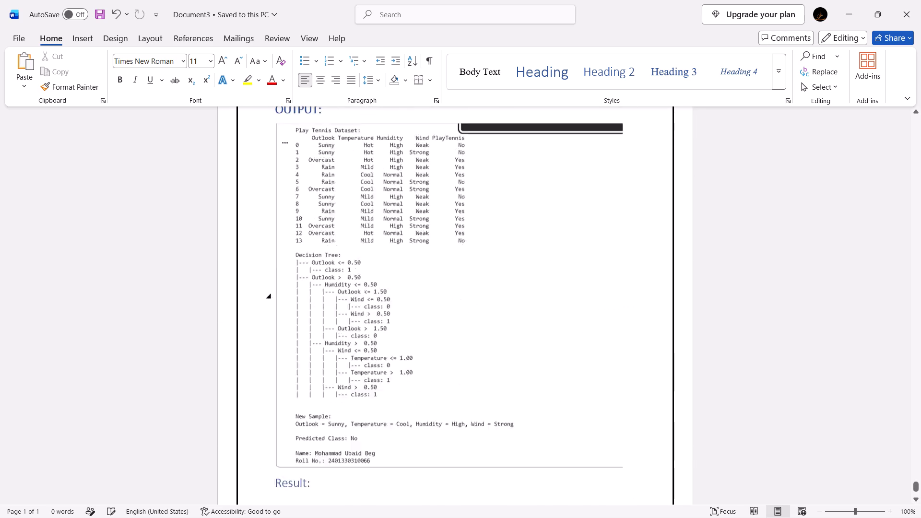
scroll(531, 387, up, 7)
scroll(531, 387, down, 3)
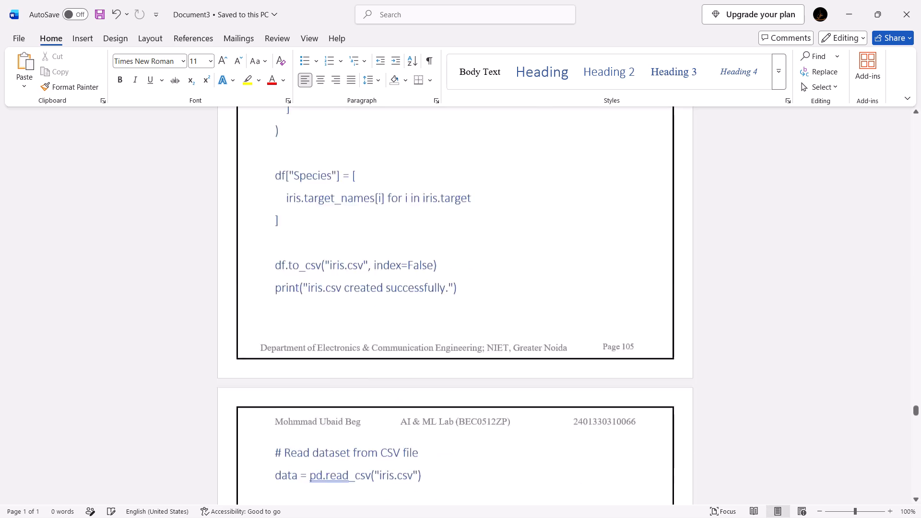
scroll(531, 387, down, 6)
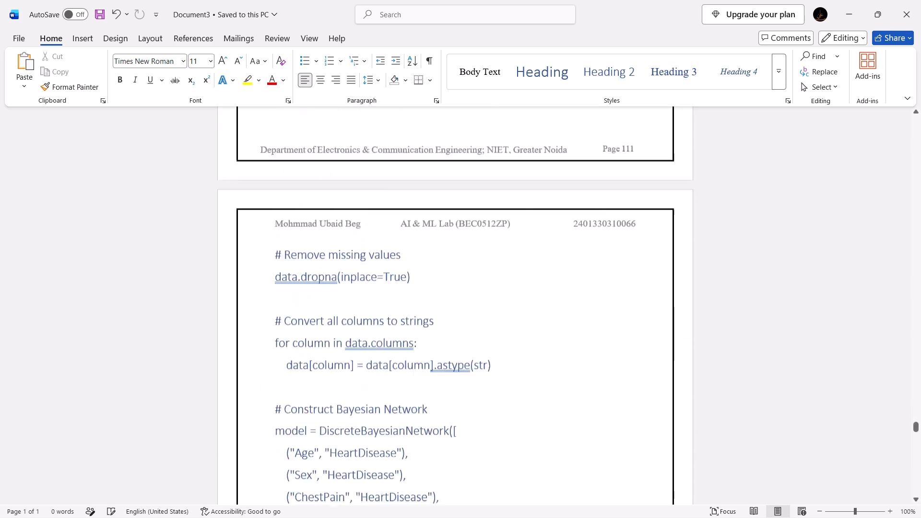
scroll(531, 387, down, 5)
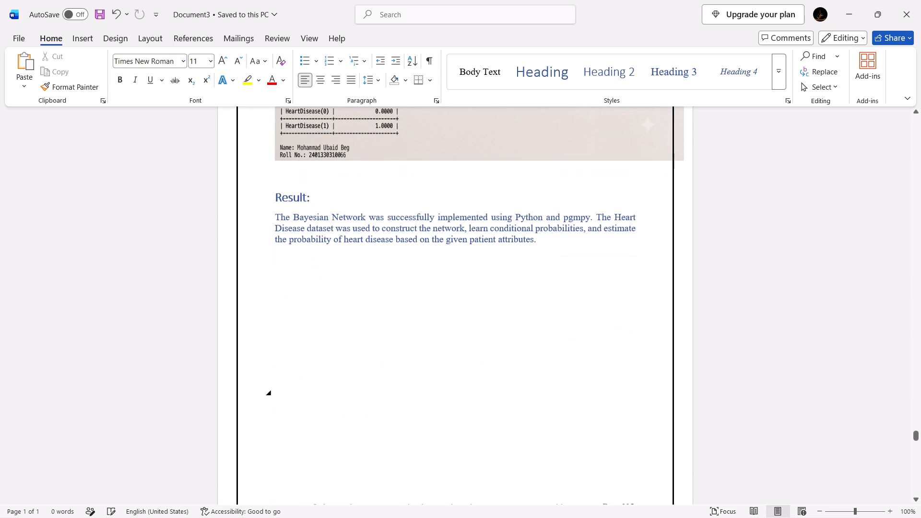
scroll(531, 387, down, 3)
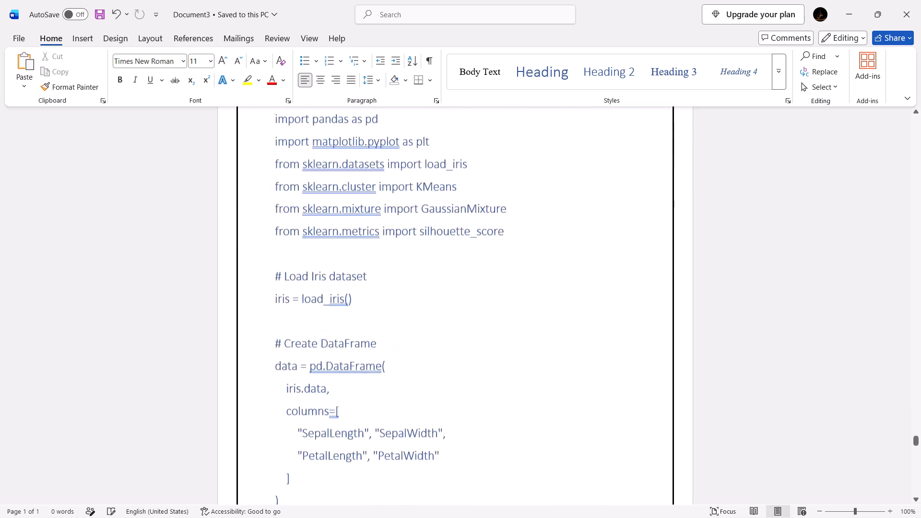
scroll(531, 387, down, 2)
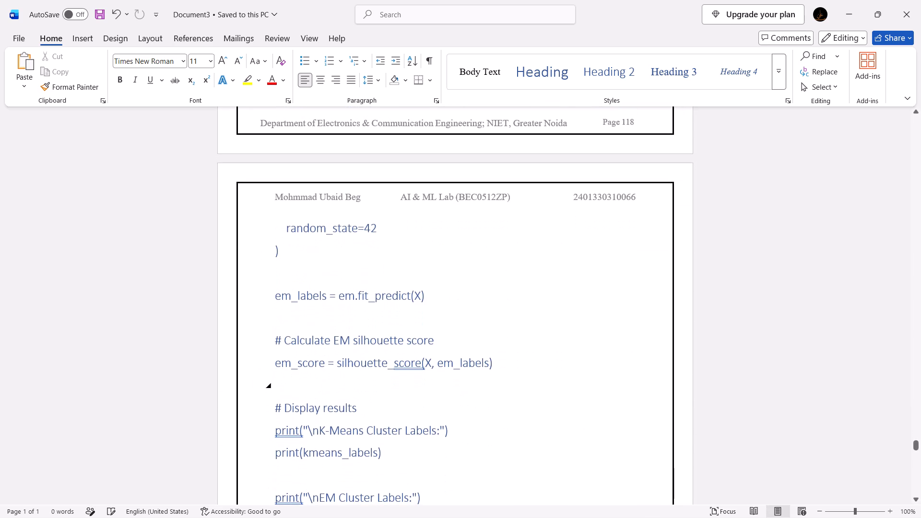
Set the entire body text of Document3 to Times New Roman, size 12.
key(ctrl+a)
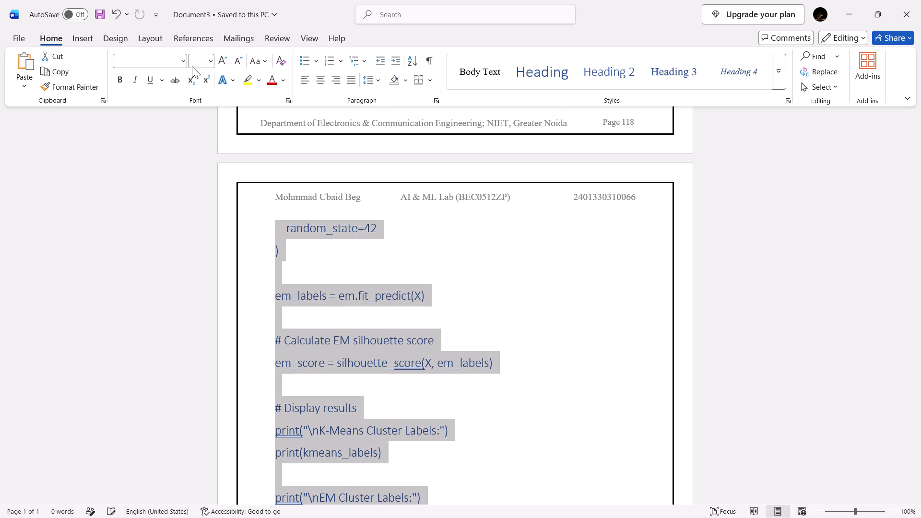
click(184, 62)
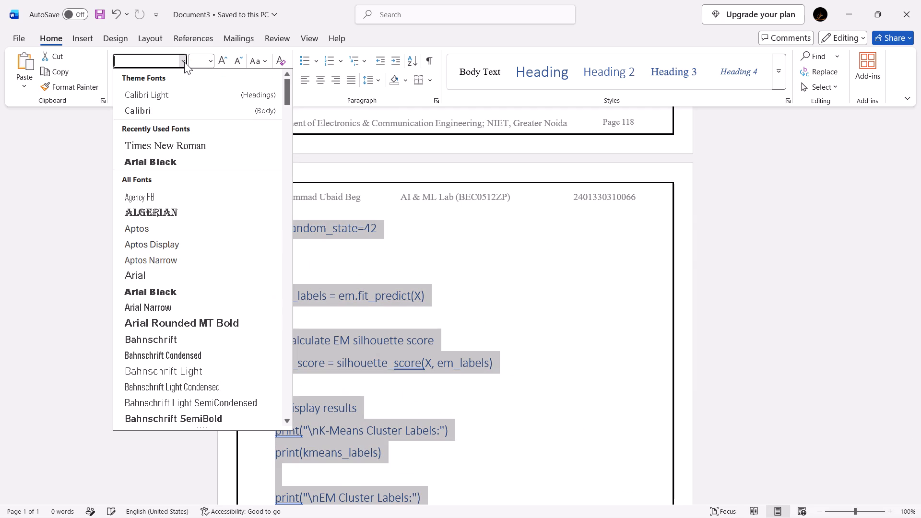
click(164, 140)
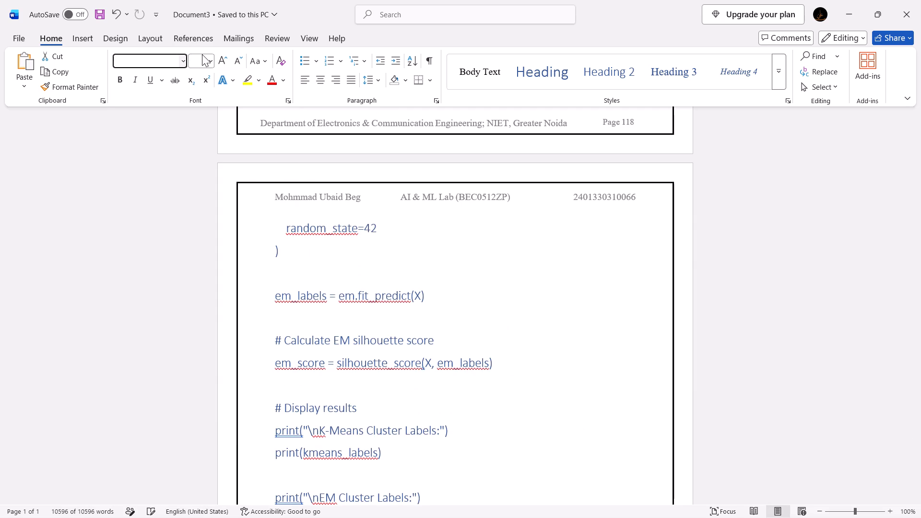
click(211, 61)
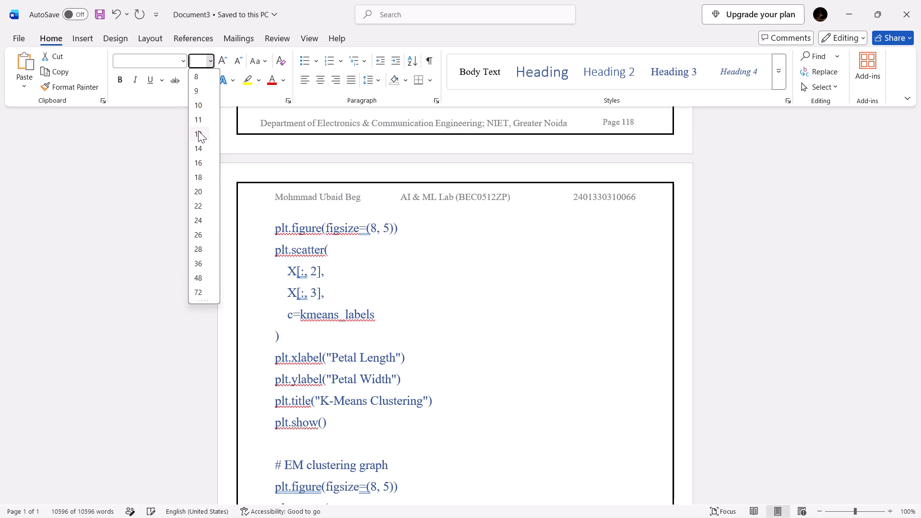
click(198, 130)
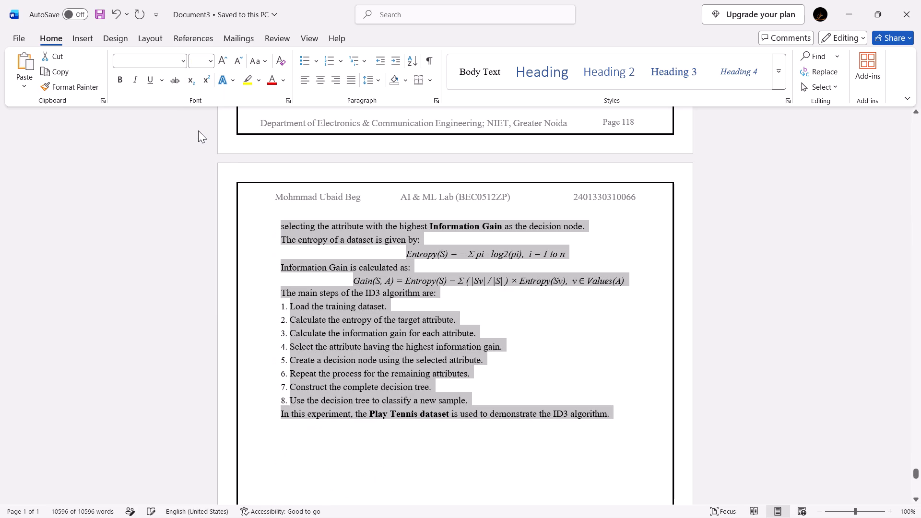
scroll(307, 254, down, 1)
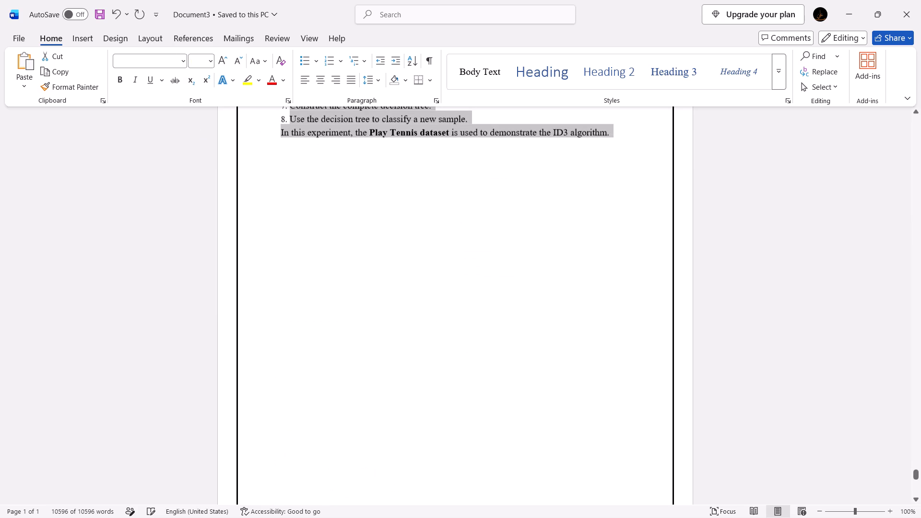
scroll(307, 254, down, 2)
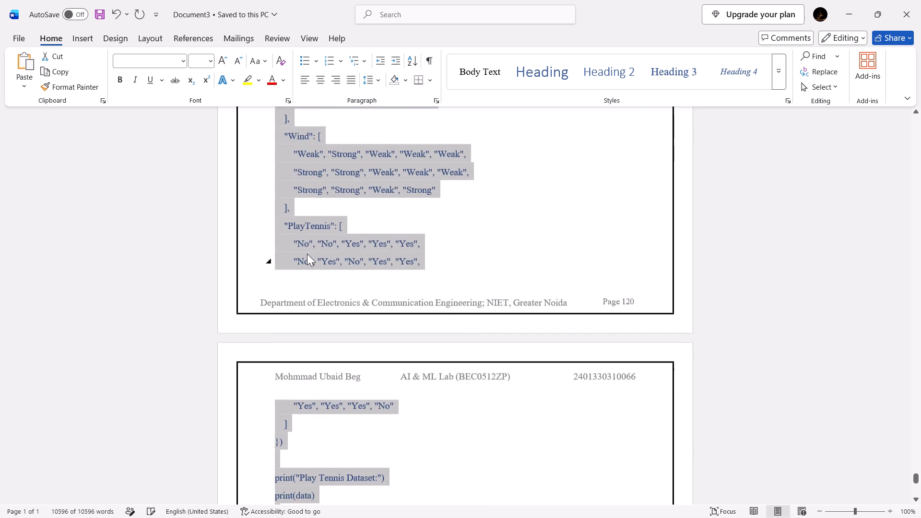
click(209, 59)
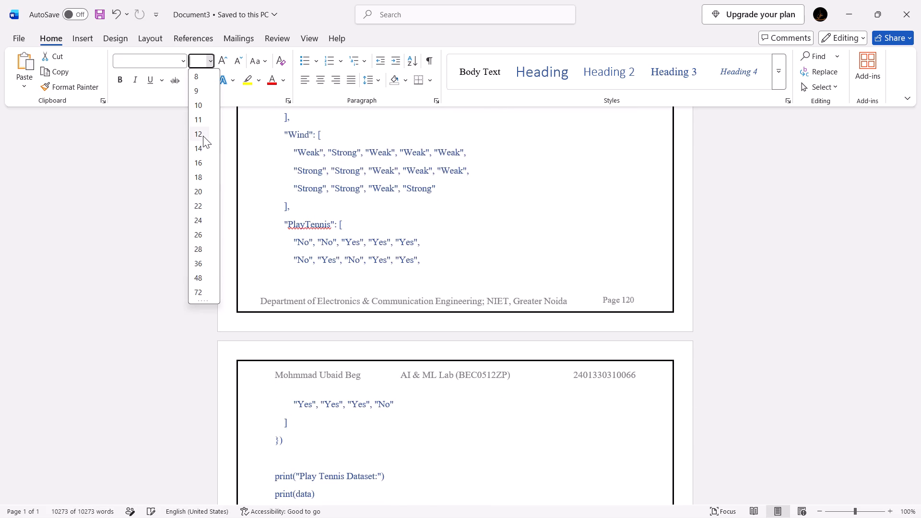
click(203, 136)
click(159, 59)
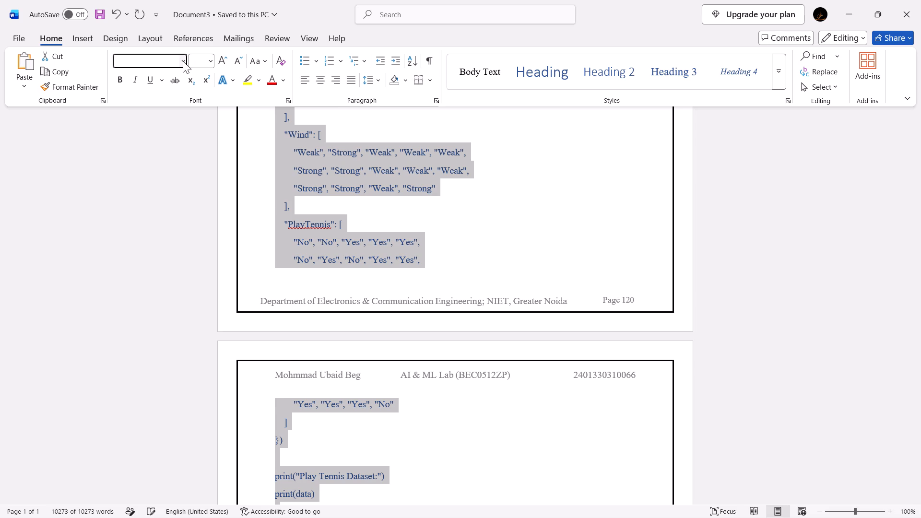
click(183, 61)
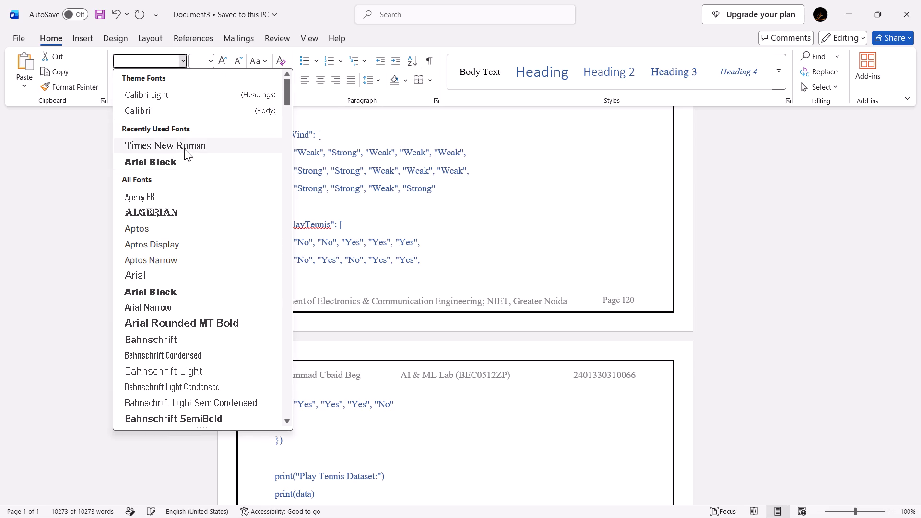
click(189, 140)
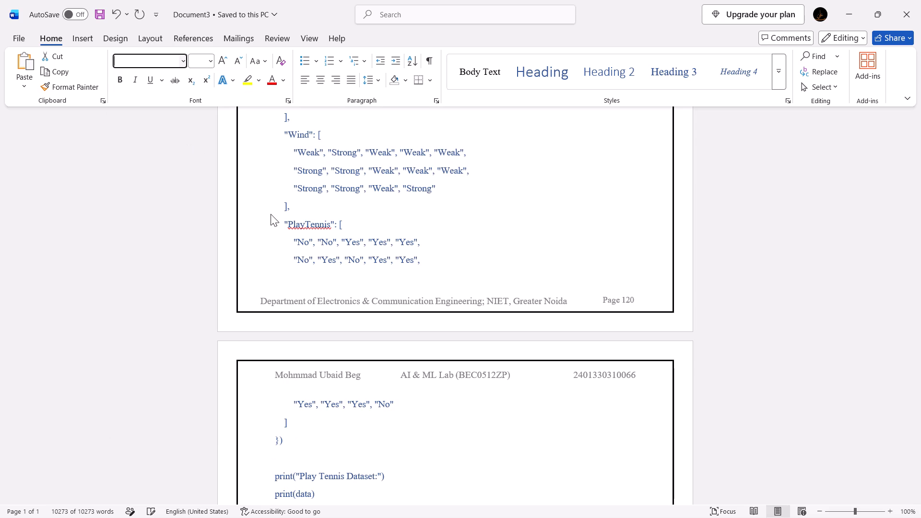
Examine the ID3 Decision Tree experiment's program, output image and result for formatting and page layout after the font change.
scroll(275, 217, up, 1)
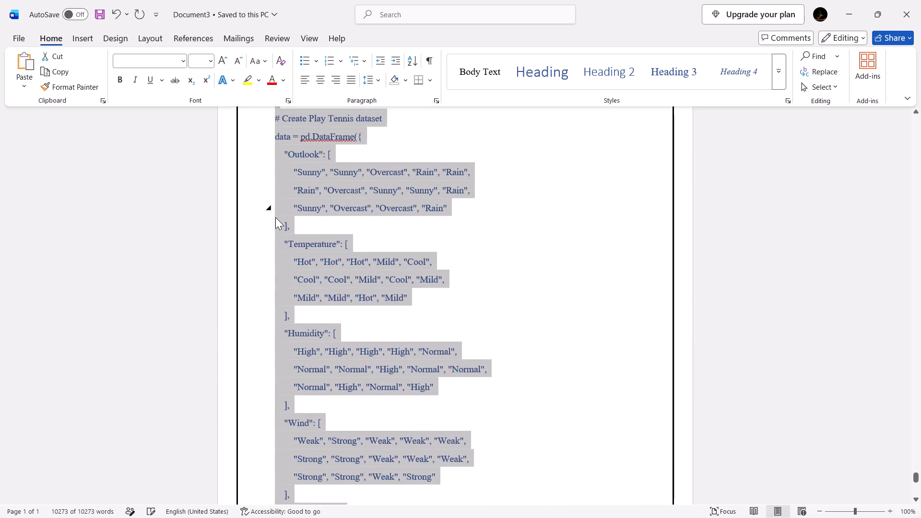
scroll(275, 217, up, 2)
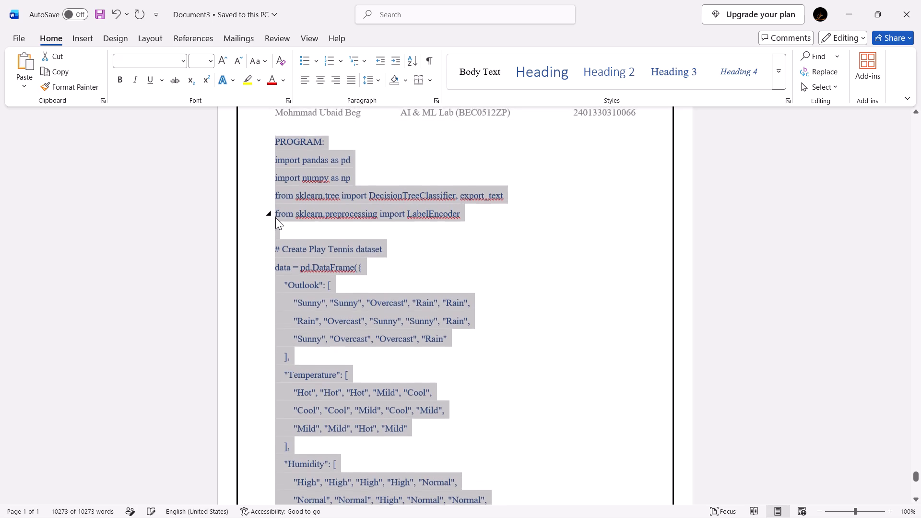
scroll(275, 217, down, 2)
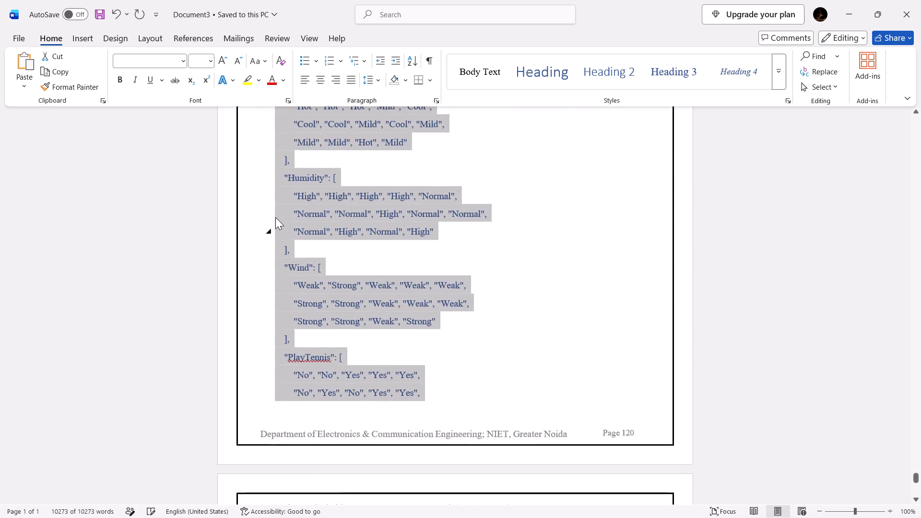
scroll(275, 217, down, 4)
scroll(316, 250, down, 1)
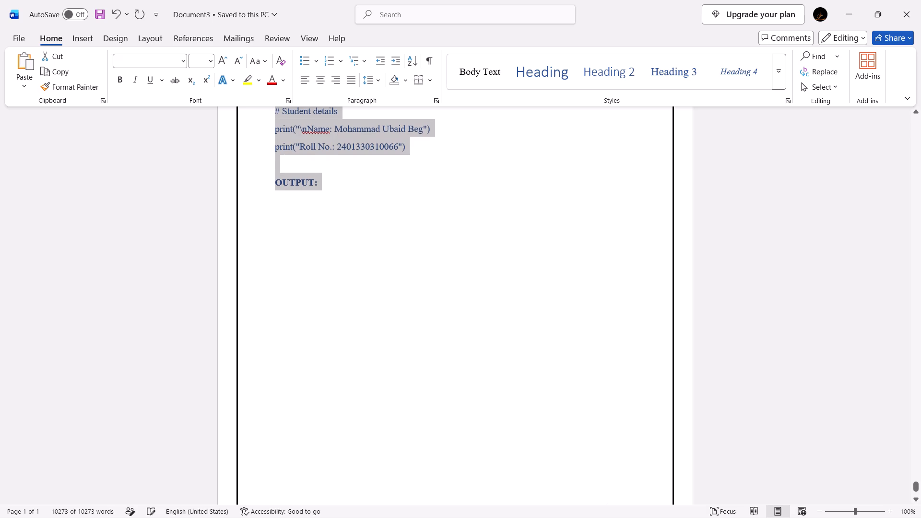
scroll(316, 250, down, 2)
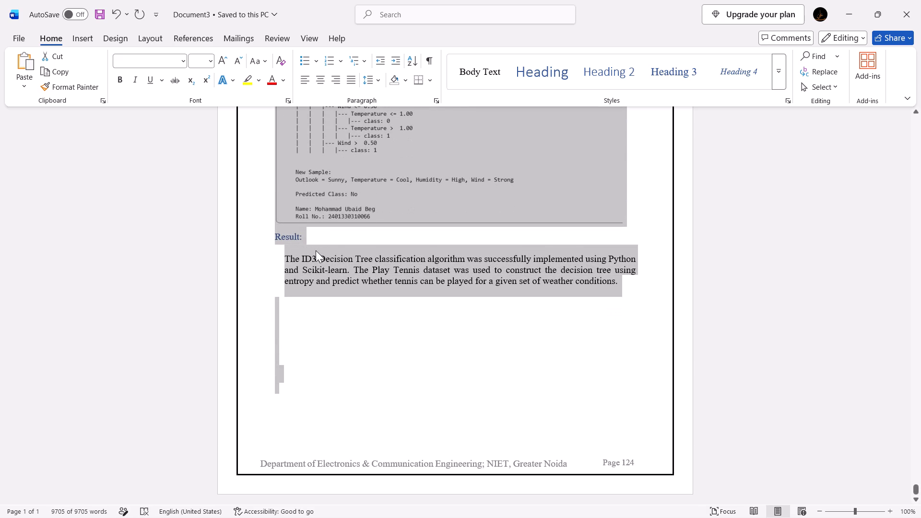
scroll(316, 250, down, 1)
Remove the blank line above the OUTPUT heading in the ID3 Decision Tree experiment.
scroll(316, 250, up, 2)
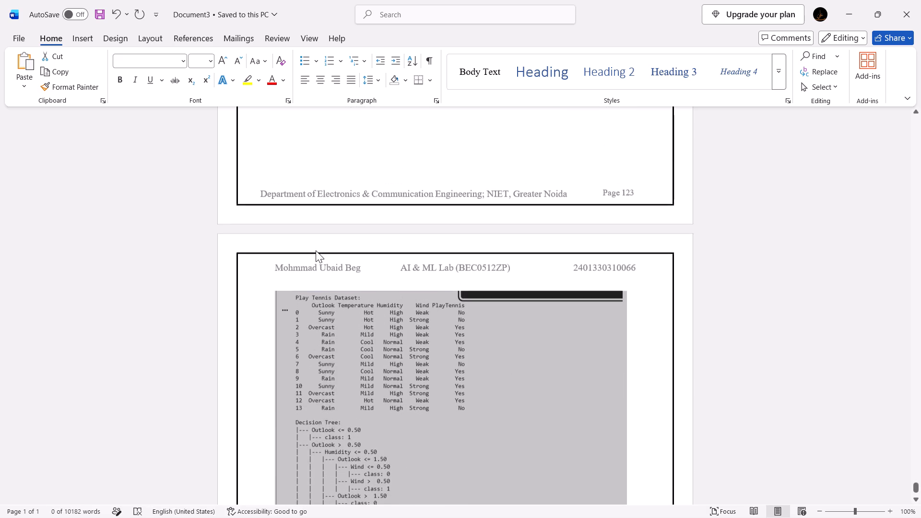
scroll(316, 258, up, 1)
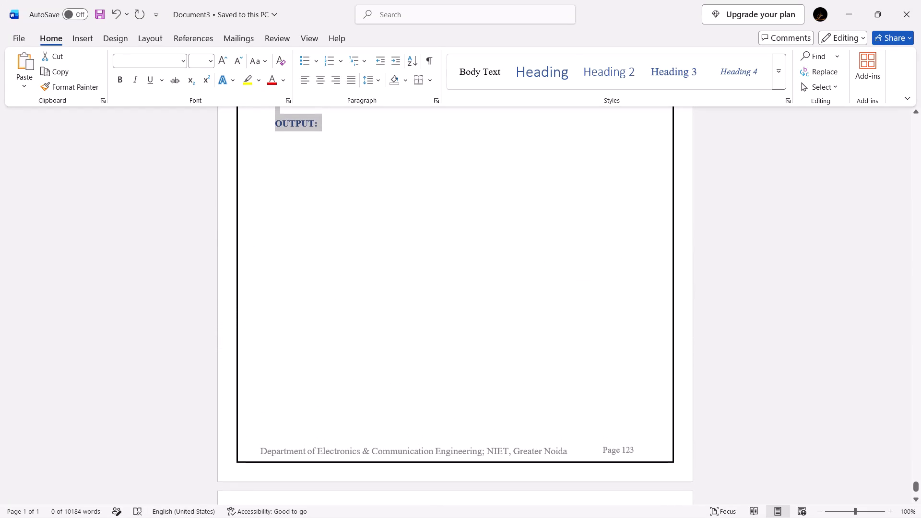
scroll(316, 258, up, 1)
click(316, 258)
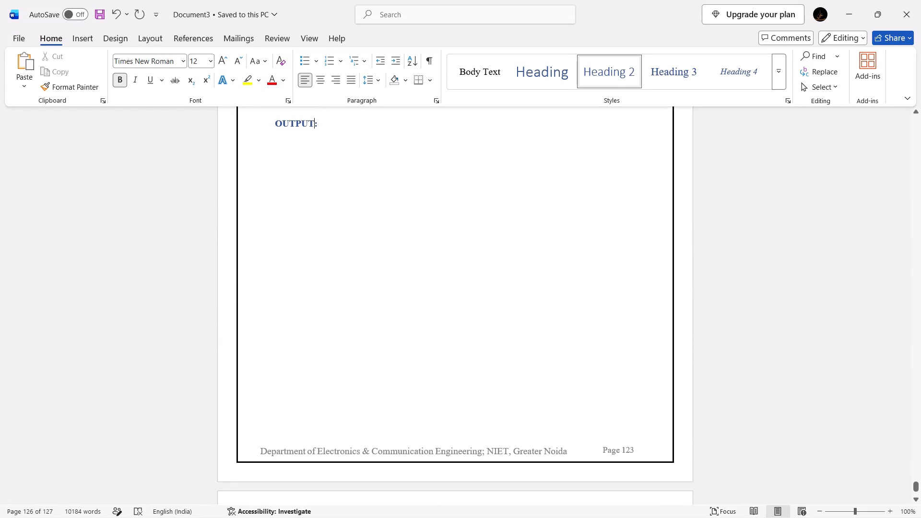
click(275, 126)
key(BackSpace)
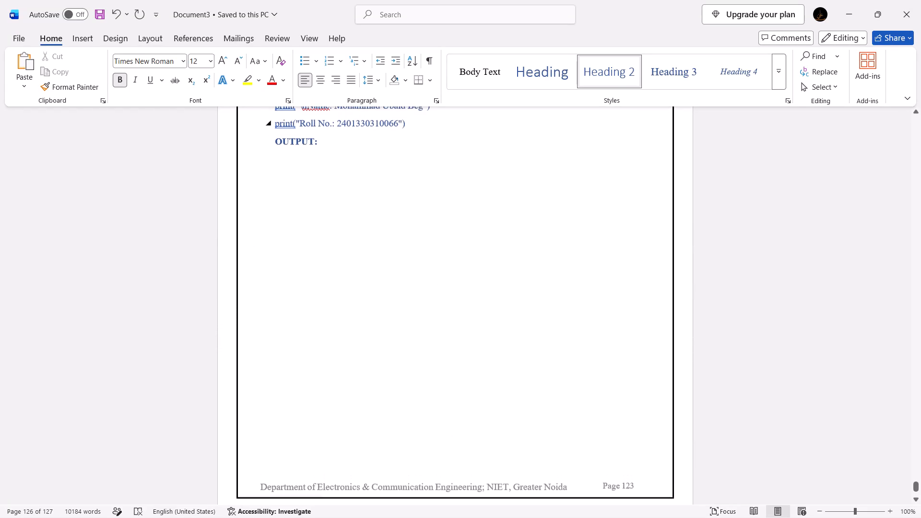
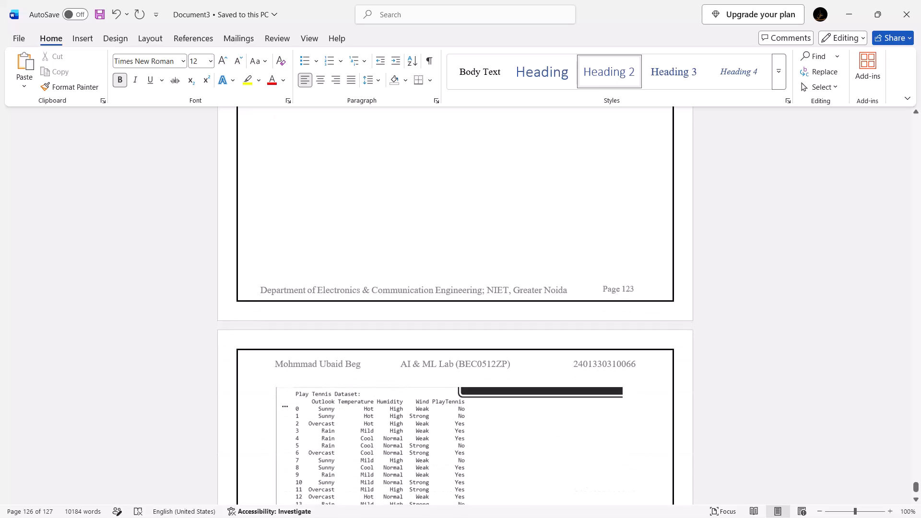
Erase the page number and the word "Page" from the footer's page-number text box in Section 29.
scroll(275, 126, up, 1)
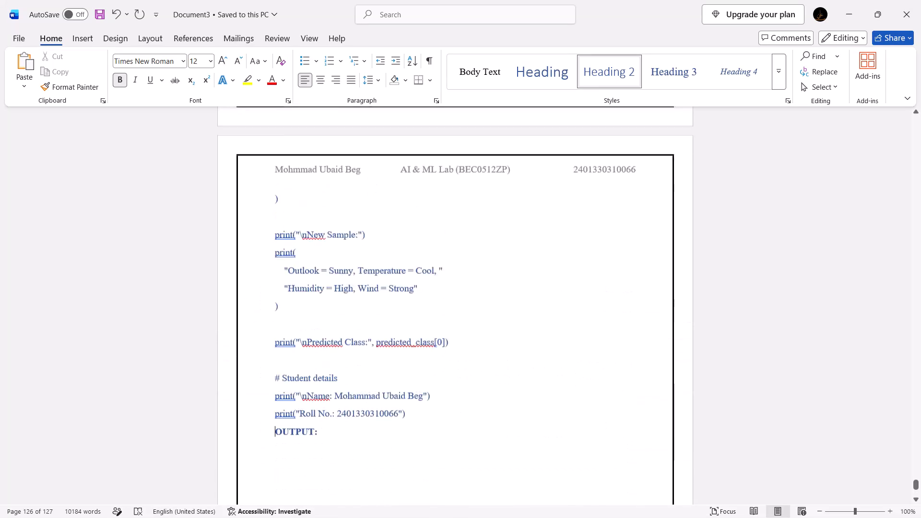
scroll(275, 126, up, 2)
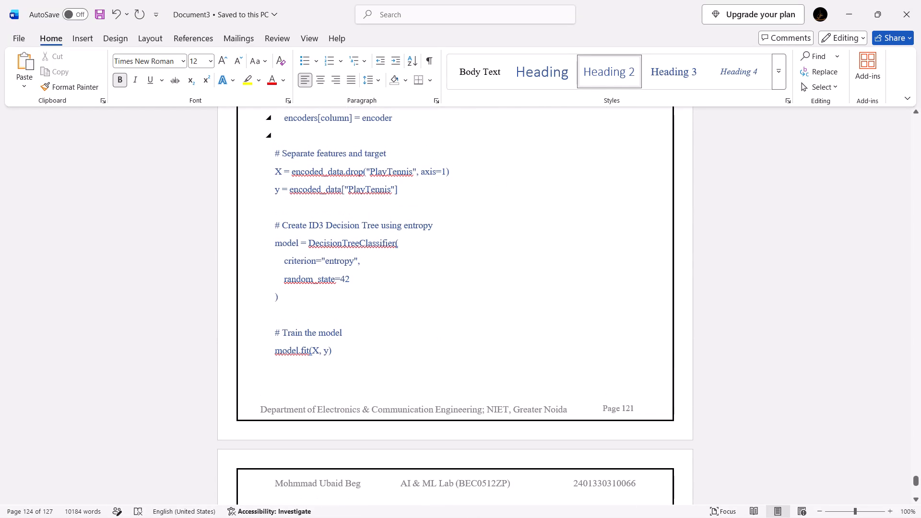
scroll(305, 131, down, 1)
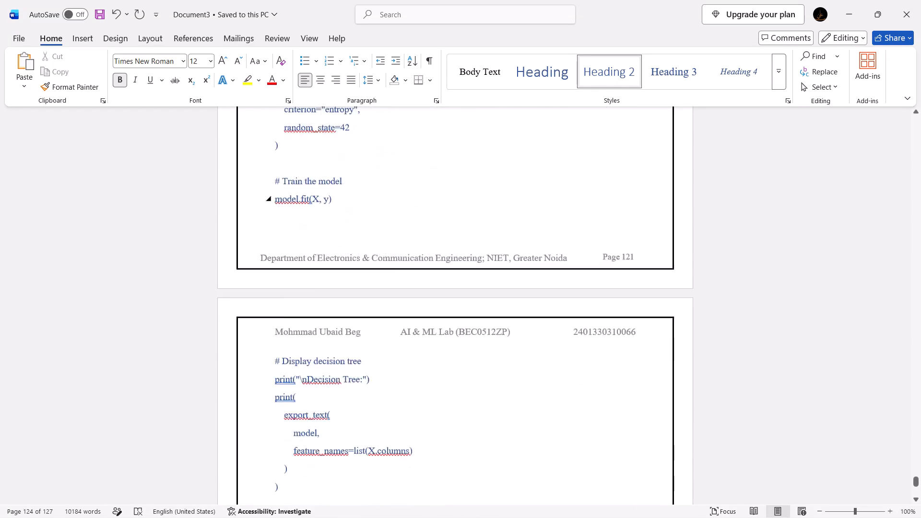
scroll(305, 131, down, 1)
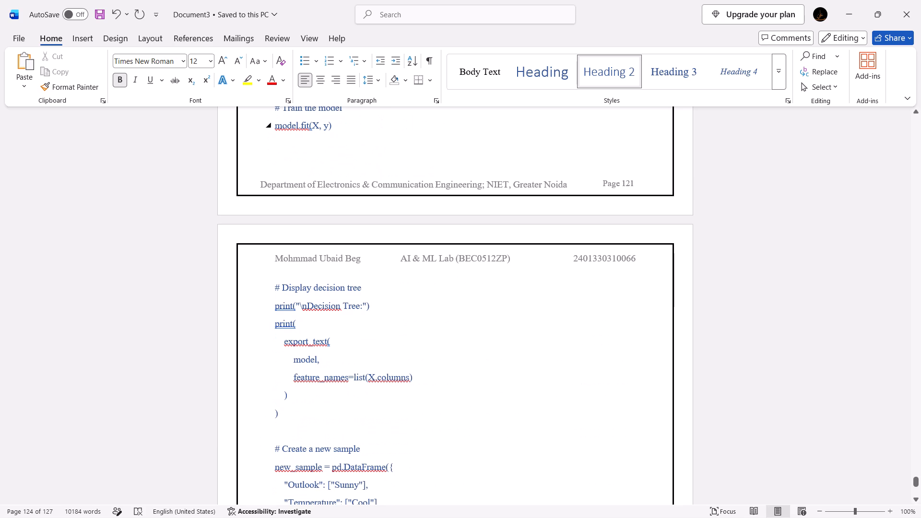
click(313, 180)
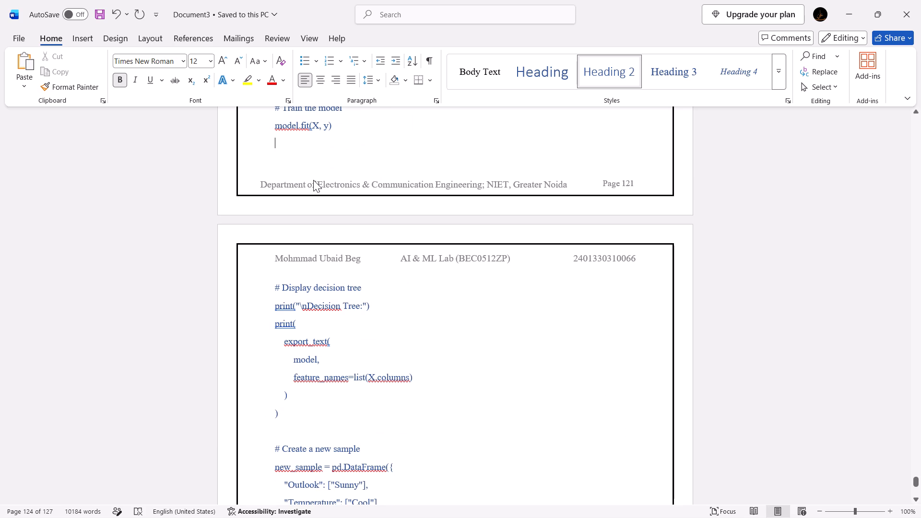
double_click(321, 184)
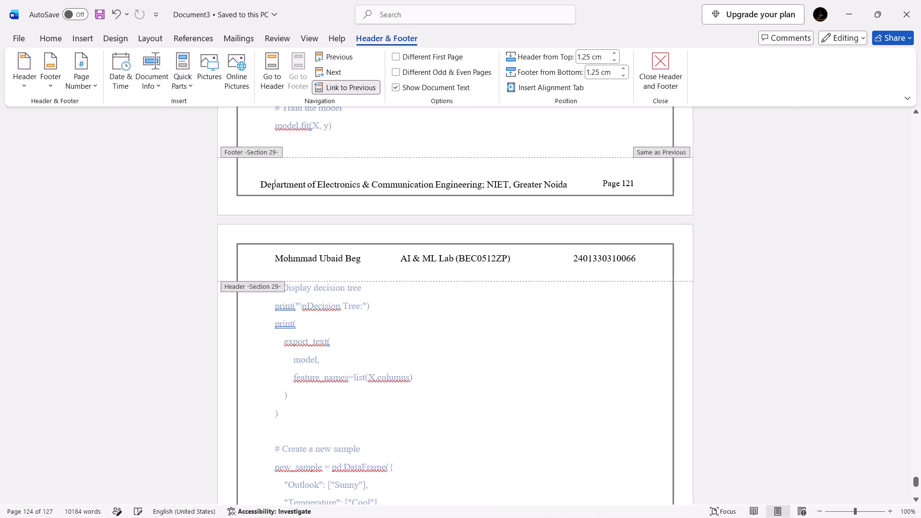
click(636, 182)
key(BackSpace)
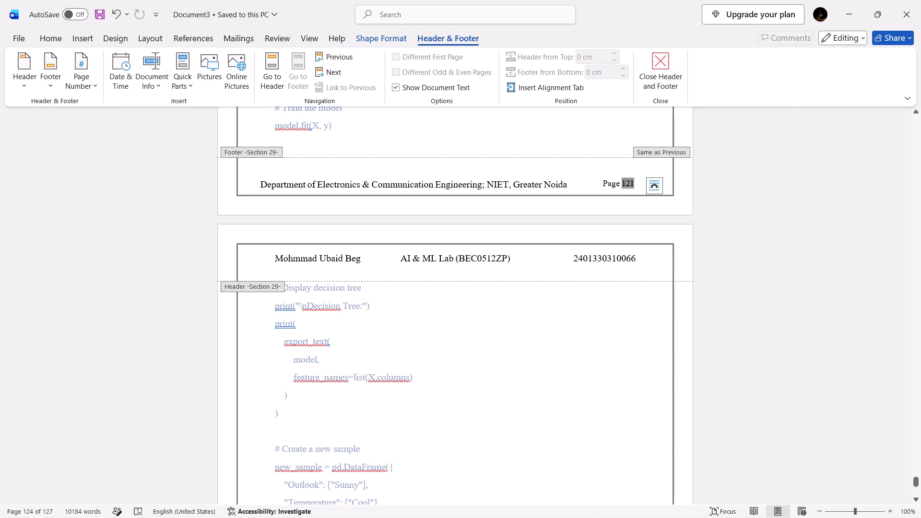
key(BackSpace)
key(BackSpace)
key(BackSpace)
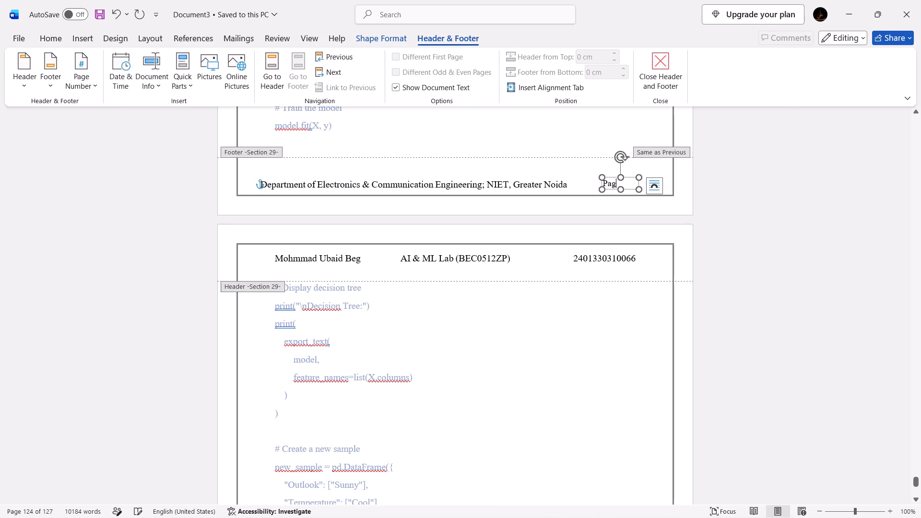
key(BackSpace)
key(BackSpace)
key(BackSpace)
key(BackSpace)
key(BackSpace)
key(BackSpace)
key(BackSpace)
key(BackSpace)
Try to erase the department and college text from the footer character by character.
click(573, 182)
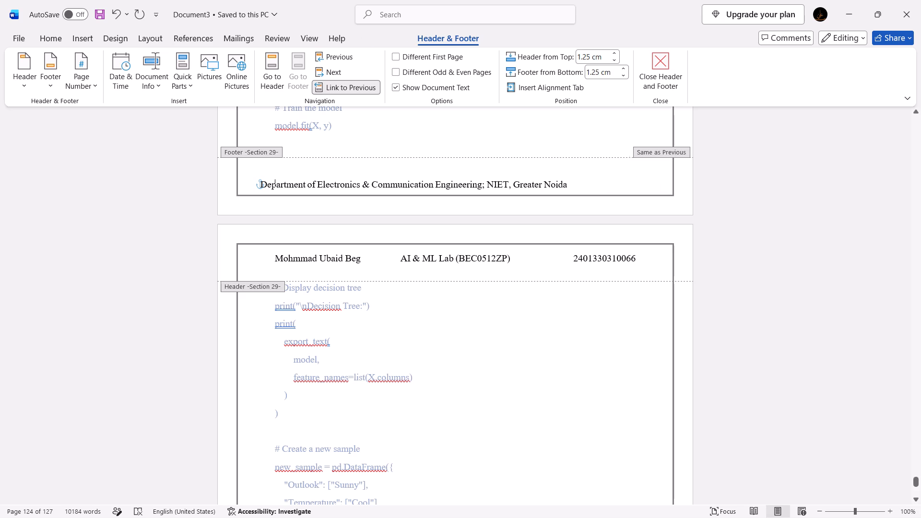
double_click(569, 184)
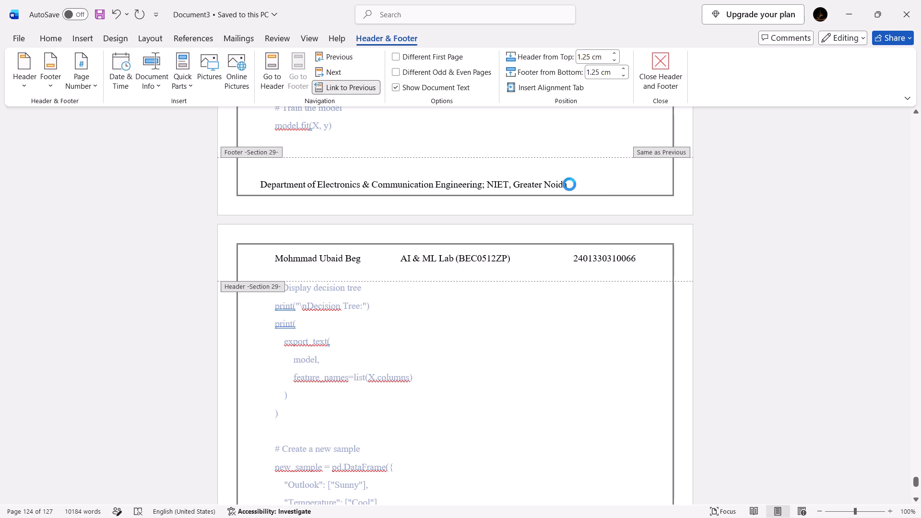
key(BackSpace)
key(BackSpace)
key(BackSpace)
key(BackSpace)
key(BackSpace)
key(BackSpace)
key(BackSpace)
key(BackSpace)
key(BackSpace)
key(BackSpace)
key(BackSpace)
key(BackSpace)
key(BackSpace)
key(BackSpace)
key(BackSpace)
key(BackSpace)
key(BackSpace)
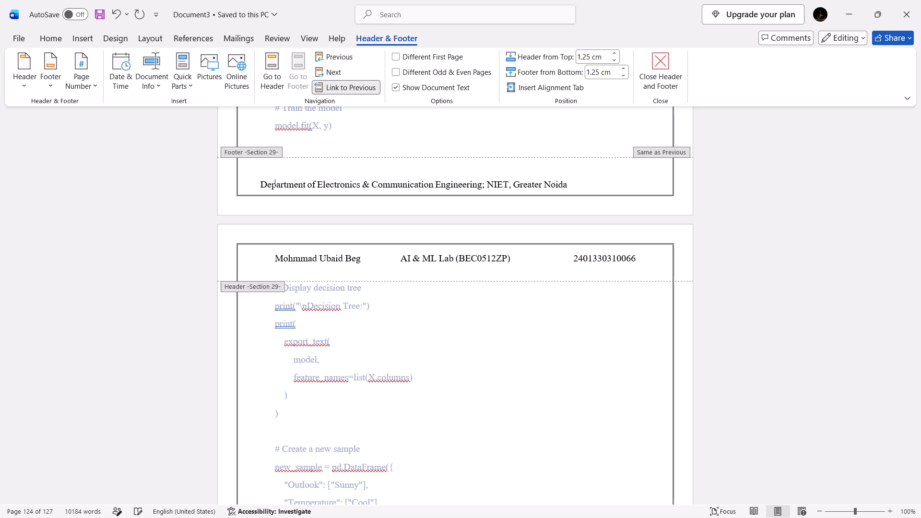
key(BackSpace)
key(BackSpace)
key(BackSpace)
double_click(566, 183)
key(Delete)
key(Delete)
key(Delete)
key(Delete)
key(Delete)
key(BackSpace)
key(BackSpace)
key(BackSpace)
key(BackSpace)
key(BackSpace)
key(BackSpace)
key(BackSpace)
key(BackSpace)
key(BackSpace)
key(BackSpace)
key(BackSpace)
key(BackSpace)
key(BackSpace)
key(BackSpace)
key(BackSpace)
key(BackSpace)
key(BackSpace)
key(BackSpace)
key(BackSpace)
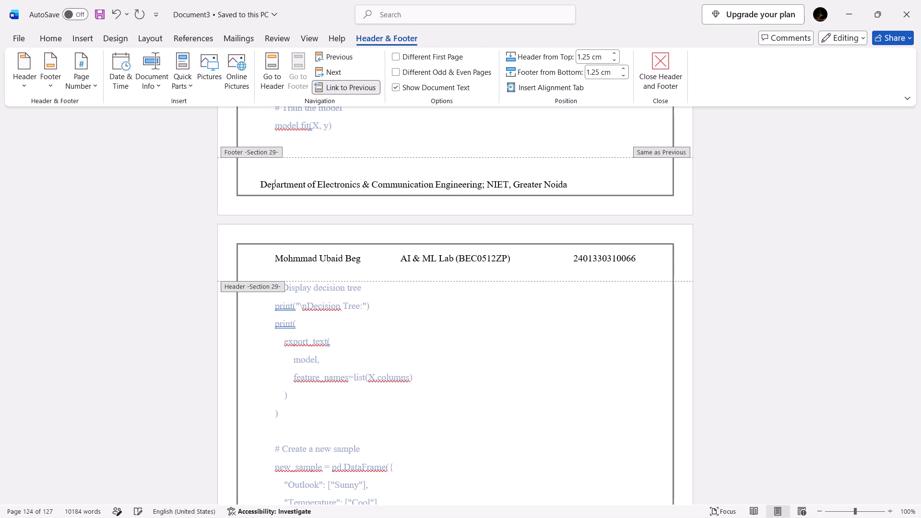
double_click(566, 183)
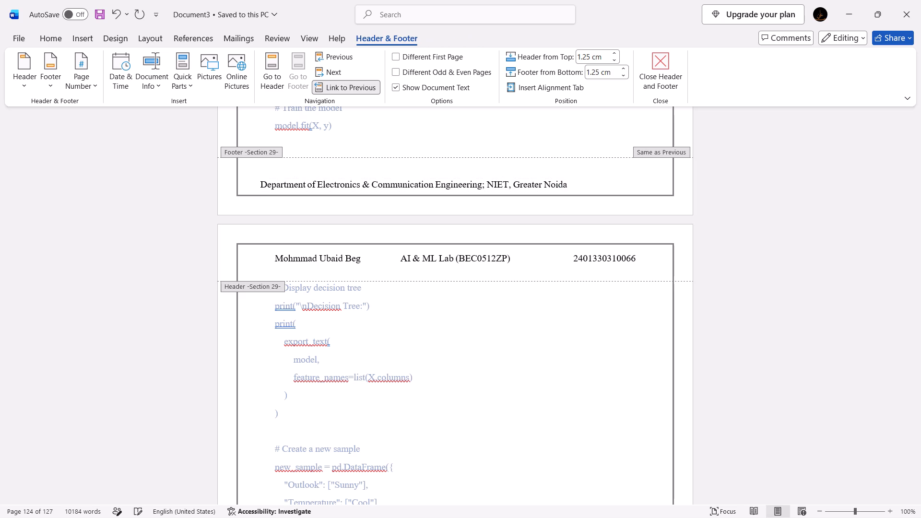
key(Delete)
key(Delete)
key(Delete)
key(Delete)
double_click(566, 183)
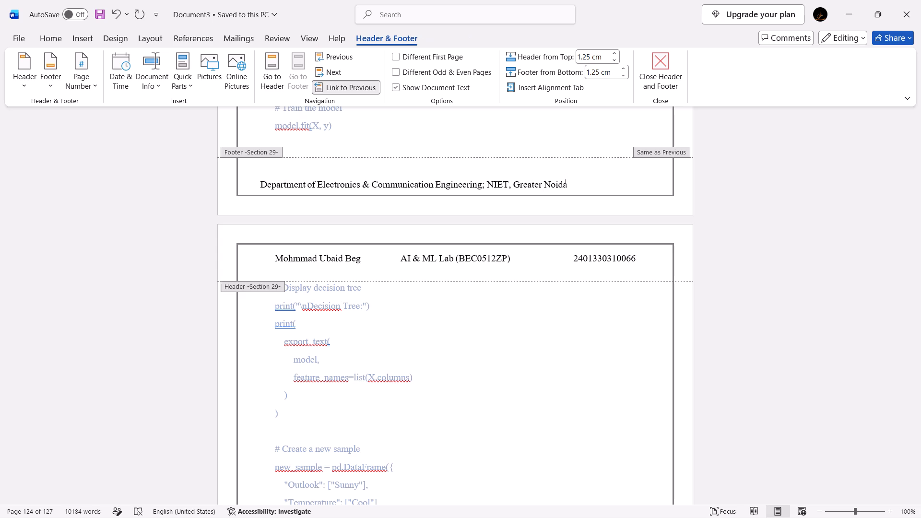
Delete the whole department and college line together with the emptied page-number box from the footer, and return to the body text.
click(569, 187)
drag(569, 187, 400, 188)
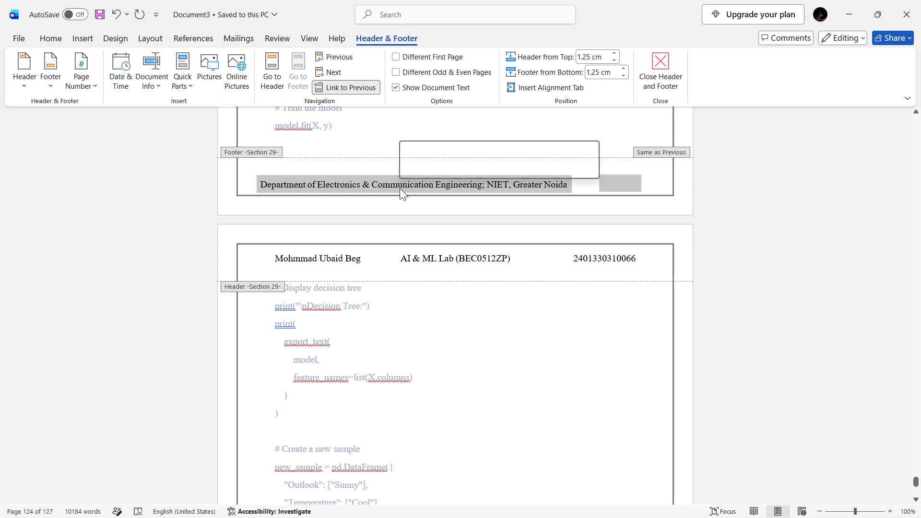
key(Delete)
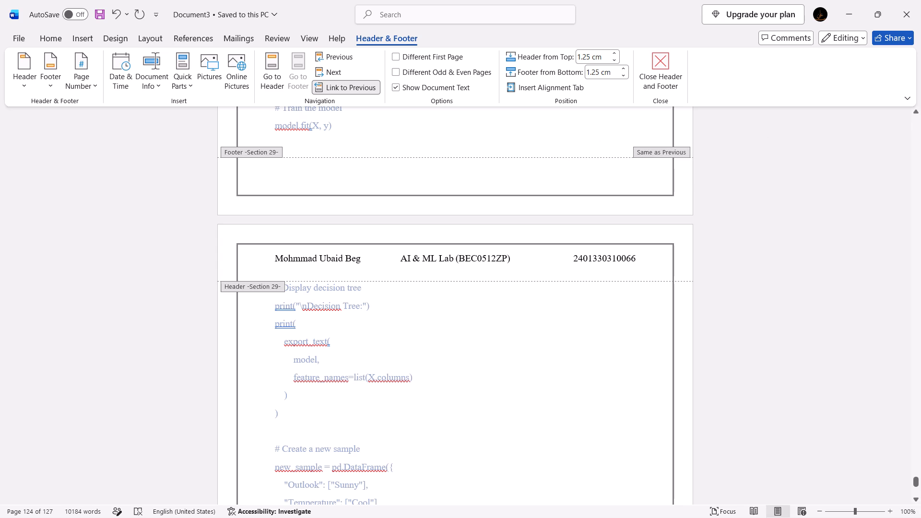
double_click(399, 129)
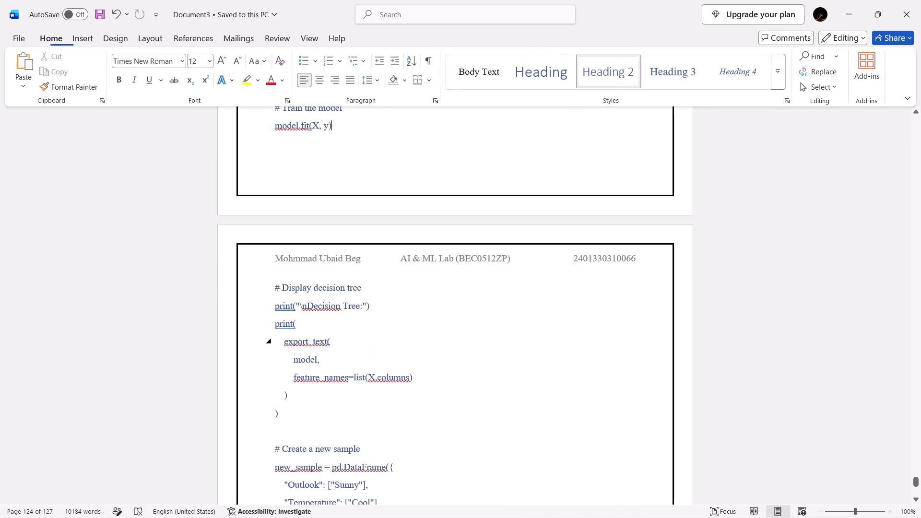
Remove the break between the ID3 experiment's OUTPUT heading and its output image, keeping the heading text "OUTPUT:" intact.
scroll(362, 348, down, 2)
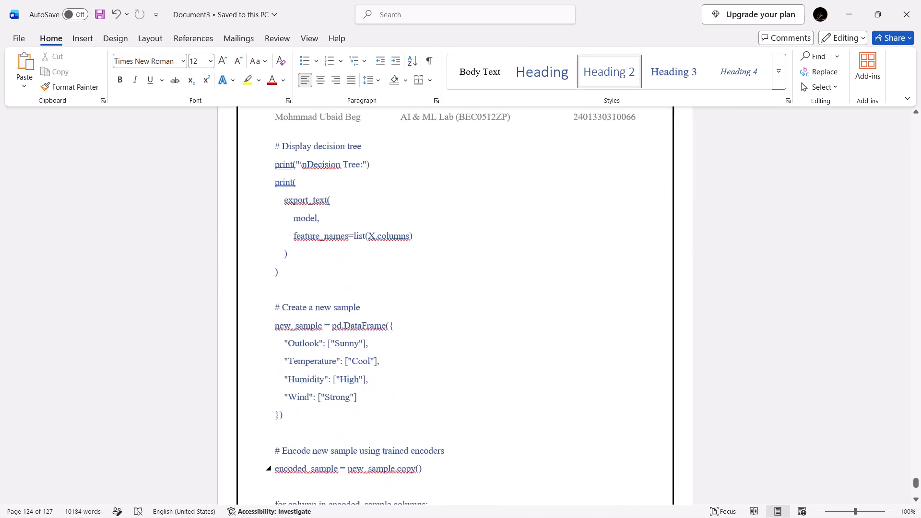
scroll(362, 348, down, 3)
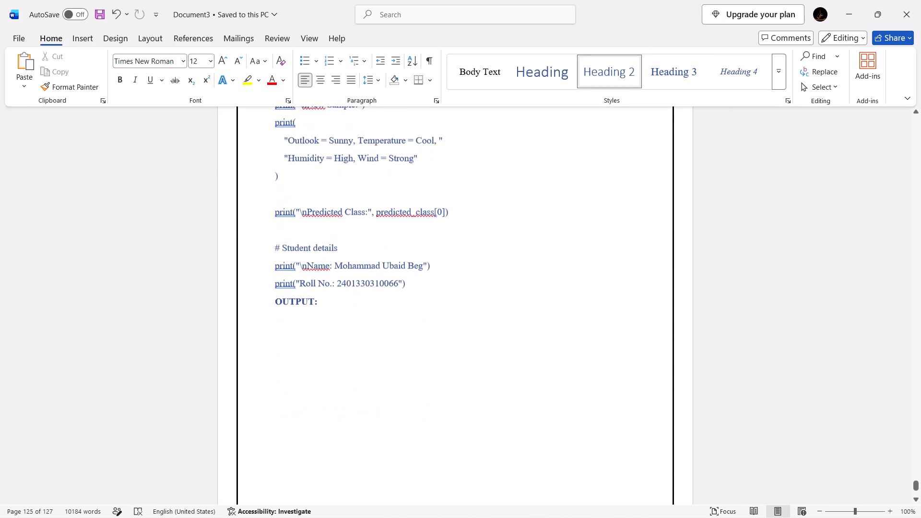
scroll(362, 348, down, 1)
click(338, 303)
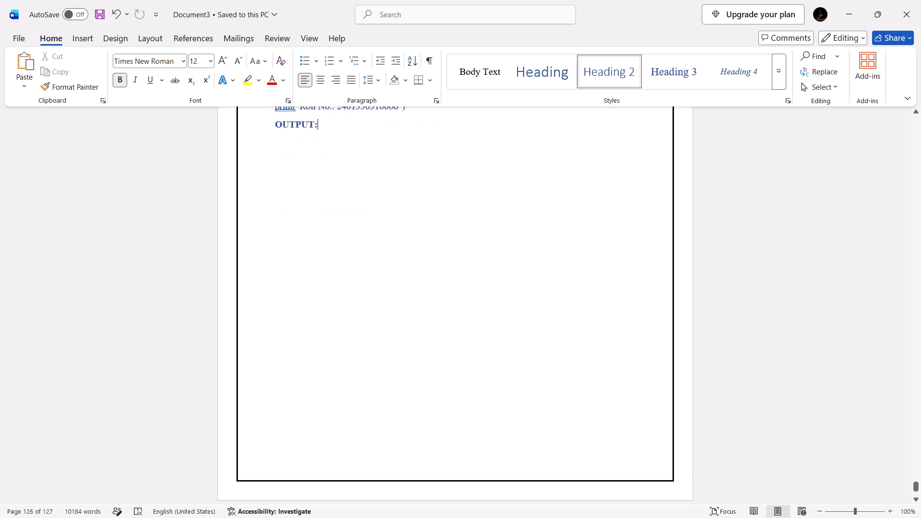
click(288, 160)
scroll(311, 266, down, 1)
scroll(311, 266, up, 1)
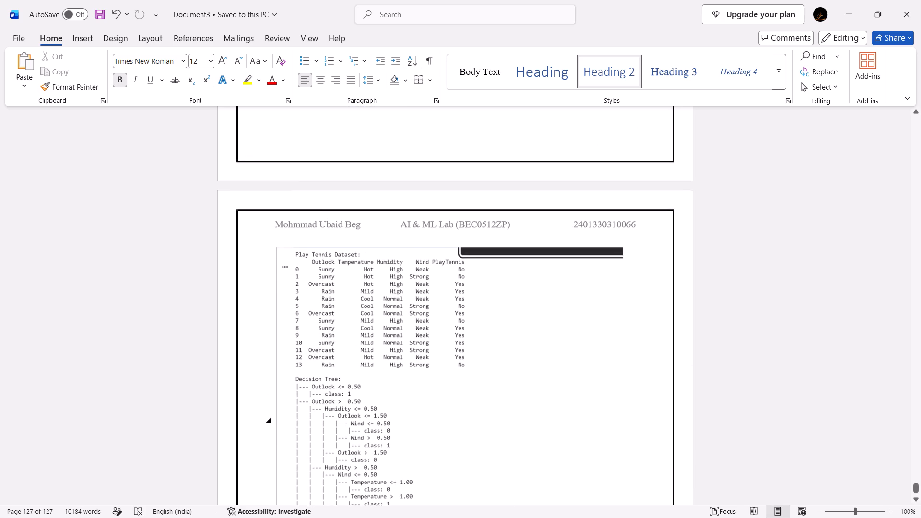
scroll(311, 266, up, 1)
click(271, 256)
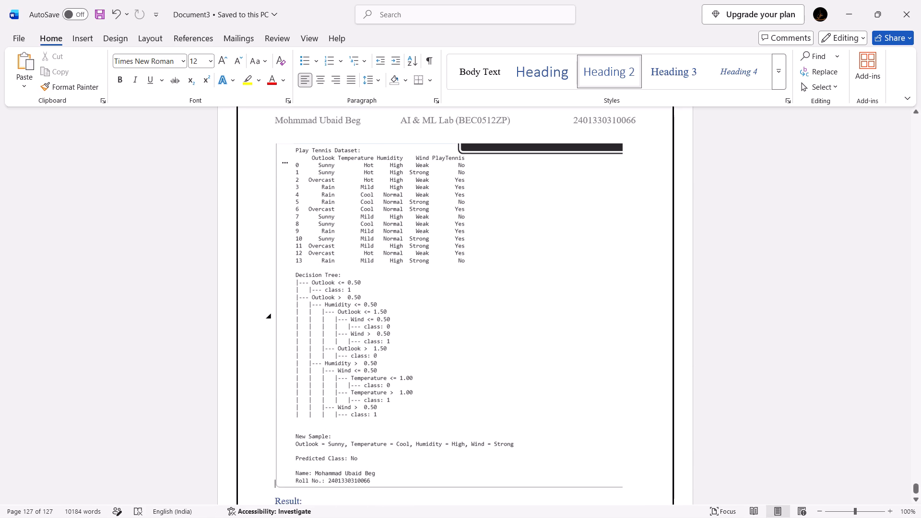
scroll(271, 256, up, 1)
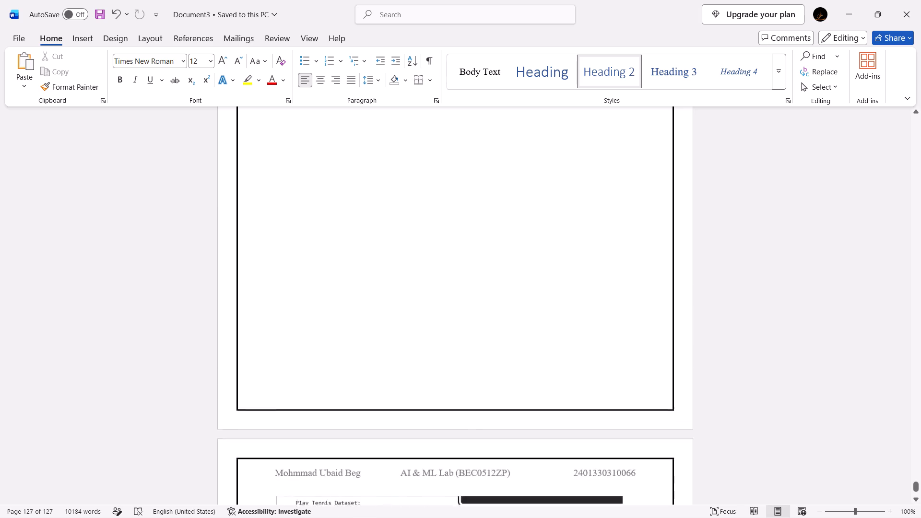
scroll(271, 256, up, 1)
click(275, 301)
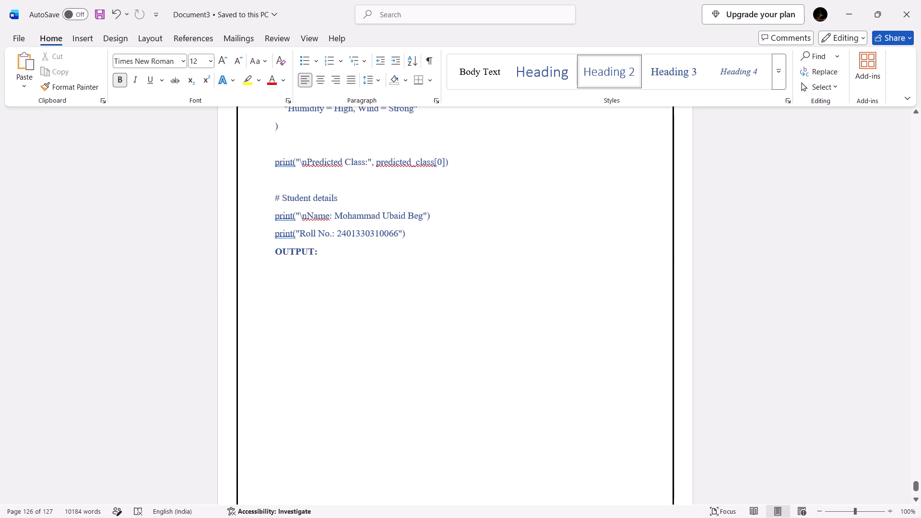
key(Down)
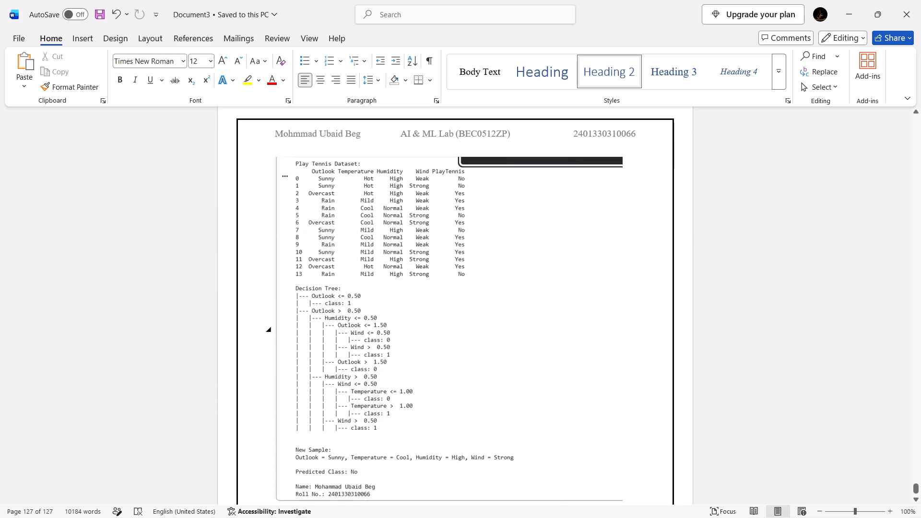
key(BackSpace)
key(BackSpace)
key(BackSpace)
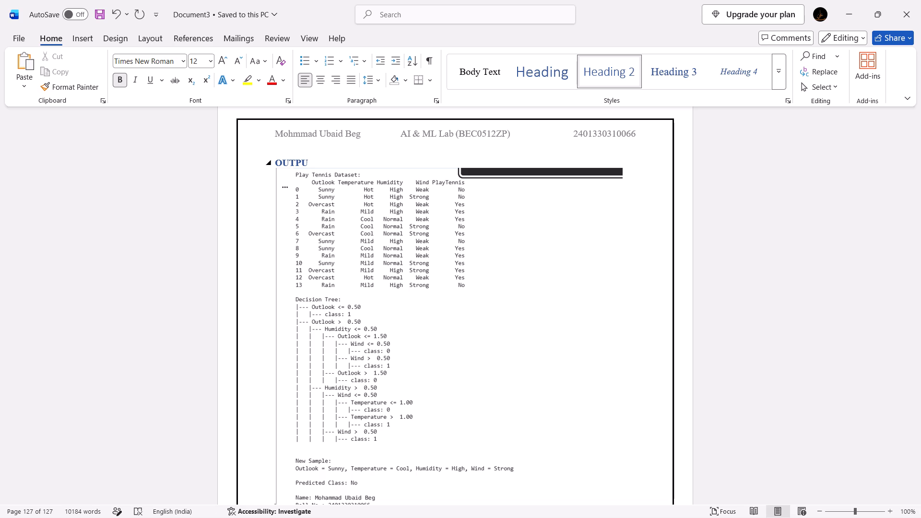
key(ctrl+z)
key(ctrl+z)
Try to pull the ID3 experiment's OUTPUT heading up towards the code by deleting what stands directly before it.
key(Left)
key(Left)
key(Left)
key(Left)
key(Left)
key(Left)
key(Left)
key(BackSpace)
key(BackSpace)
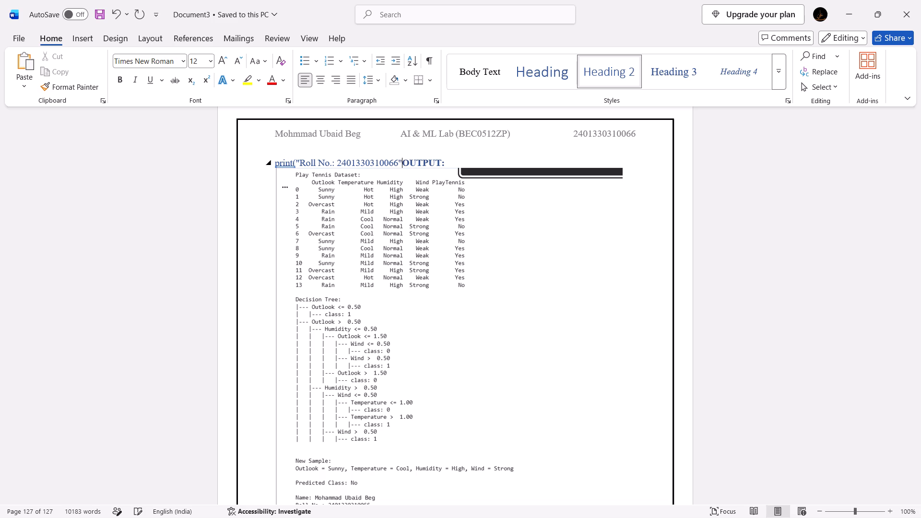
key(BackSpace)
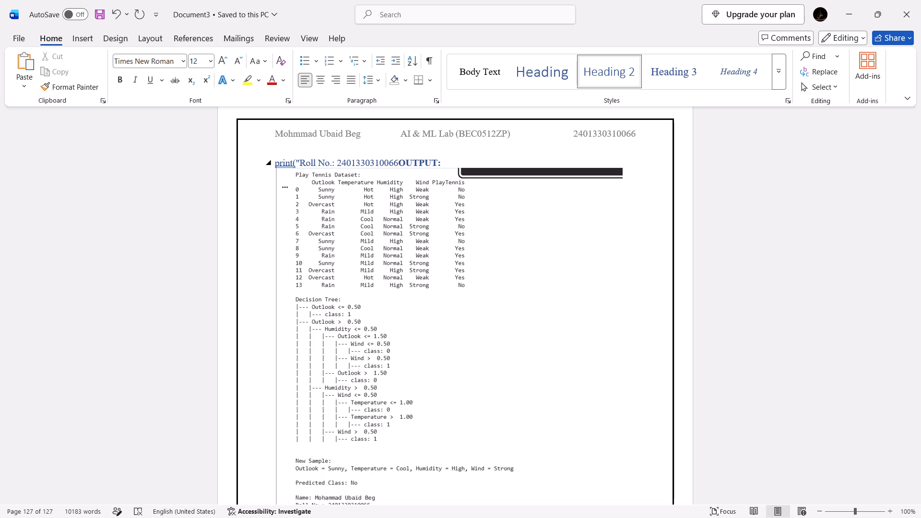
Undo the deletions before the OUTPUT heading, plus the earlier edit that put the heading on the output image's page.
key(ctrl+z)
key(ctrl+z)
key(ctrl+z)
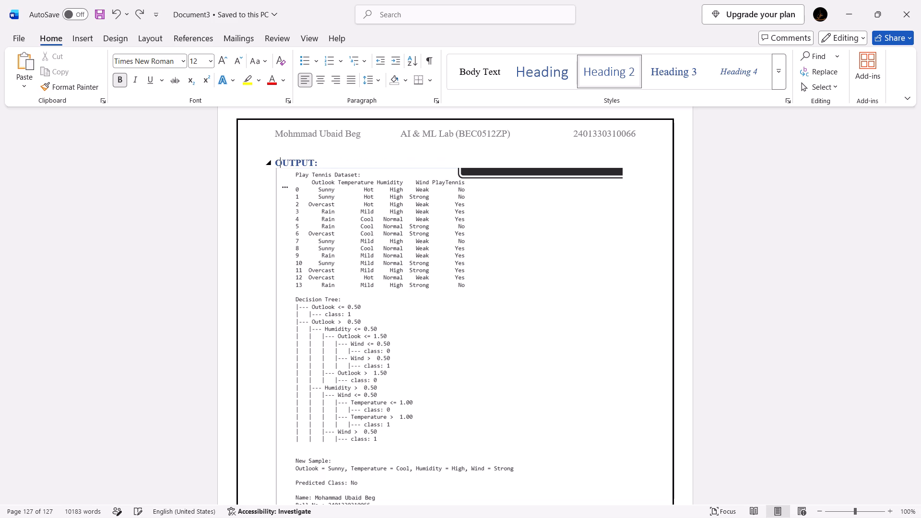
key(ctrl+z)
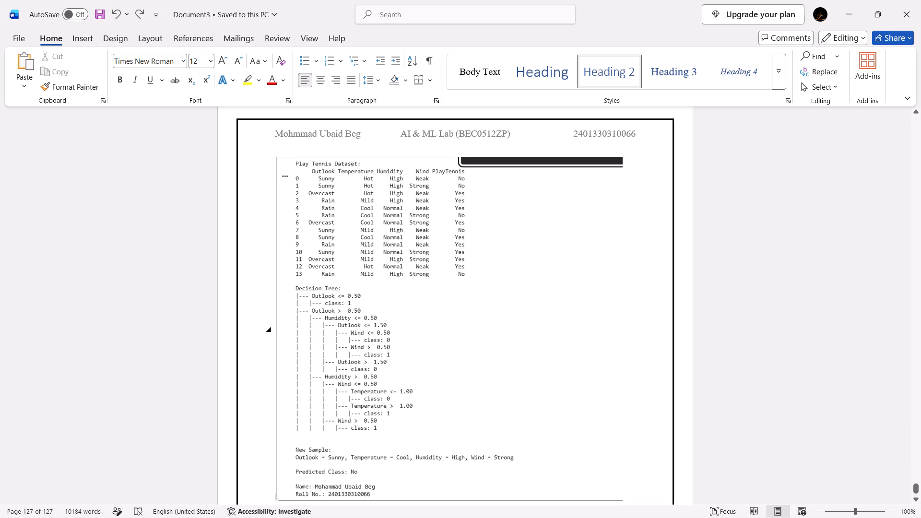
Reduce the height of the Play Tennis output image until it fits directly below the OUTPUT heading on the preceding page.
click(325, 255)
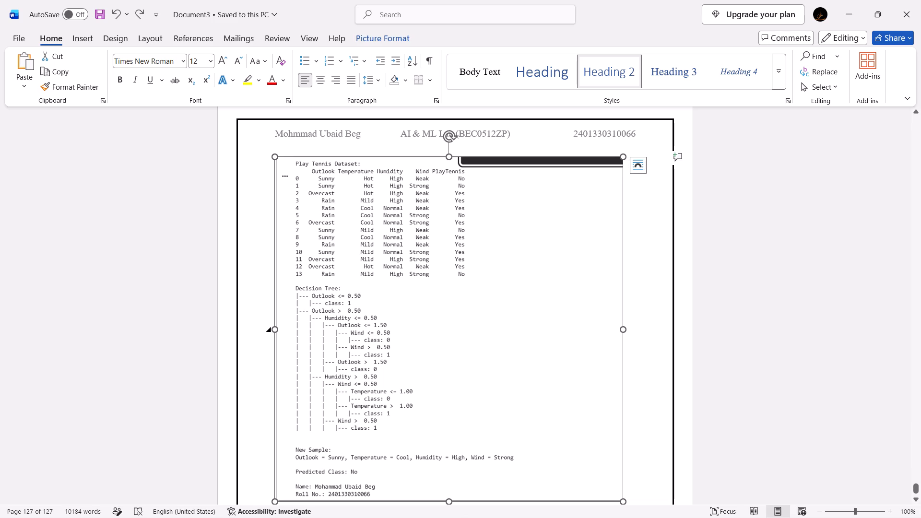
drag(449, 499, 443, 440)
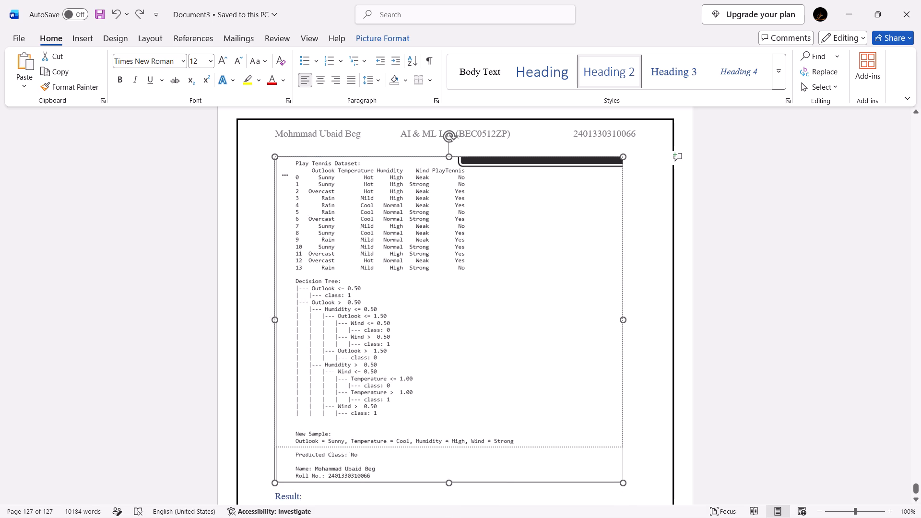
drag(443, 440, 434, 393)
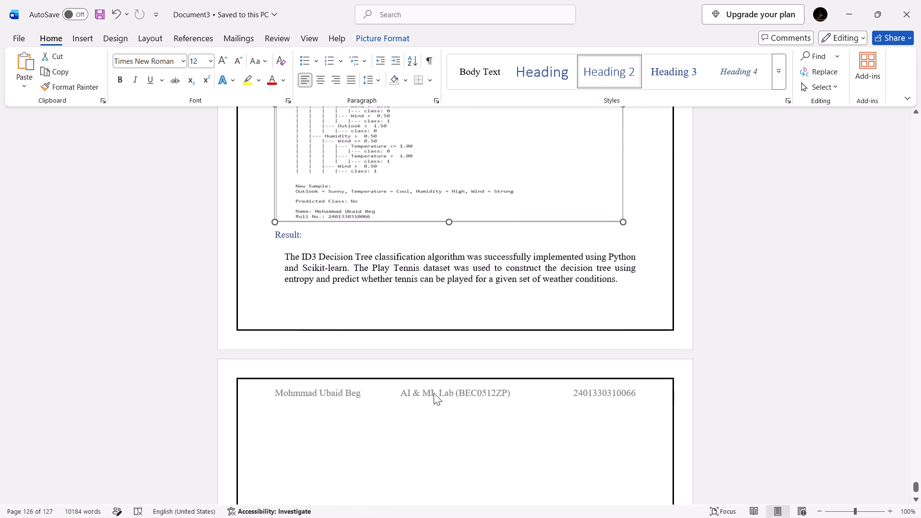
Review the ID3 experiment's layout from its last page back through the program and theory to the EXPERIMENT NO. 34 heading.
scroll(434, 393, down, 2)
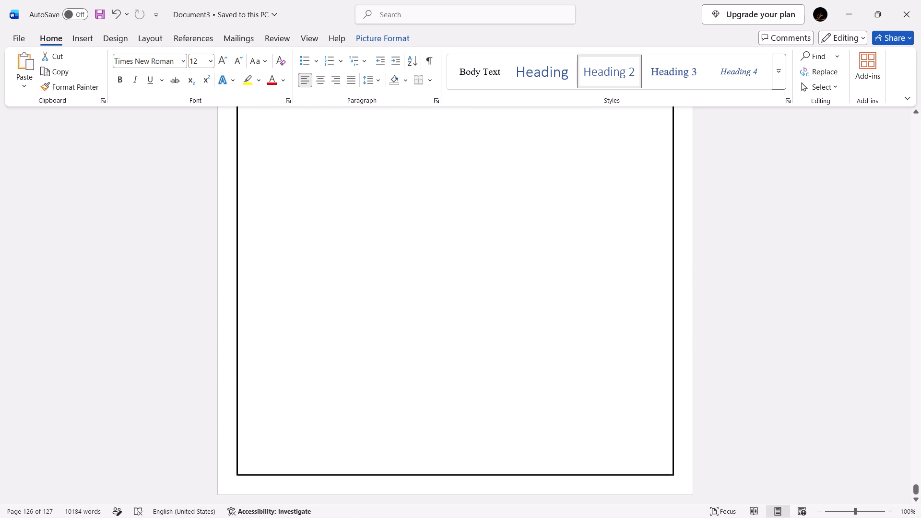
scroll(434, 393, down, 1)
scroll(434, 393, up, 2)
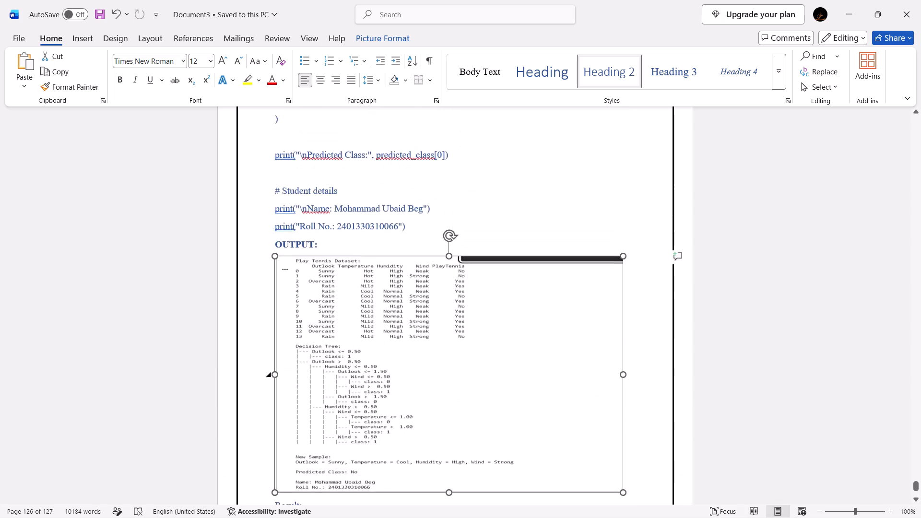
scroll(434, 393, up, 1)
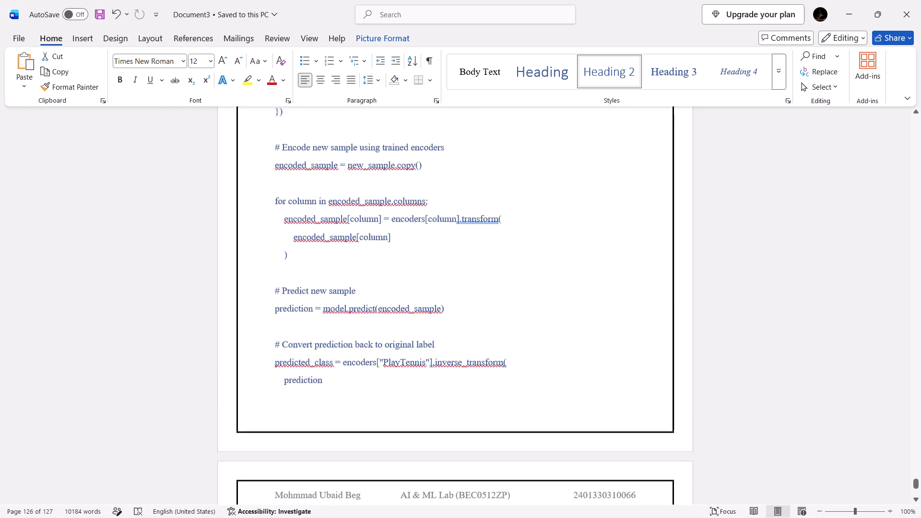
scroll(434, 393, up, 1)
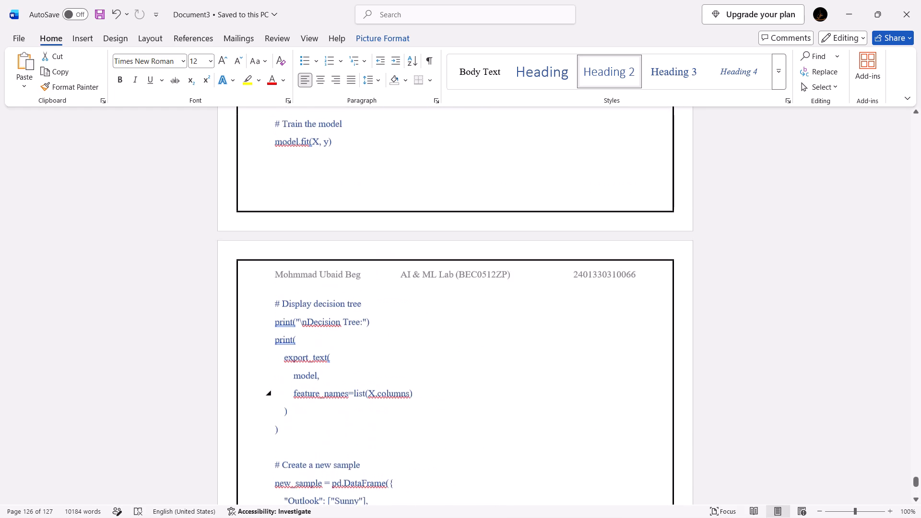
scroll(434, 393, up, 1)
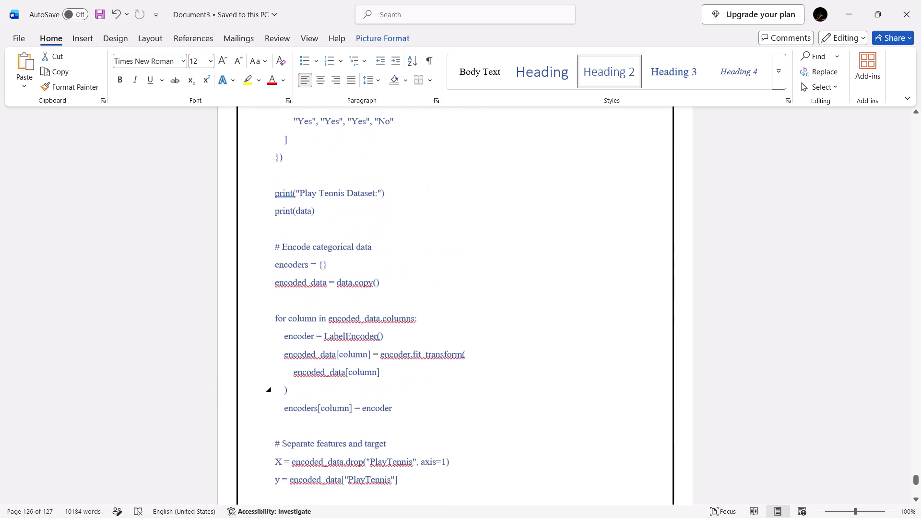
scroll(434, 393, up, 3)
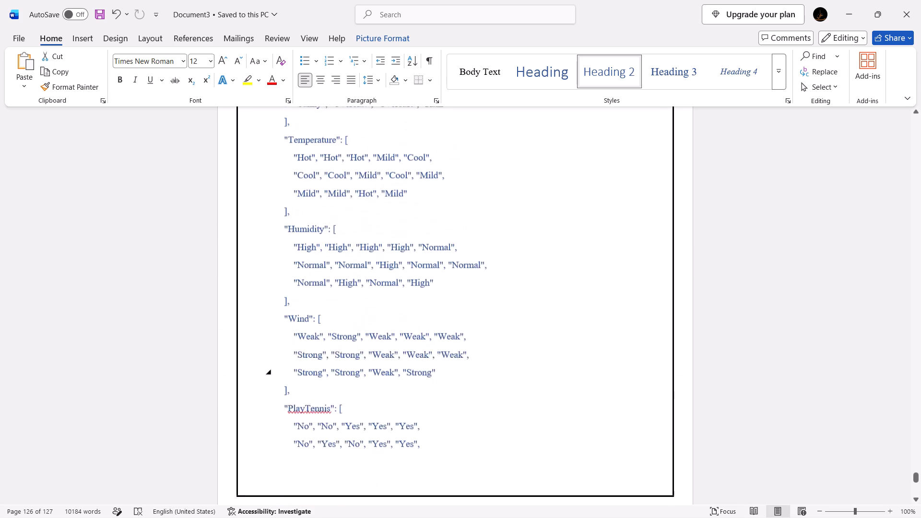
scroll(434, 393, up, 2)
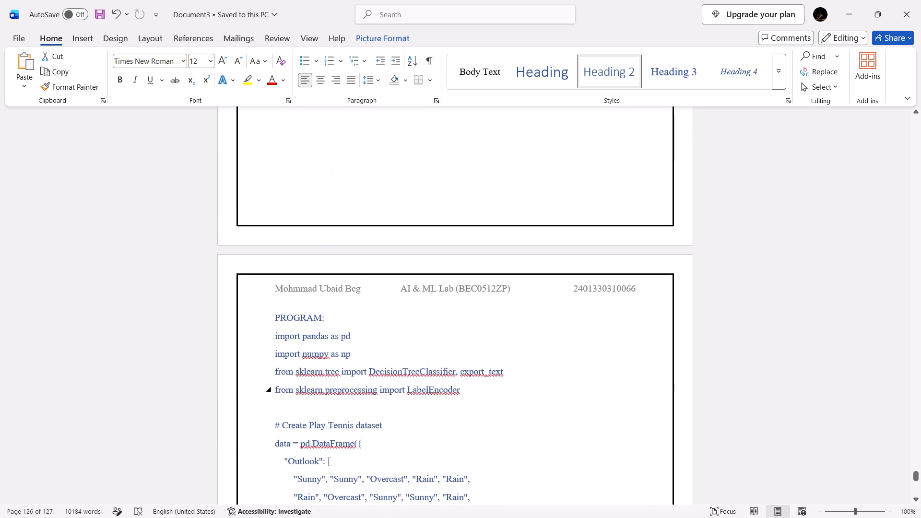
scroll(434, 393, up, 1)
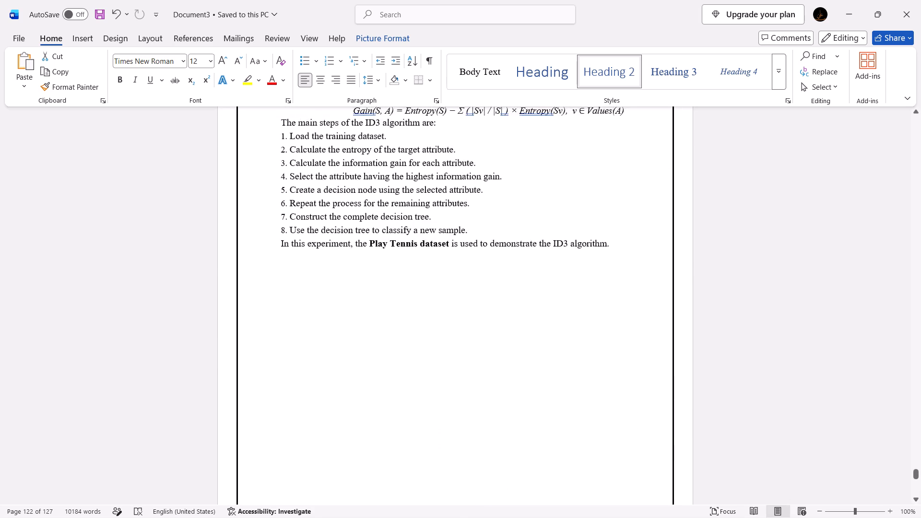
scroll(434, 393, up, 2)
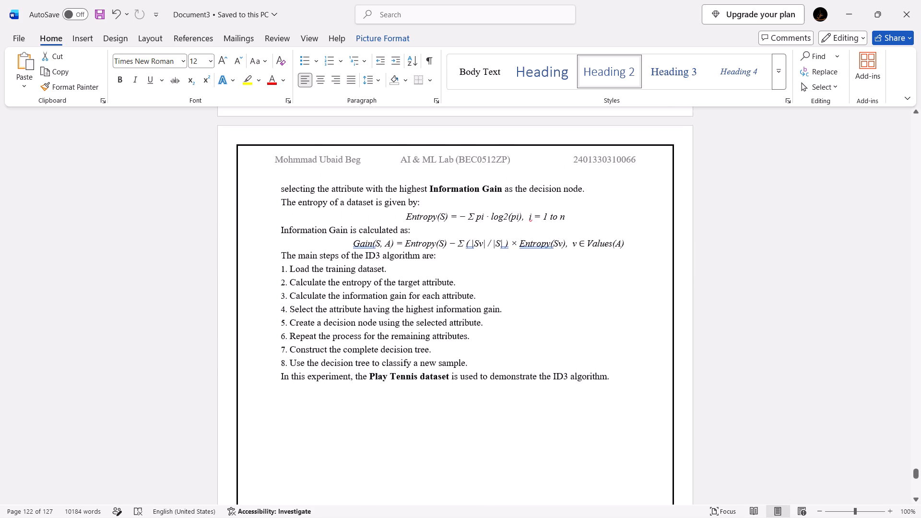
scroll(434, 393, up, 2)
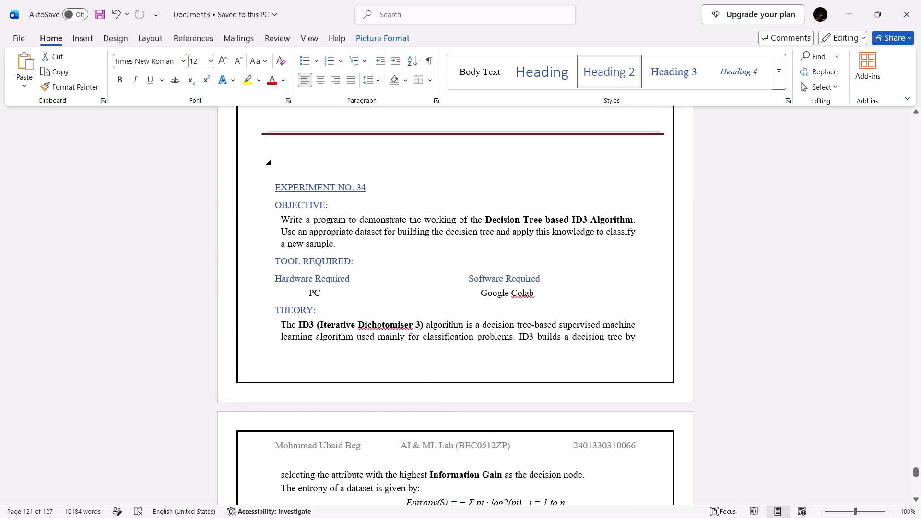
Insert blank lines before the EXPERIMENT NO. 34 heading until the experiment moves onto a new page.
click(273, 183)
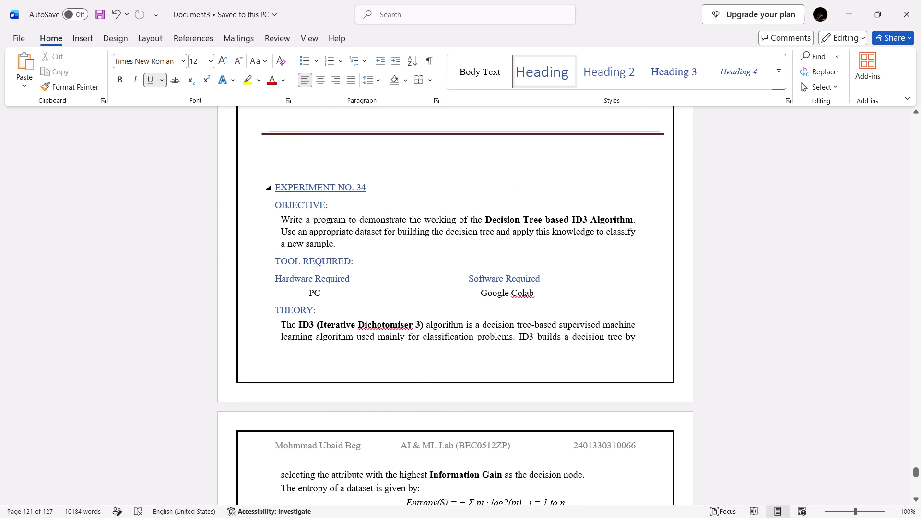
key(Return)
key(Return)
key(Return)
key(Return)
key(Return)
key(Return)
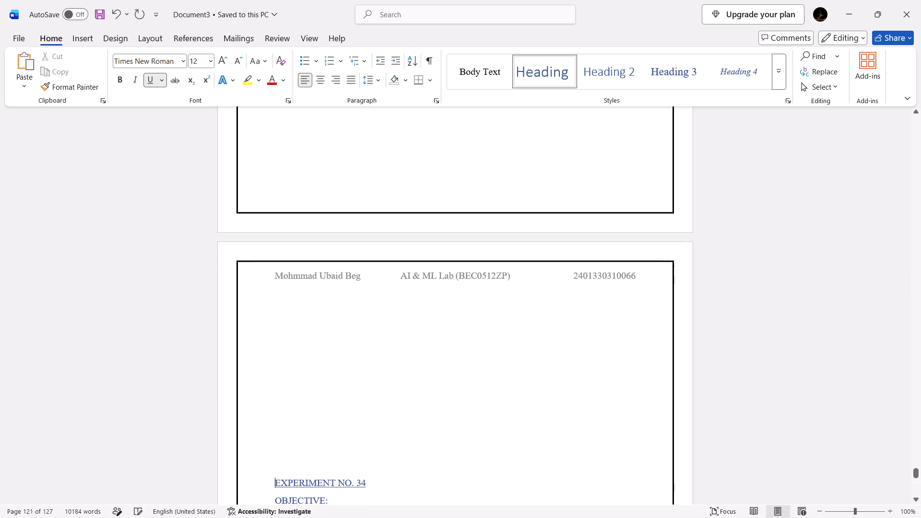
key(BackSpace)
key(BackSpace)
key(BackSpace)
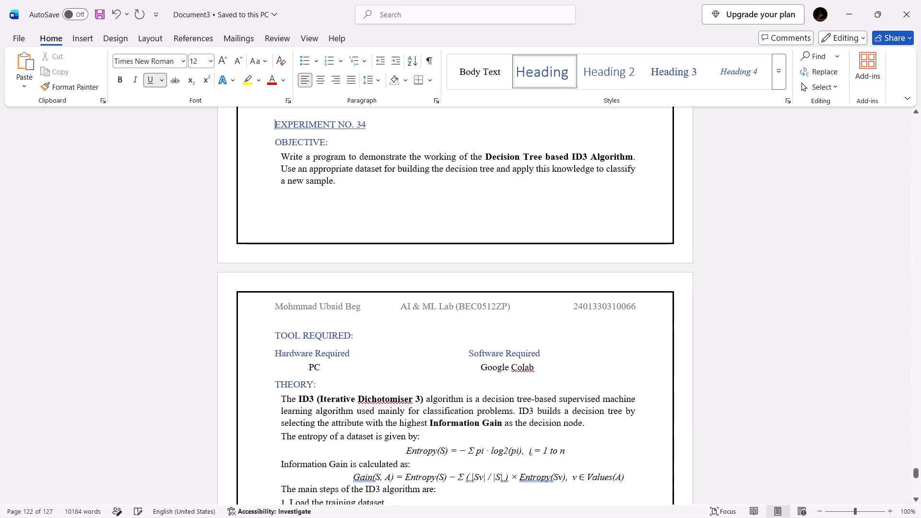
text(\\)
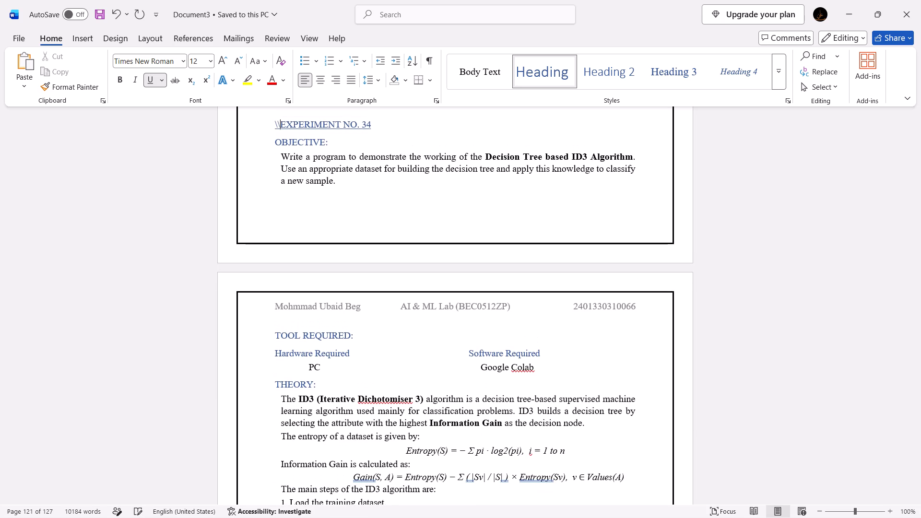
key(BackSpace)
key(BackSpace)
key(Return)
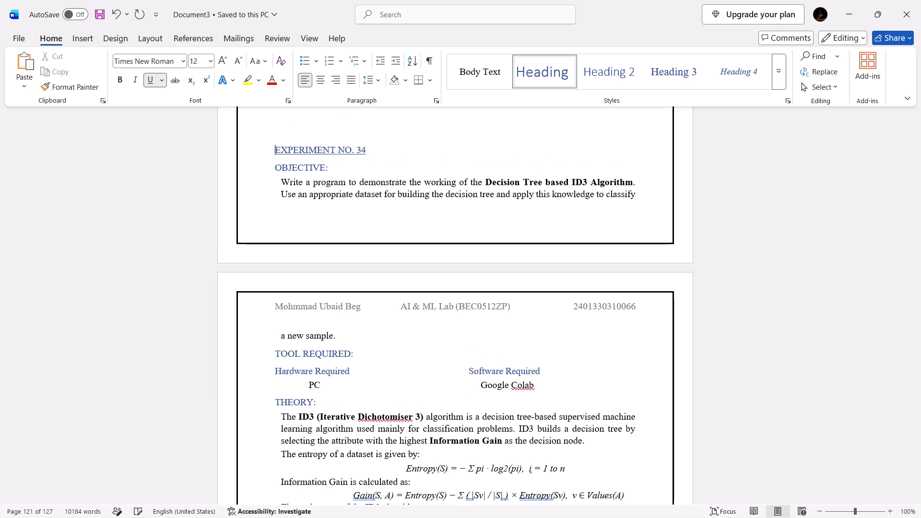
key(Return)
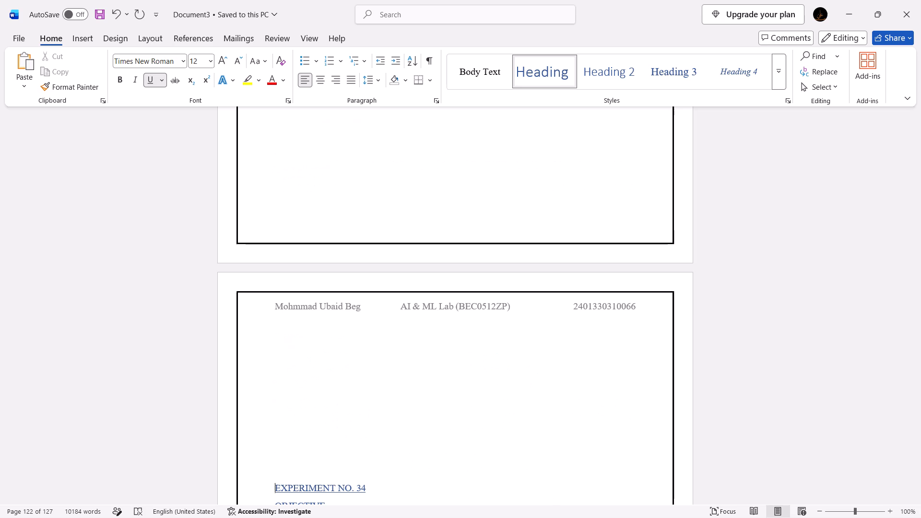
Delete the dark red horizontal divider line on the page before Experiment No. 34.
scroll(273, 183, up, 2)
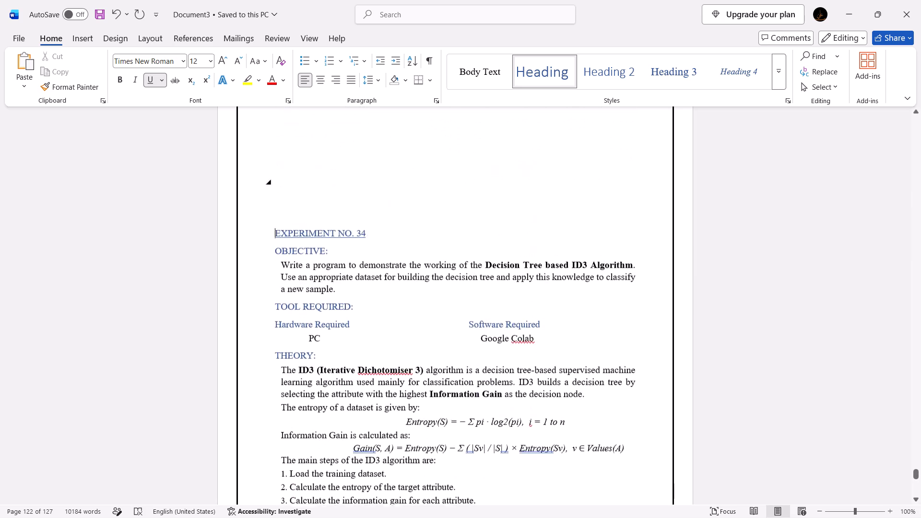
scroll(273, 183, up, 1)
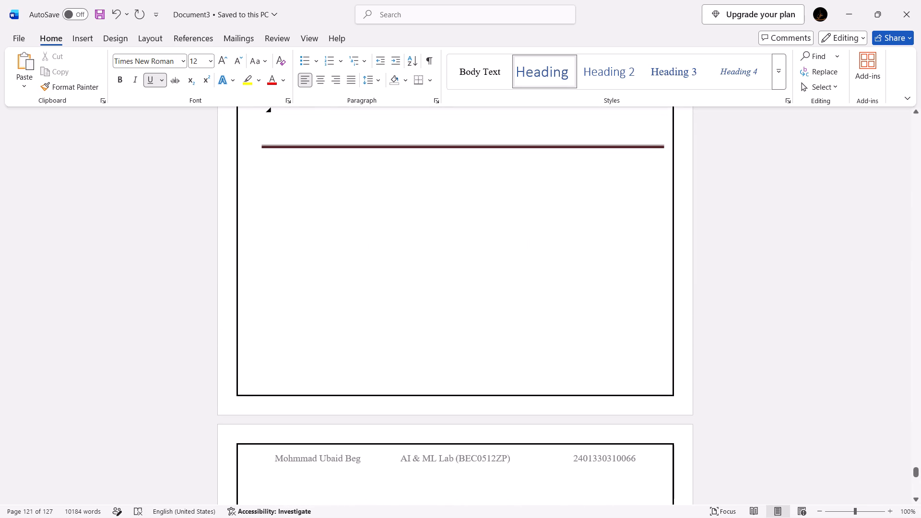
click(319, 146)
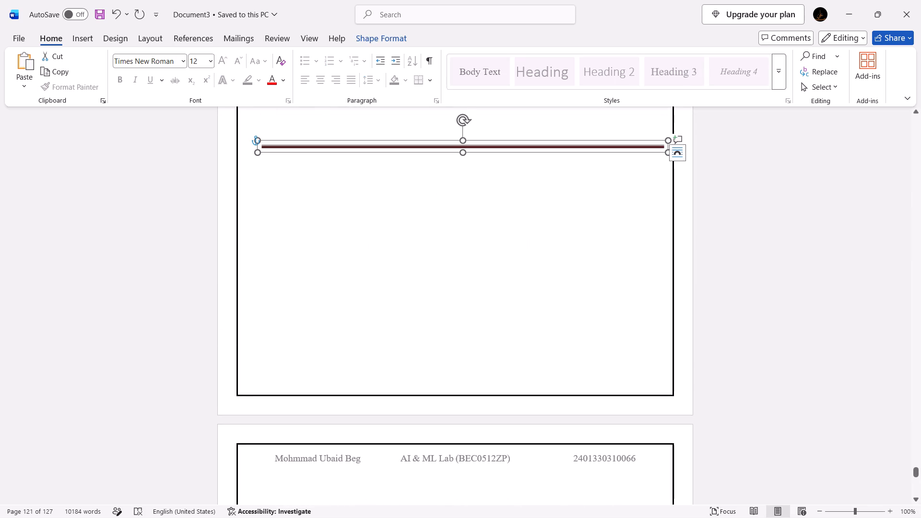
key(Delete)
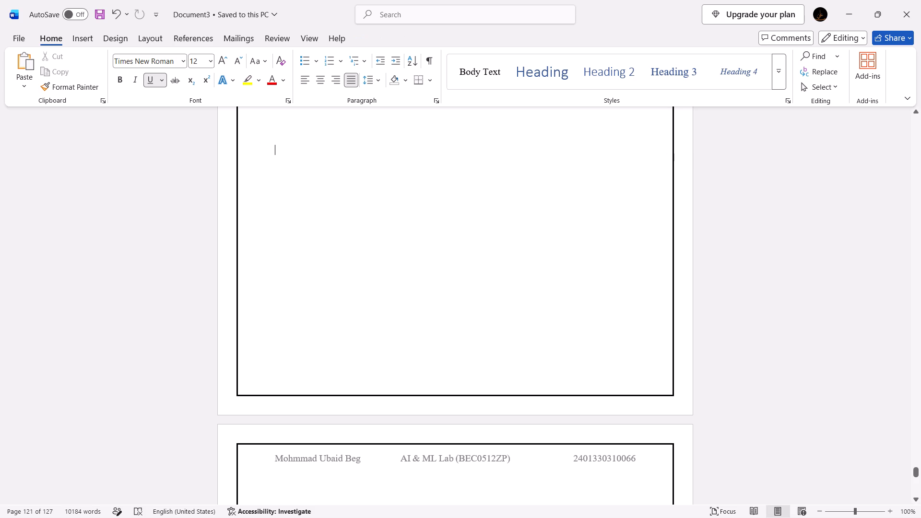
Remove one blank line from the gap above the EXPERIMENT NO. 34 heading.
scroll(319, 146, down, 1)
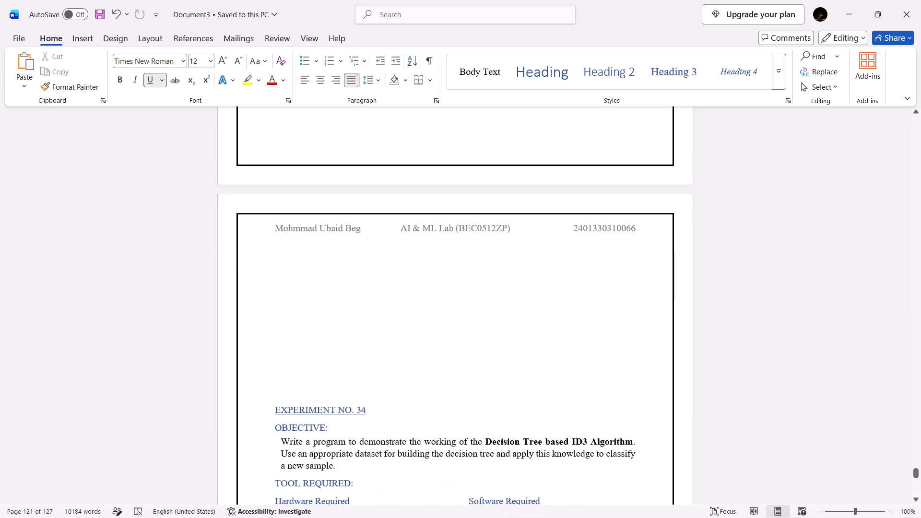
click(279, 345)
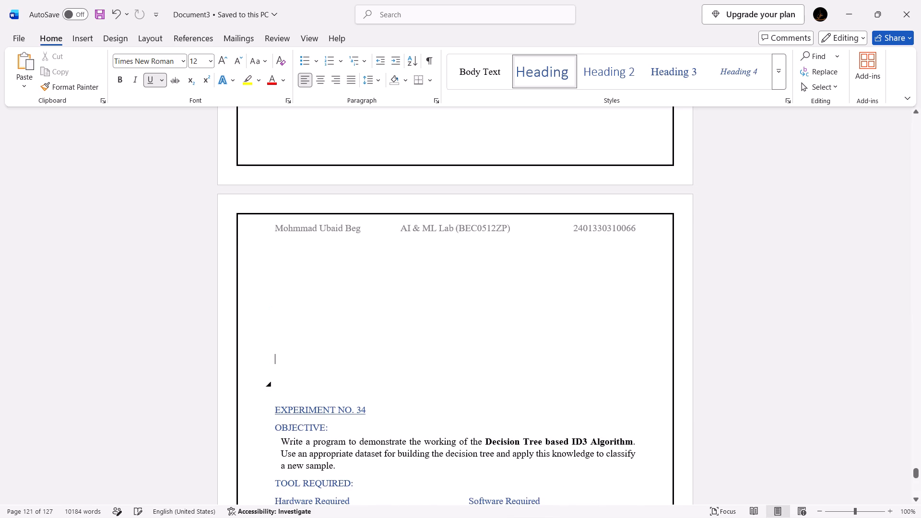
click(275, 403)
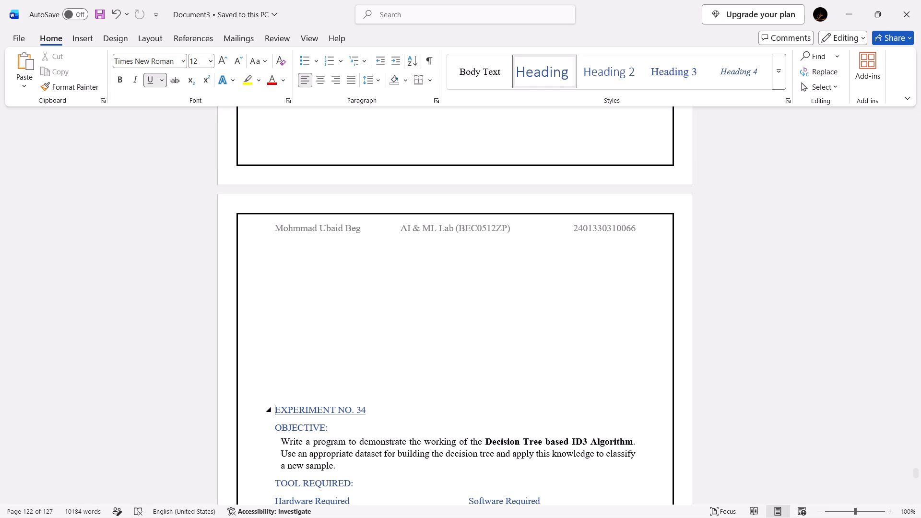
click(276, 407)
key(BackSpace)
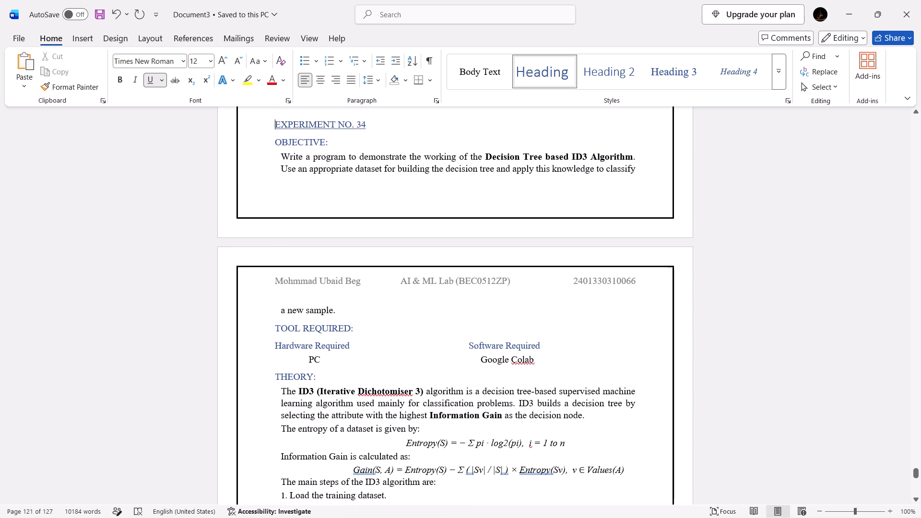
key(Return)
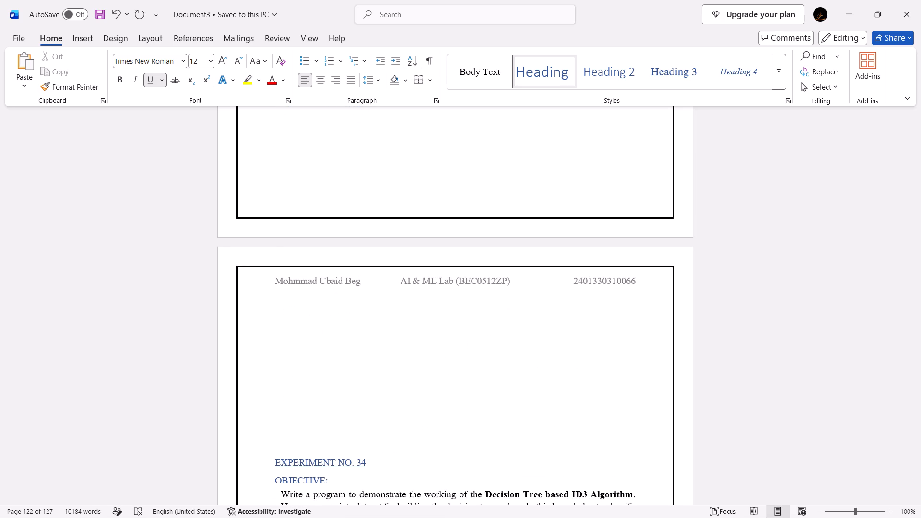
click(311, 366)
key(BackSpace)
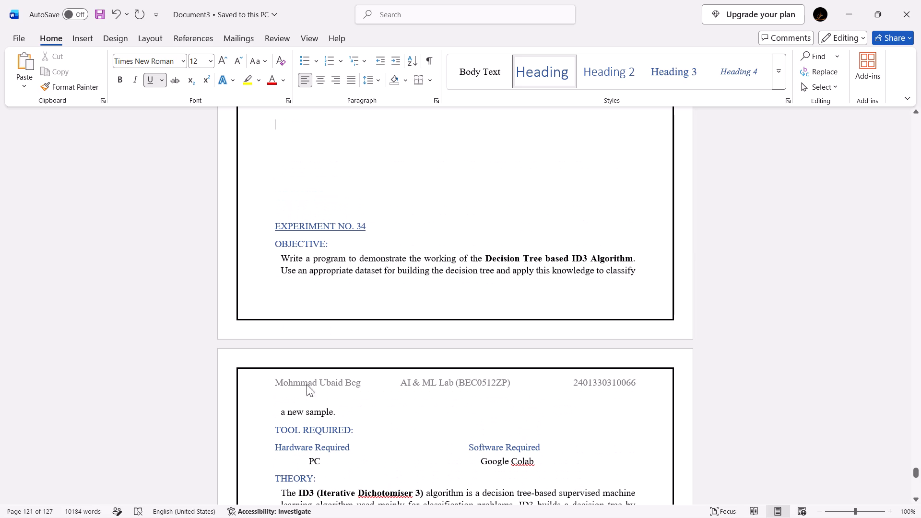
Insert two blank lines above the TOOL REQUIRED heading of Experiment No. 34.
click(274, 428)
key(Return)
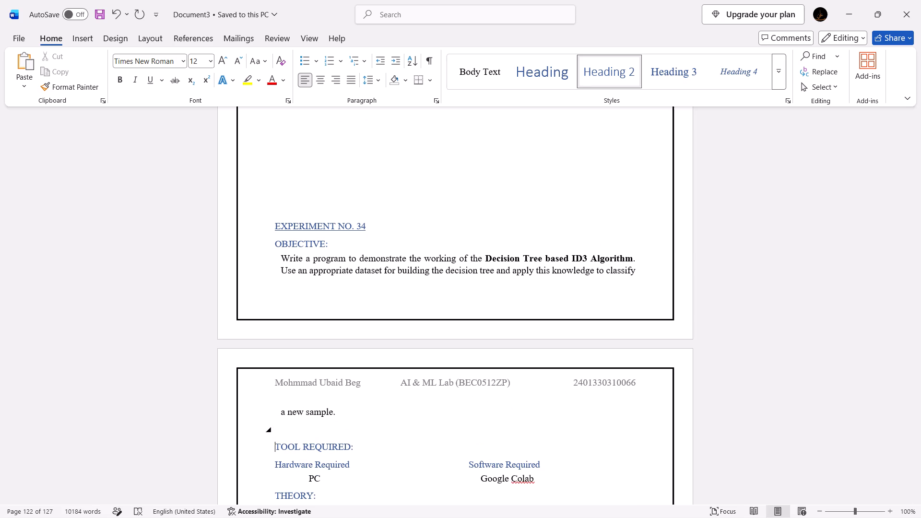
key(Return)
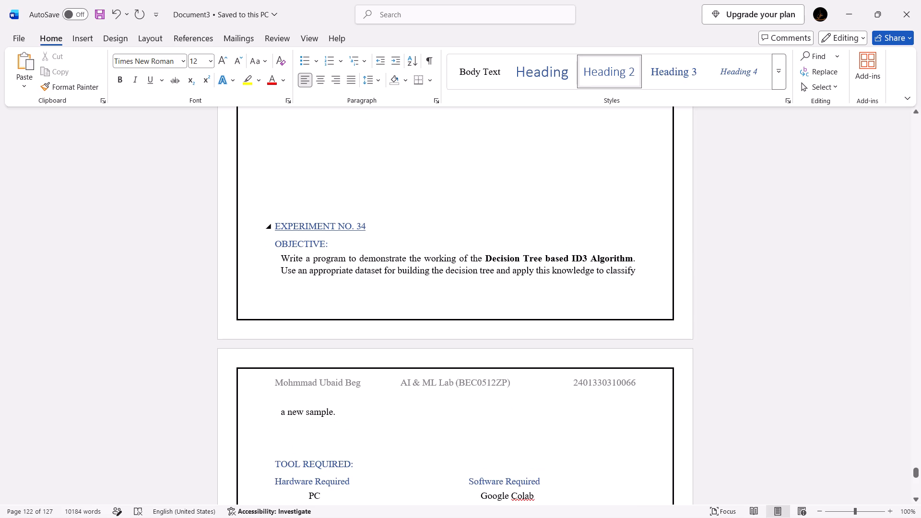
Add one blank line between the EXPERIMENT NO. 34 heading and its OBJECTIVE heading.
click(279, 223)
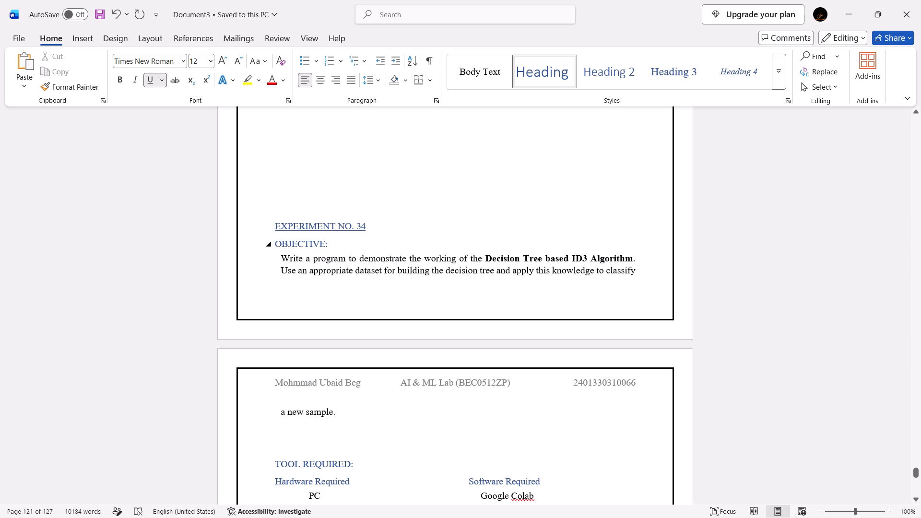
click(277, 245)
key(Return)
key(Return)
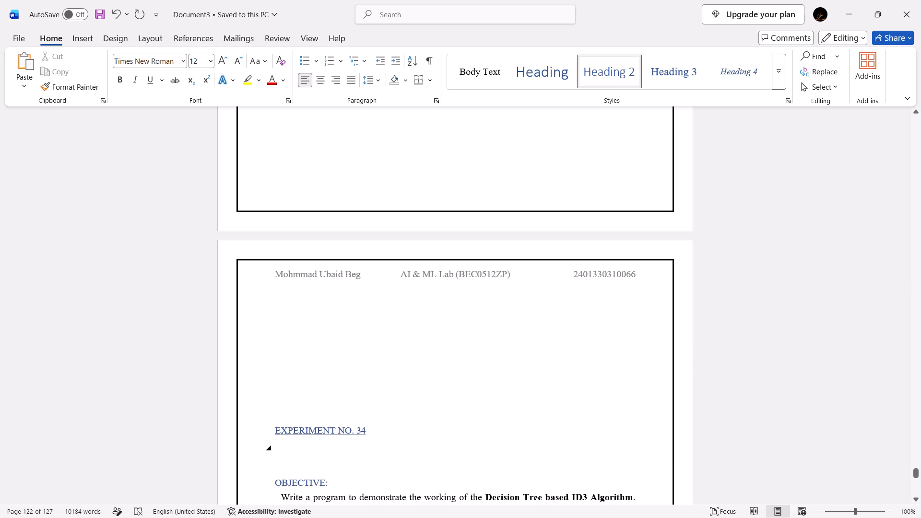
click(275, 482)
key(BackSpace)
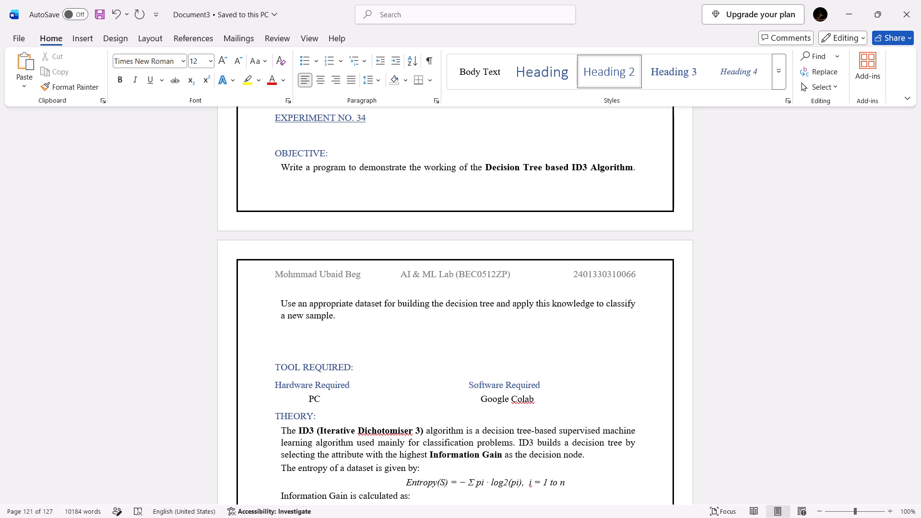
Look back through the layout of the preceding experiments, from Experiment No. 34 up to Experiment No. 16.
scroll(275, 482, up, 2)
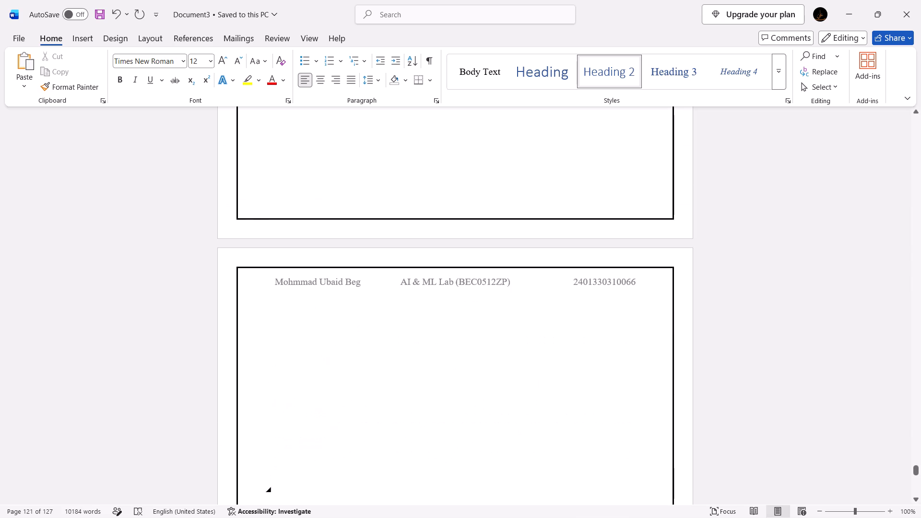
scroll(275, 482, up, 3)
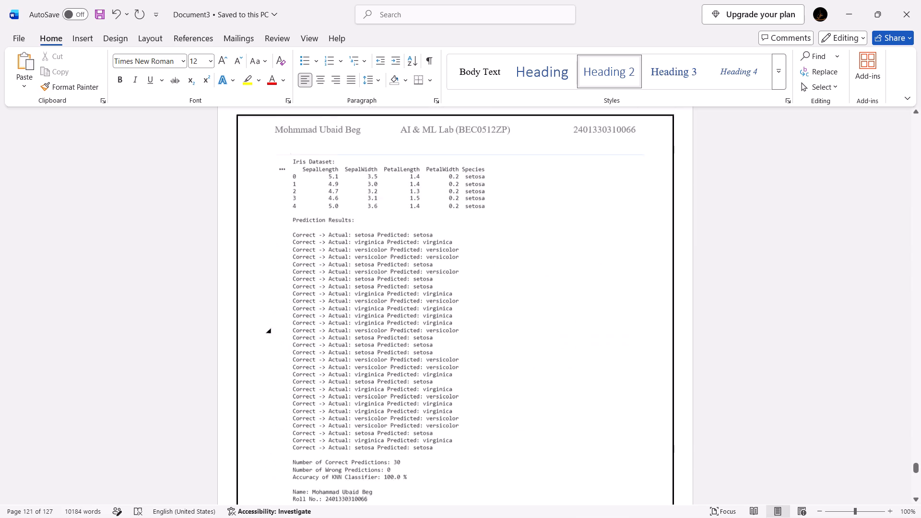
scroll(275, 482, up, 10)
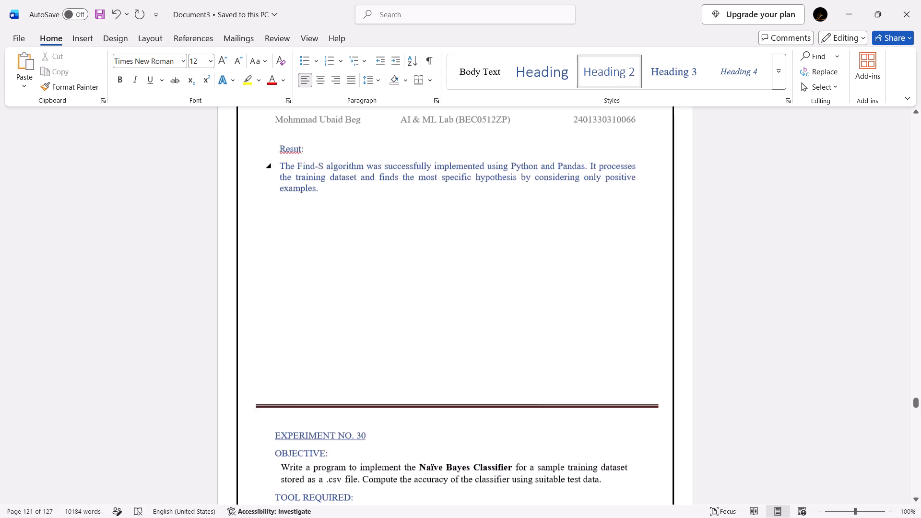
scroll(275, 482, up, 7)
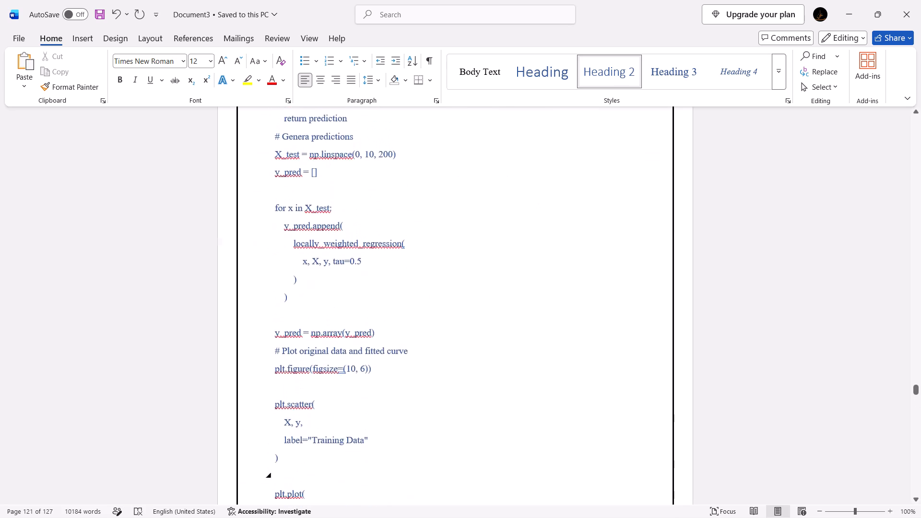
scroll(275, 482, up, 20)
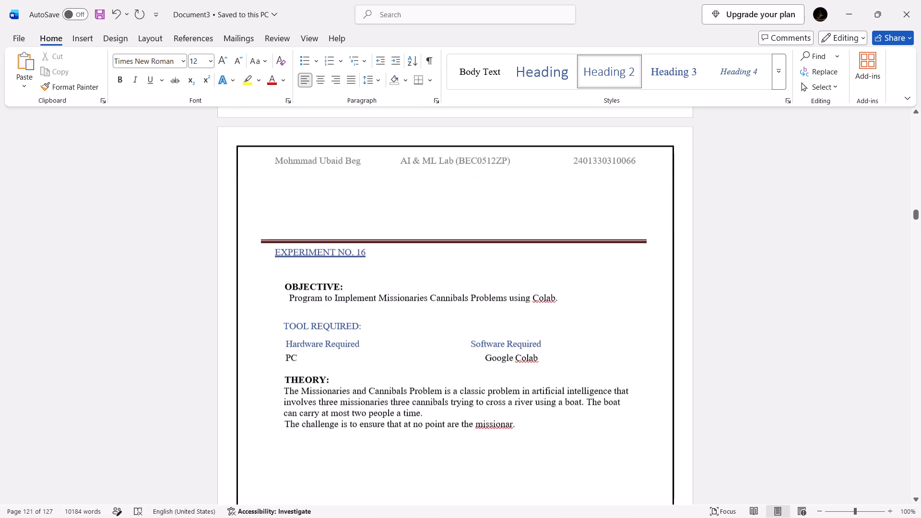
scroll(275, 482, up, 1)
Delete the dark red horizontal divider line above the EXPERIMENT NO. 16 heading.
scroll(275, 482, down, 1)
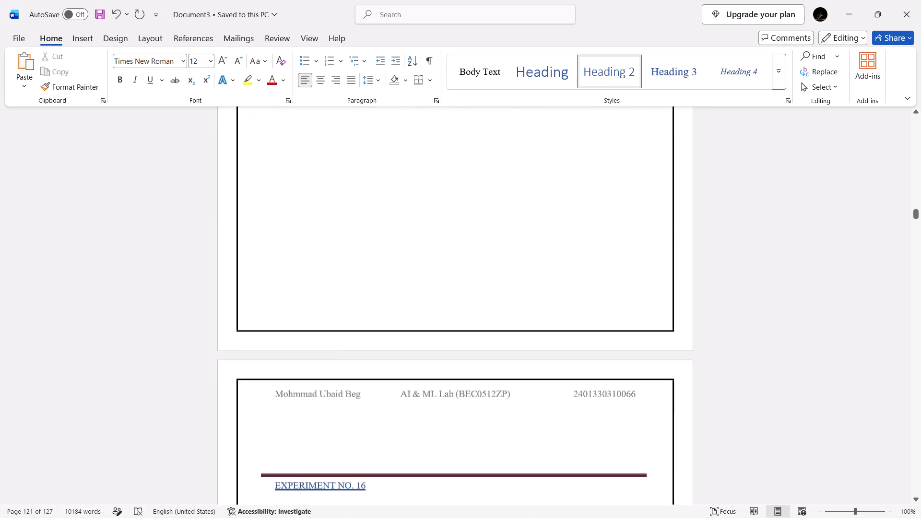
scroll(275, 482, down, 1)
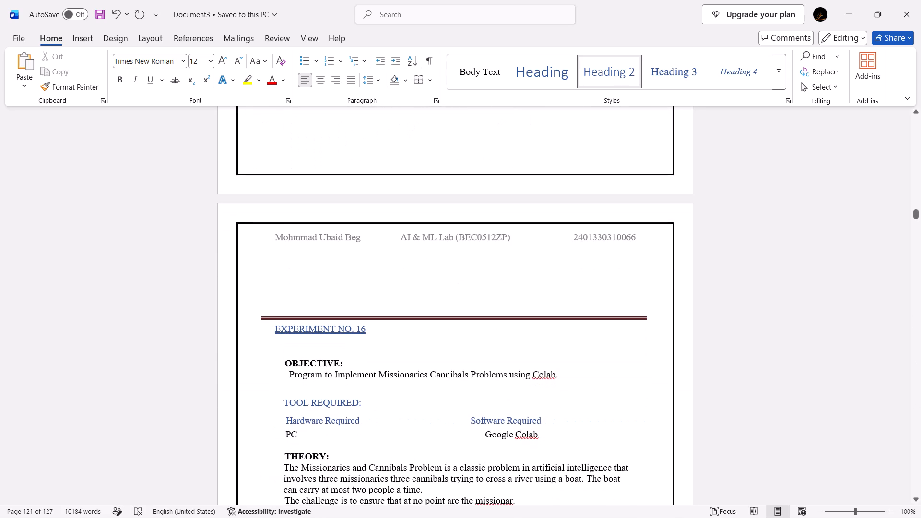
scroll(275, 455, down, 1)
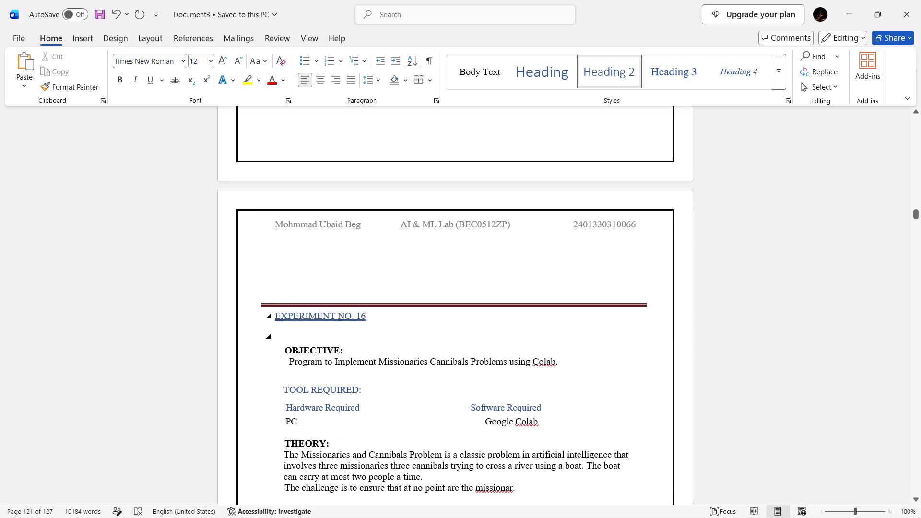
click(352, 306)
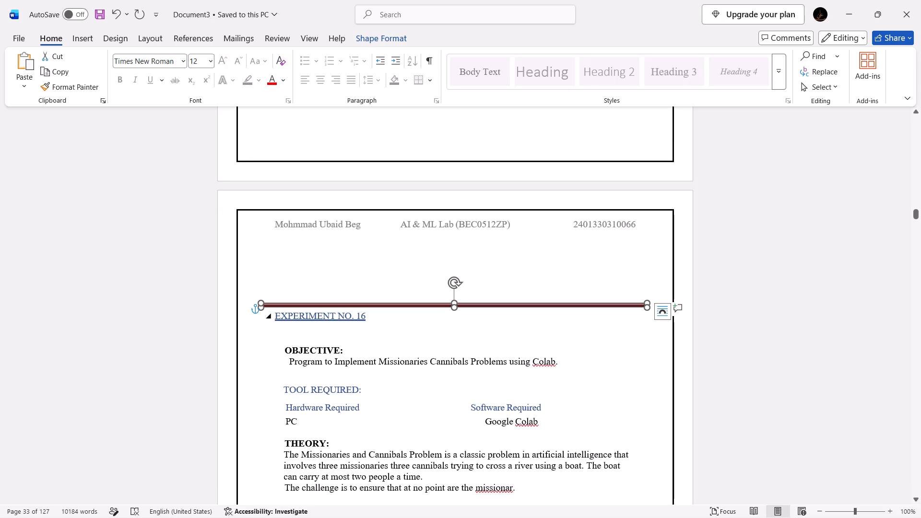
key(Delete)
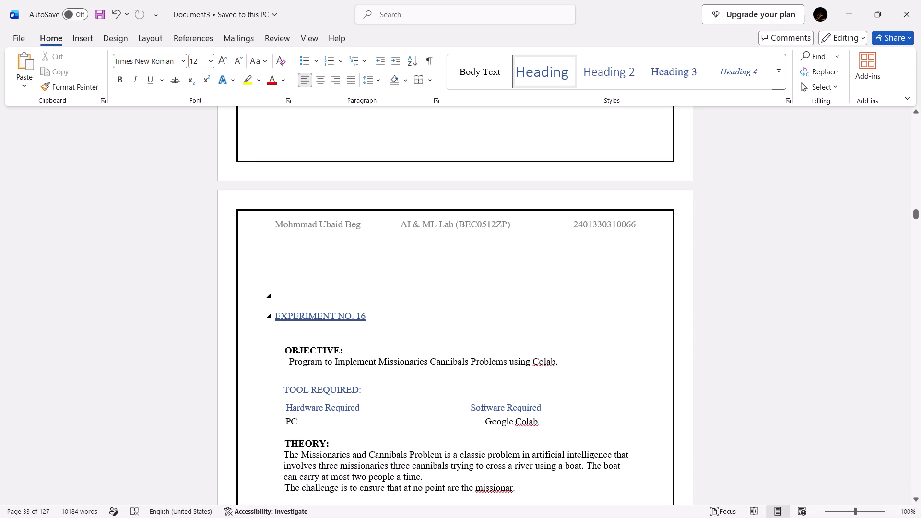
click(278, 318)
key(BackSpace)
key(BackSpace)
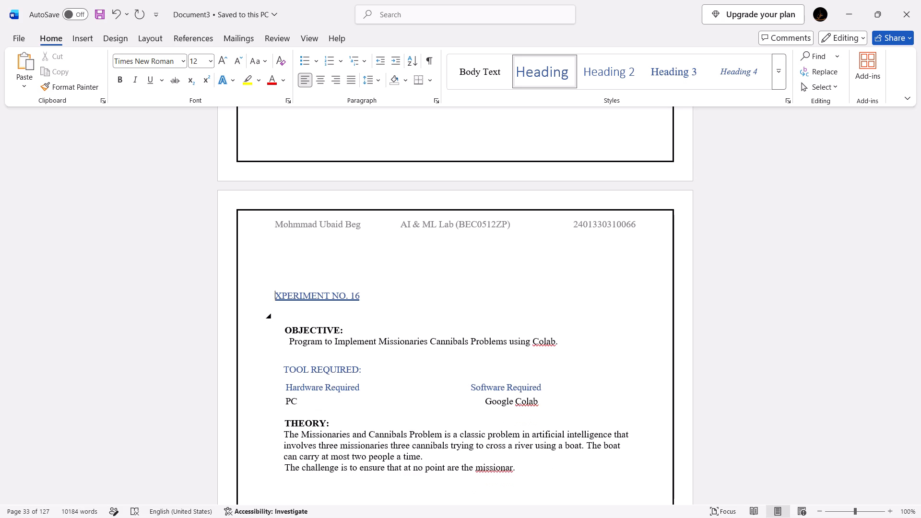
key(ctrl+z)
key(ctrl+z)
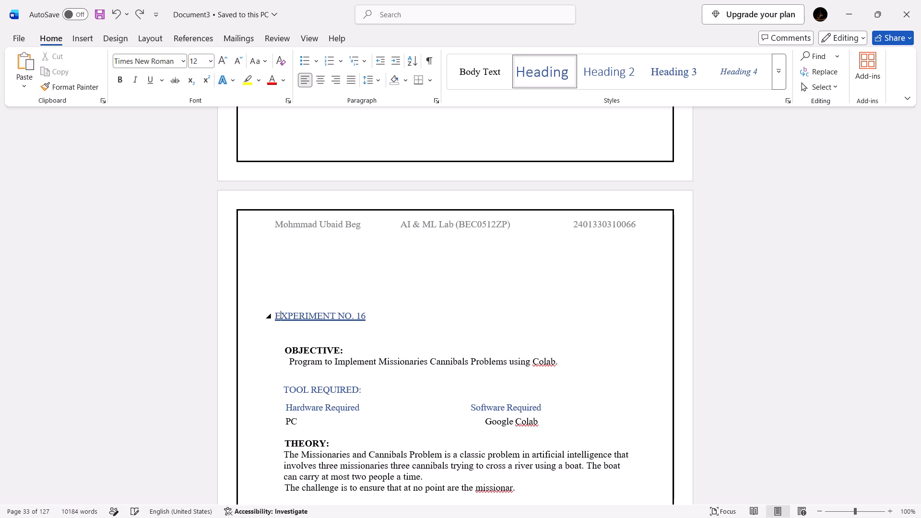
Delete the blank lines above the EXPERIMENT NO. 16 heading so it starts its page, and centre the heading.
key(Left)
key(BackSpace)
key(BackSpace)
key(BackSpace)
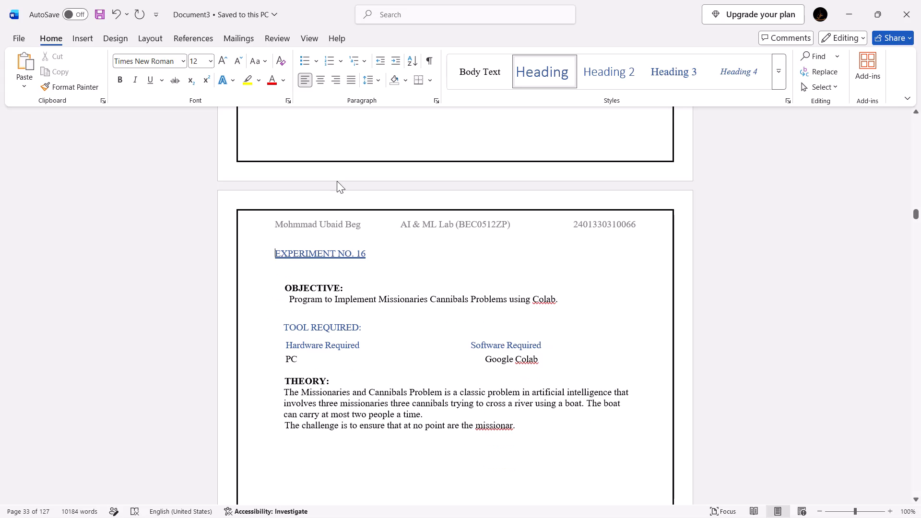
click(319, 77)
Turn on AutoSave by uploading the document to OneDrive - Personal under the name Document3.
click(80, 10)
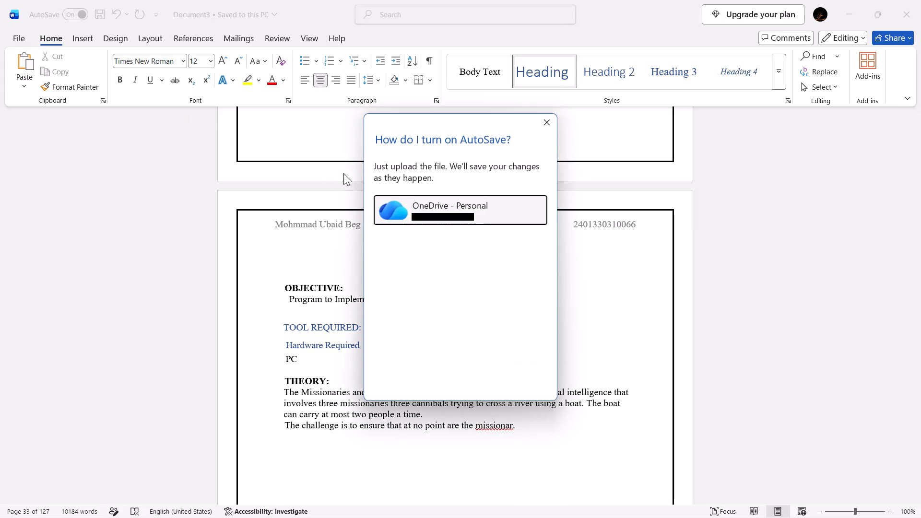
click(409, 204)
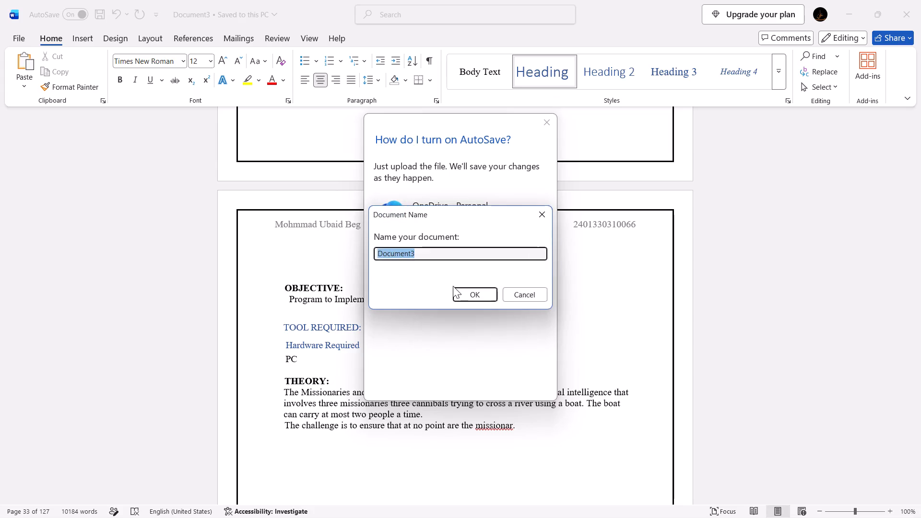
click(463, 294)
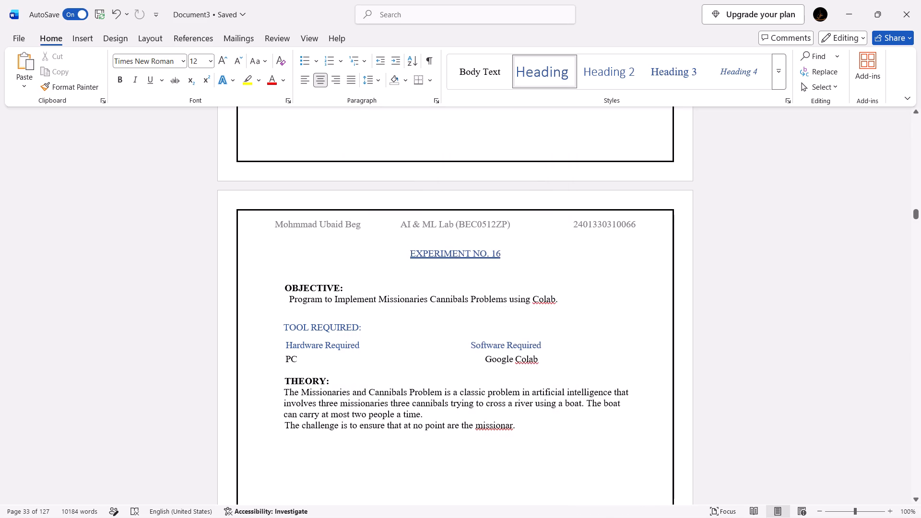
Set the EXPERIMENT NO. 16 heading to font size 14.
drag(516, 262, 415, 258)
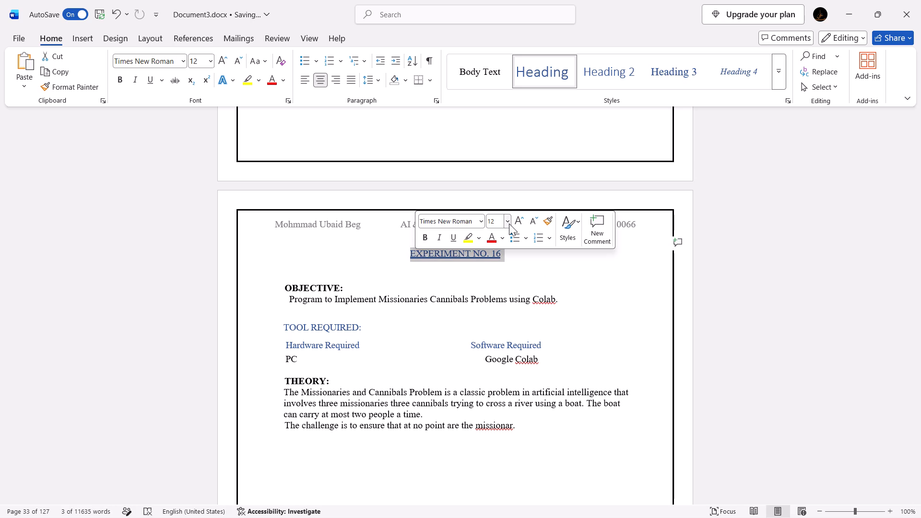
click(509, 224)
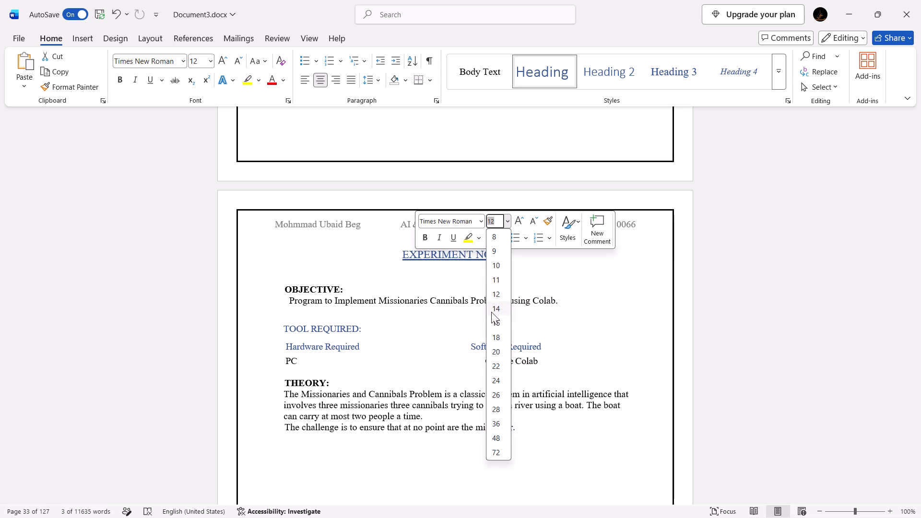
click(496, 307)
Delete the blank lines above the OUTPUT: heading of Experiment No. 16 so it sits just below the end of the program code.
scroll(496, 307, down, 5)
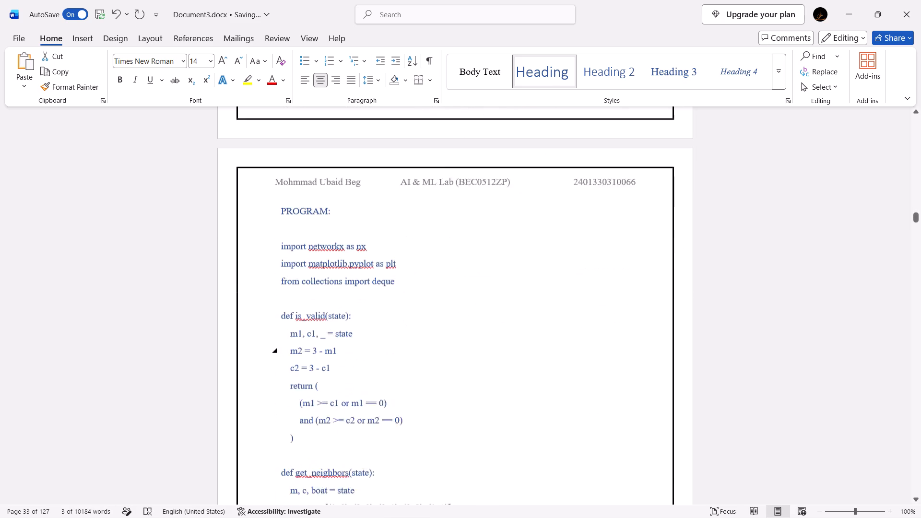
scroll(496, 307, down, 3)
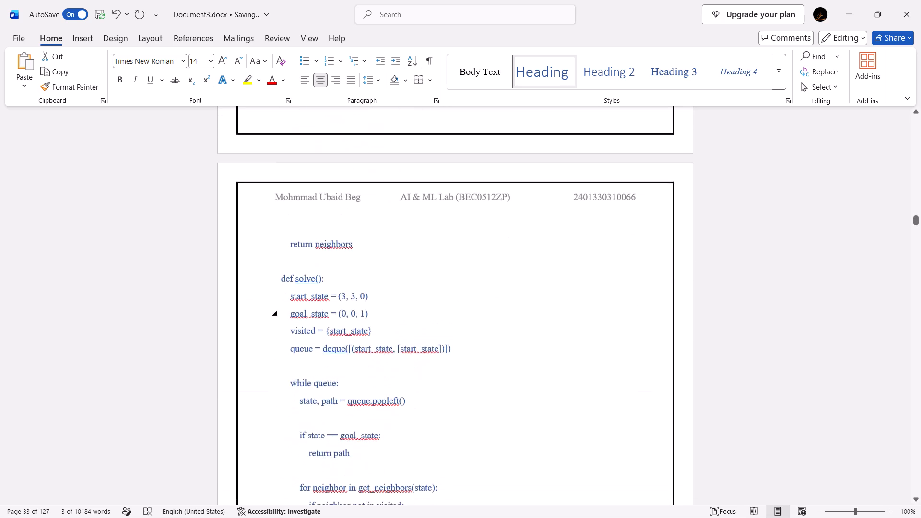
scroll(496, 307, down, 3)
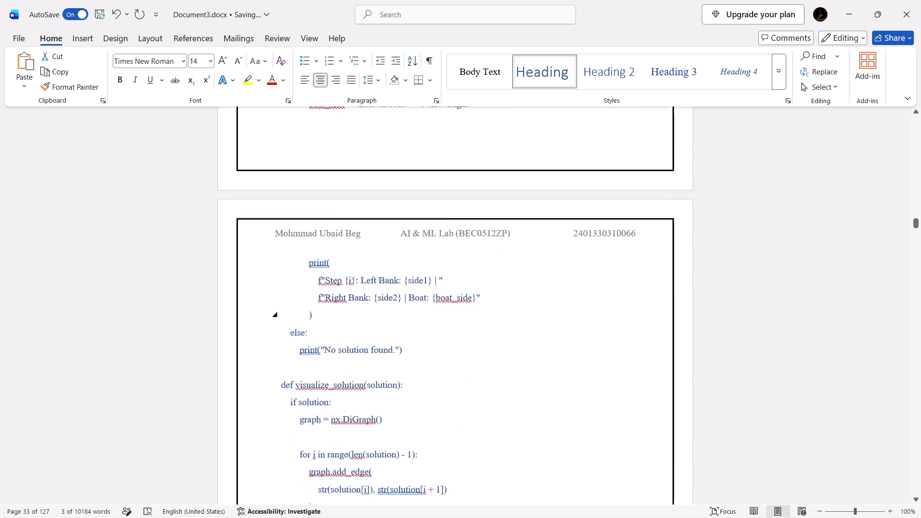
scroll(496, 307, down, 2)
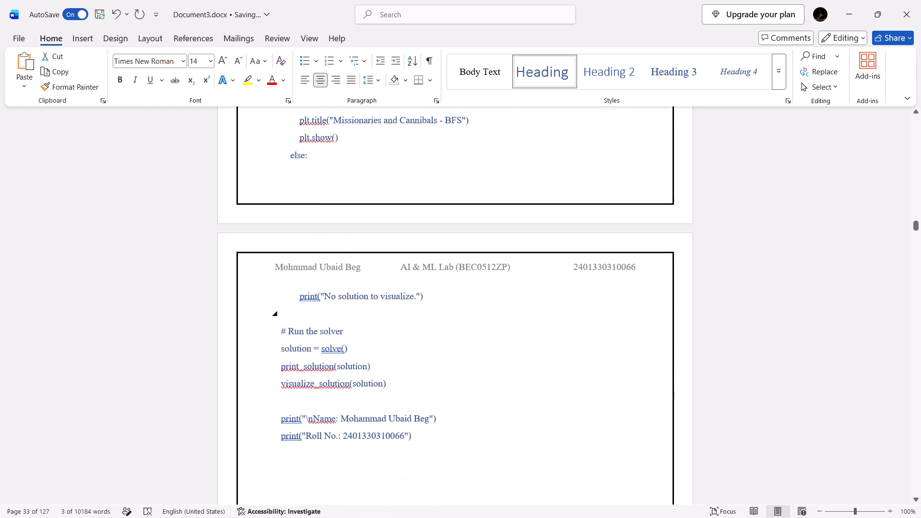
scroll(496, 307, down, 2)
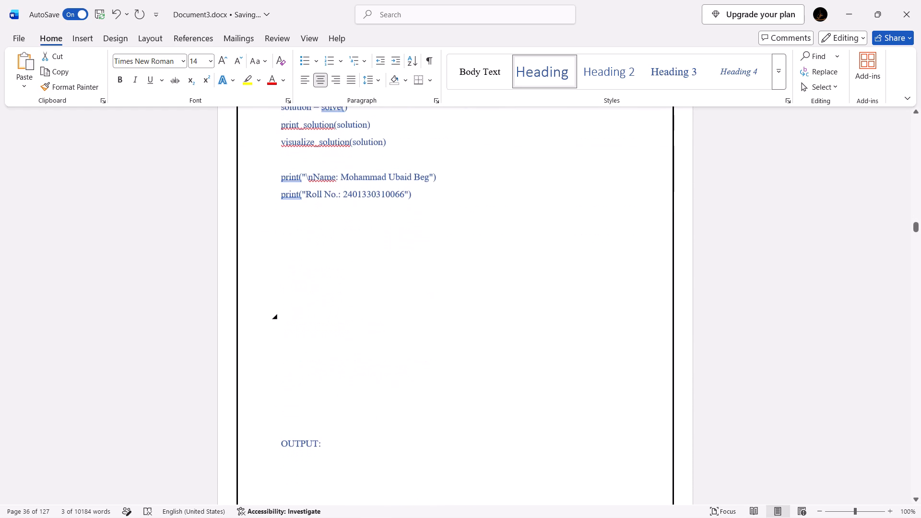
click(281, 445)
key(BackSpace)
key(BackSpace)
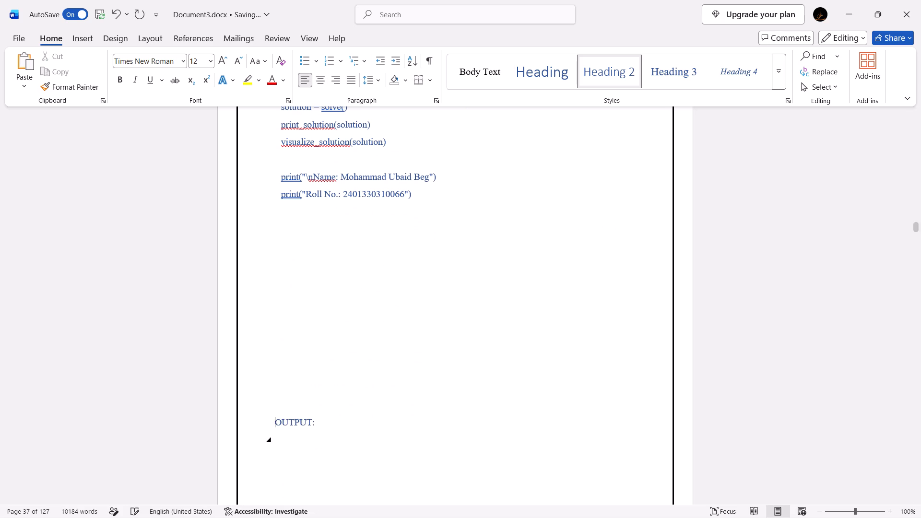
key(BackSpace)
key(BackSpace)
key(BackSpace)
key(BackSpace)
key(BackSpace)
key(BackSpace)
key(BackSpace)
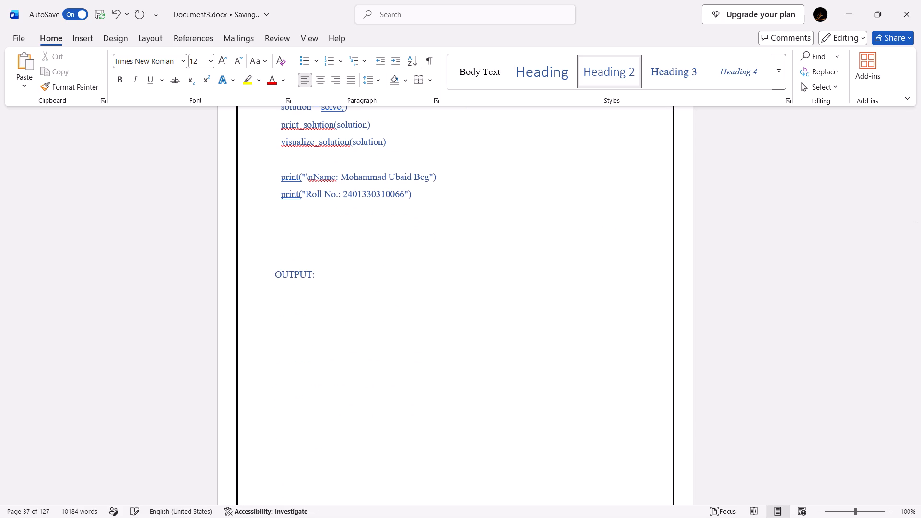
key(BackSpace)
key(BackSpace)
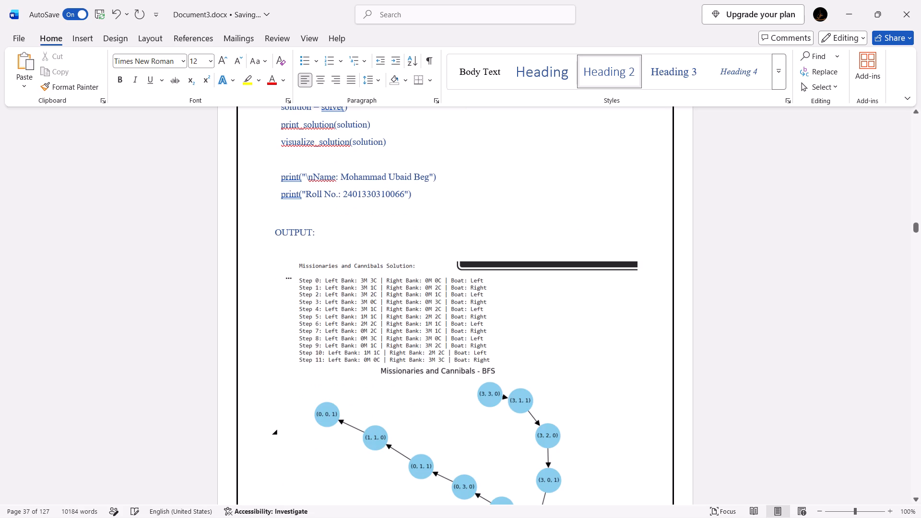
scroll(281, 445, down, 3)
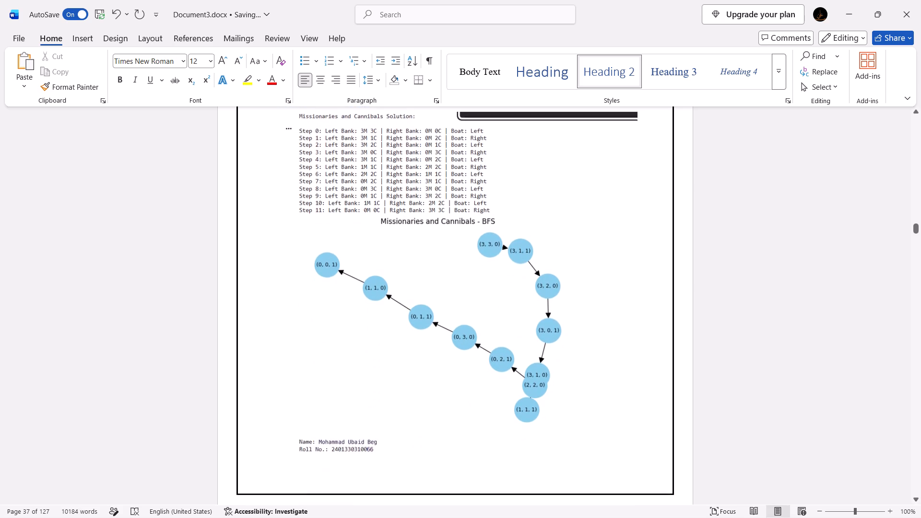
scroll(281, 445, down, 1)
scroll(281, 445, right, 1)
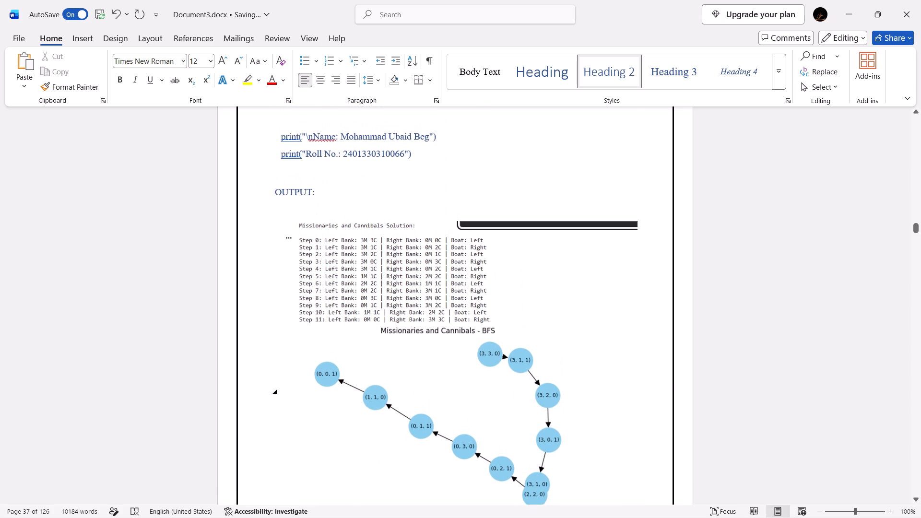
key(BackSpace)
Shorten the Missionaries and Cannibals output picture from its bottom edge so the RESULT section fits beneath it on the same page.
scroll(281, 445, right, 1)
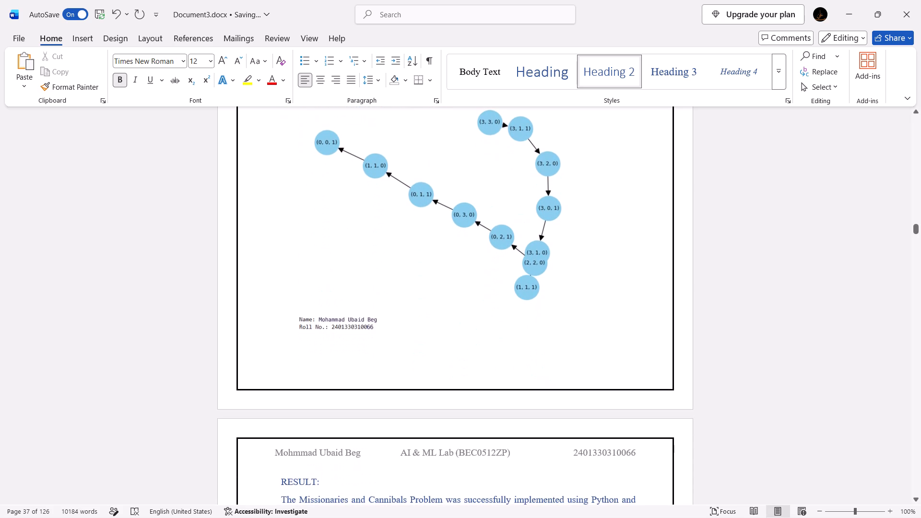
click(445, 307)
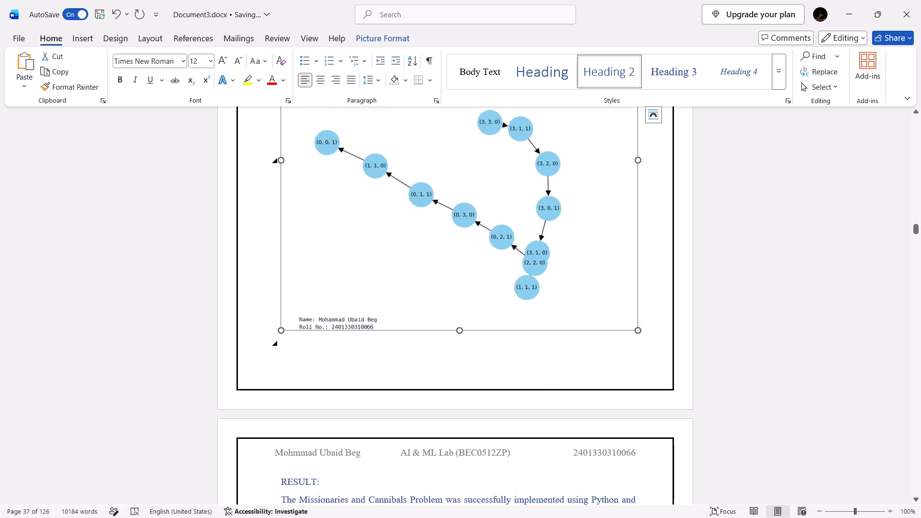
drag(459, 332, 460, 273)
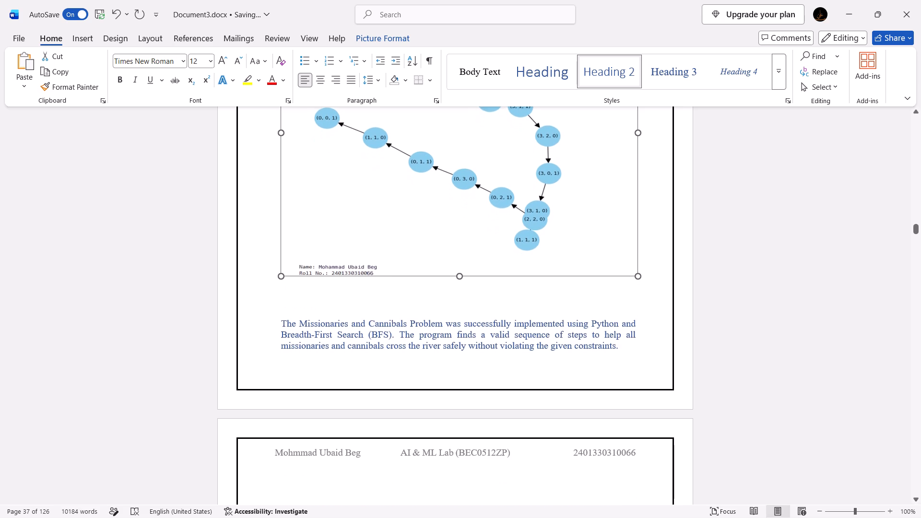
drag(460, 273, 459, 271)
scroll(459, 271, down, 1)
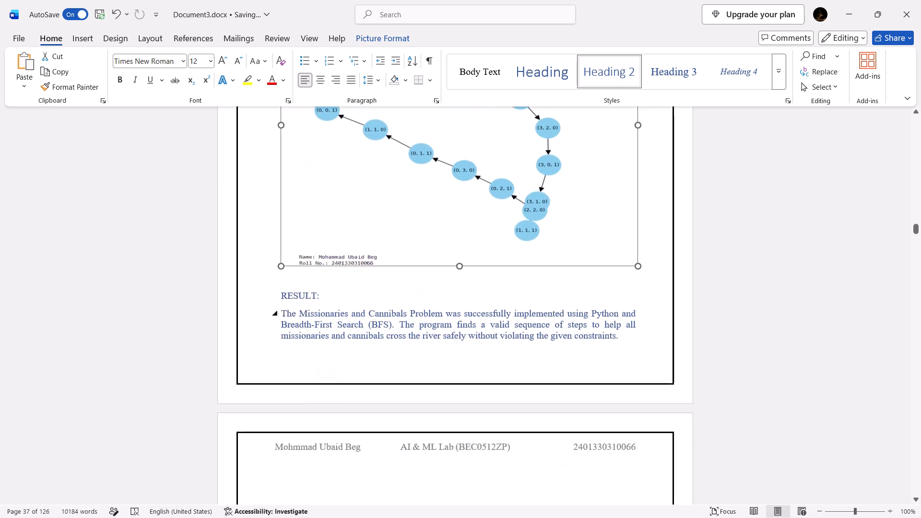
scroll(459, 271, down, 1)
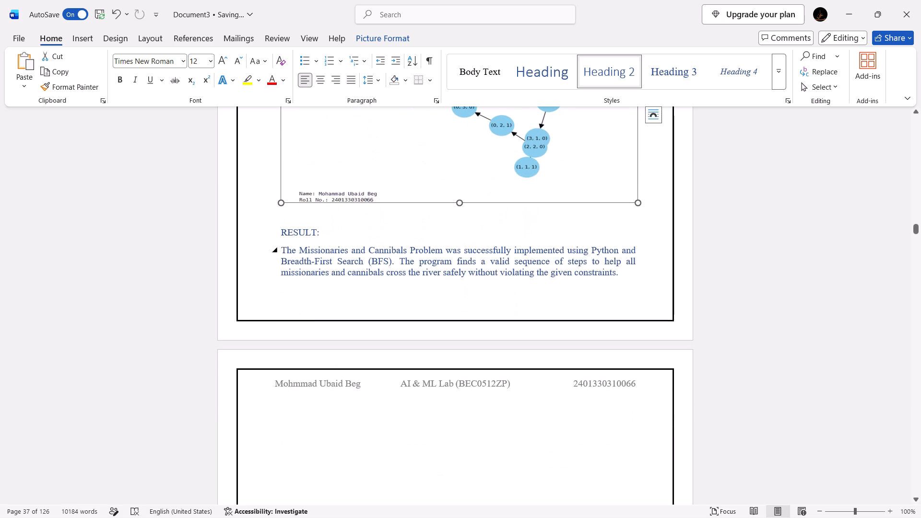
click(459, 271)
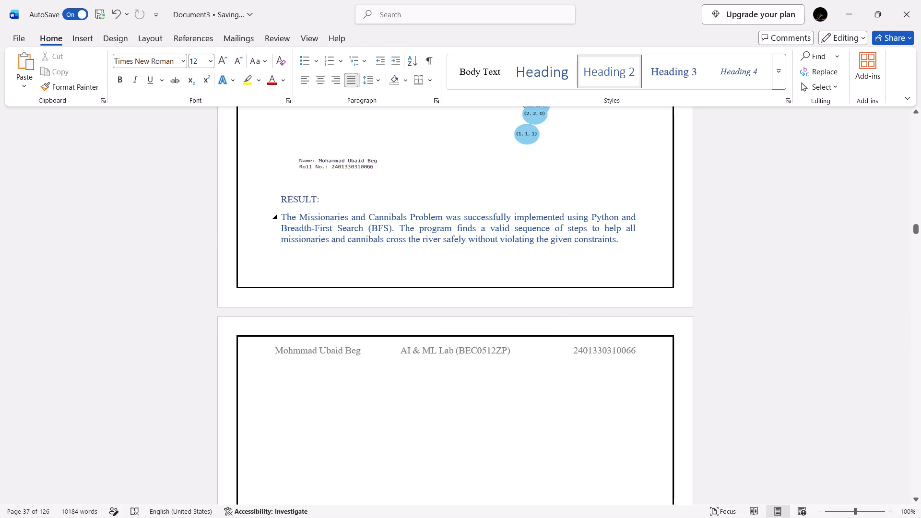
Delete the dark red horizontal divider line above the EXPERIMENT NO. 17 heading.
scroll(402, 337, down, 1)
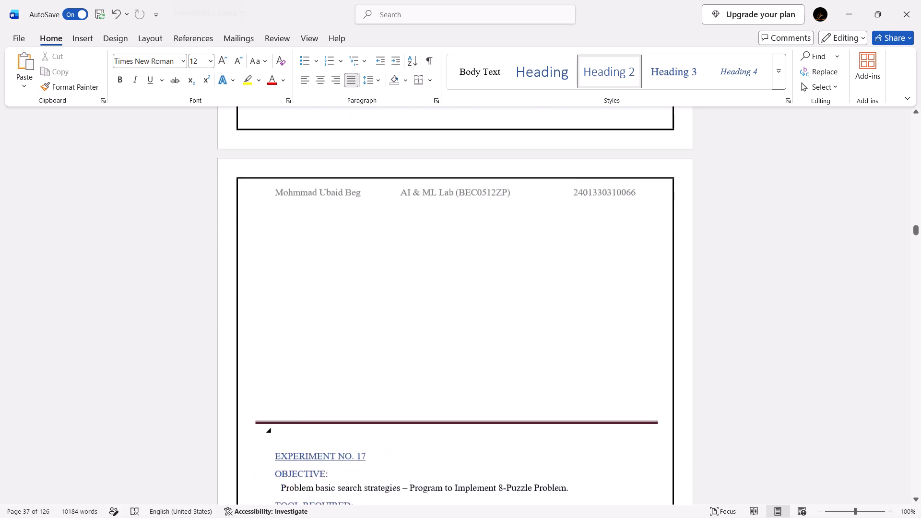
scroll(402, 337, down, 1)
click(405, 315)
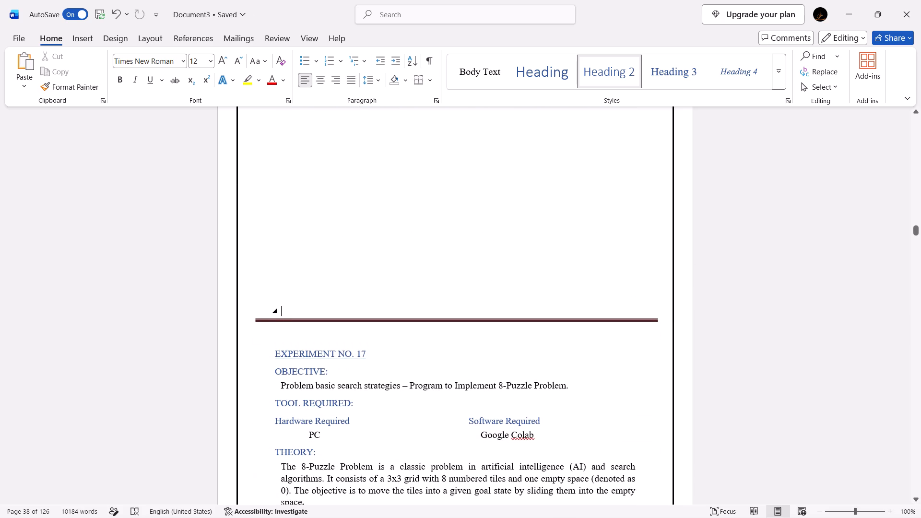
click(406, 319)
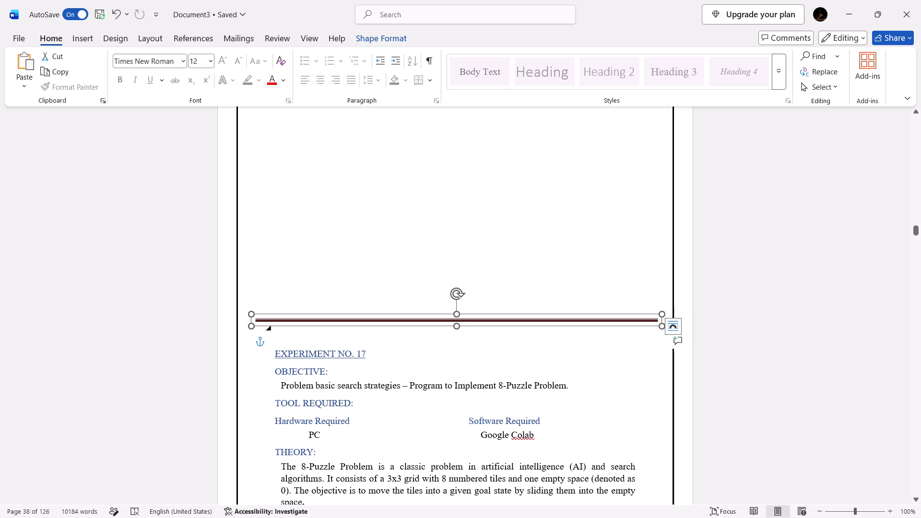
key(Delete)
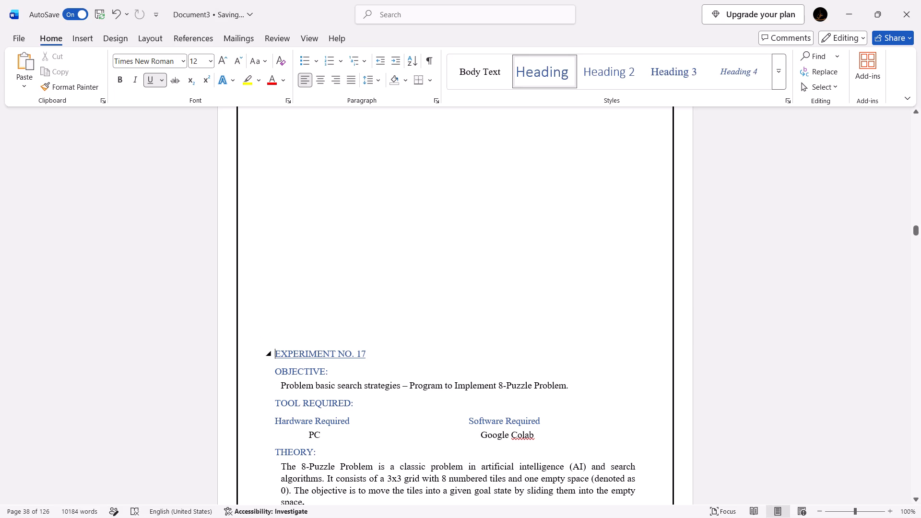
Delete the blank lines above the EXPERIMENT NO. 17 heading so it starts at the top of its page.
click(276, 354)
key(BackSpace)
key(BackSpace)
key(BackSpace)
key(BackSpace)
key(BackSpace)
key(BackSpace)
key(BackSpace)
key(BackSpace)
key(BackSpace)
key(BackSpace)
key(BackSpace)
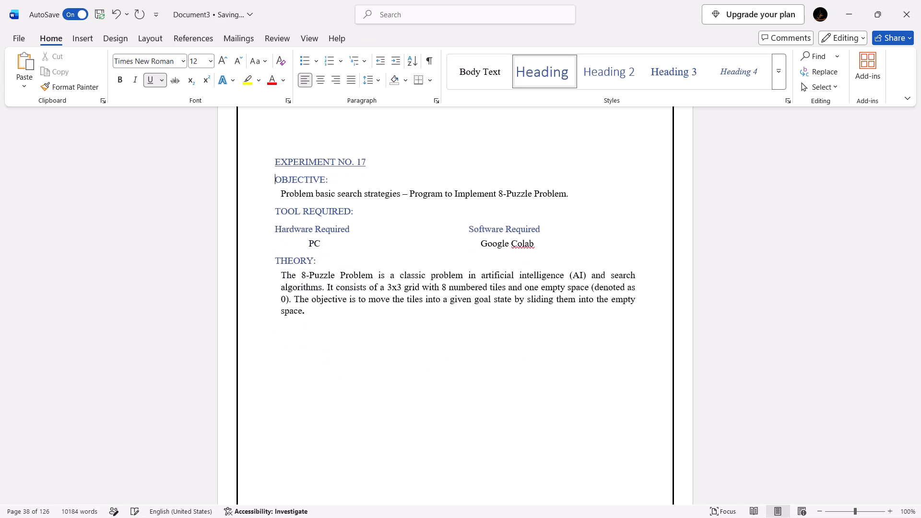
key(BackSpace)
key(BackSpace)
scroll(276, 354, up, 1)
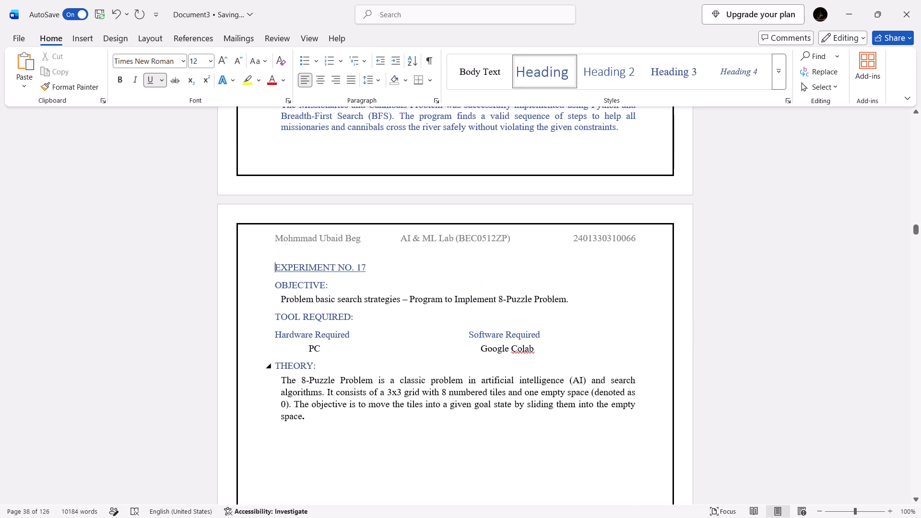
Set the EXPERIMENT NO. 17 heading to font size 14 and centre it.
drag(368, 264, 368, 264)
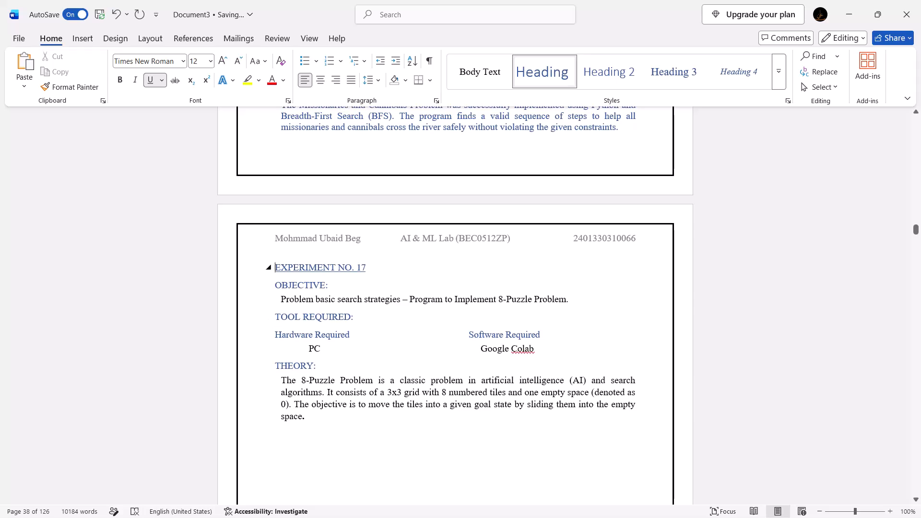
drag(368, 264, 279, 268)
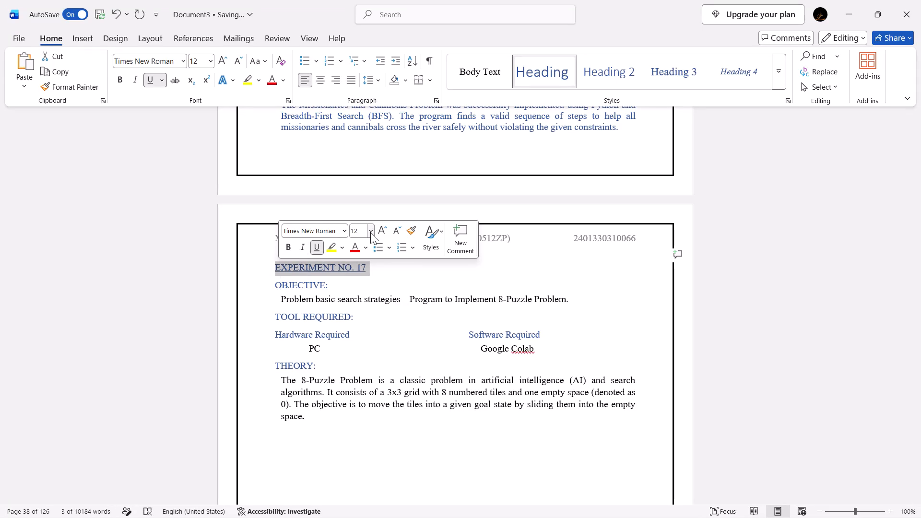
click(370, 232)
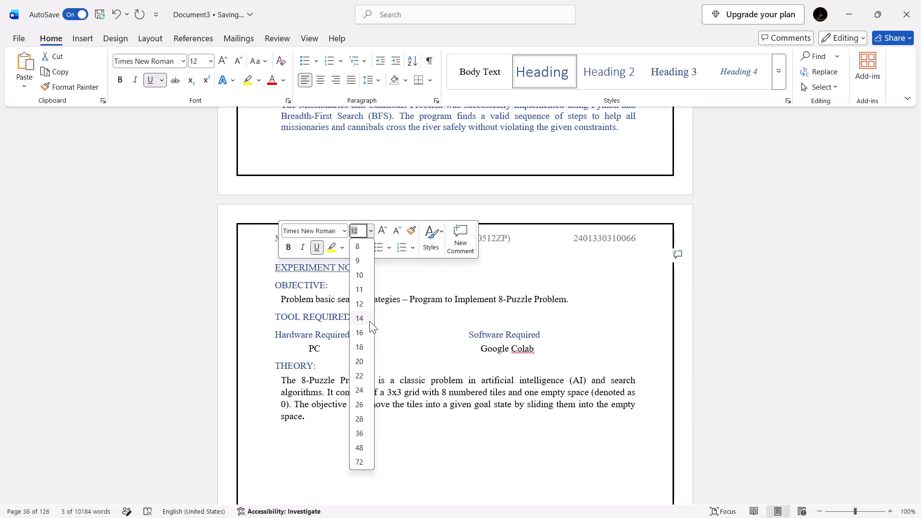
click(369, 321)
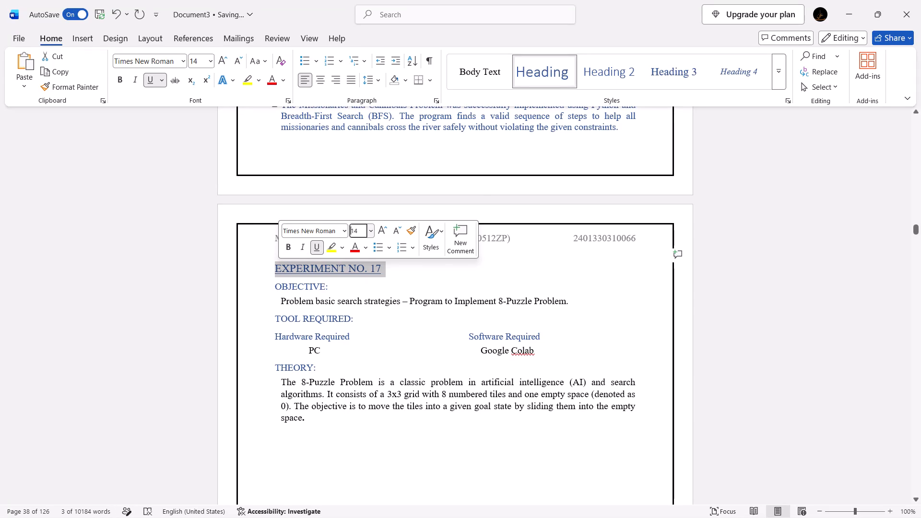
click(321, 79)
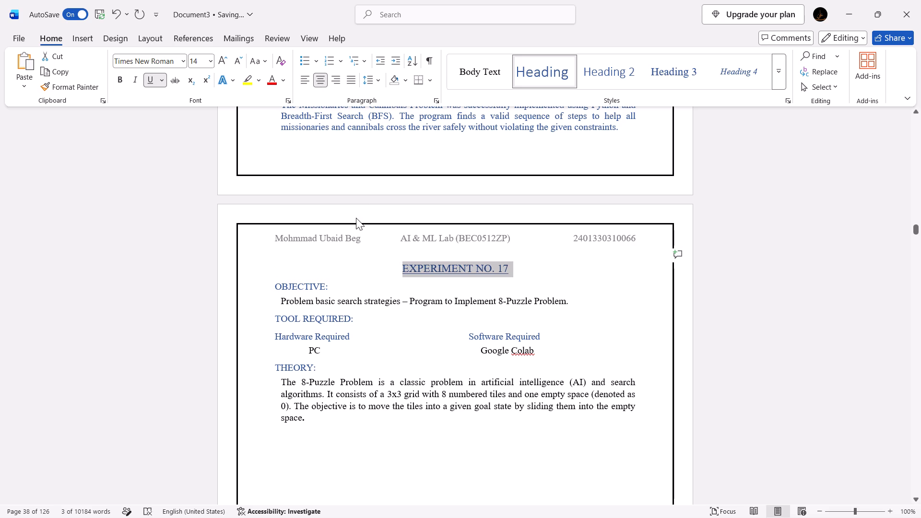
Narrow the 8-Puzzle output picture from its side edge so it fits inside the page border.
scroll(356, 218, down, 3)
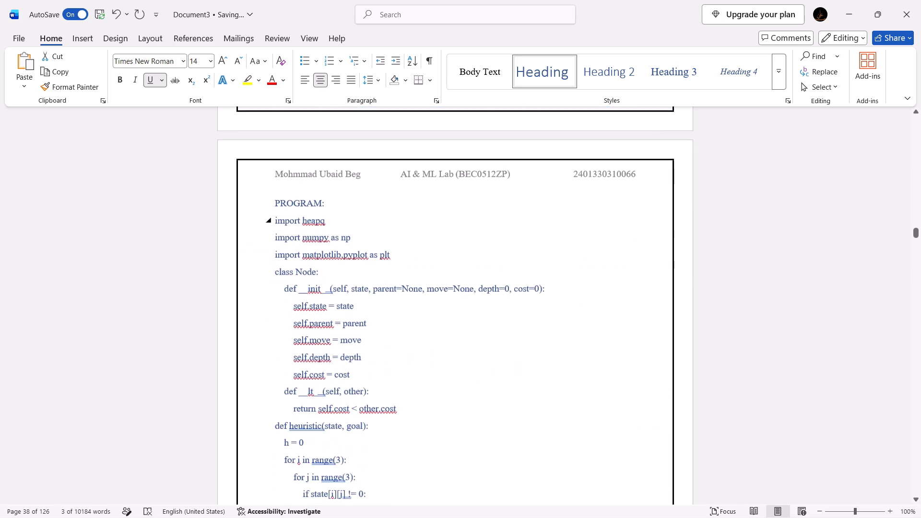
scroll(356, 218, down, 2)
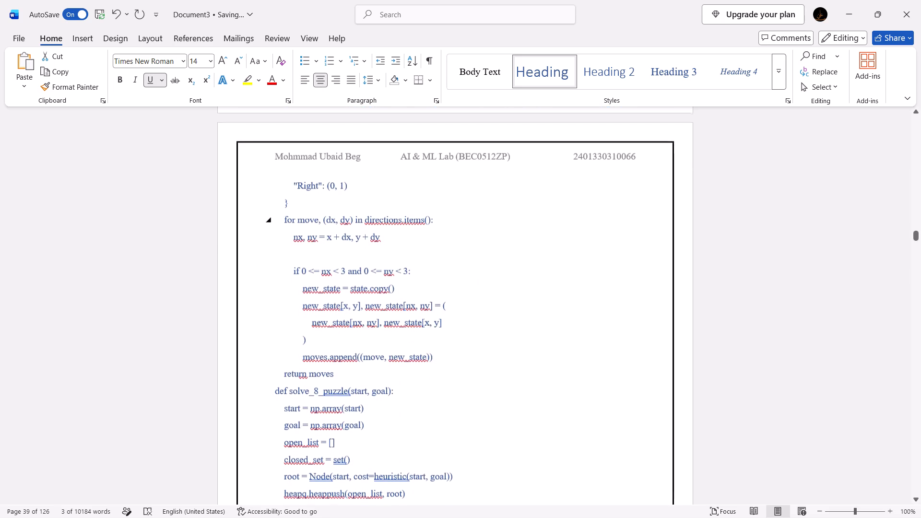
scroll(356, 218, down, 1)
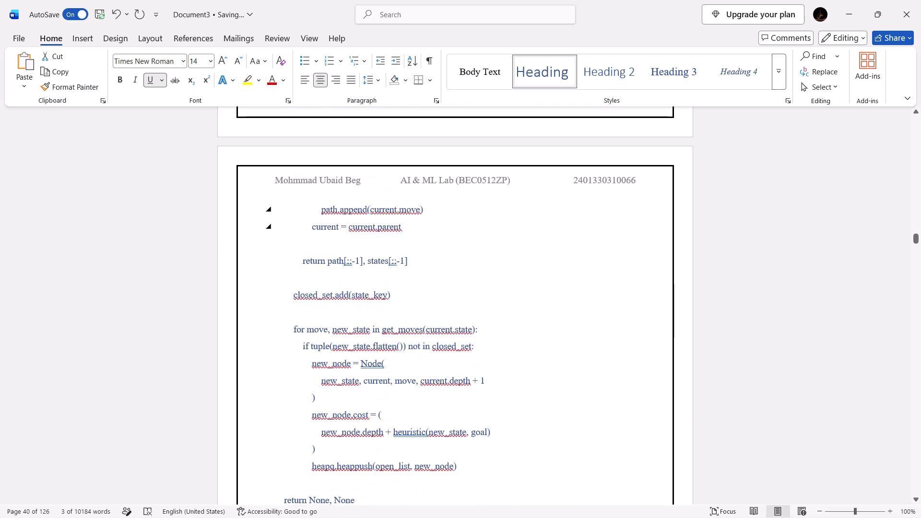
scroll(356, 218, down, 2)
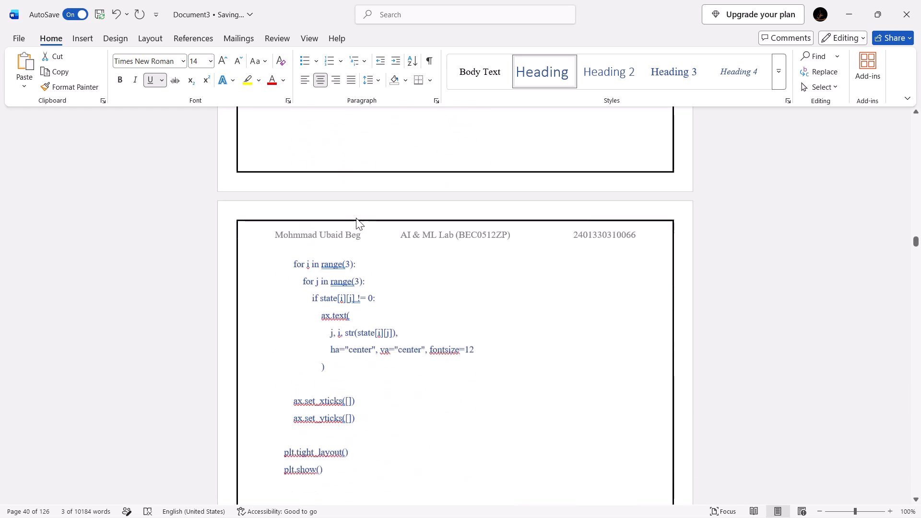
scroll(356, 218, down, 1)
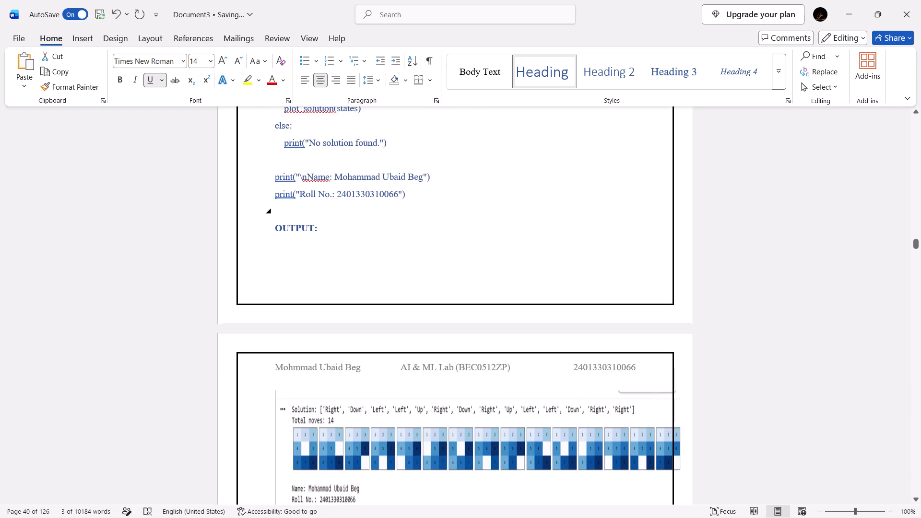
scroll(356, 218, up, 1)
scroll(356, 218, down, 1)
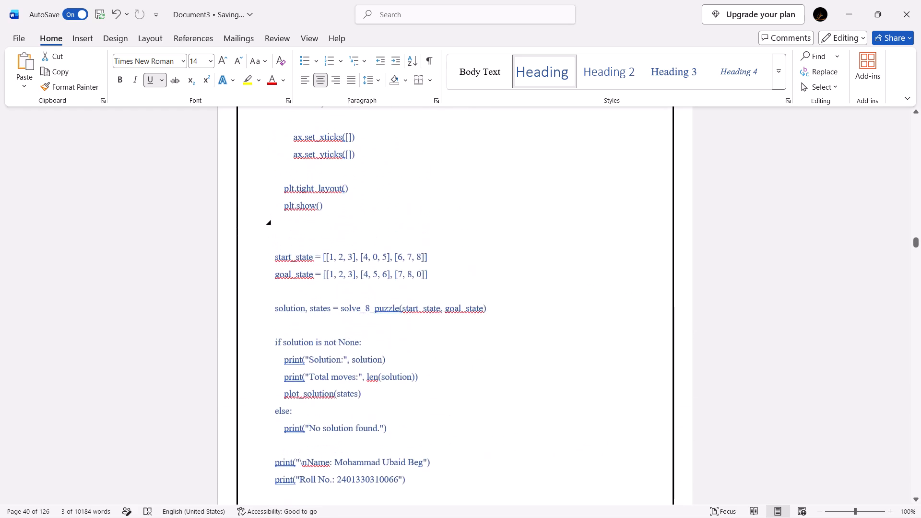
scroll(356, 218, down, 2)
scroll(356, 218, up, 1)
click(413, 321)
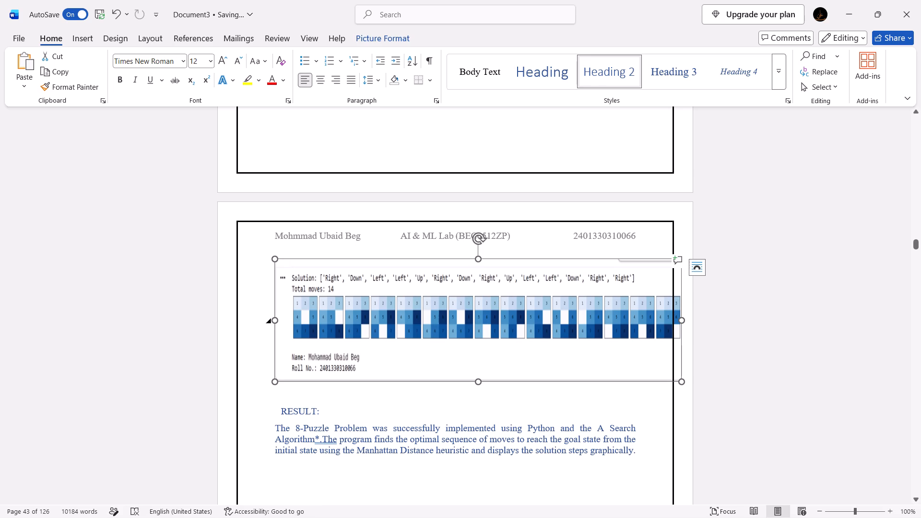
drag(683, 322, 641, 327)
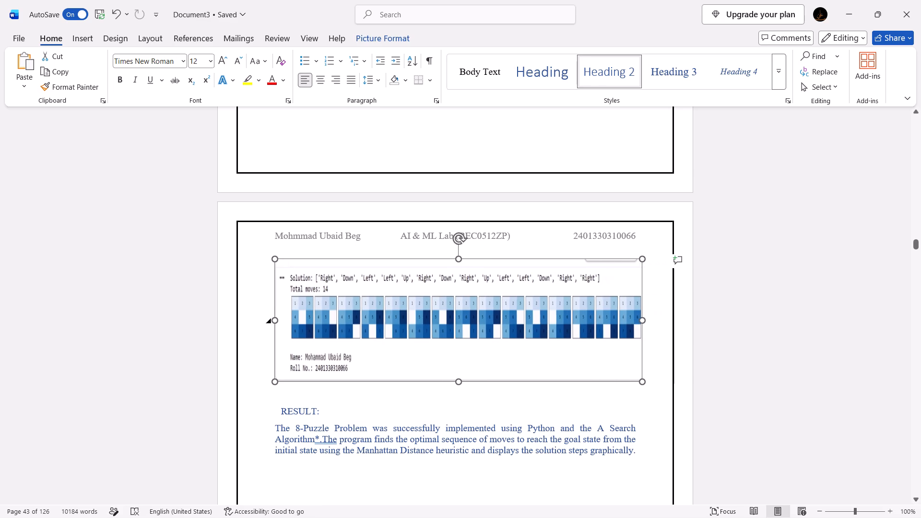
drag(641, 327, 640, 327)
Insert blank lines before the 8-Puzzle OUTPUT heading to move it onto the next page, directly above its picture.
scroll(566, 313, up, 1)
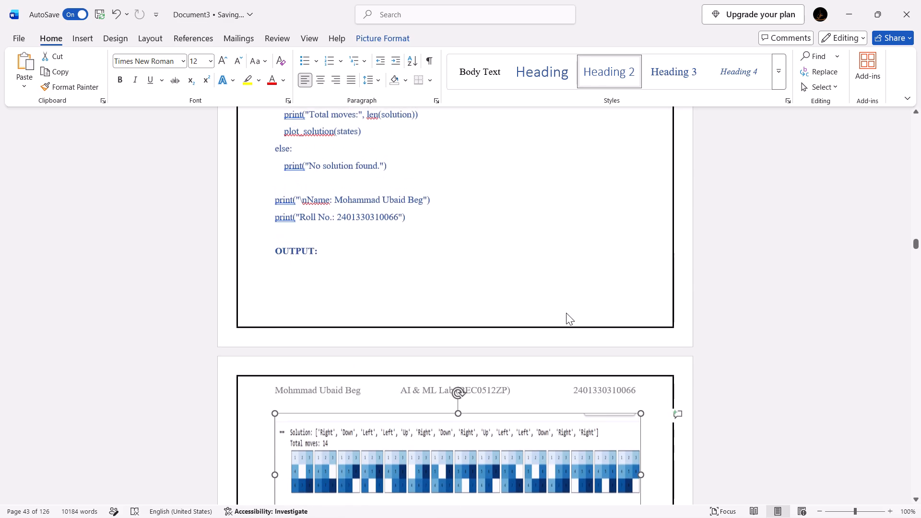
scroll(566, 313, up, 1)
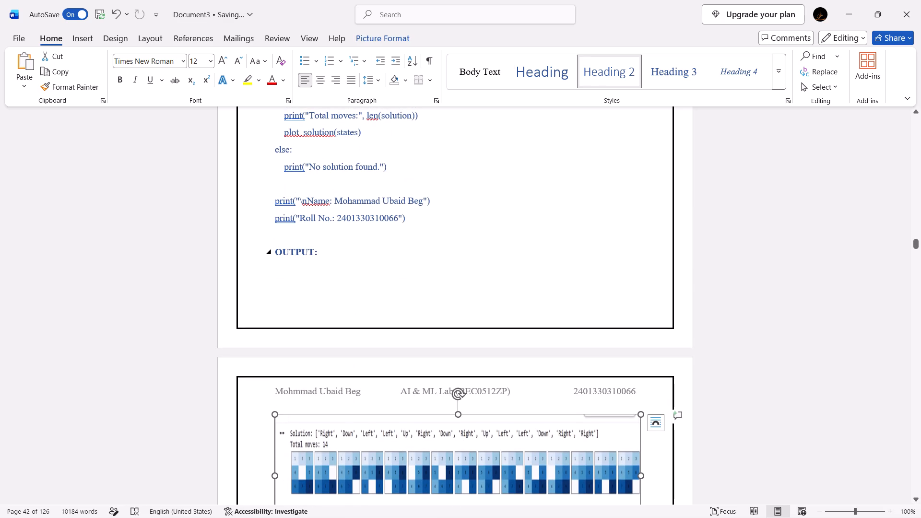
click(279, 248)
key(Left)
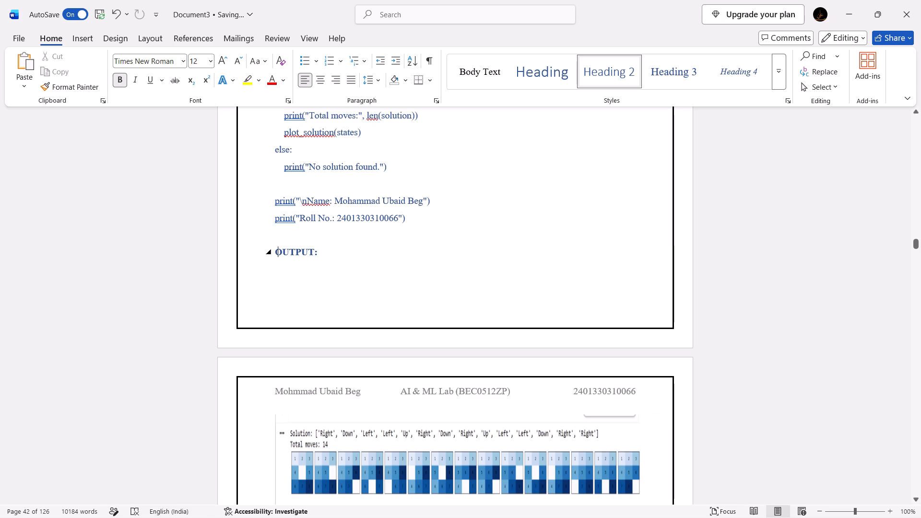
key(Return)
key(Return)
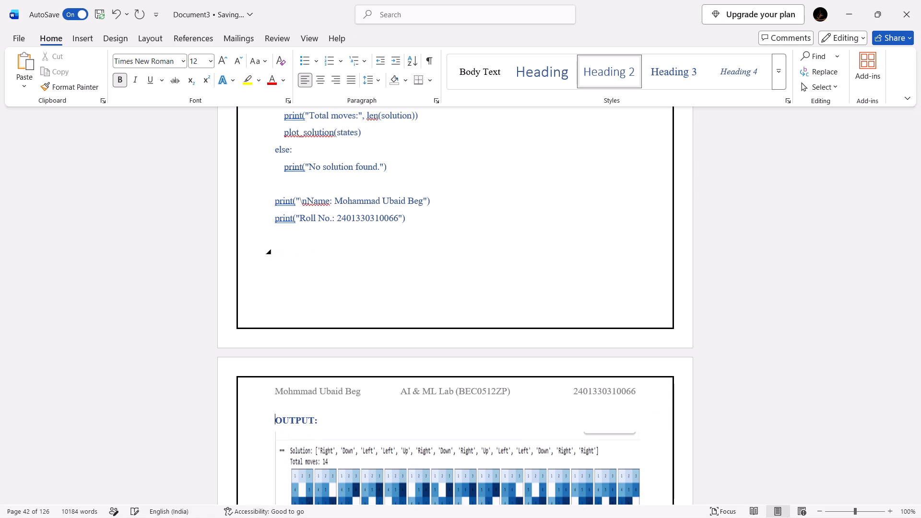
Delete the dark red horizontal divider line above the EXPERIMENT NO. 18 heading.
scroll(279, 248, down, 3)
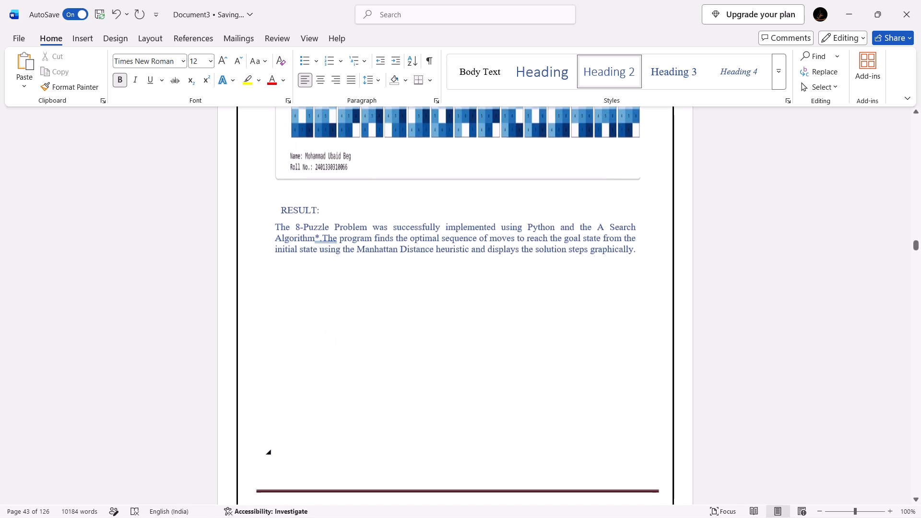
scroll(279, 248, down, 1)
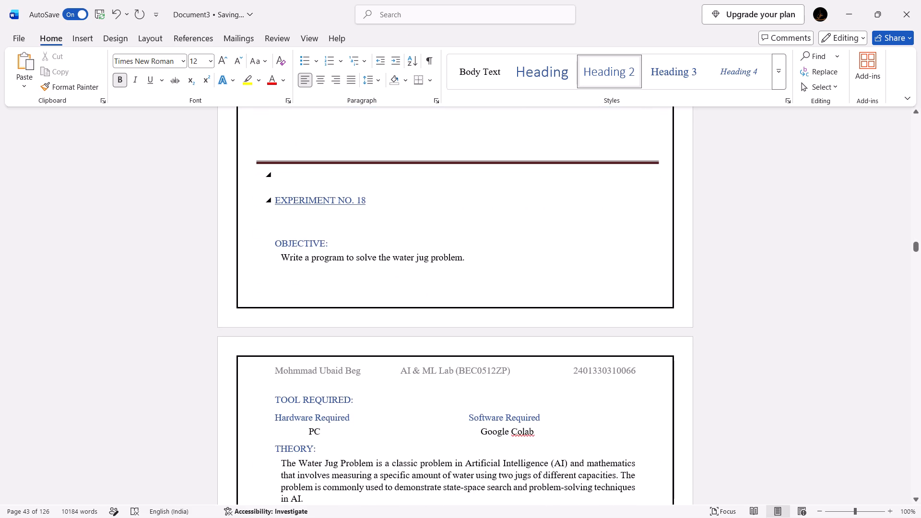
click(324, 160)
click(326, 161)
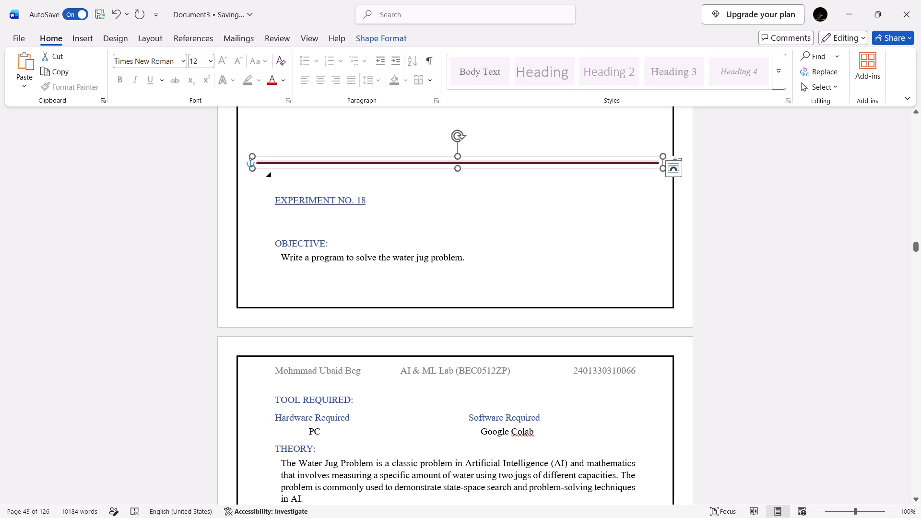
key(Delete)
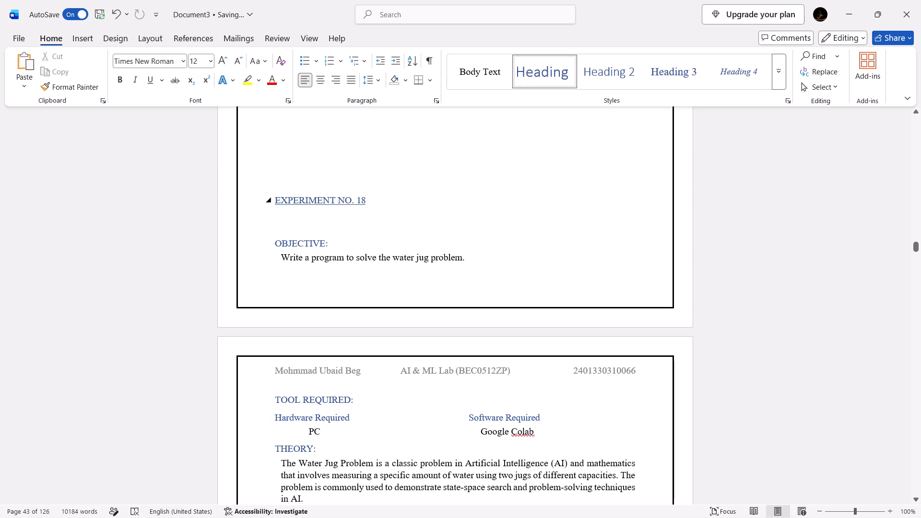
Insert three blank lines before the EXPERIMENT NO. 18 heading so it starts at the top of the next page.
click(273, 197)
key(Return)
key(Return)
key(Return)
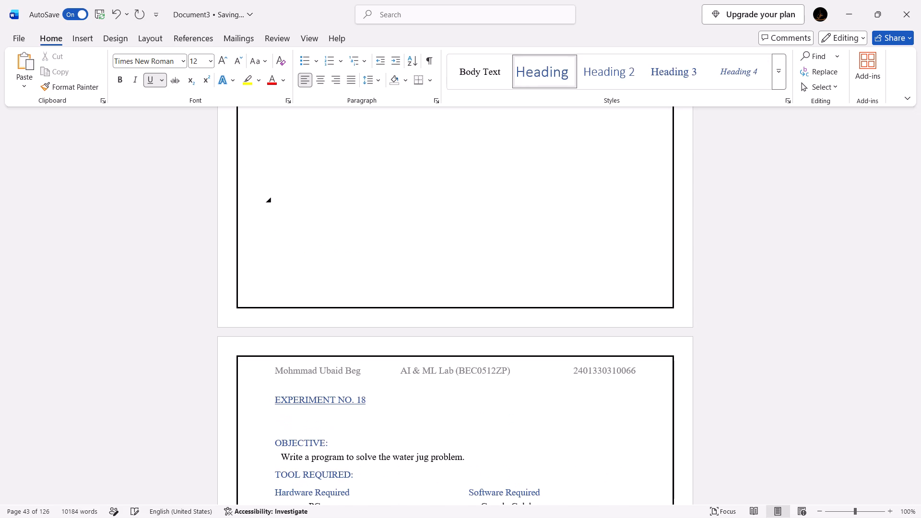
Centre the EXPERIMENT NO. 18 heading and set it to font size 14.
click(317, 87)
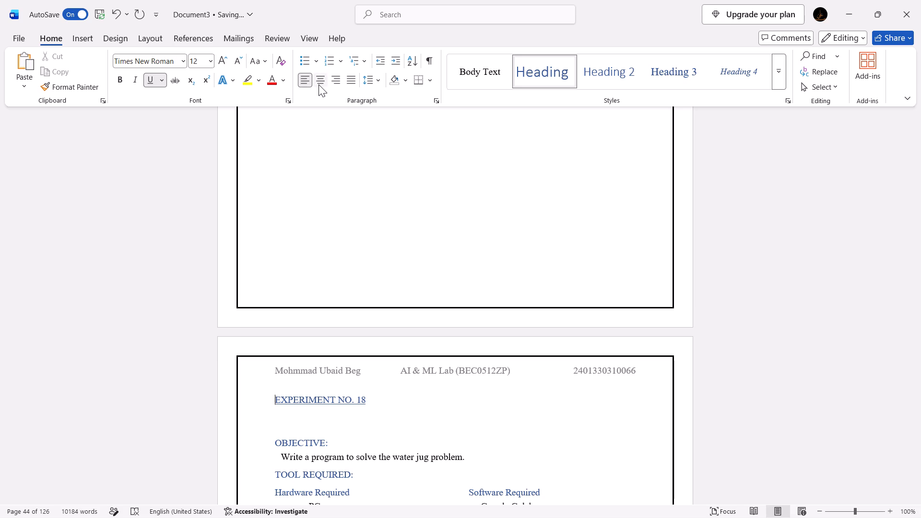
click(319, 84)
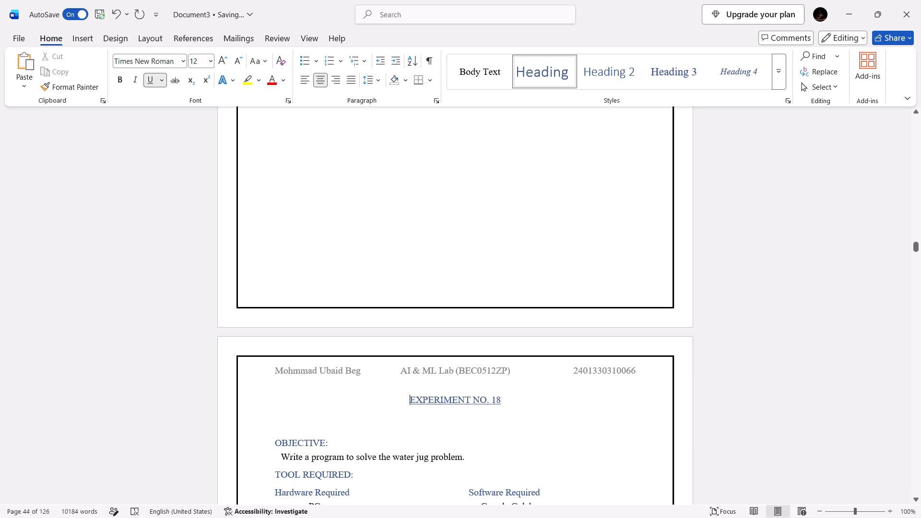
drag(514, 401, 419, 394)
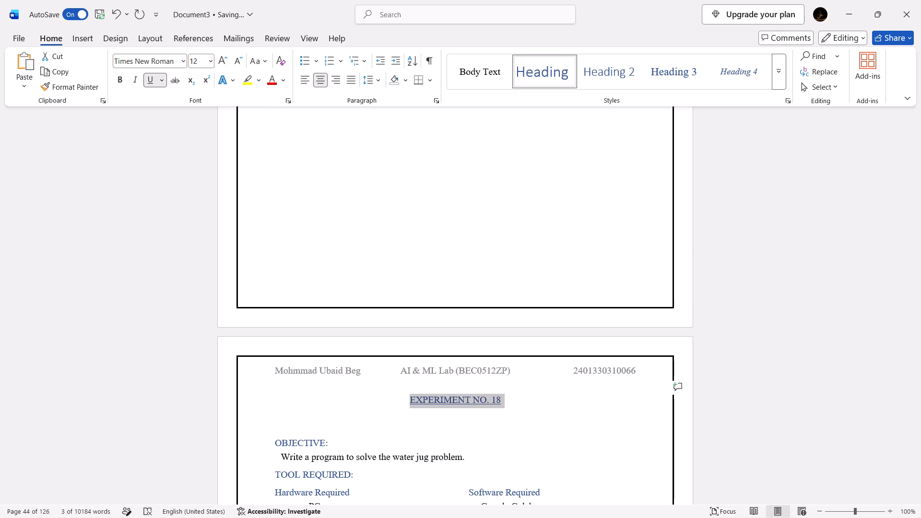
click(213, 65)
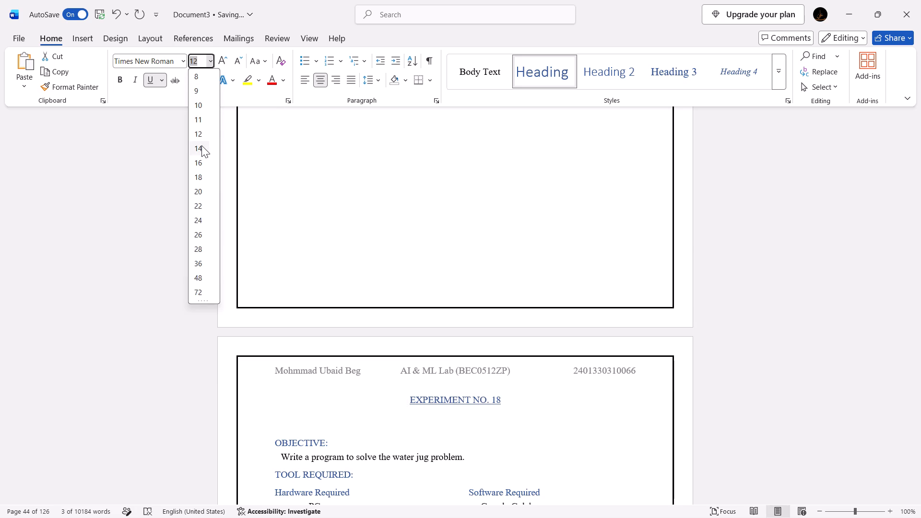
click(201, 145)
Delete the blank line between the EXPERIMENT NO. 18 heading and OBJECTIVE.
scroll(325, 283, down, 1)
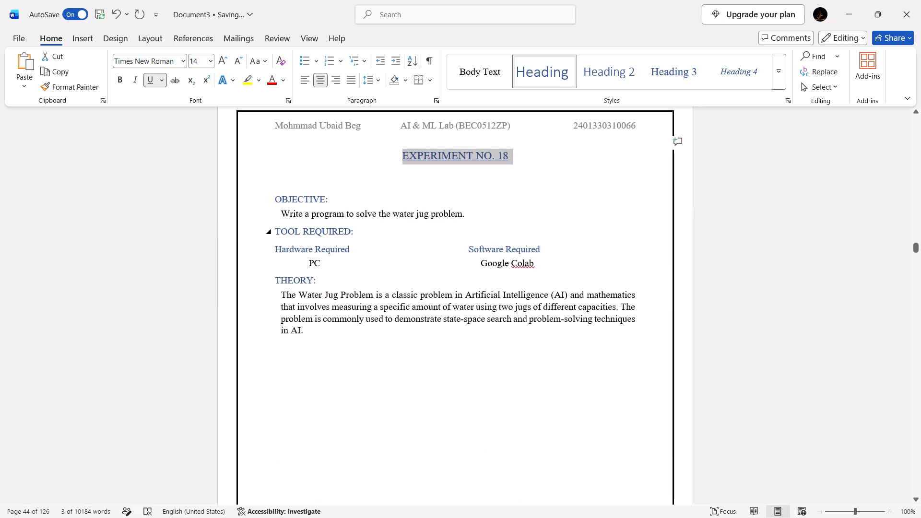
click(276, 198)
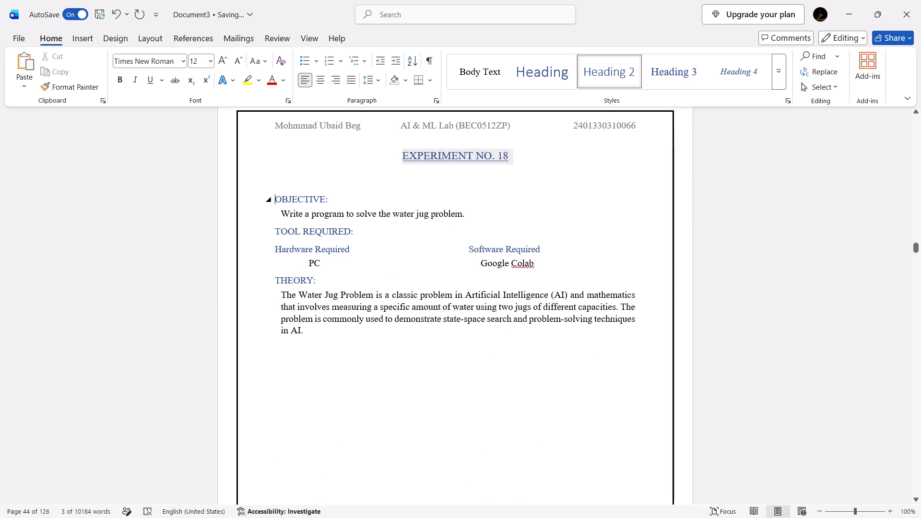
key(BackSpace)
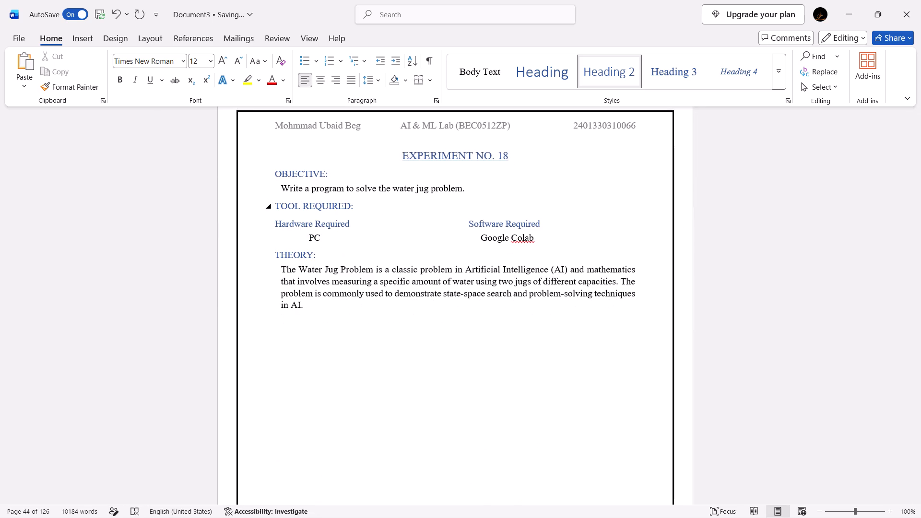
Delete the extra blank lines above the water jug OUTPUT heading, leaving one blank line after the program's last print statement.
scroll(310, 263, down, 1)
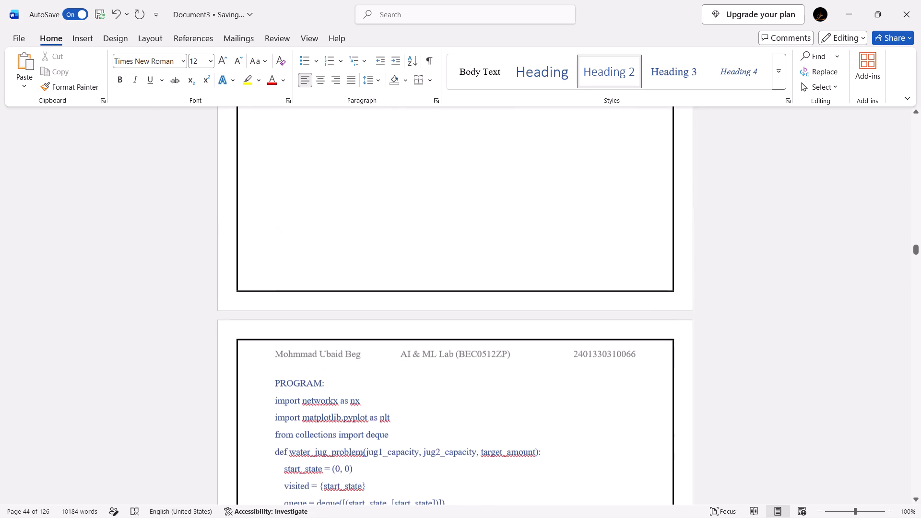
scroll(310, 263, down, 3)
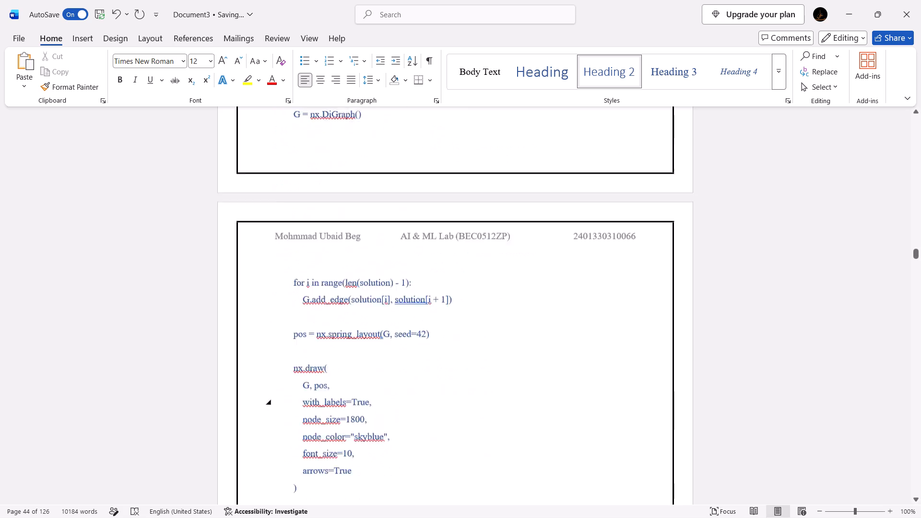
scroll(310, 263, down, 3)
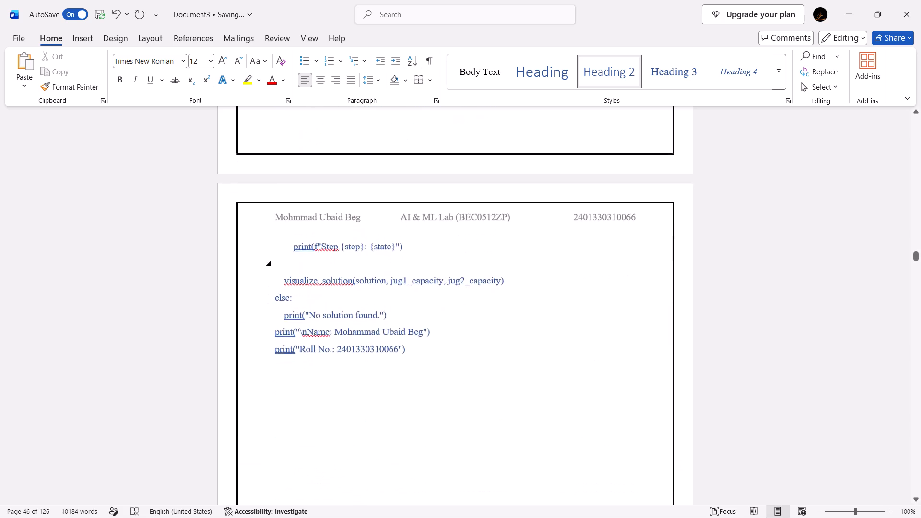
scroll(310, 263, down, 2)
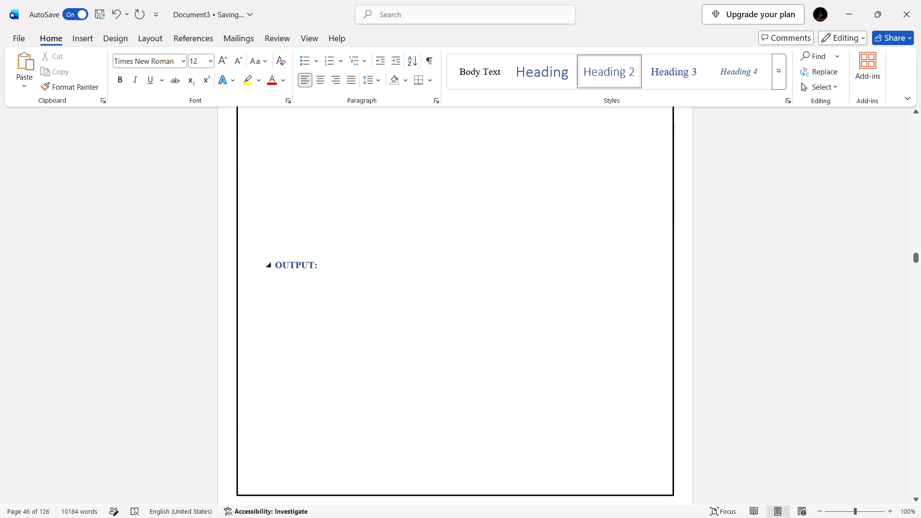
click(276, 265)
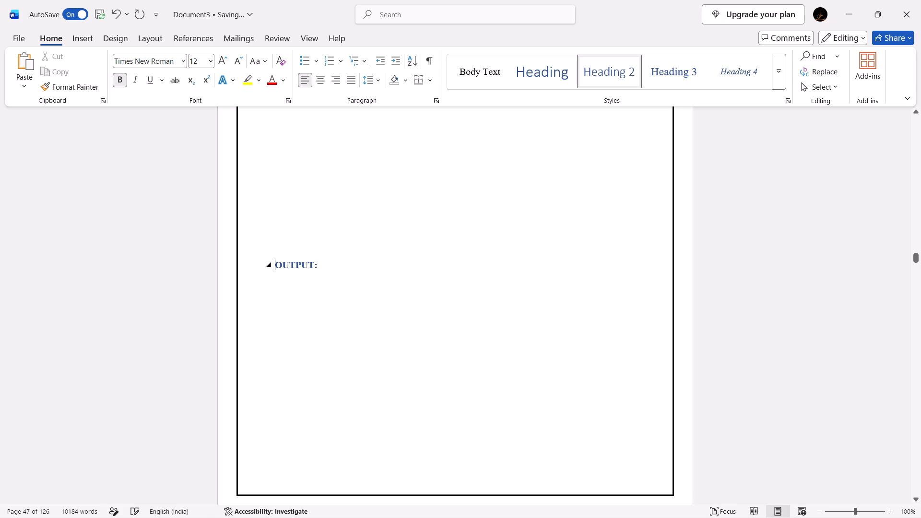
key(BackSpace)
key(BackSpace)
key(BackSpace)
key(BackSpace)
key(BackSpace)
key(BackSpace)
key(BackSpace)
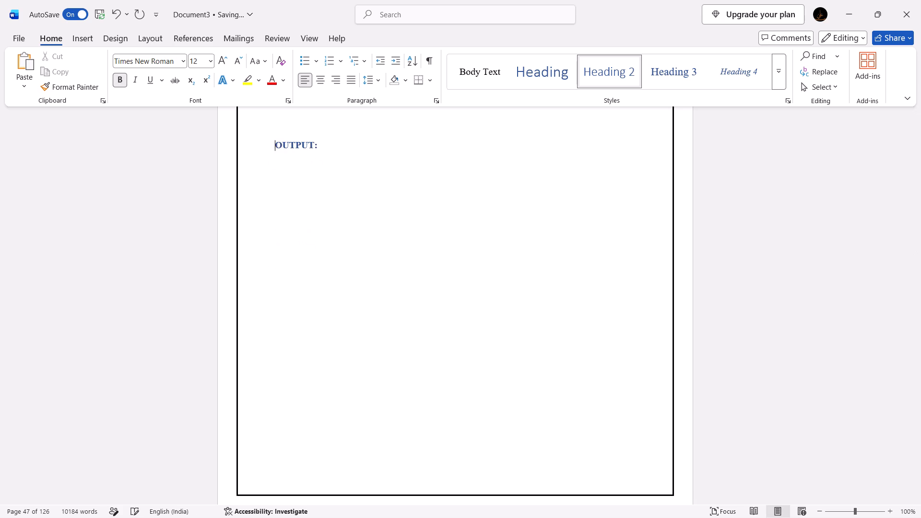
key(BackSpace)
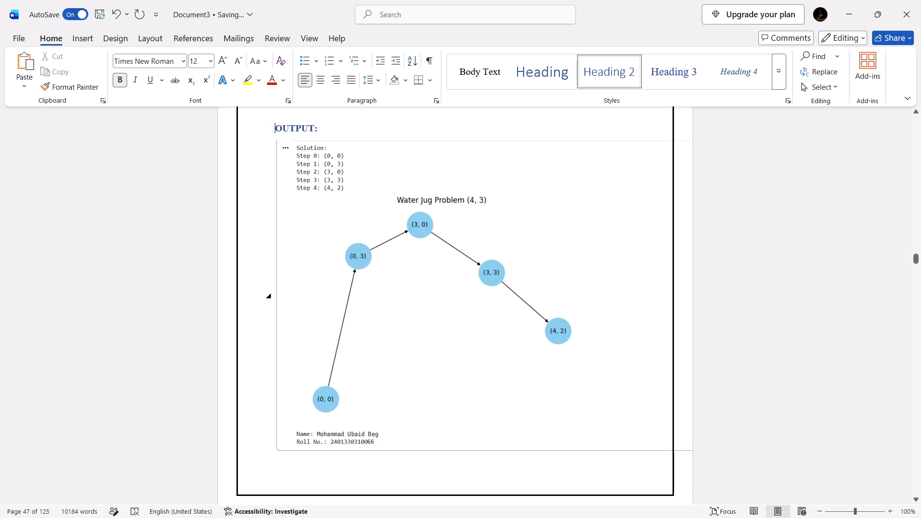
key(BackSpace)
scroll(427, 419, up, 1)
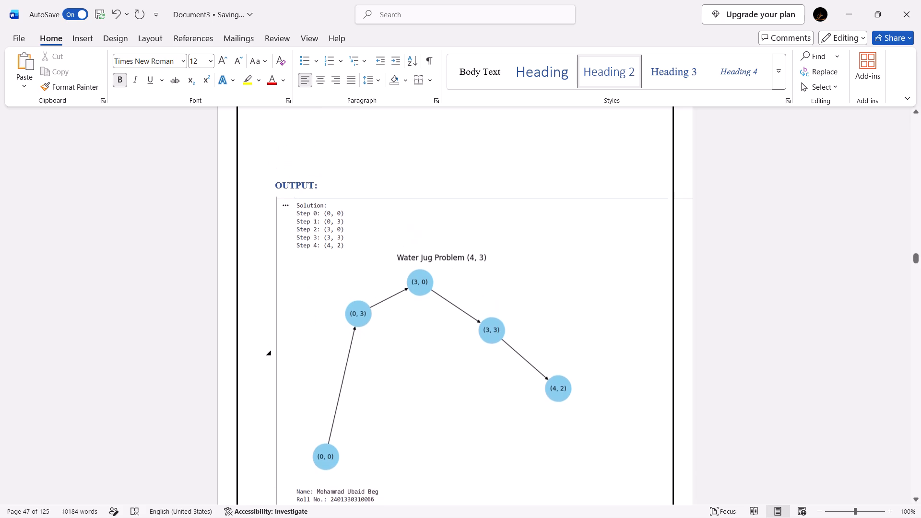
scroll(427, 419, up, 1)
key(BackSpace)
key(BackSpace)
key(BackSpace)
key(BackSpace)
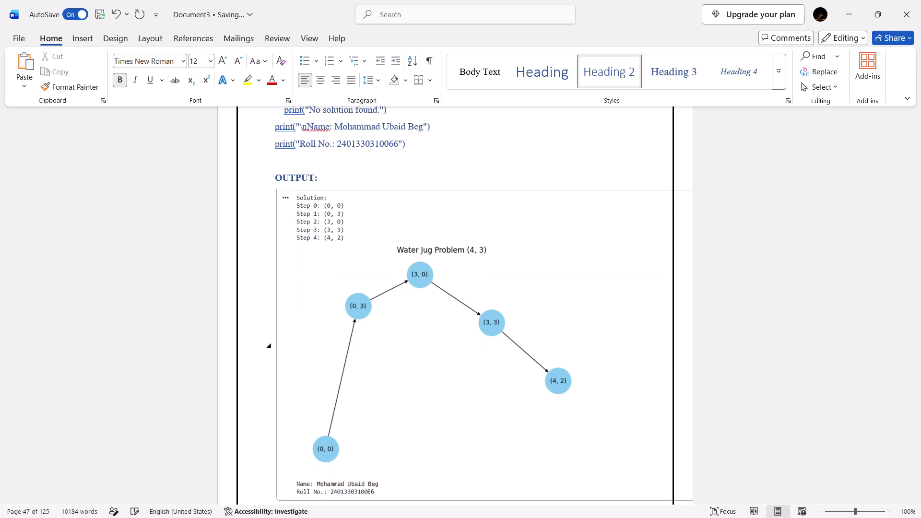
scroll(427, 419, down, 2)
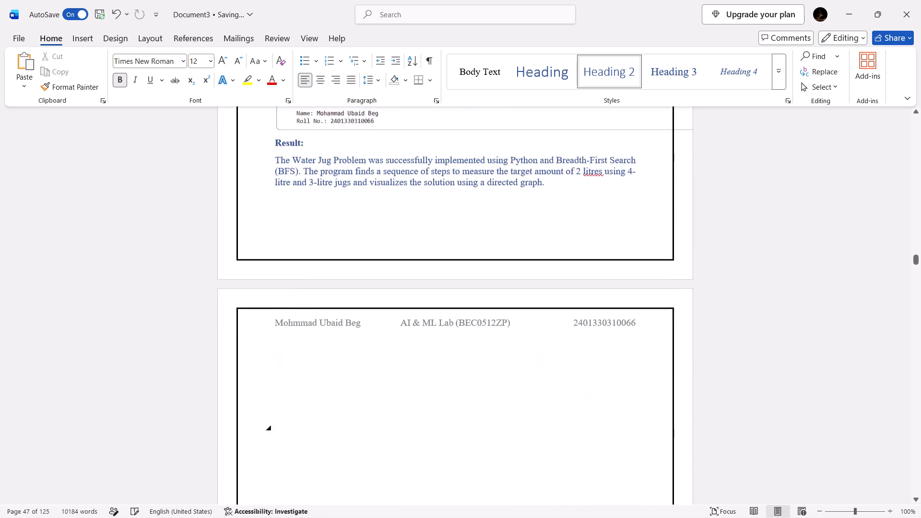
Delete the dark red divider line above the EXPERIMENT NO. 19 heading.
scroll(427, 419, down, 2)
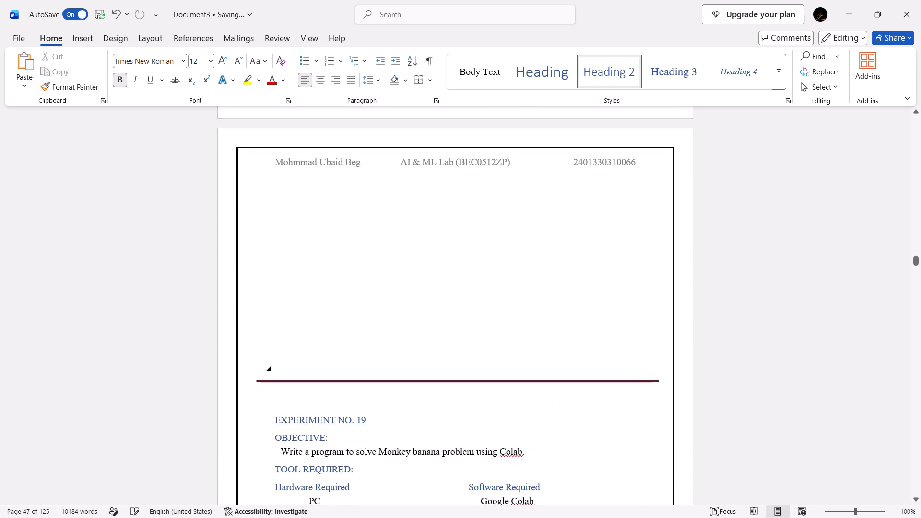
click(408, 381)
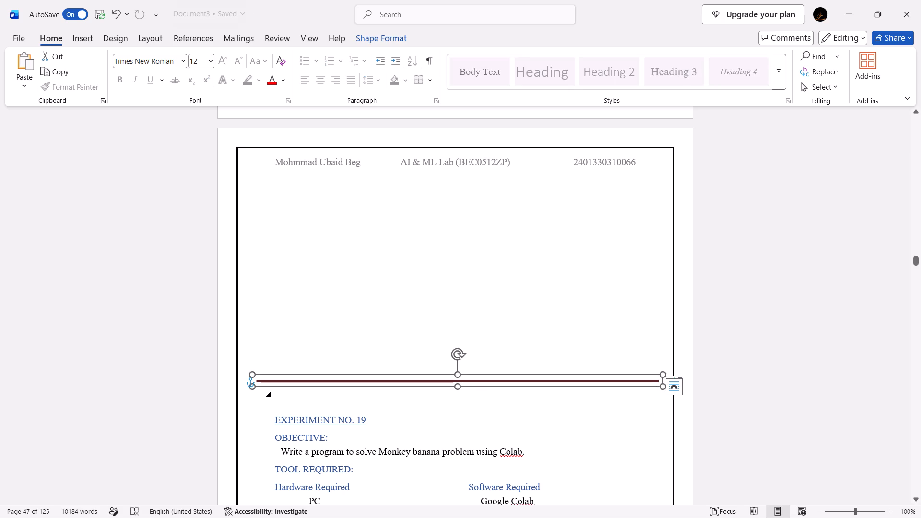
key(Delete)
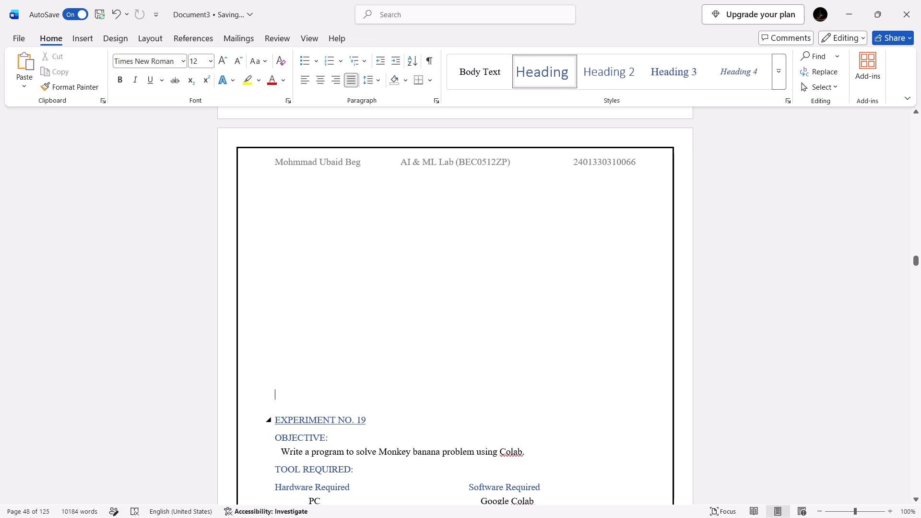
Set the EXPERIMENT NO. 19 heading to font size 14.
drag(371, 419, 300, 415)
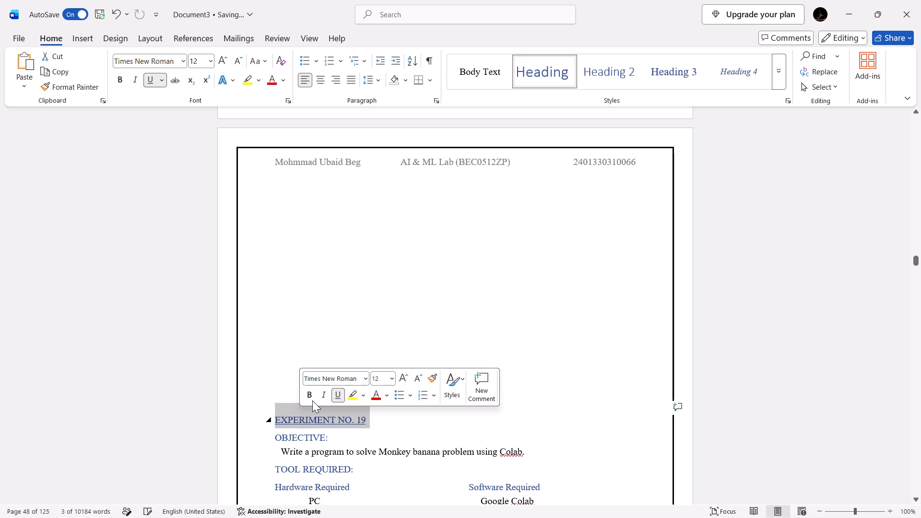
click(393, 377)
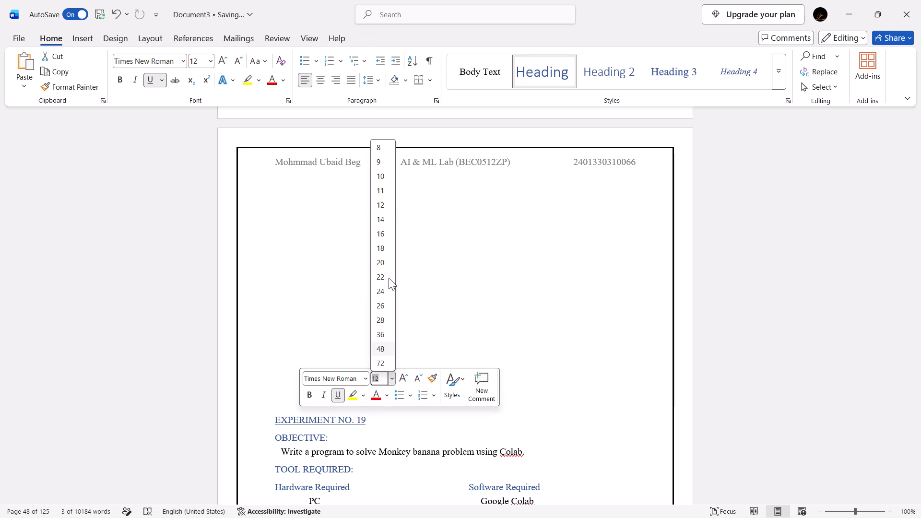
click(379, 217)
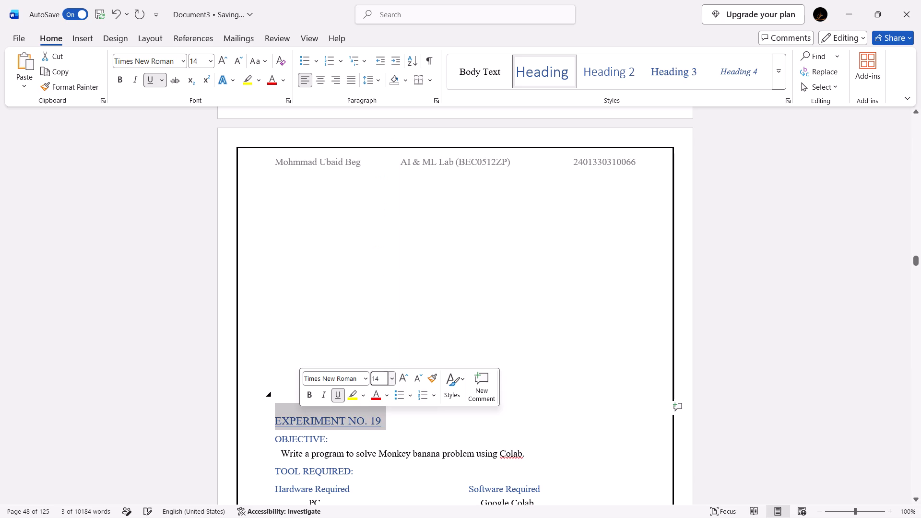
Delete the blank lines above the EXPERIMENT NO. 19 heading so it starts just below the page header.
click(275, 410)
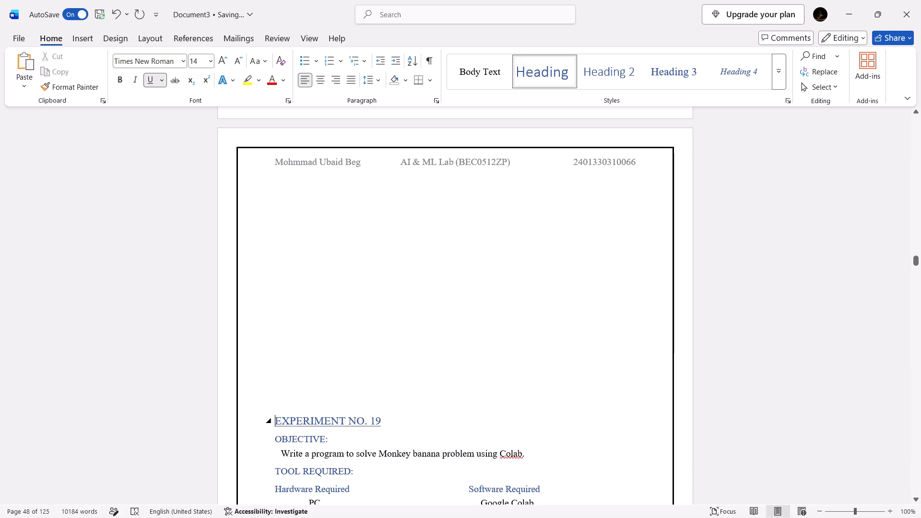
key(BackSpace)
key(BackSpace)
key(BackSpace)
key(BackSpace)
key(BackSpace)
key(BackSpace)
key(BackSpace)
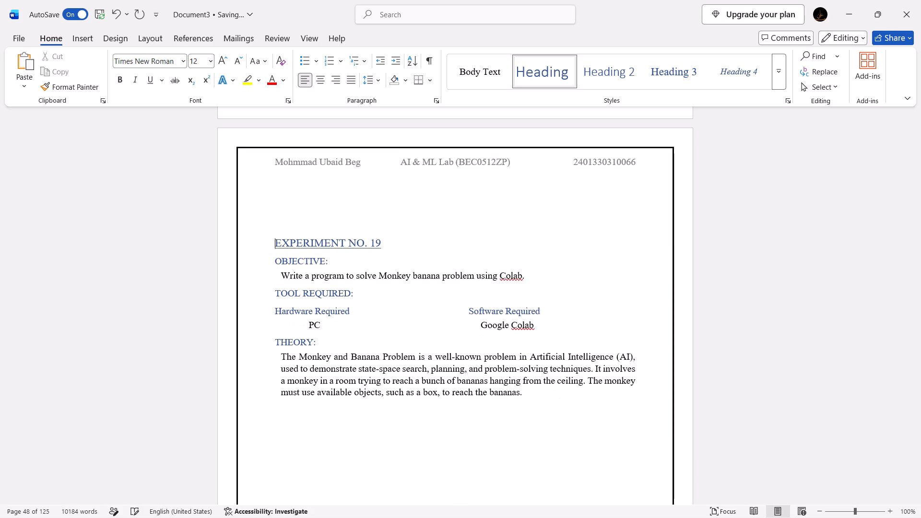
key(BackSpace)
key(BackSpace)
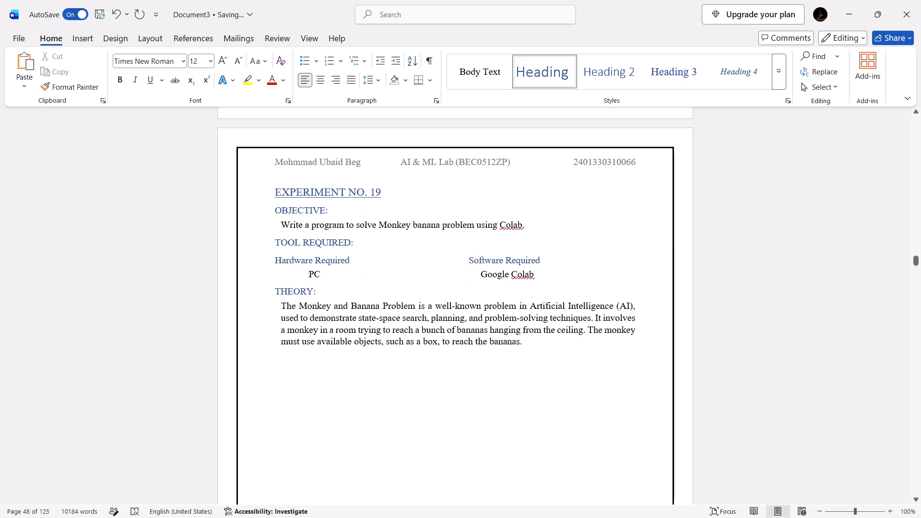
Centre the EXPERIMENT NO. 19 heading.
click(323, 78)
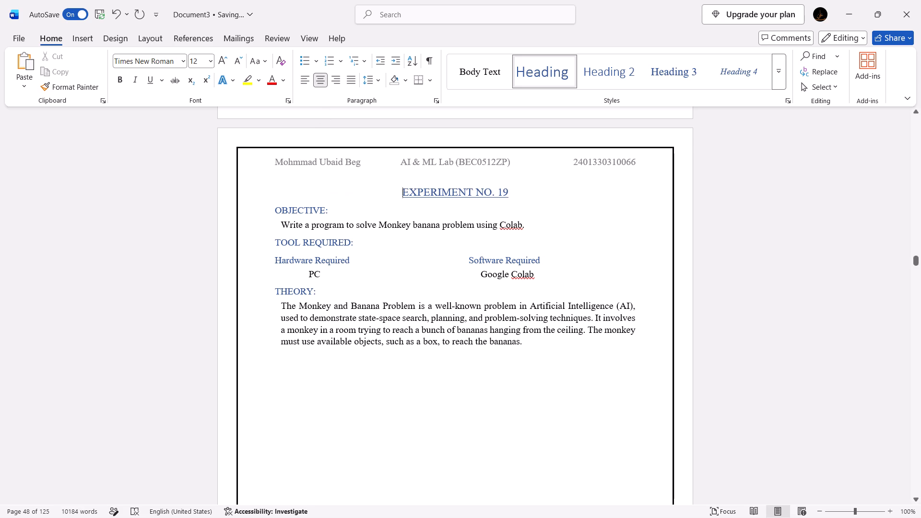
Narrow the Monkey and Banana Problem Graph output picture so it fits inside the page border and text margins.
scroll(374, 271, down, 1)
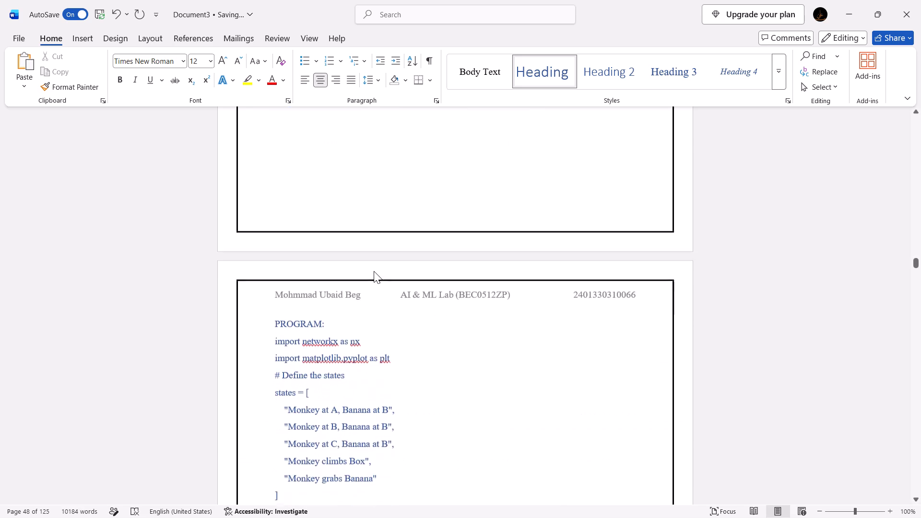
scroll(374, 271, down, 3)
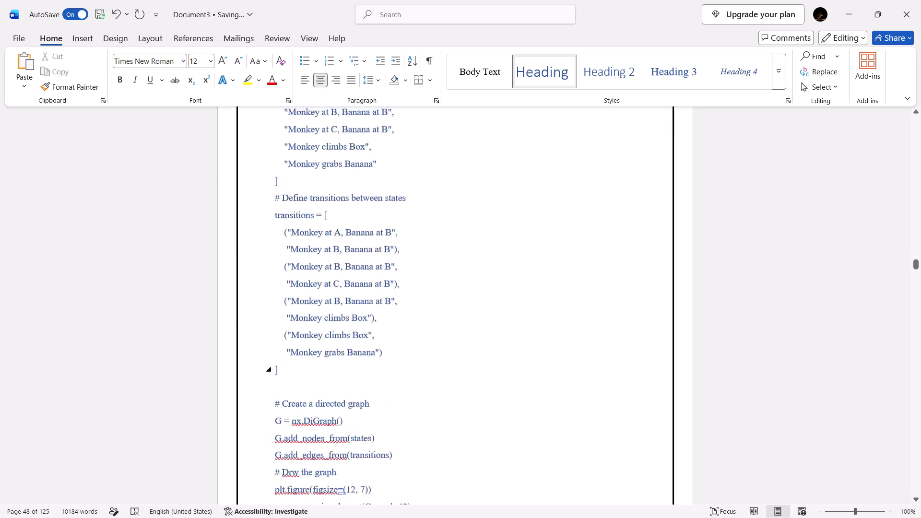
scroll(374, 271, down, 3)
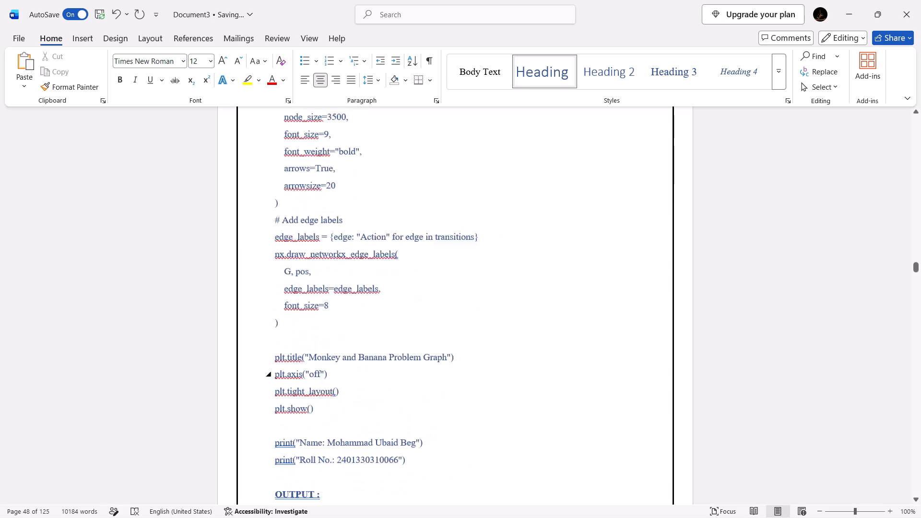
scroll(374, 271, down, 3)
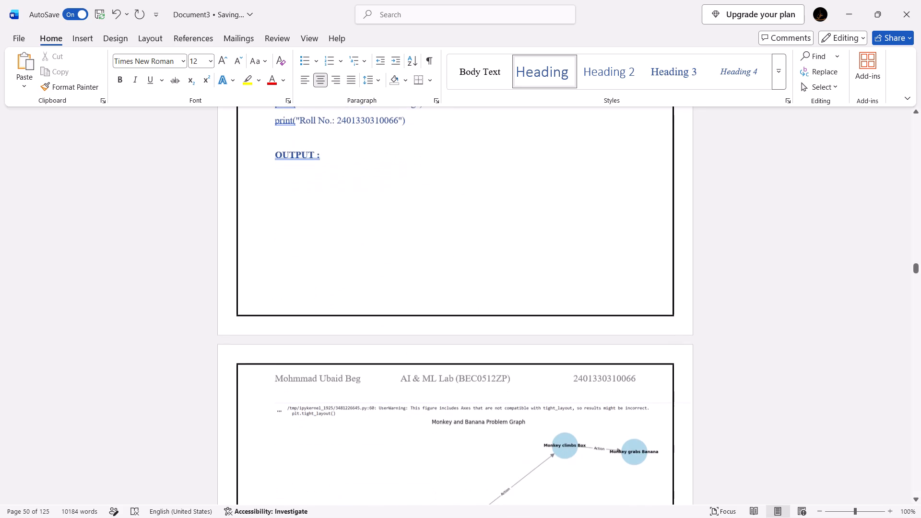
scroll(374, 271, down, 1)
scroll(374, 271, up, 1)
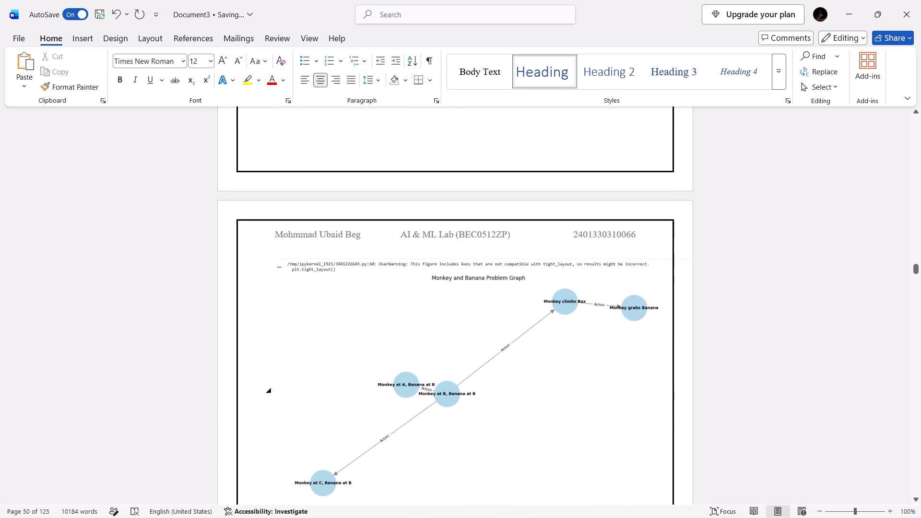
scroll(374, 271, up, 1)
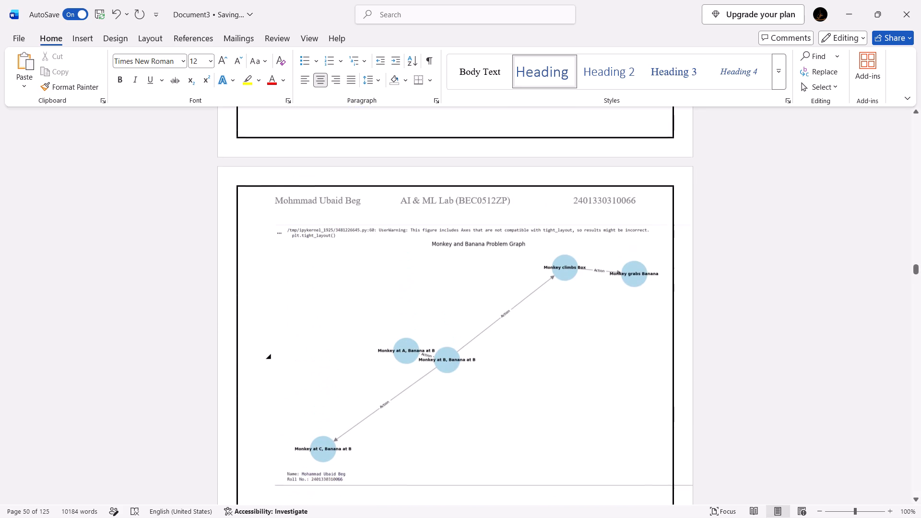
scroll(374, 271, up, 1)
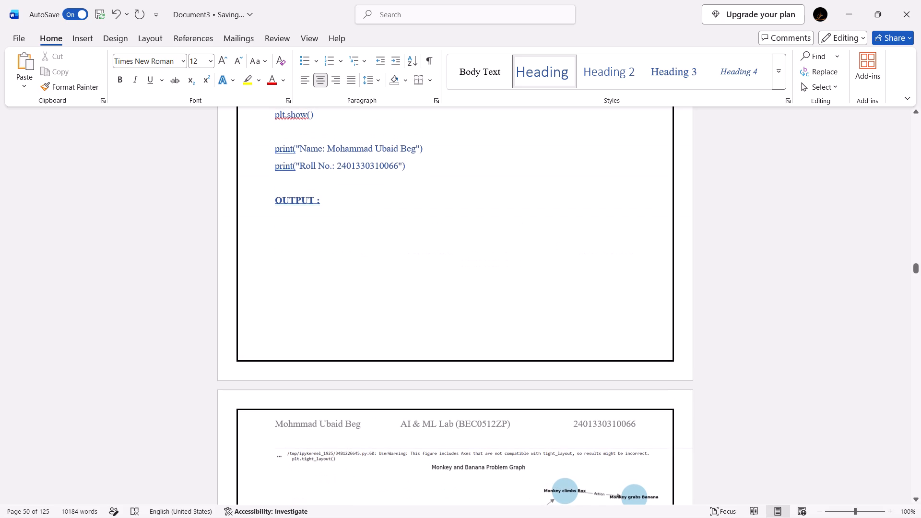
scroll(374, 271, up, 1)
click(494, 452)
scroll(494, 452, down, 1)
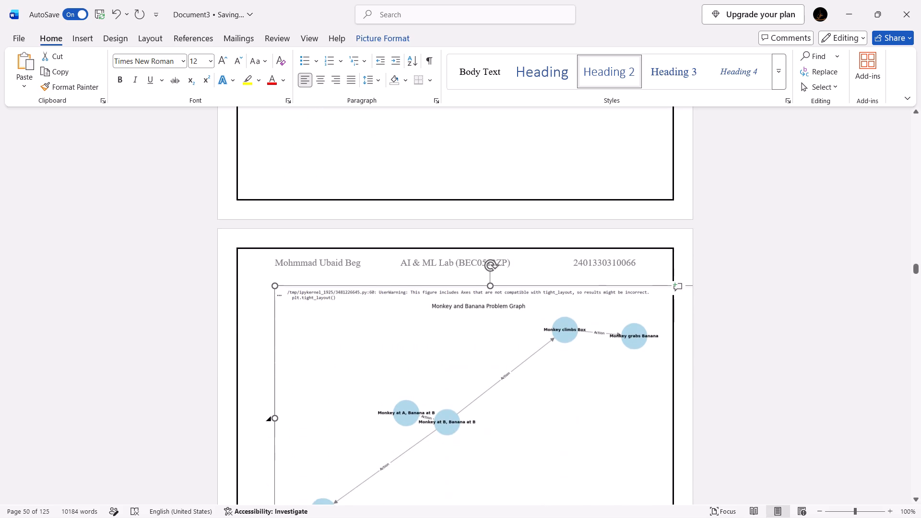
scroll(494, 452, down, 1)
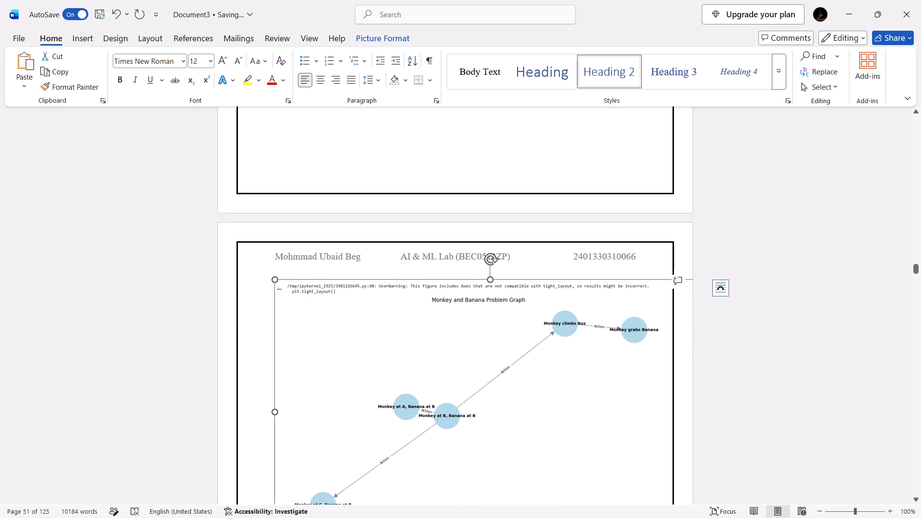
drag(272, 411, 326, 420)
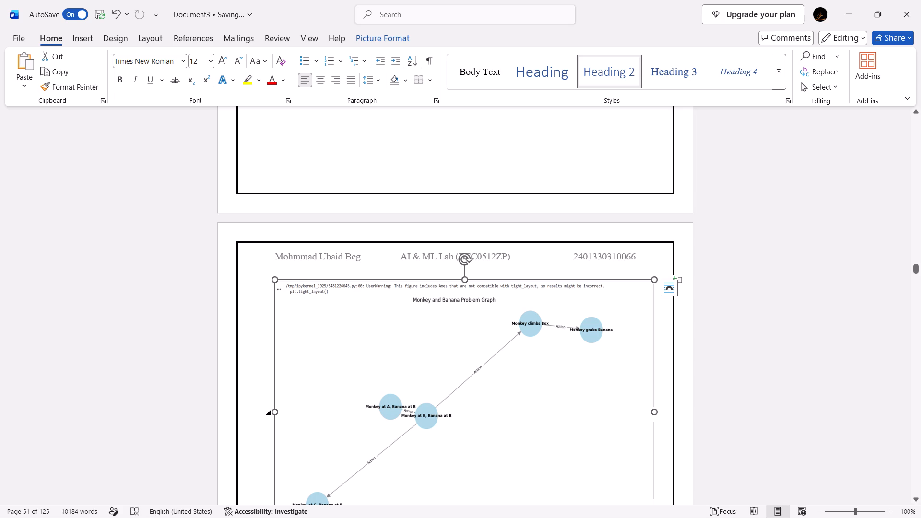
click(275, 409)
drag(275, 409, 283, 409)
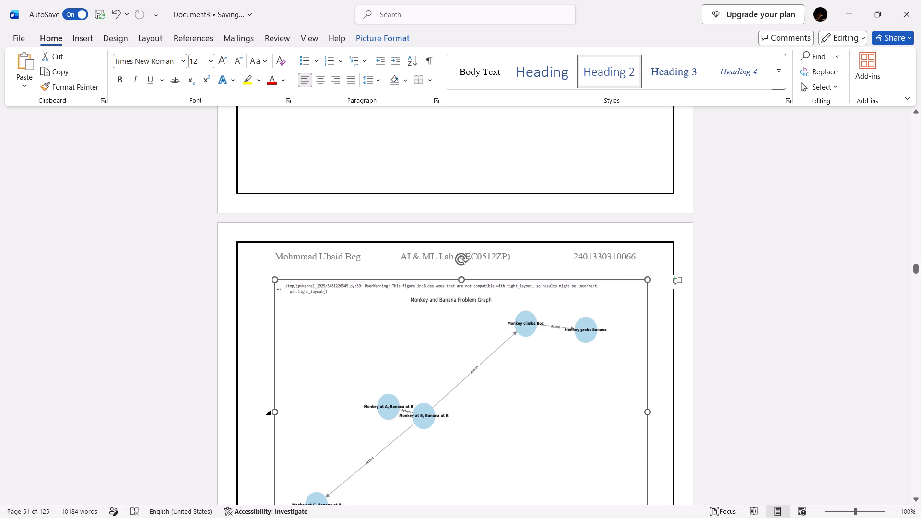
drag(283, 409, 302, 412)
Insert seven blank lines before the monkey and banana OUTPUT heading so it moves onto the next page, directly above its graph.
scroll(302, 412, up, 1)
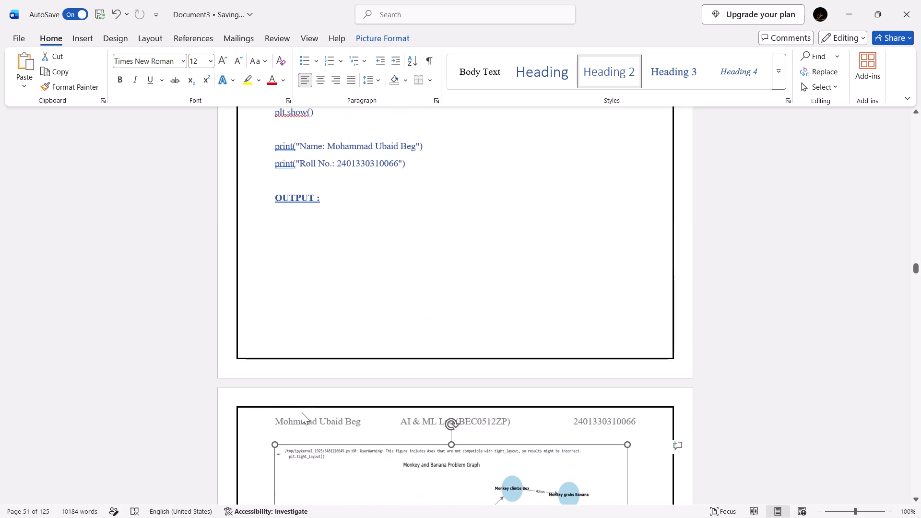
scroll(302, 412, up, 1)
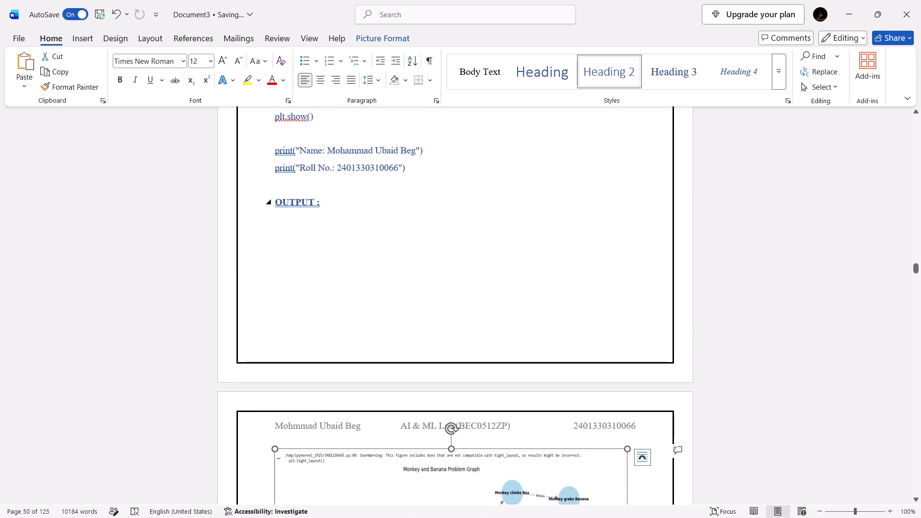
click(277, 207)
key(Return)
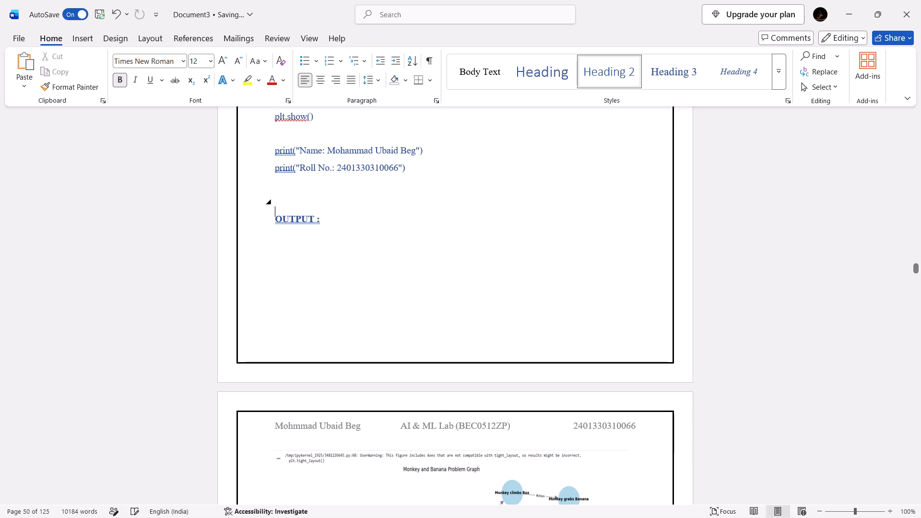
key(Return)
key(Return)
key(Return)
key(Return)
key(Return)
key(Return)
key(Return)
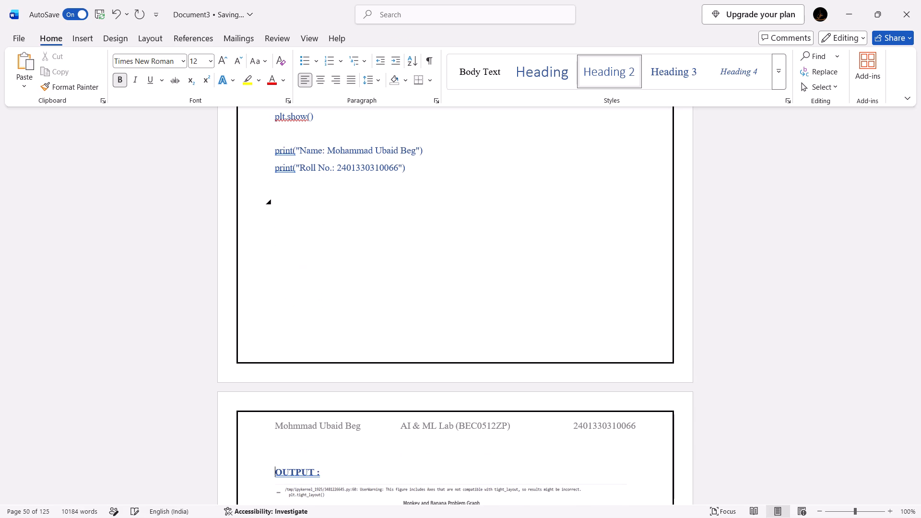
key(BackSpace)
Delete the dark red divider line above the EXPERIMENT NO. 20 heading.
scroll(277, 207, down, 1)
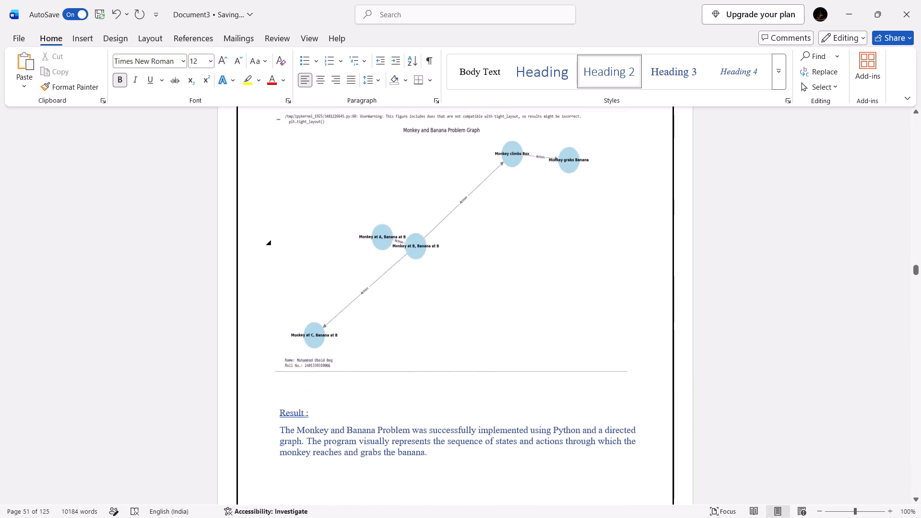
scroll(277, 207, down, 2)
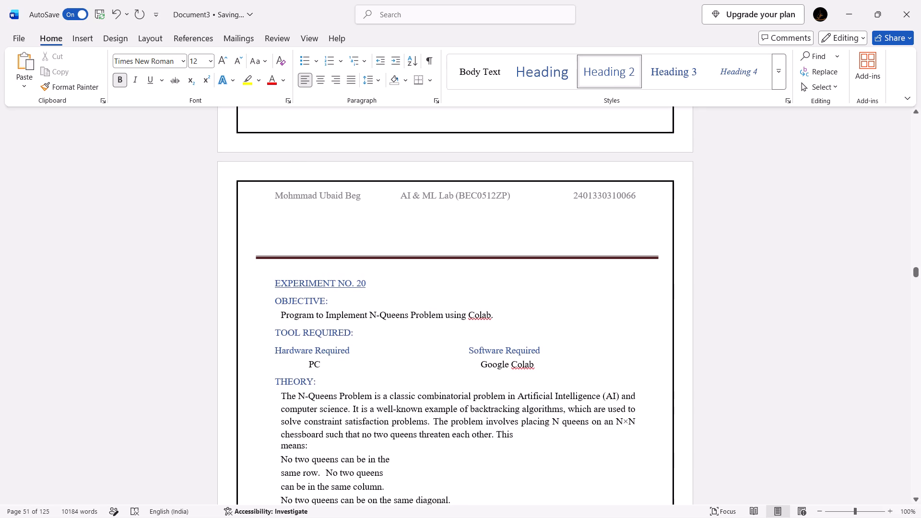
click(285, 254)
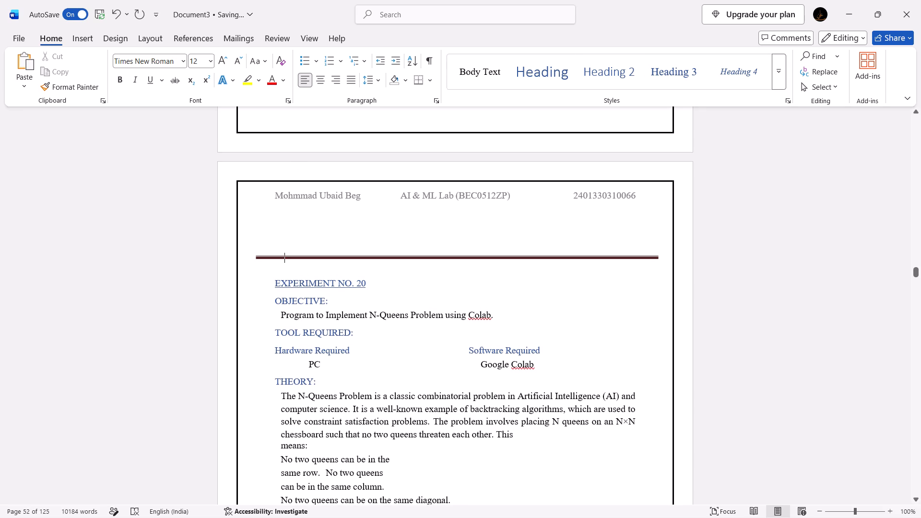
click(289, 256)
key(Delete)
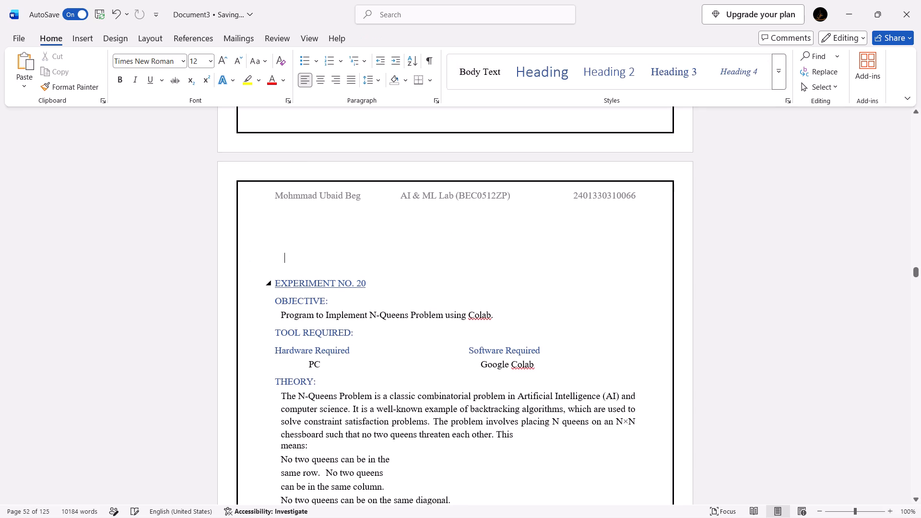
Delete the blank lines above the EXPERIMENT NO. 20 heading so it sits just below the page header, keeping its text intact.
click(275, 281)
key(Delete)
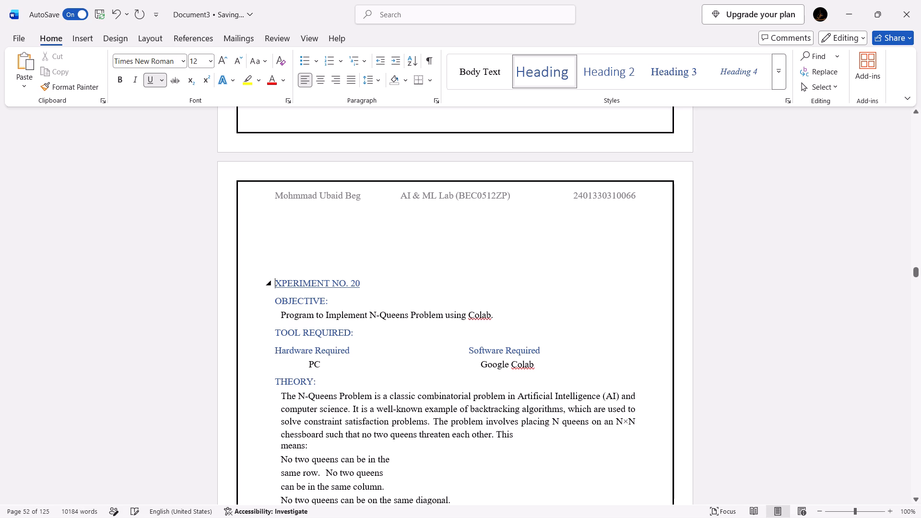
key(ctrl+z)
key(BackSpace)
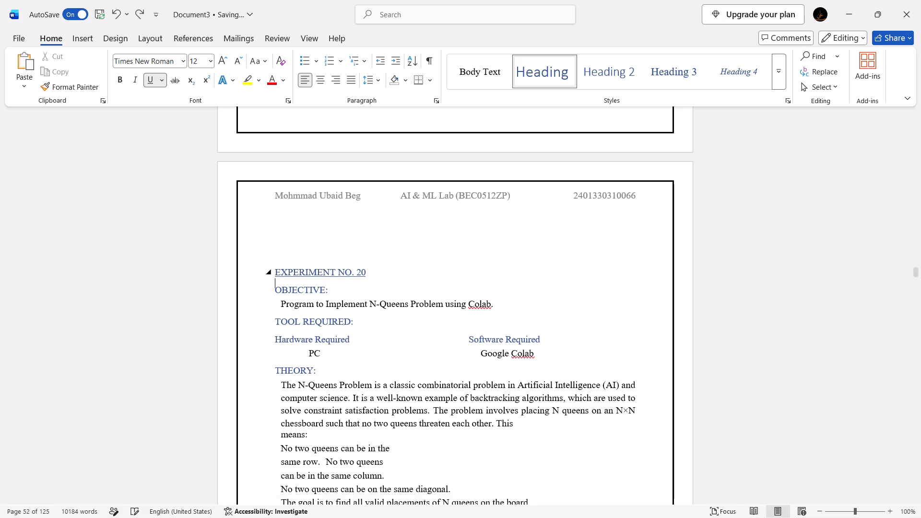
key(BackSpace)
key(BackSpace)
key(BackSpace)
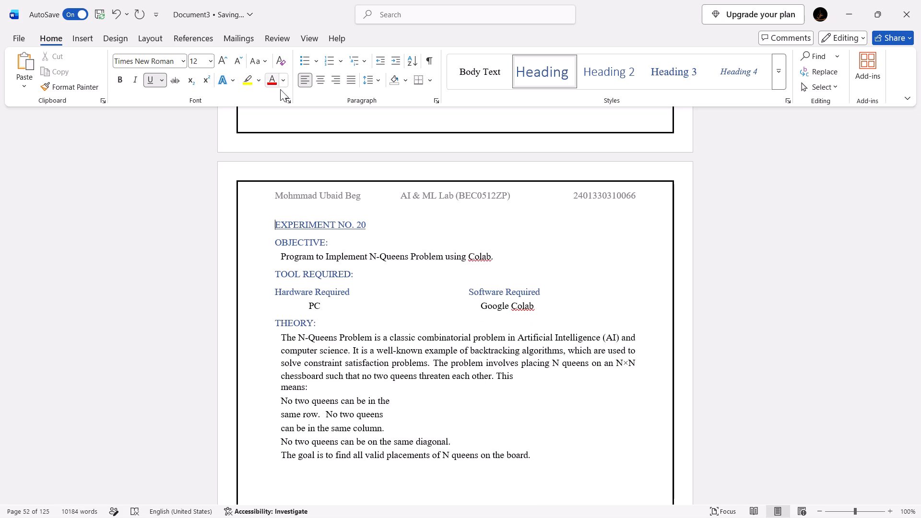
Centre the EXPERIMENT NO. 20 heading and set it to font size 14.
click(317, 84)
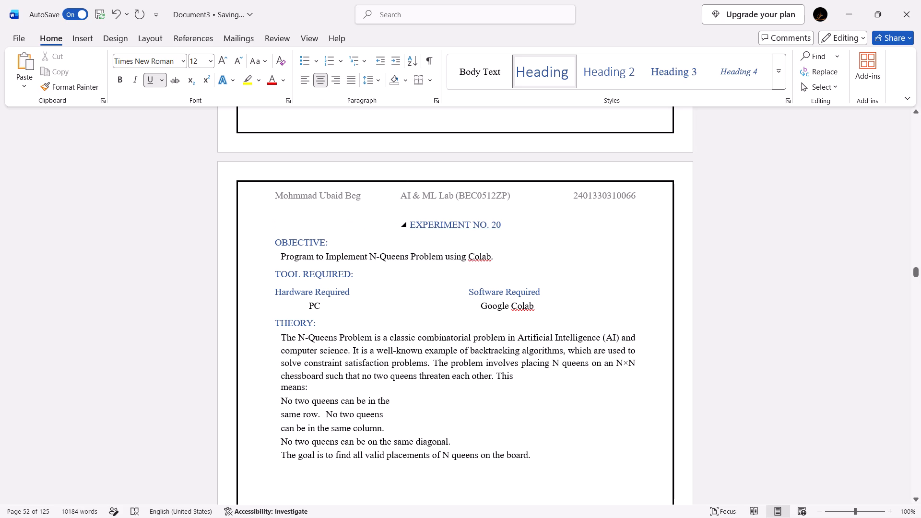
drag(504, 228, 388, 223)
click(479, 185)
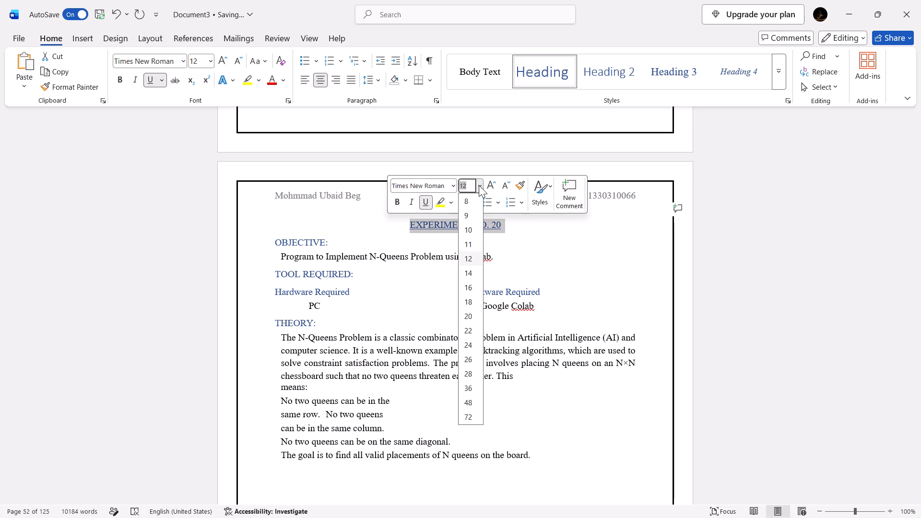
click(466, 267)
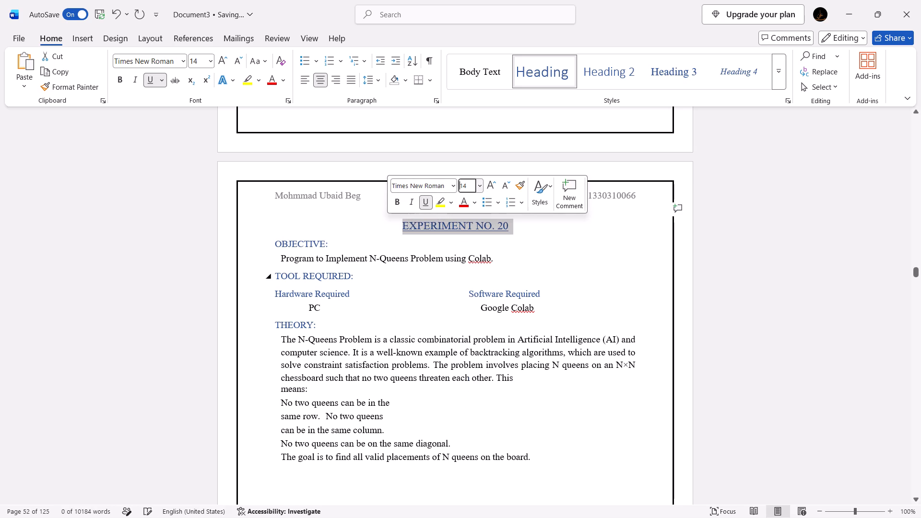
Delete the blank lines above the N-Queens OUTPUT heading, leaving one blank line between the program code and the heading.
scroll(479, 318, down, 2)
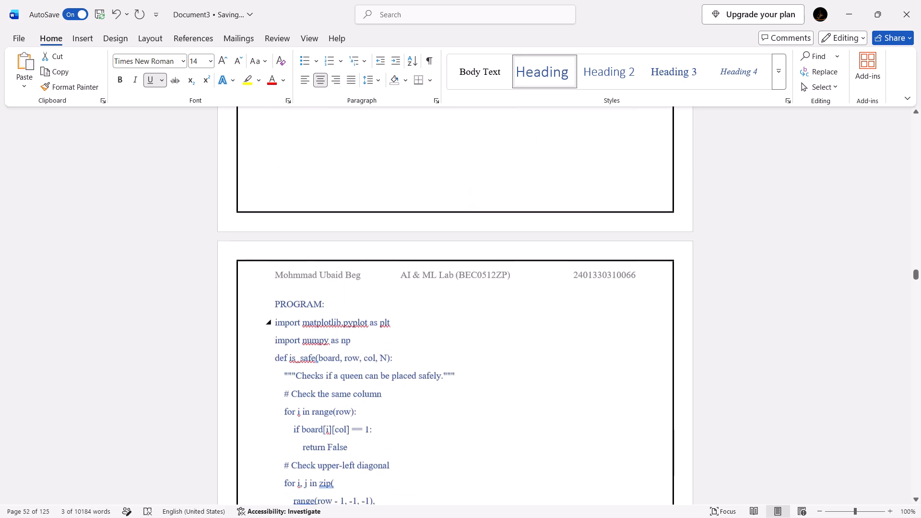
scroll(479, 318, down, 5)
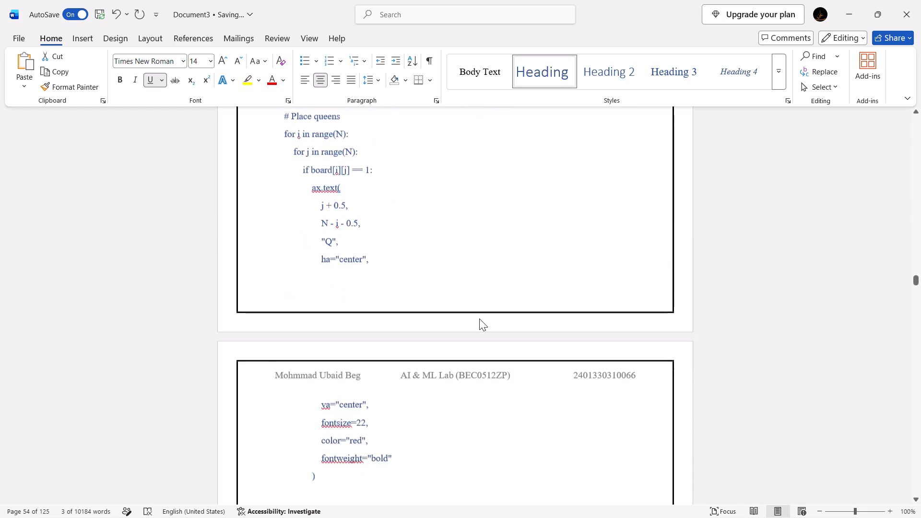
scroll(479, 318, down, 3)
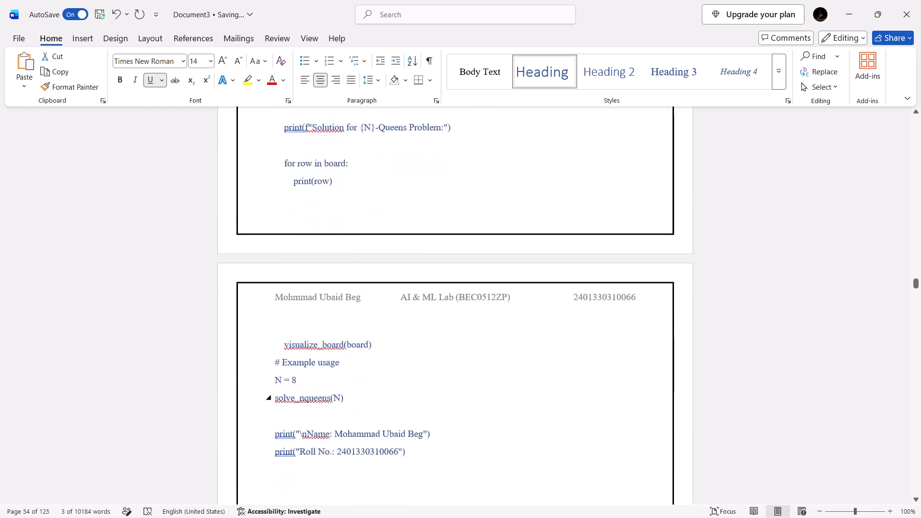
scroll(479, 318, down, 2)
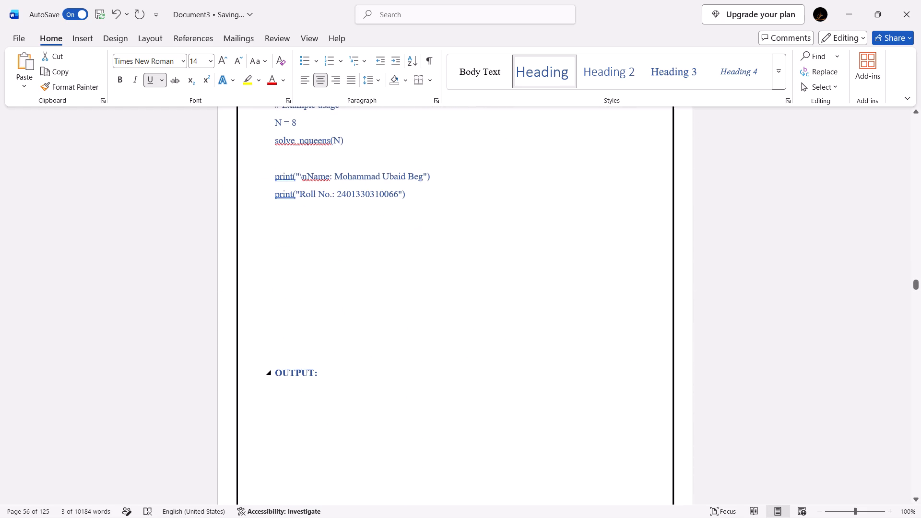
click(277, 374)
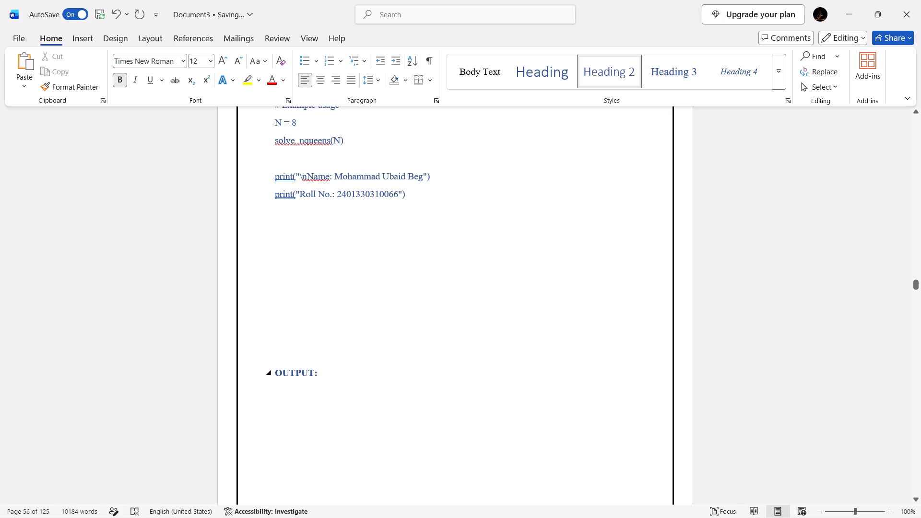
key(BackSpace)
key(BackSpace)
key(BackSpace)
key(BackSpace)
key(BackSpace)
key(BackSpace)
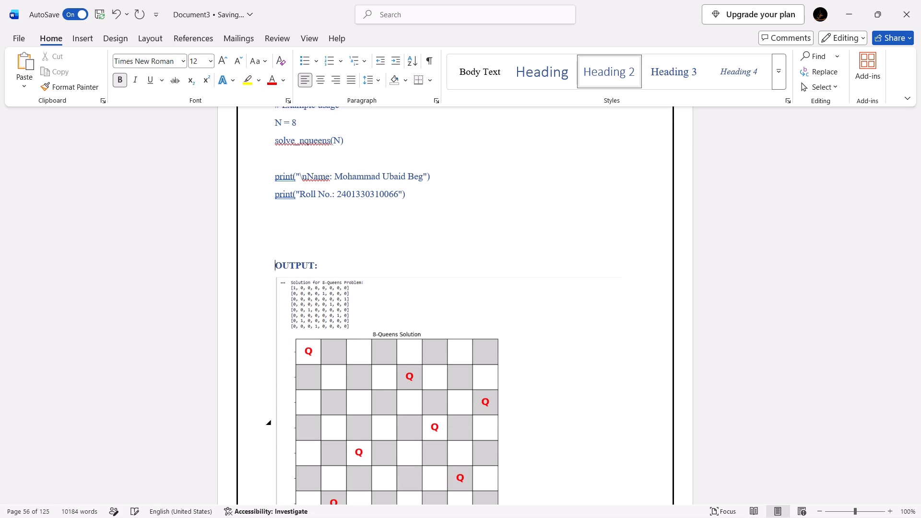
key(BackSpace)
key(BackSpace)
key(BackSpace)
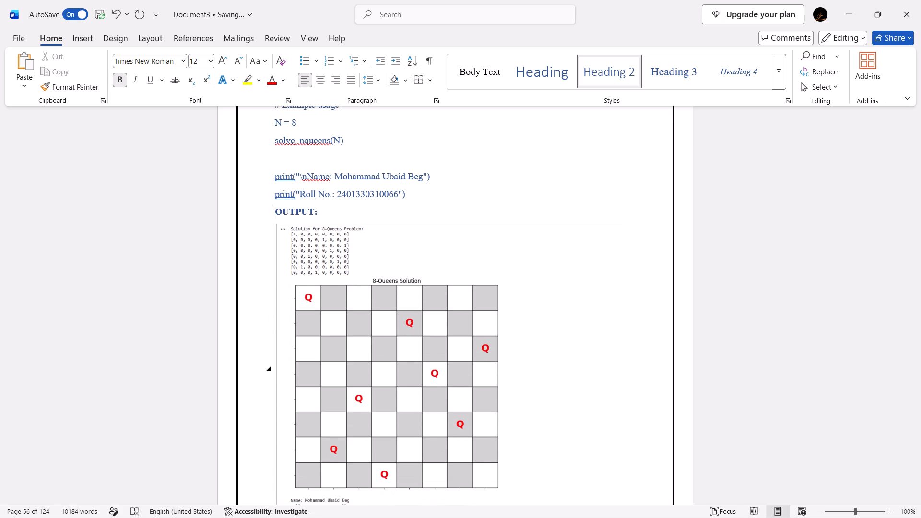
key(Return)
Delete the dark red divider line above the EXPERIMENT NO. 21 heading.
scroll(370, 378, down, 1)
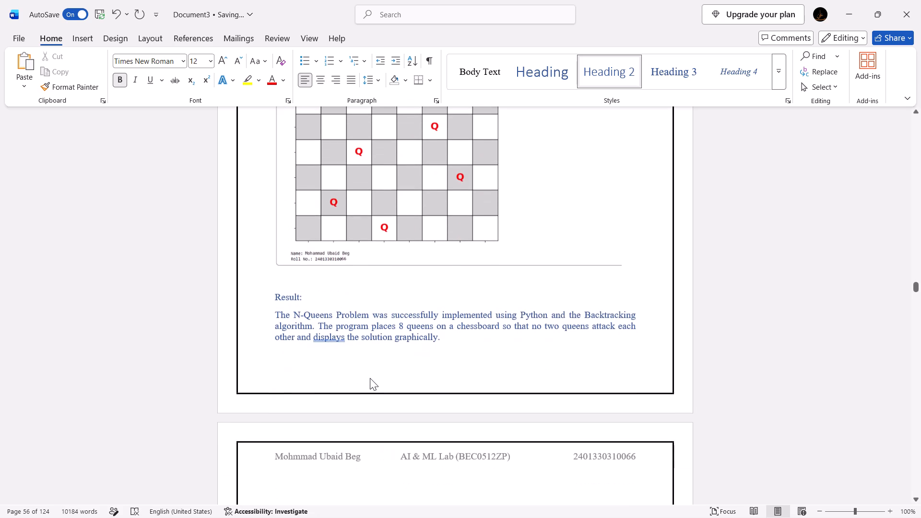
scroll(370, 378, down, 2)
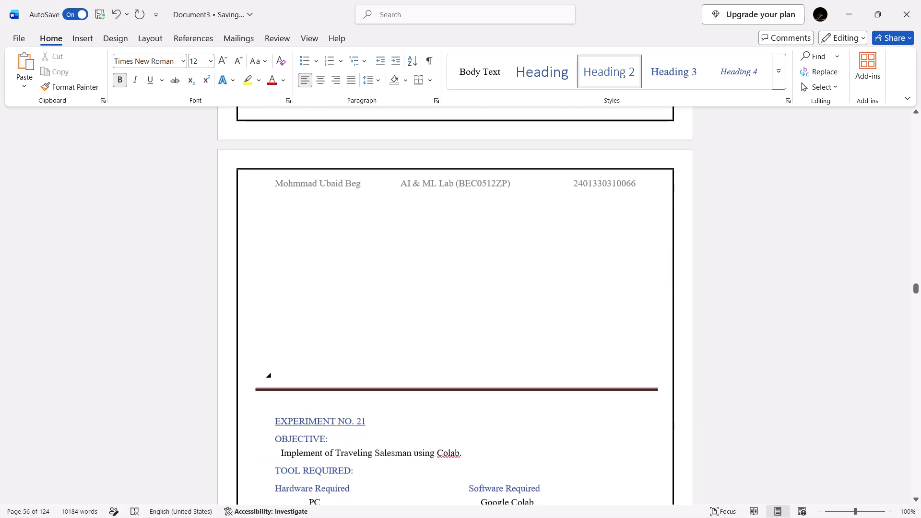
click(375, 388)
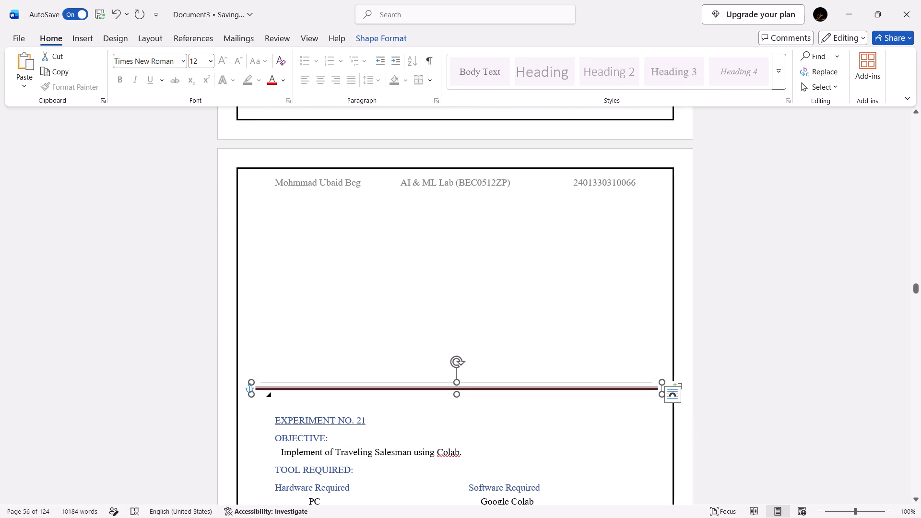
key(Delete)
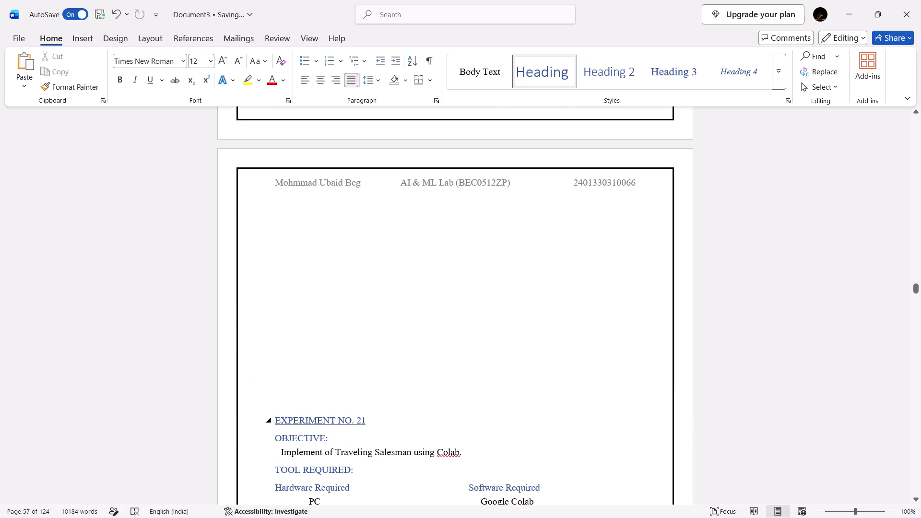
Set the EXPERIMENT NO. 21 heading to font size 14.
drag(376, 419, 282, 425)
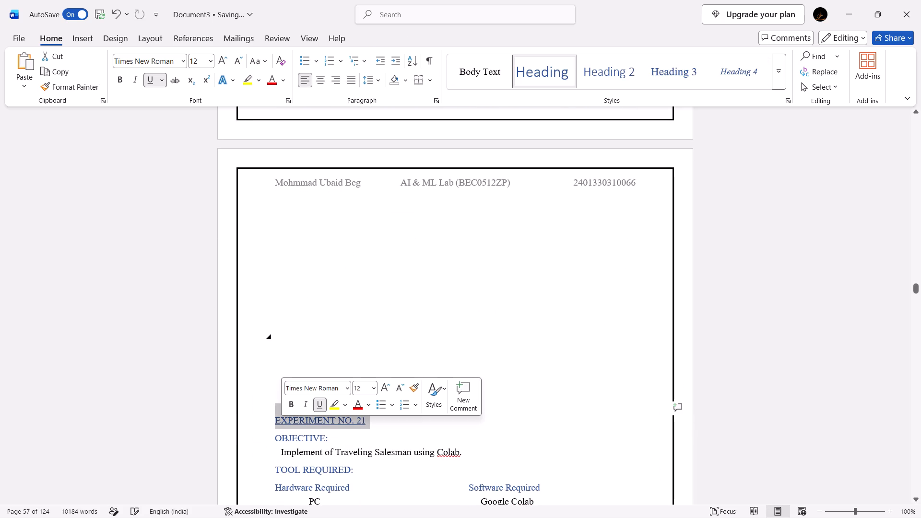
click(376, 388)
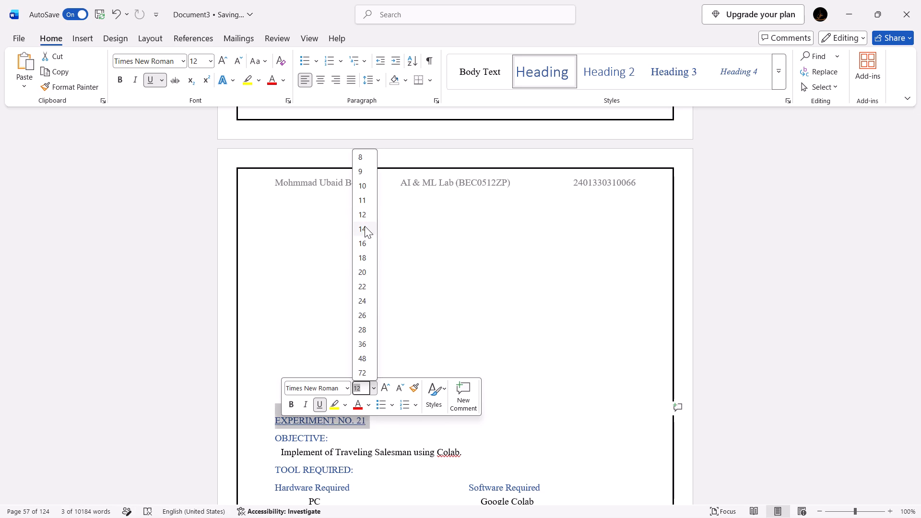
click(364, 229)
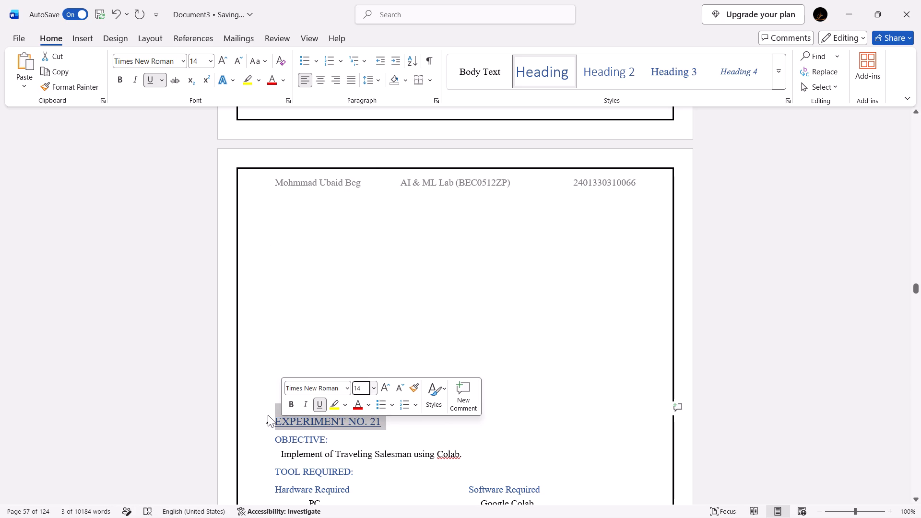
Delete the blank lines above the EXPERIMENT NO. 21 heading so it sits just below the page header.
click(272, 417)
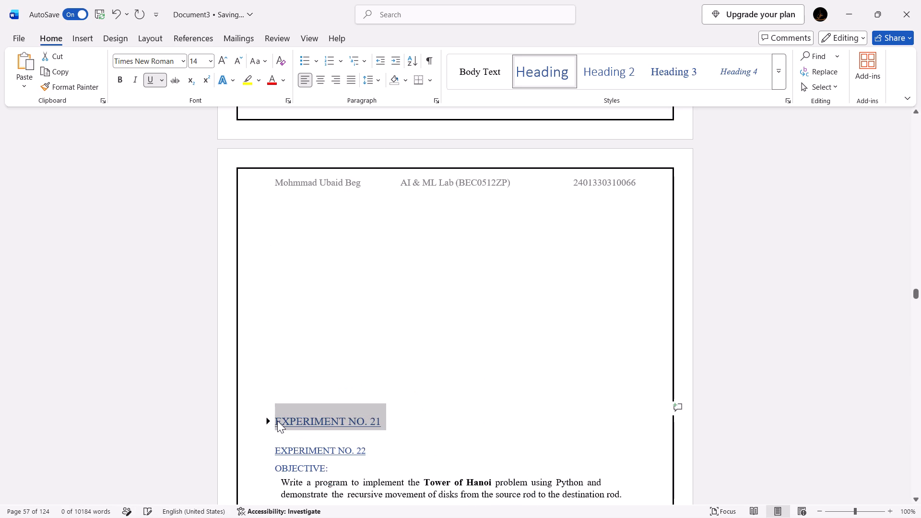
click(277, 421)
key(BackSpace)
key(BackSpace)
key(BackSpace)
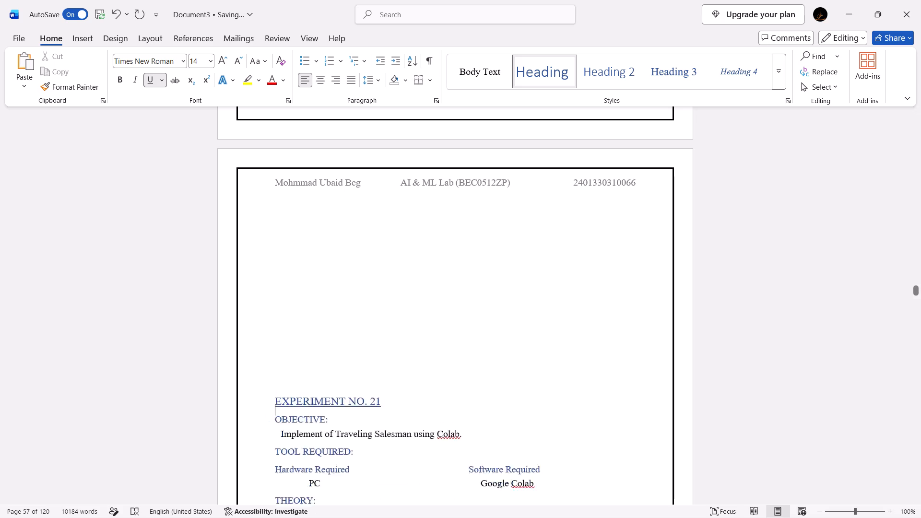
key(BackSpace)
key(BackSpace)
key(BackSpace)
key(BackSpace)
key(BackSpace)
key(BackSpace)
key(BackSpace)
key(BackSpace)
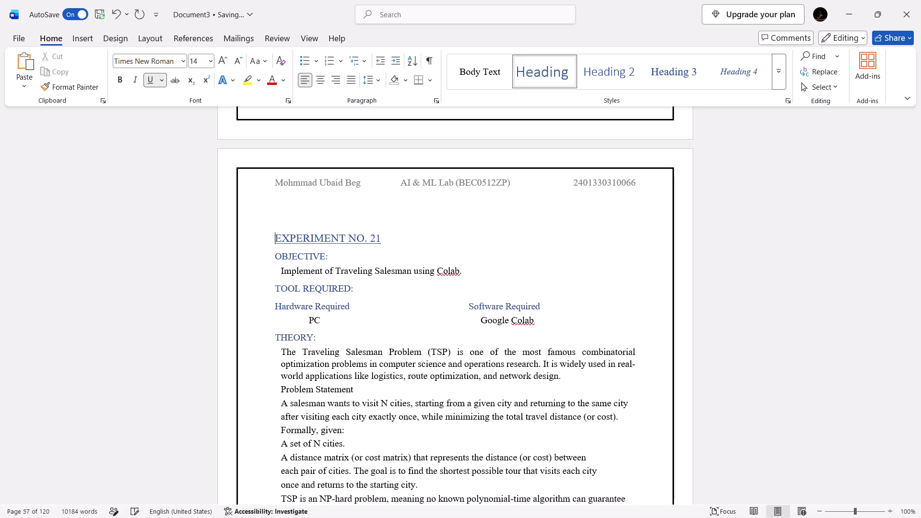
key(BackSpace)
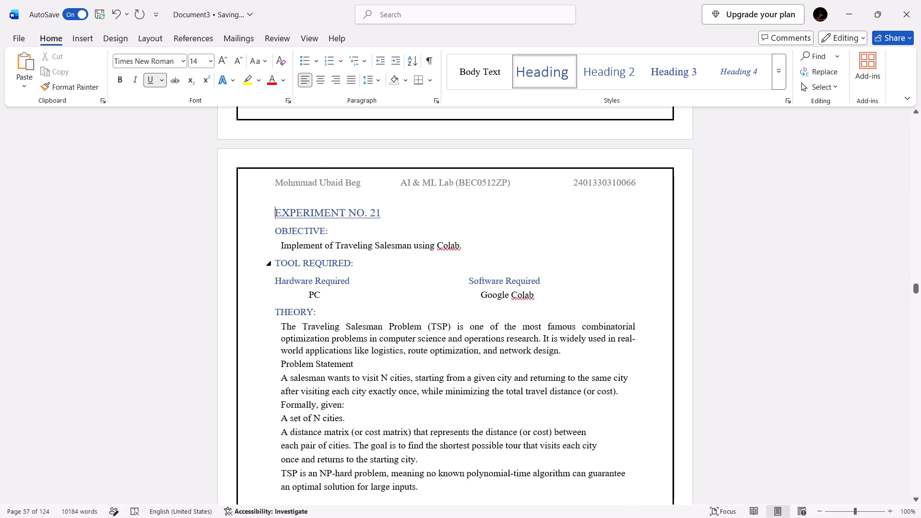
Centre the EXPERIMENT NO. 21 heading.
click(319, 78)
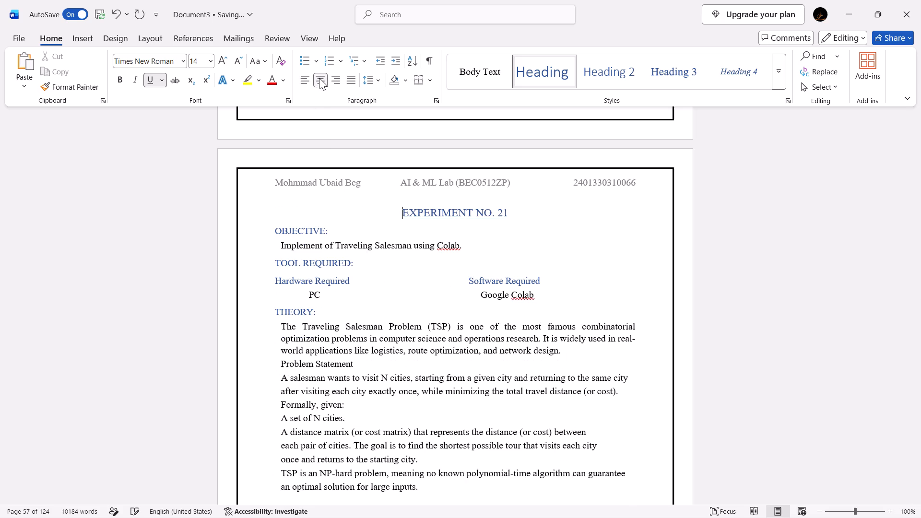
Delete four blank lines above the Traveling Salesman OUTPUT heading, leaving one blank line below the program code.
scroll(351, 256, down, 2)
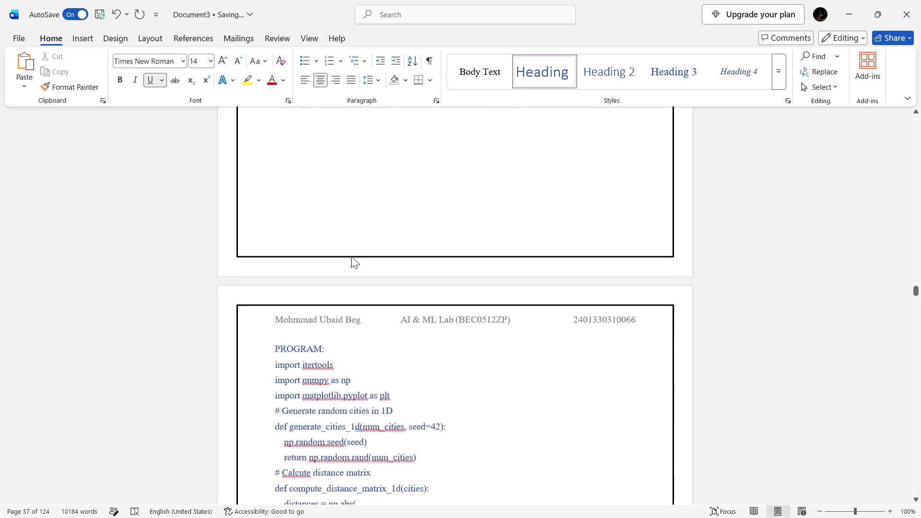
scroll(351, 256, down, 2)
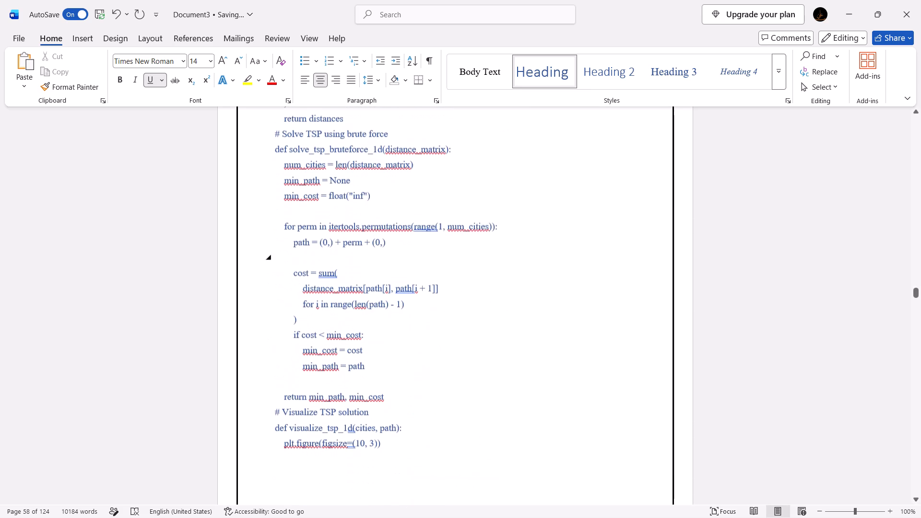
scroll(351, 256, down, 2)
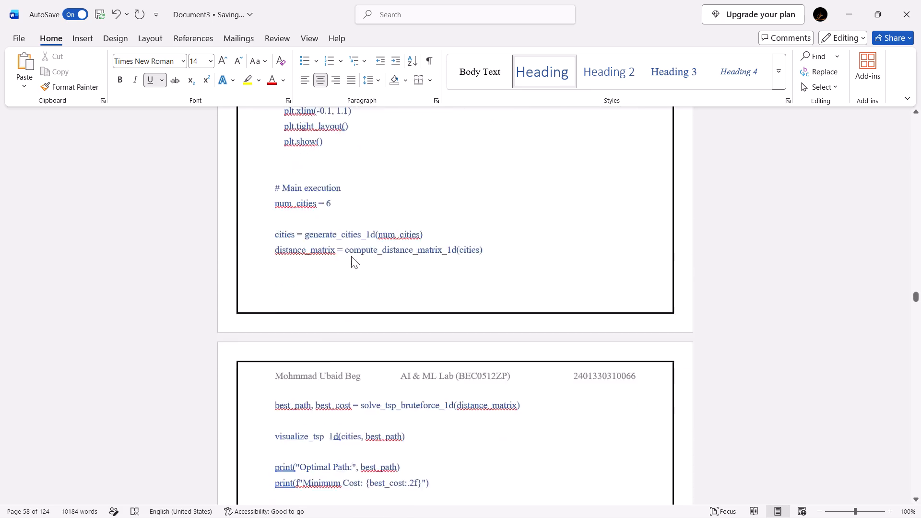
scroll(351, 256, down, 2)
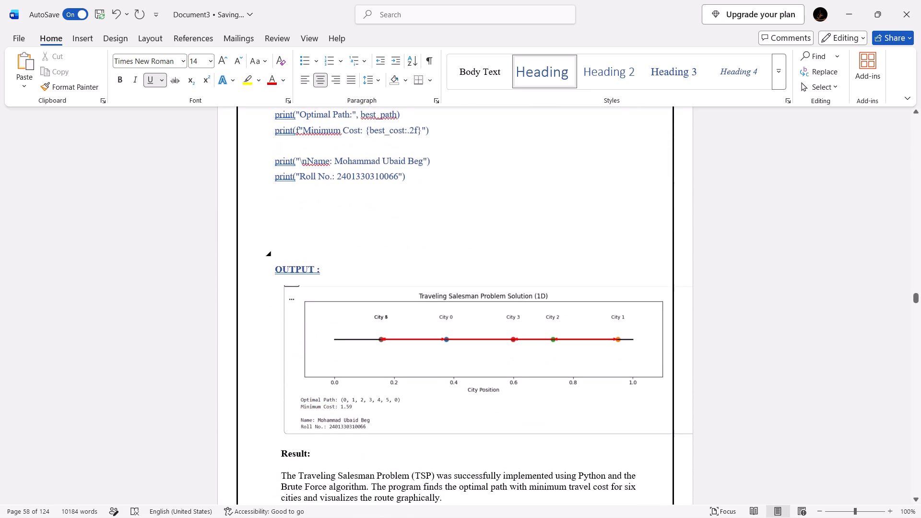
click(274, 269)
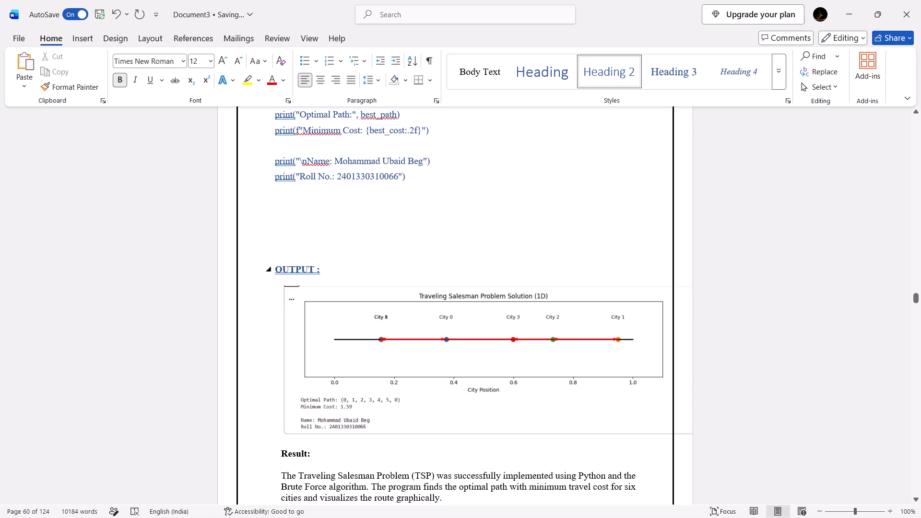
key(BackSpace)
key(BackSpace)
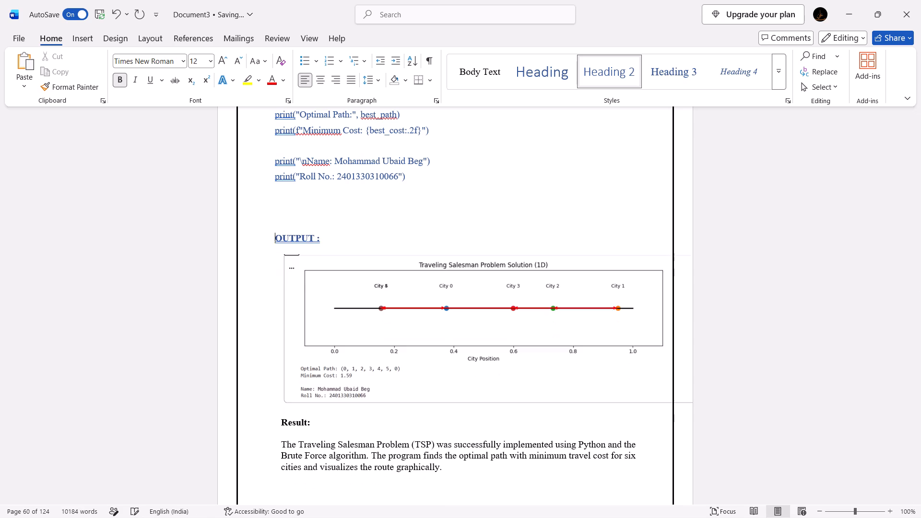
key(BackSpace)
key(BackSpace)
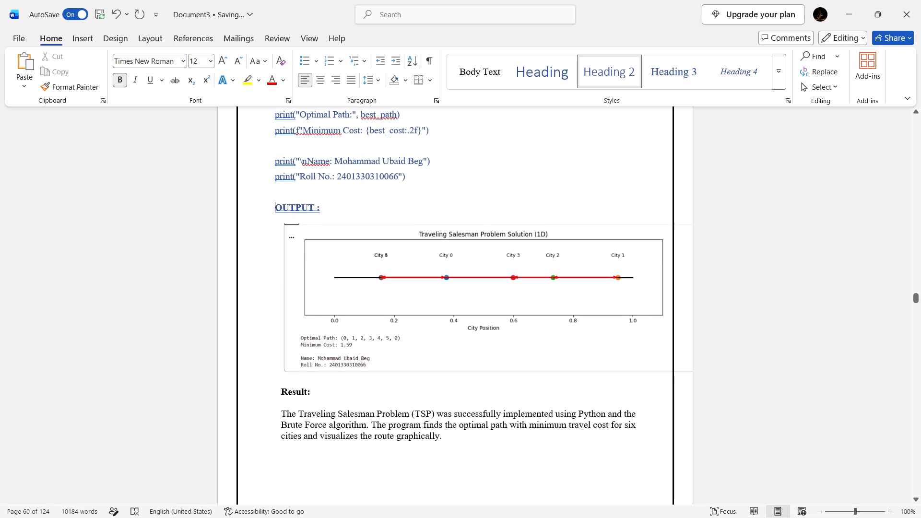
Narrow the Traveling Salesman output picture so it fits inside the page border.
click(311, 288)
drag(281, 298, 283, 298)
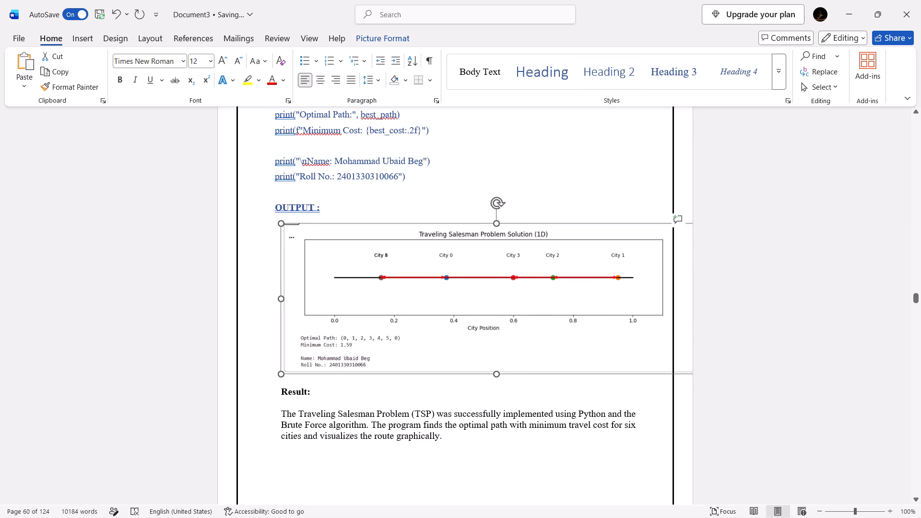
drag(283, 298, 364, 301)
Delete the dark red divider line above the EXPERIMENT NO. 22 heading.
scroll(444, 377, down, 1)
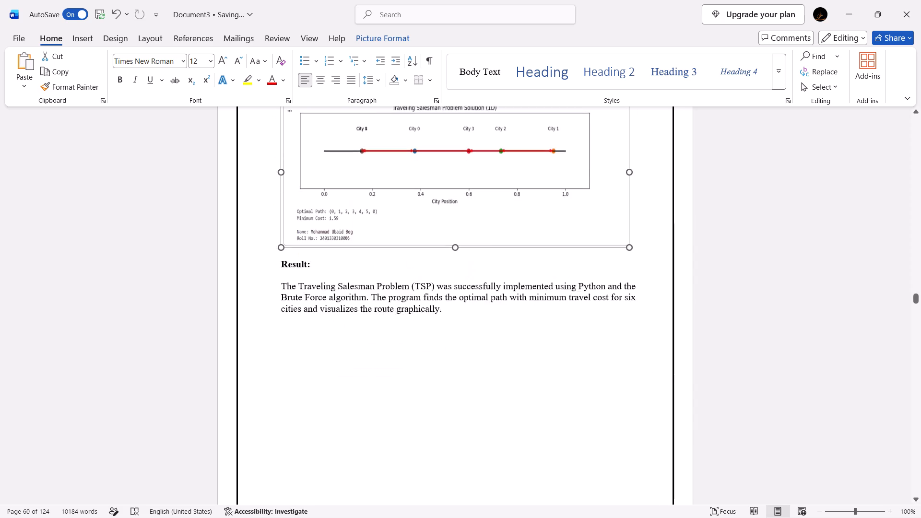
scroll(444, 377, down, 2)
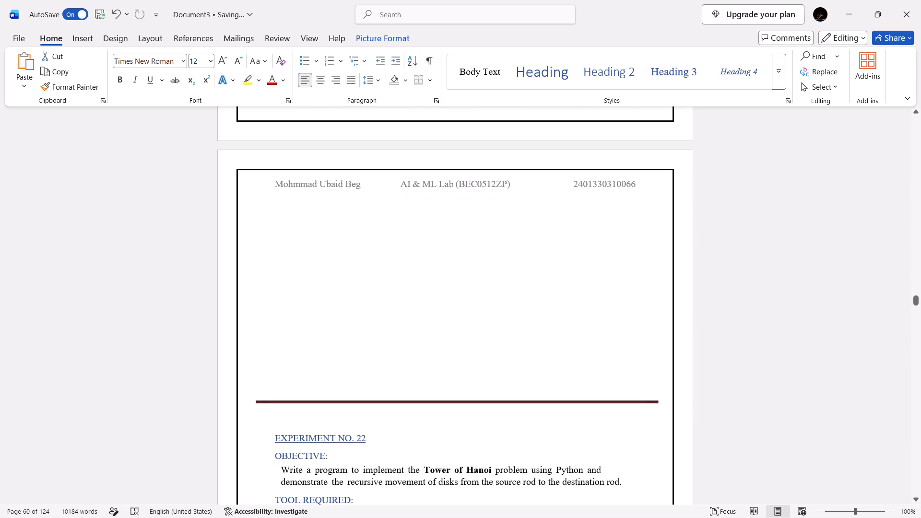
click(439, 400)
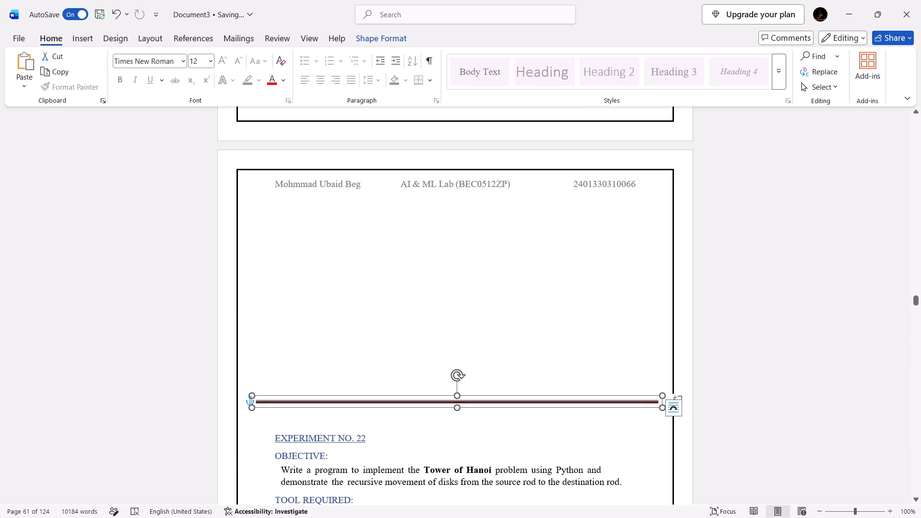
key(Delete)
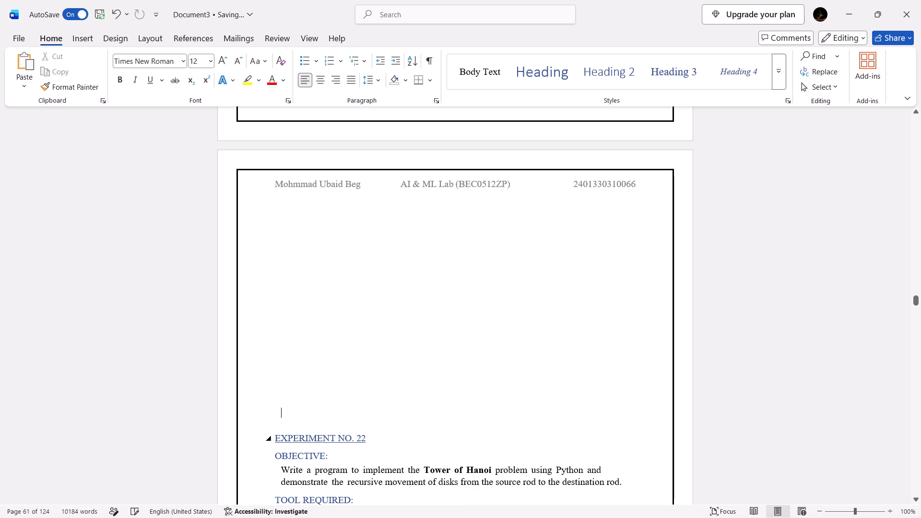
Set the EXPERIMENT NO. 22 heading to font size 14.
drag(379, 444, 283, 438)
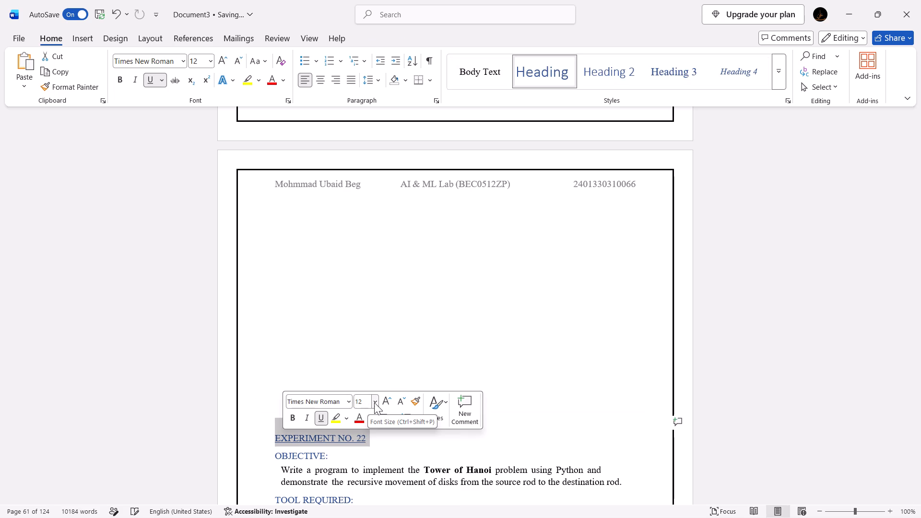
click(374, 402)
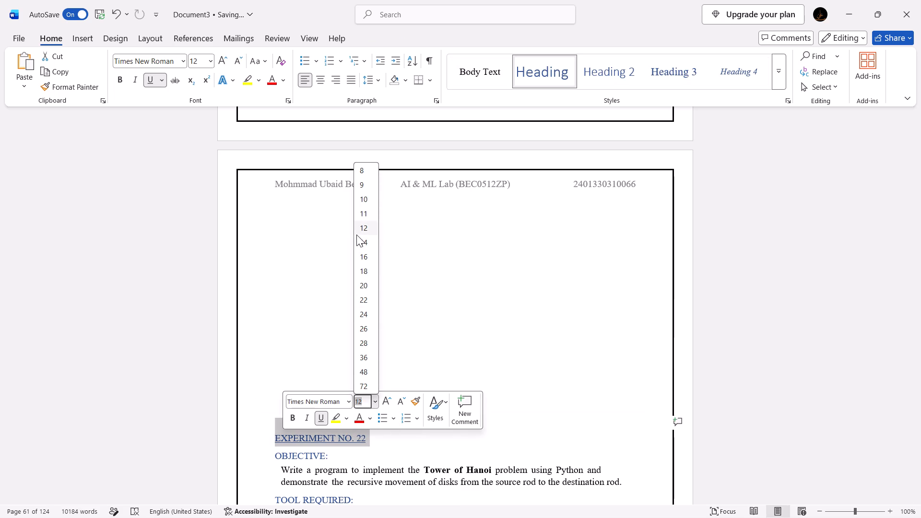
click(358, 237)
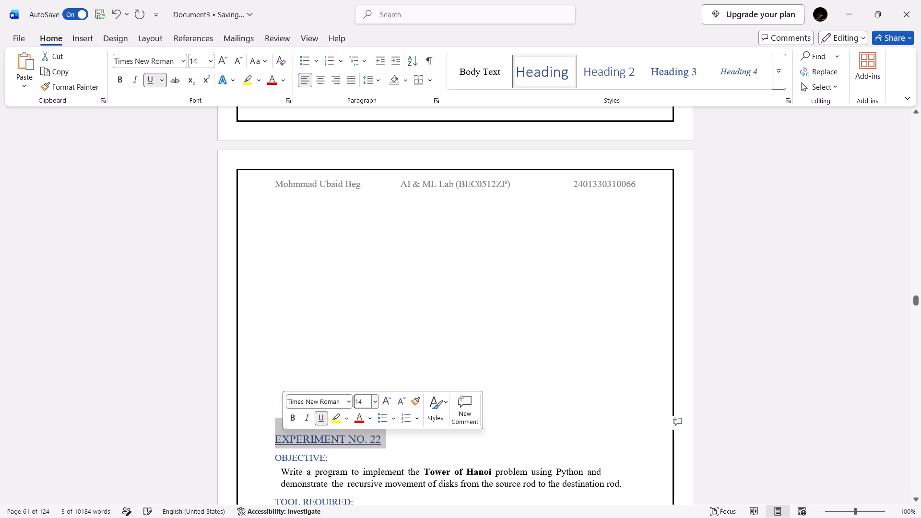
click(263, 420)
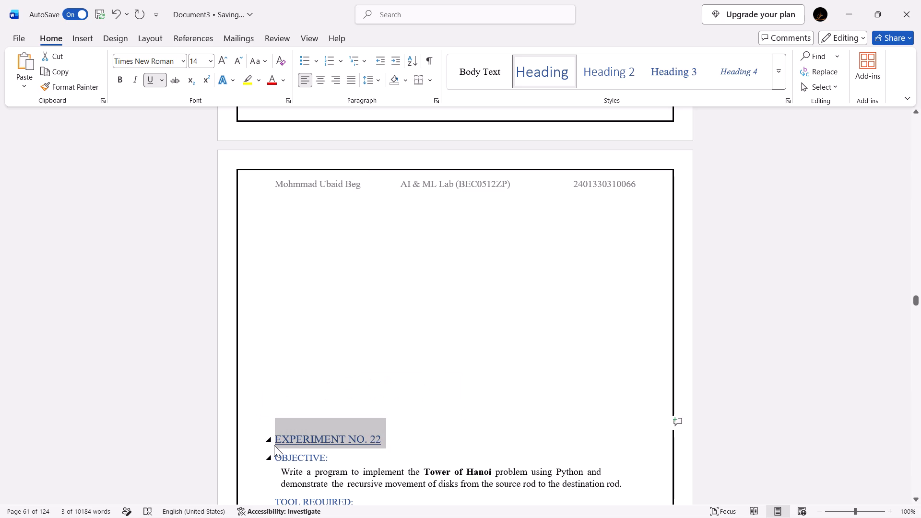
Delete the blank lines above the EXPERIMENT NO. 22 heading so it sits just below the page header.
click(264, 430)
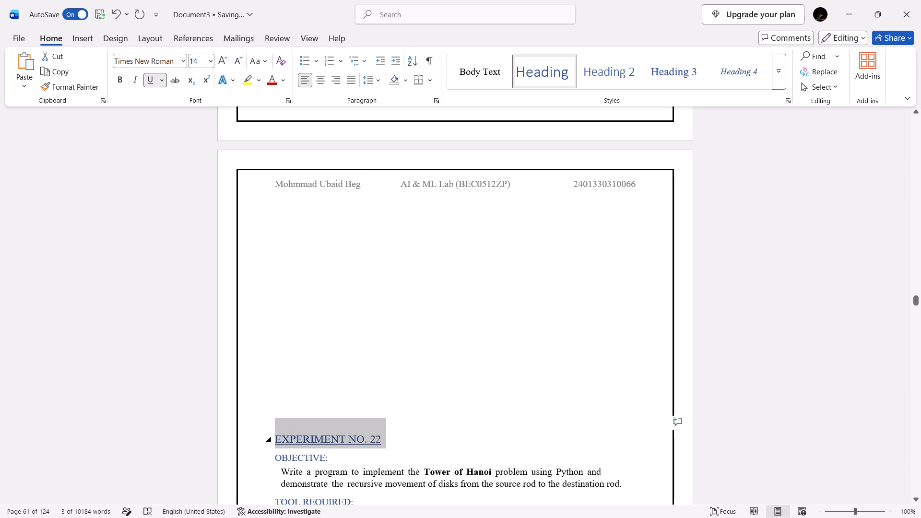
click(272, 436)
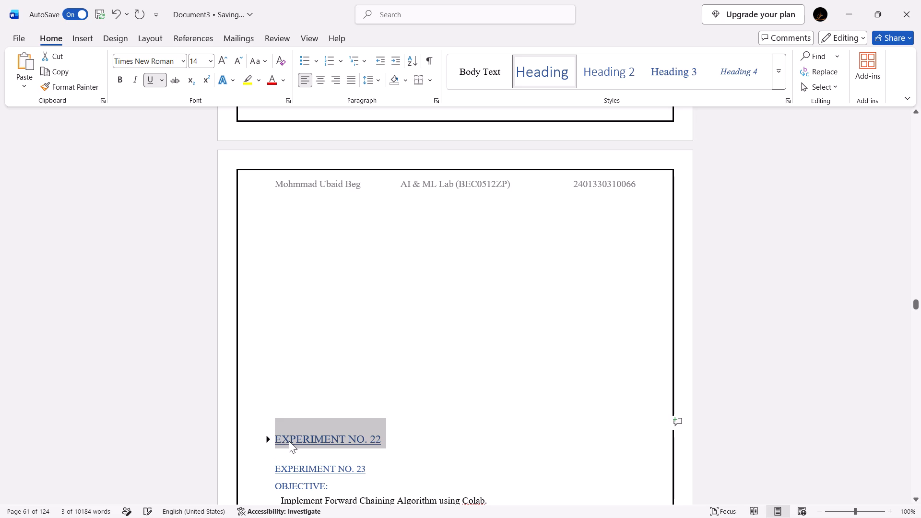
click(289, 441)
key(Left)
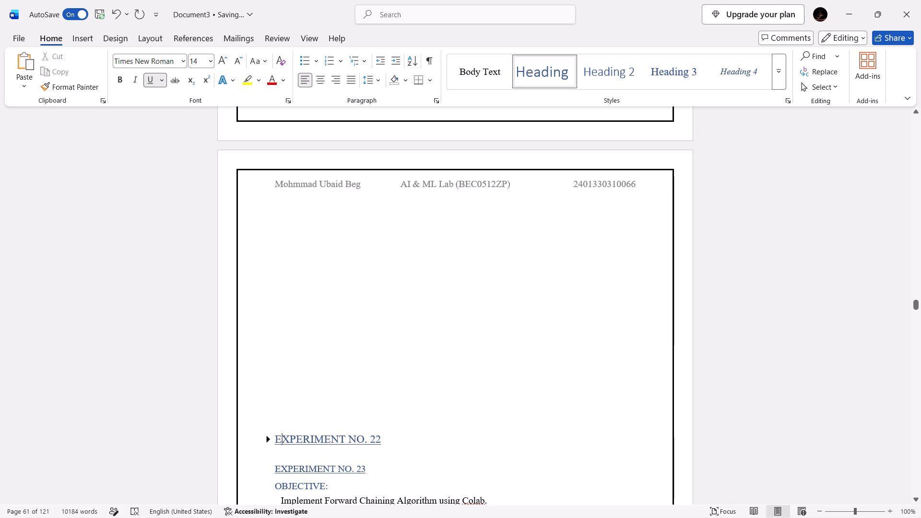
key(Left)
key(BackSpace)
key(BackSpace)
key(BackSpace)
key(BackSpace)
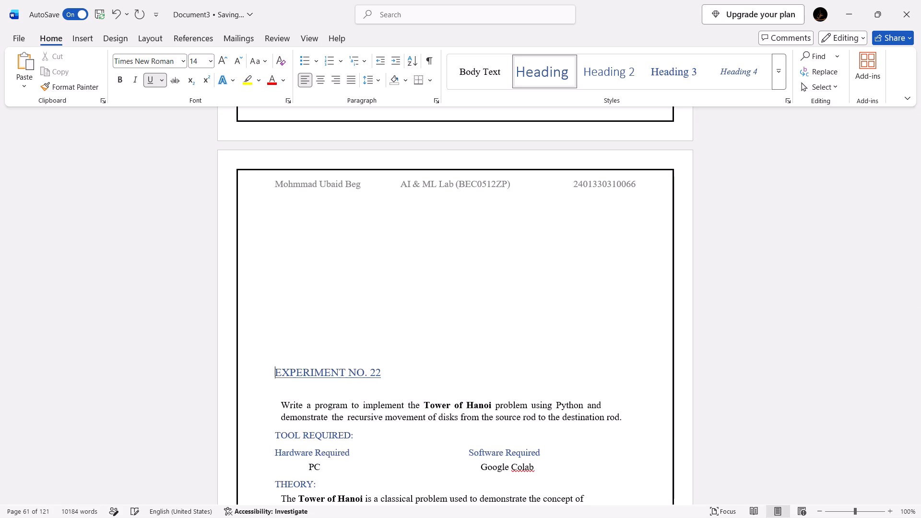
key(BackSpace)
key(BackSpace)
key(BackSpace)
key(BackSpace)
key(BackSpace)
key(BackSpace)
key(BackSpace)
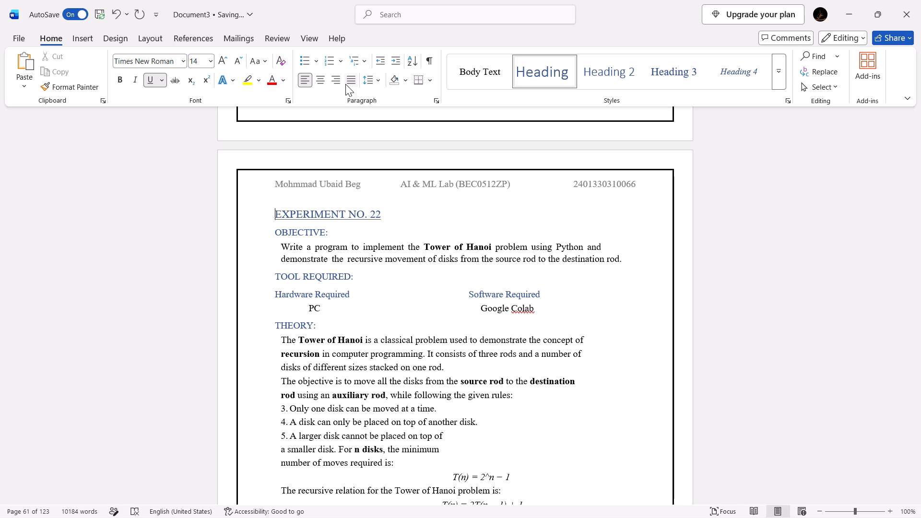
Centre the EXPERIMENT NO. 22 heading.
click(319, 80)
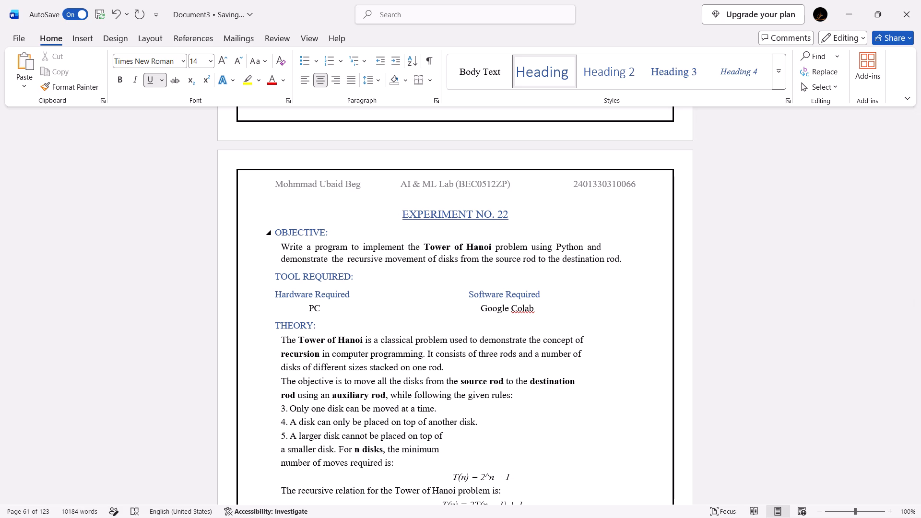
click(515, 220)
Insert six blank lines above the Tower of Hanoi OUTPUT heading to move it onto the page with its output picture.
scroll(485, 279, down, 1)
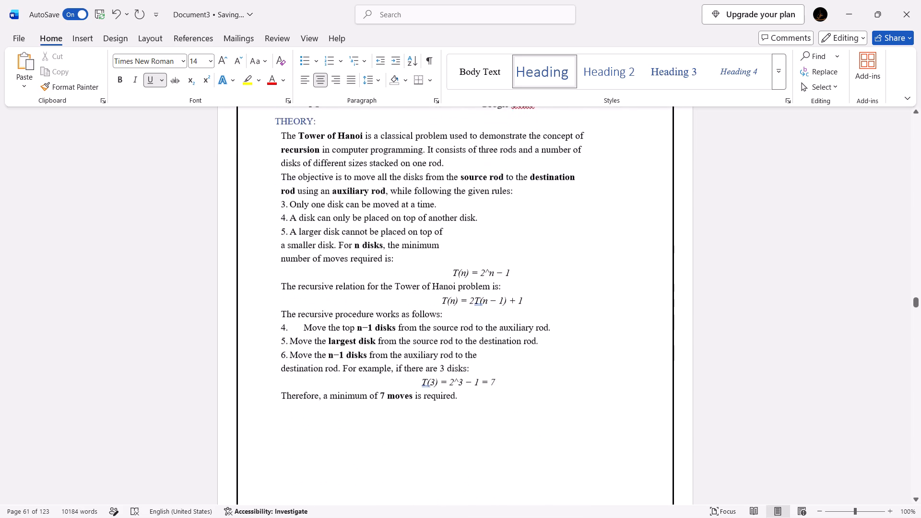
scroll(485, 279, down, 3)
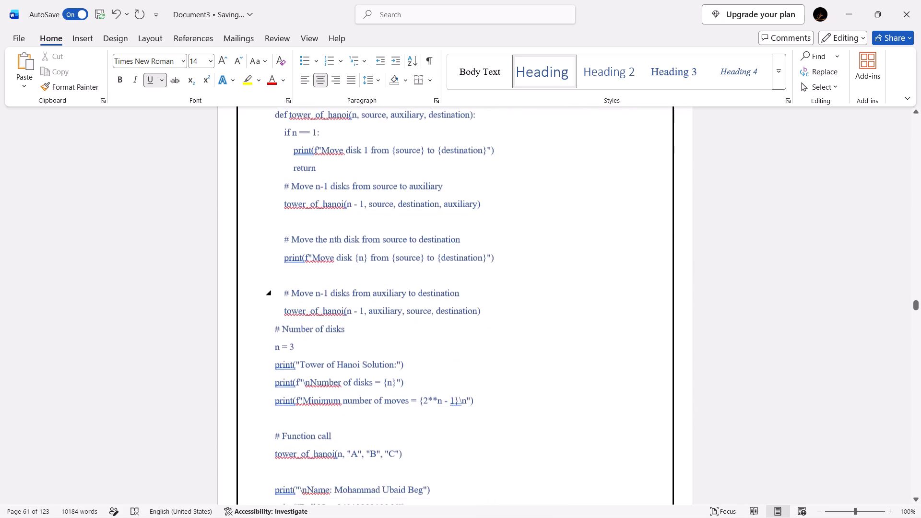
scroll(485, 279, down, 2)
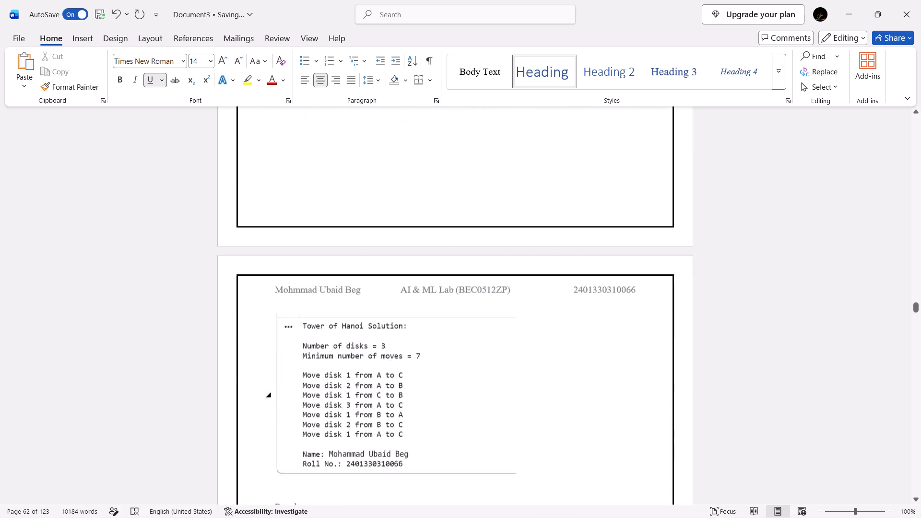
scroll(485, 279, down, 1)
scroll(485, 279, up, 1)
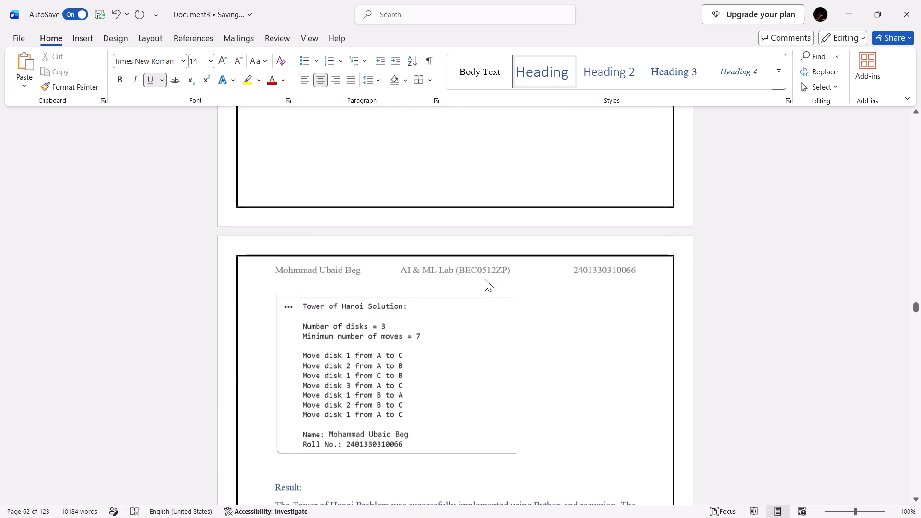
scroll(485, 279, up, 1)
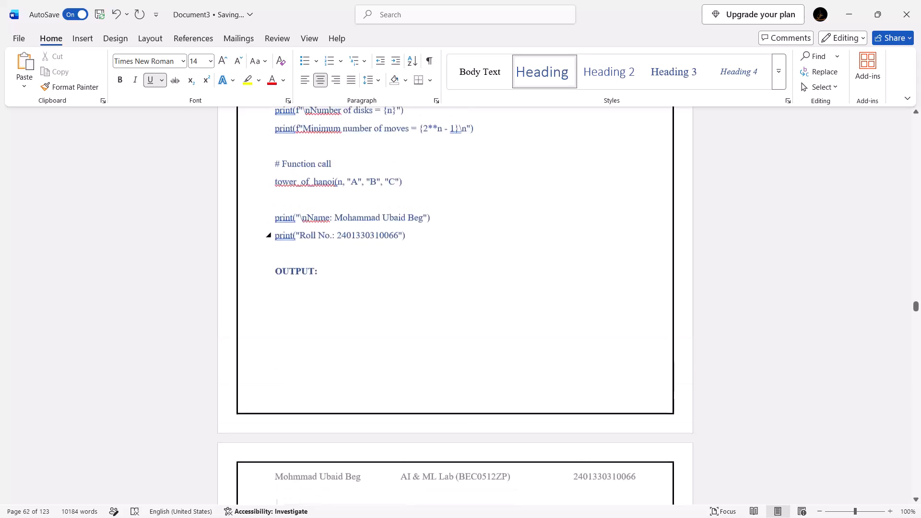
scroll(485, 279, up, 1)
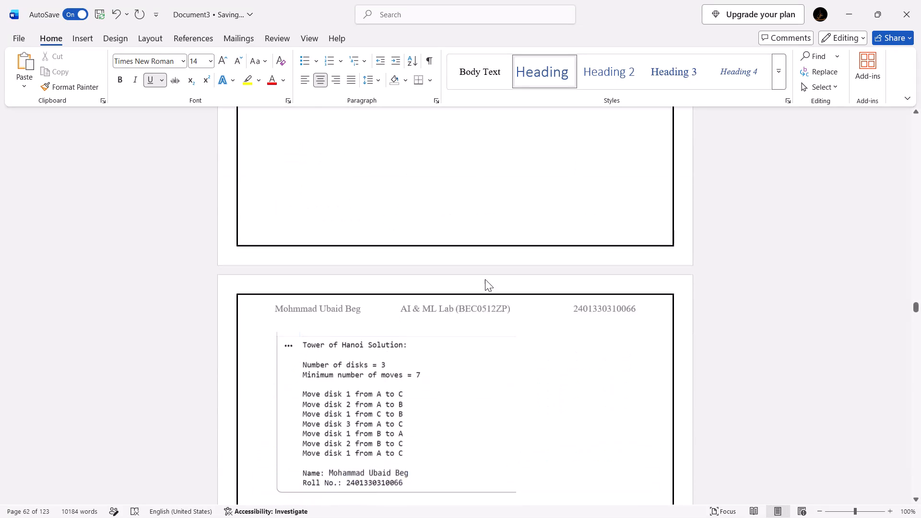
scroll(485, 279, up, 1)
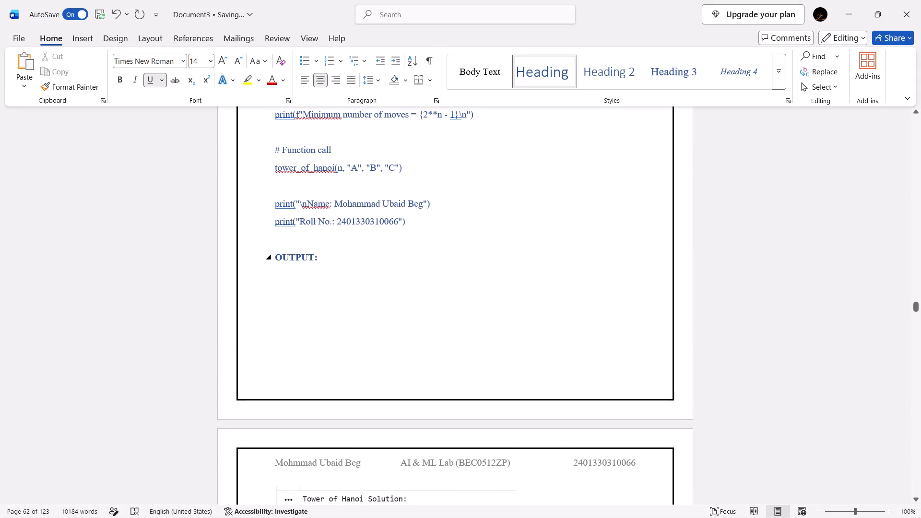
click(276, 253)
key(Return)
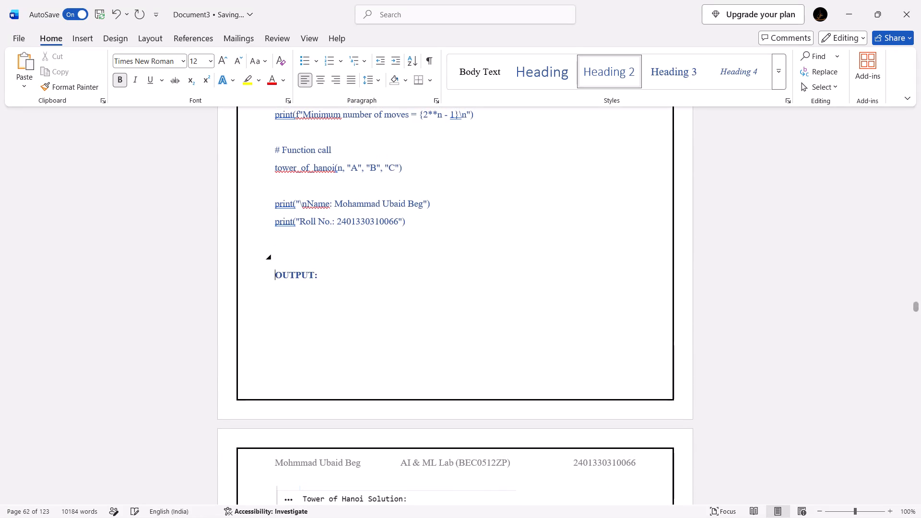
key(Return)
key(Return)
key(Return)
key(Return)
key(Return)
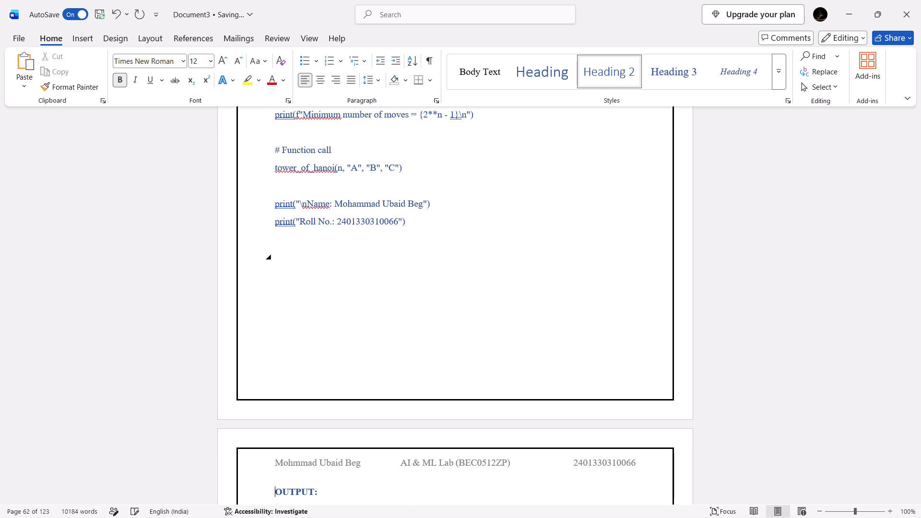
Delete the dark red divider line above the EXPERIMENT NO. 23 heading.
scroll(276, 253, down, 1)
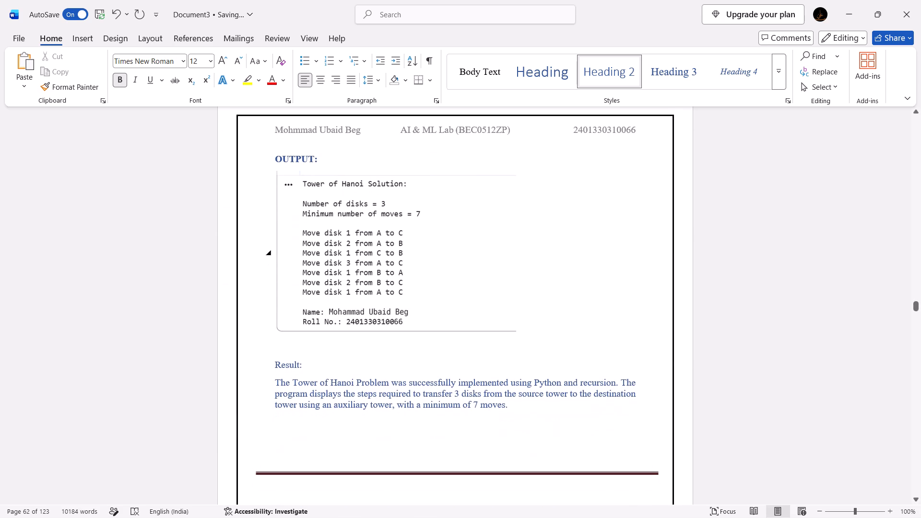
scroll(276, 253, down, 1)
scroll(330, 306, down, 1)
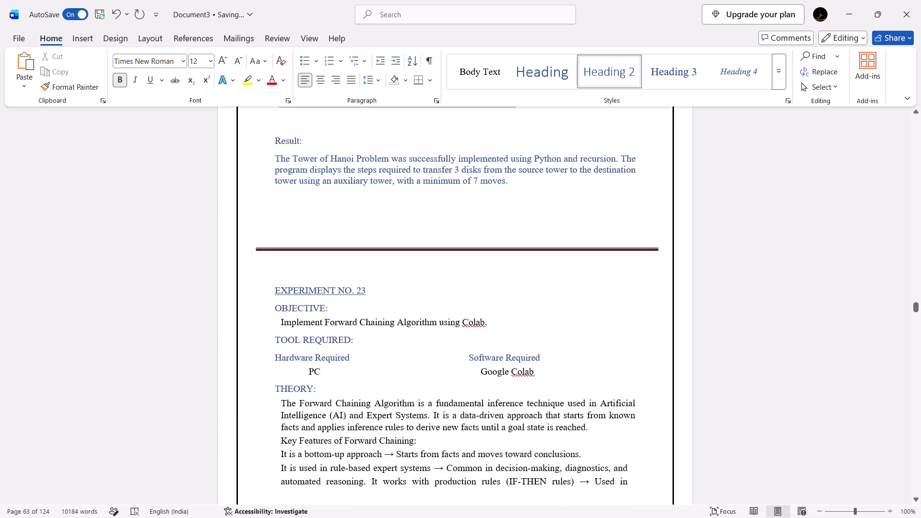
click(350, 248)
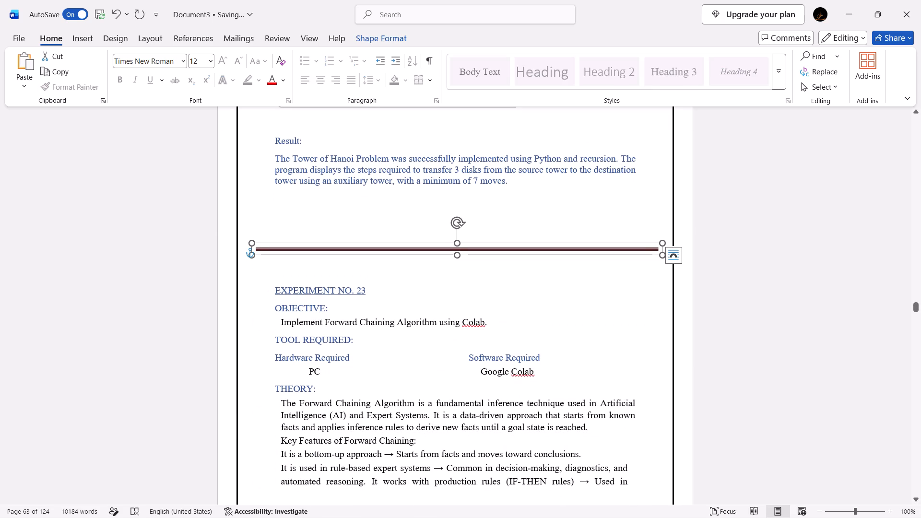
key(Delete)
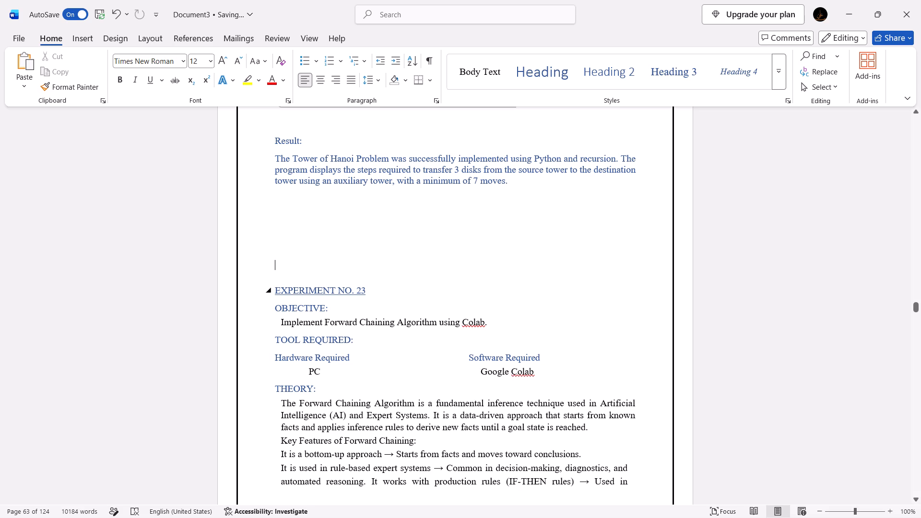
Insert six blank lines above the EXPERIMENT NO. 23 heading to move it down below the Tower of Hanoi result.
click(277, 294)
key(Return)
key(Return)
key(Return)
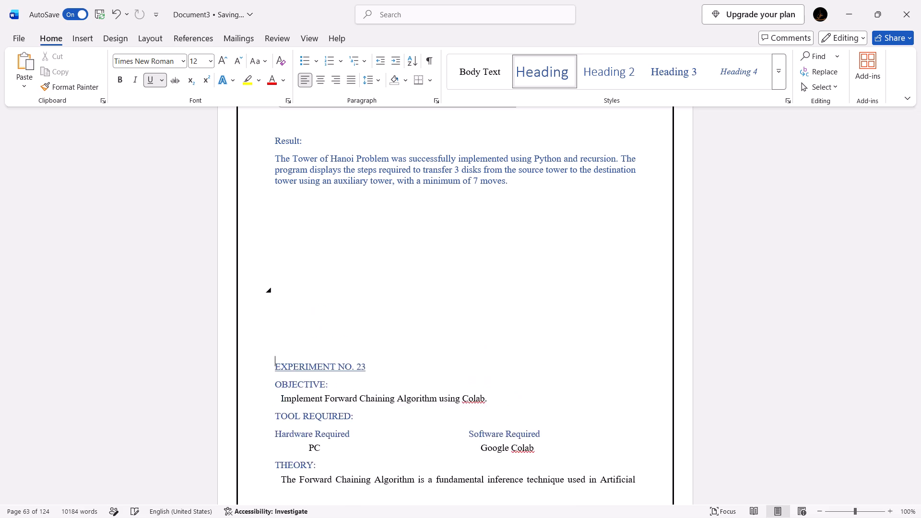
key(Return)
key(Return)
key(Return)
key(Return)
key(Return)
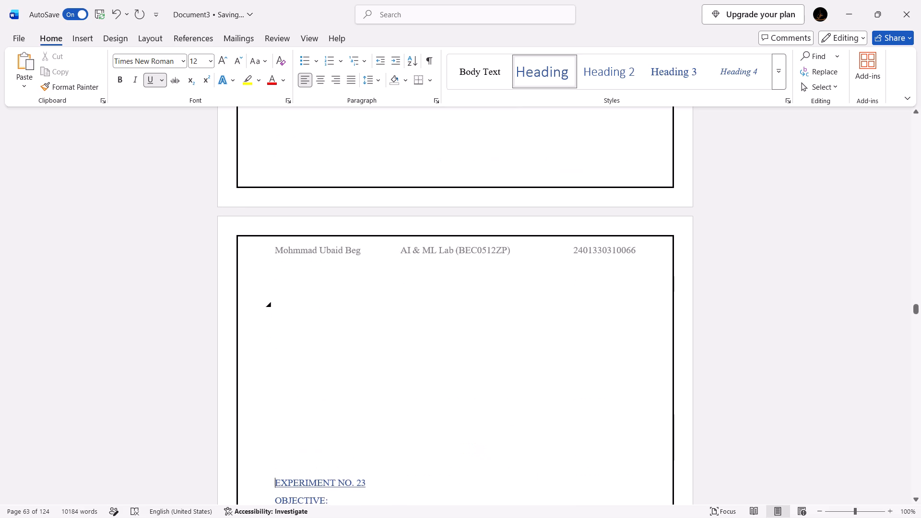
key(BackSpace)
key(BackSpace)
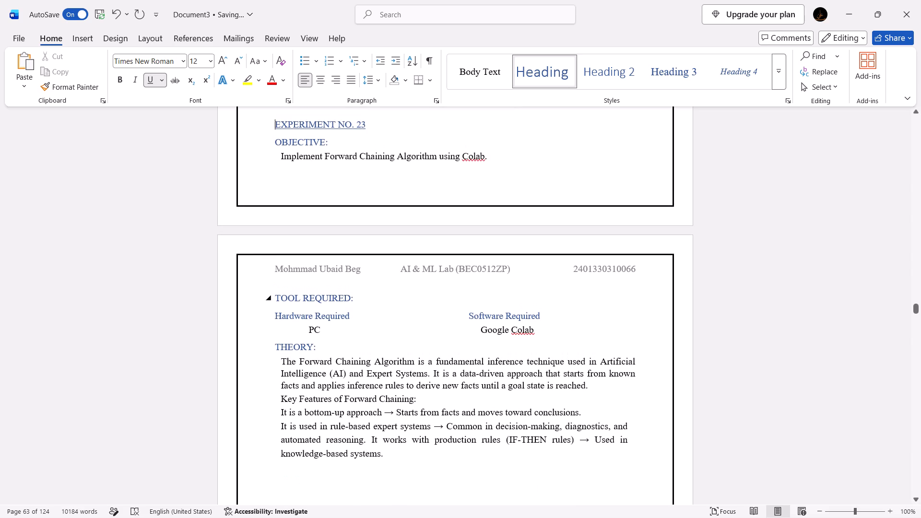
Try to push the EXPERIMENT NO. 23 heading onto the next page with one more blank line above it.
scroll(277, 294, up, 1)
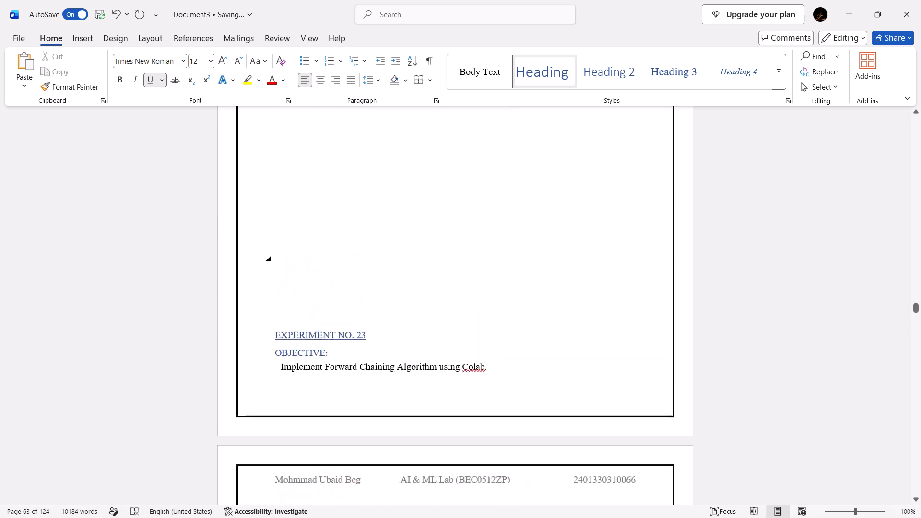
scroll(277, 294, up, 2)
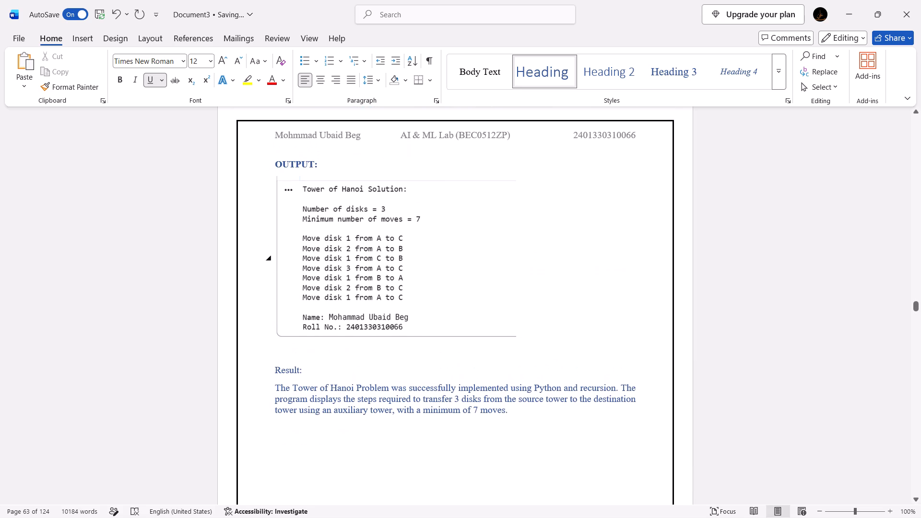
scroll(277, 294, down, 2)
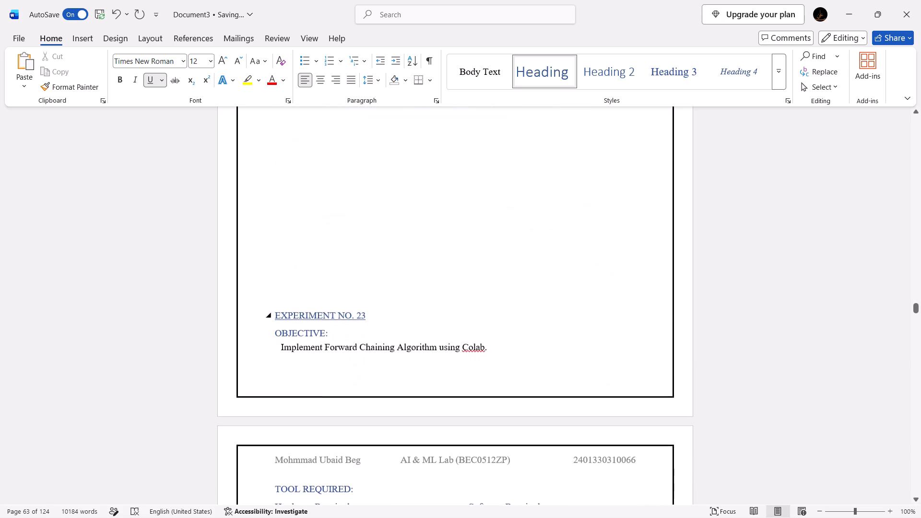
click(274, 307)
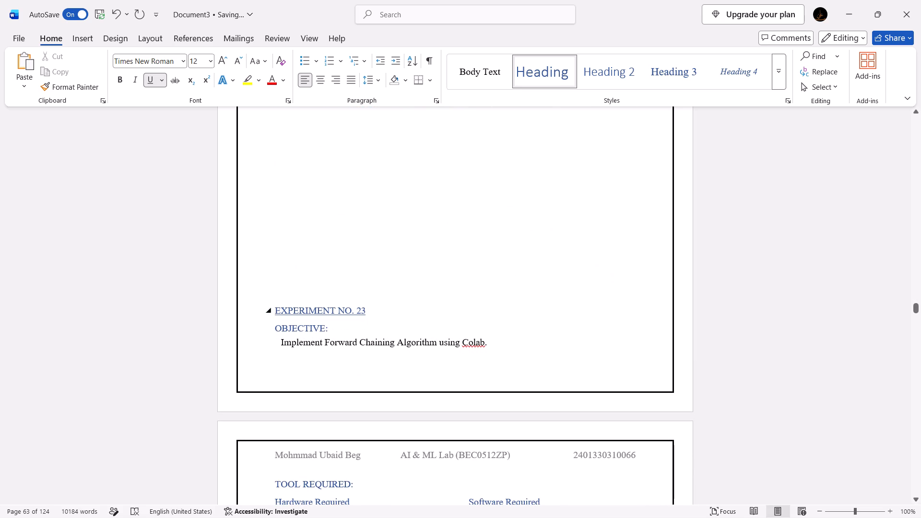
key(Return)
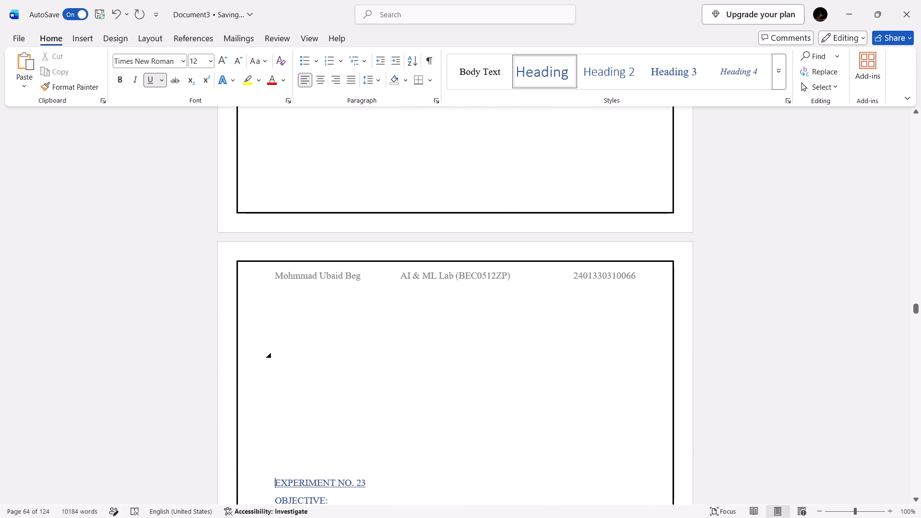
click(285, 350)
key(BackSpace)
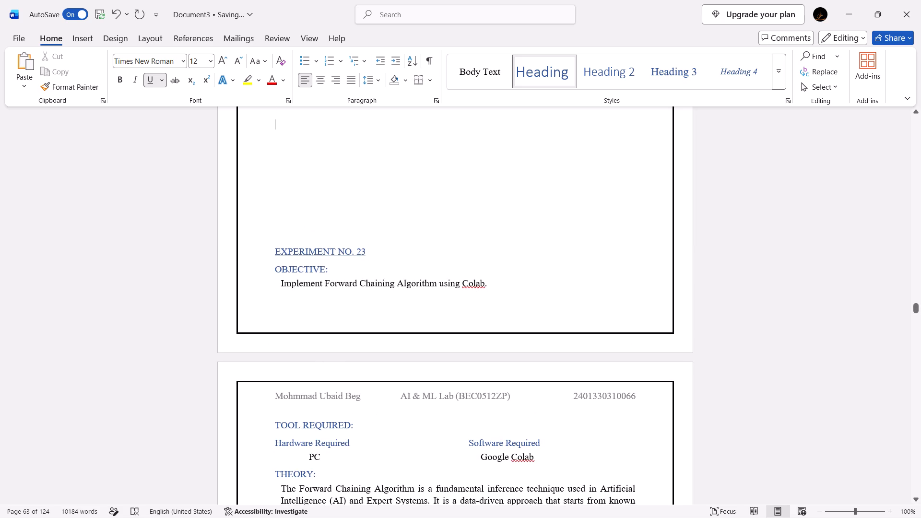
Insert five blank lines above Experiment 23's TOOL REQUIRED heading at the start of its page.
click(273, 425)
key(Return)
key(Return)
key(Return)
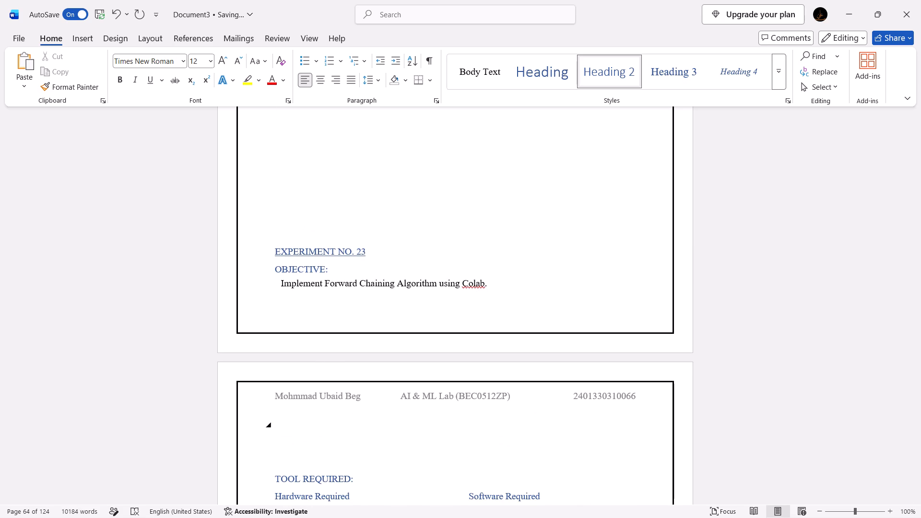
key(Return)
key(Return)
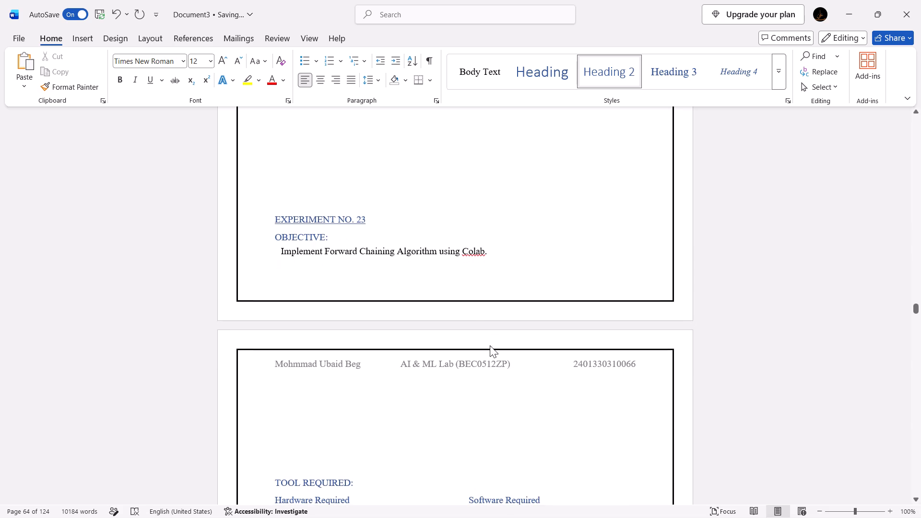
Copy the EXPERIMENT NO. 23 heading with its OBJECTIVE text into the blank space above TOOL REQUIRED on the following page.
drag(493, 258, 290, 203)
key(ctrl+c)
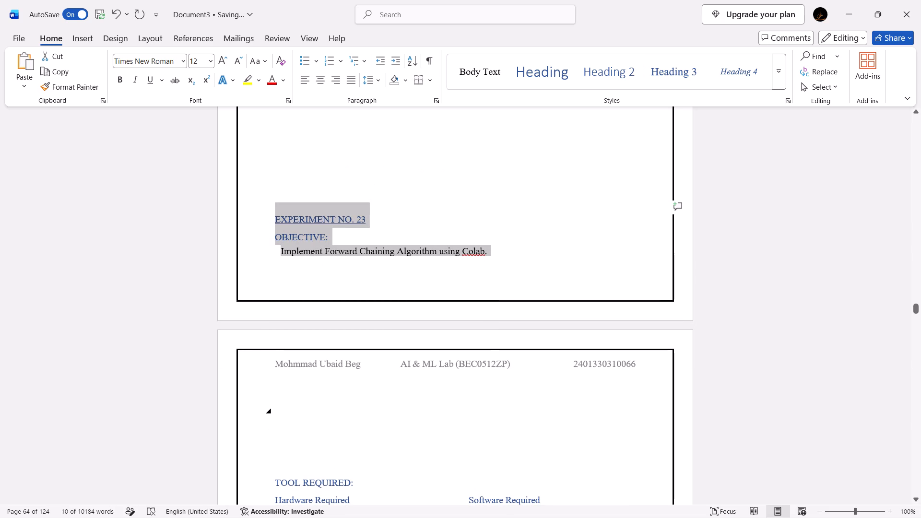
click(282, 414)
key(ctrl+v)
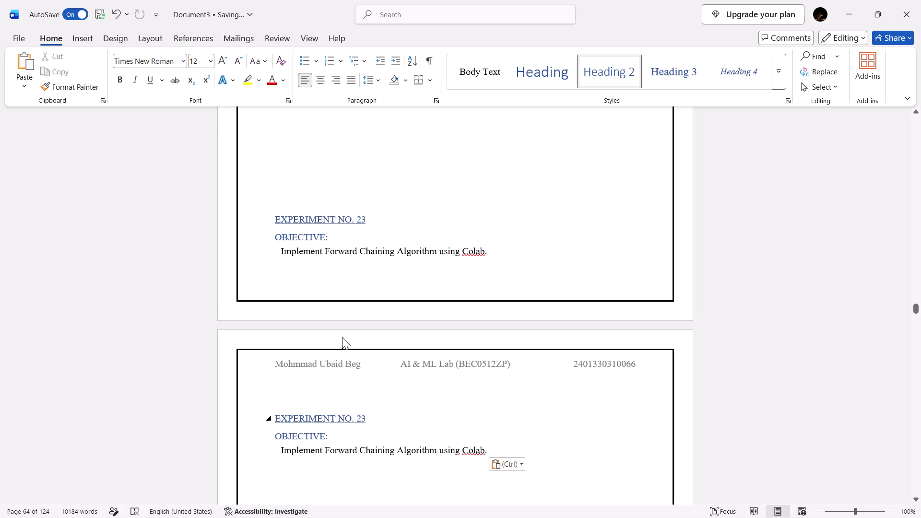
Delete the original EXPERIMENT NO. 23 heading with its OBJECTIVE text before the pasted copy, plus one empty line above that copy.
drag(492, 257, 287, 218)
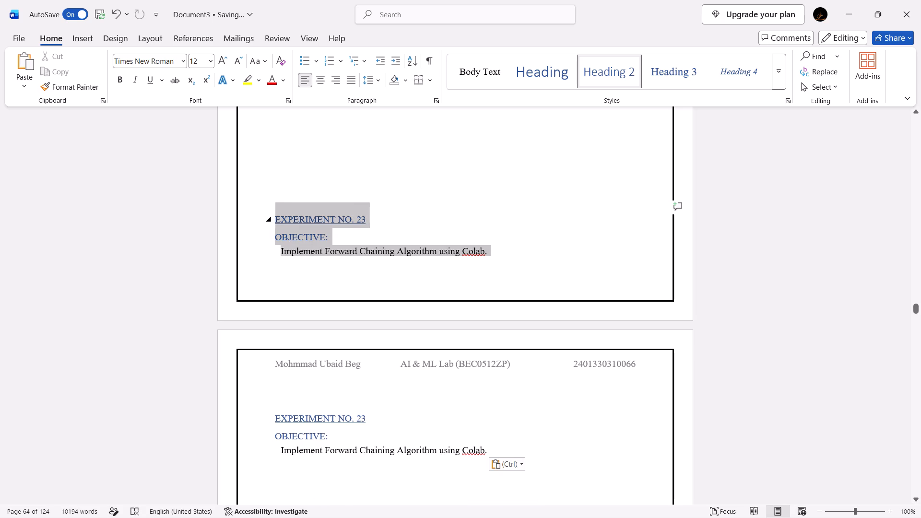
drag(287, 218, 283, 219)
key(BackSpace)
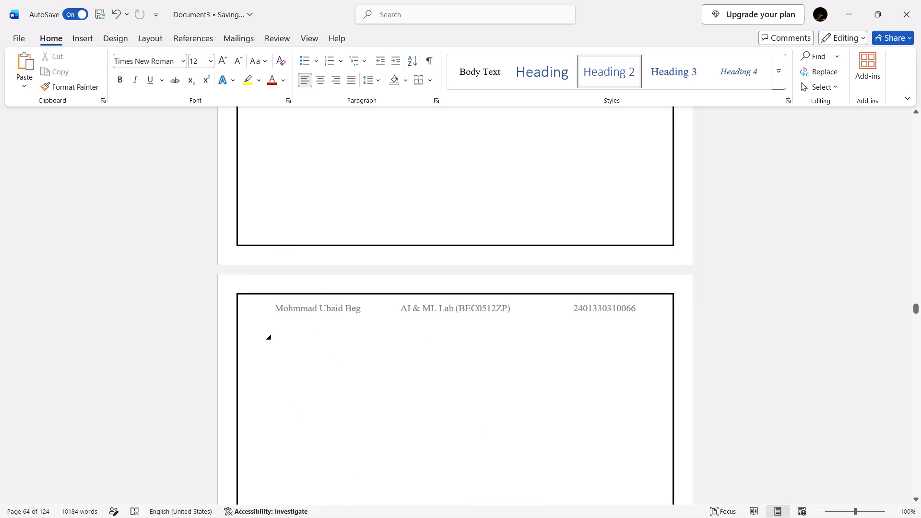
click(273, 394)
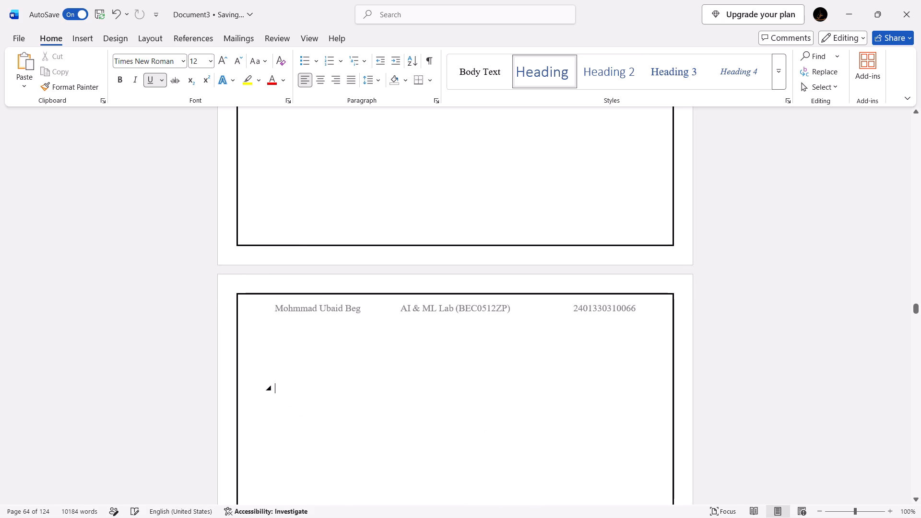
key(BackSpace)
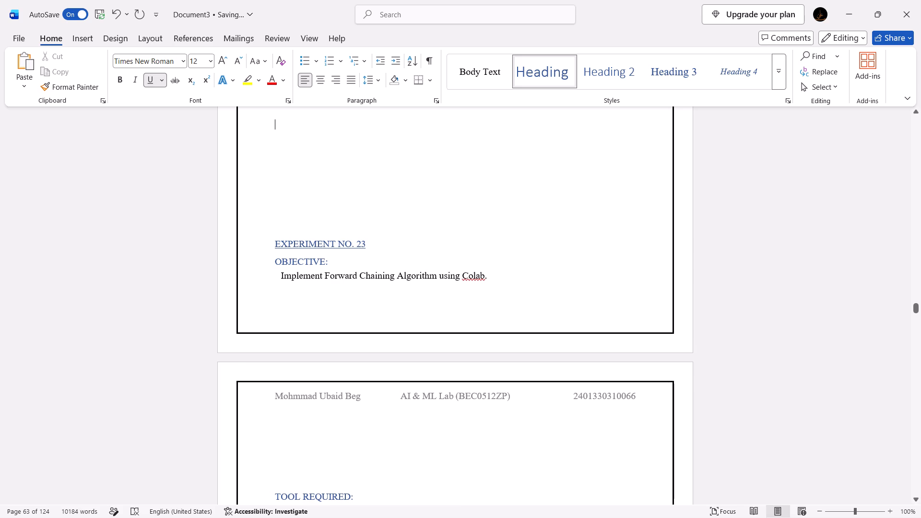
Insert two blank lines above Experiment 23's Forward Chaining objective text and one above its OBJECTIVE heading to push the block onto the following page.
scroll(363, 275, down, 1)
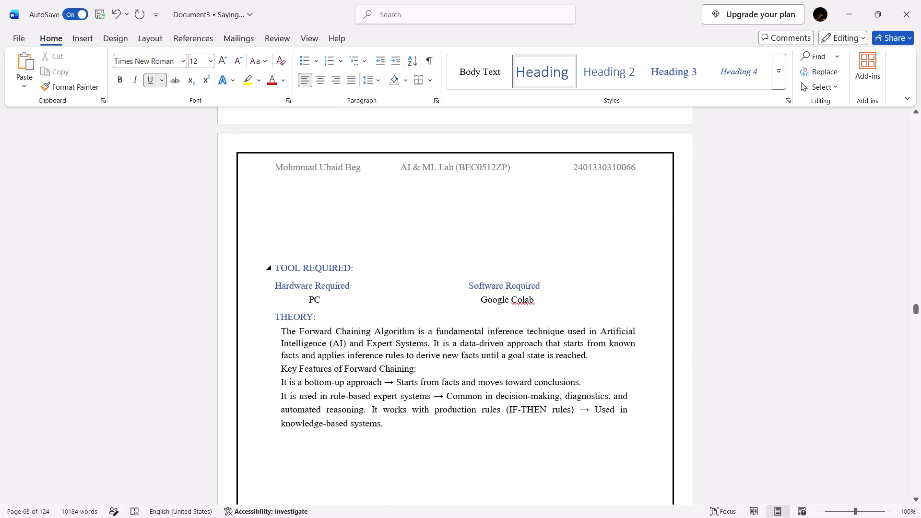
scroll(363, 275, up, 1)
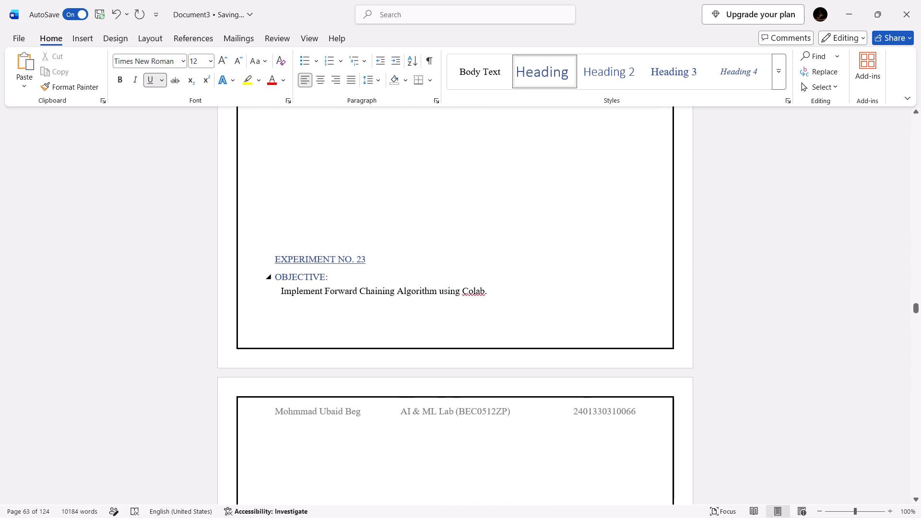
click(281, 293)
key(Return)
key(Return)
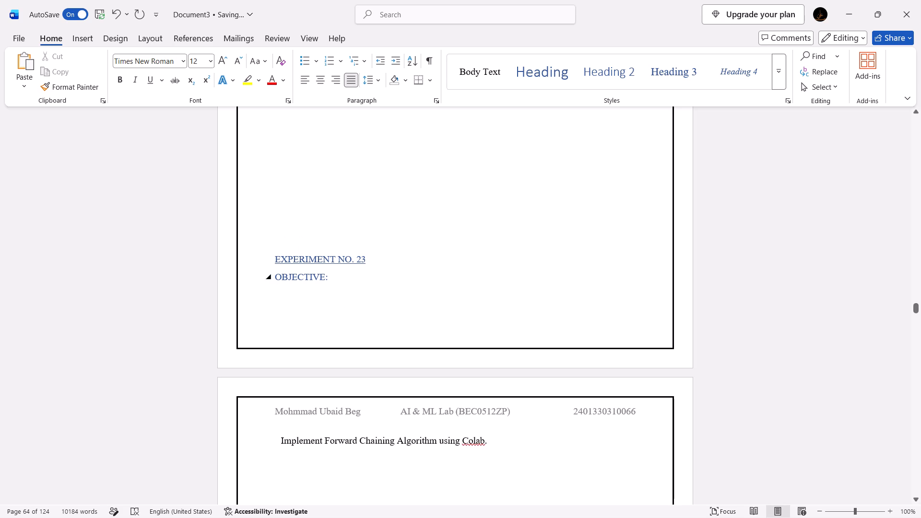
click(275, 274)
key(Return)
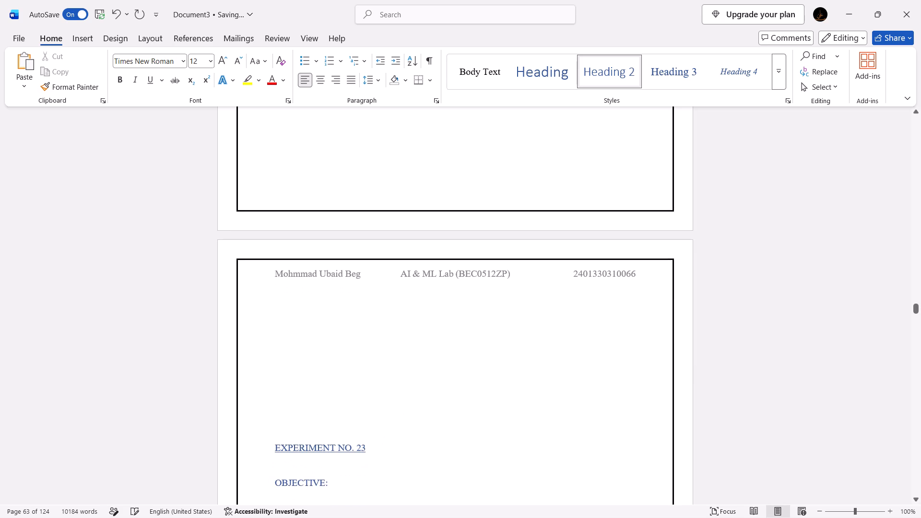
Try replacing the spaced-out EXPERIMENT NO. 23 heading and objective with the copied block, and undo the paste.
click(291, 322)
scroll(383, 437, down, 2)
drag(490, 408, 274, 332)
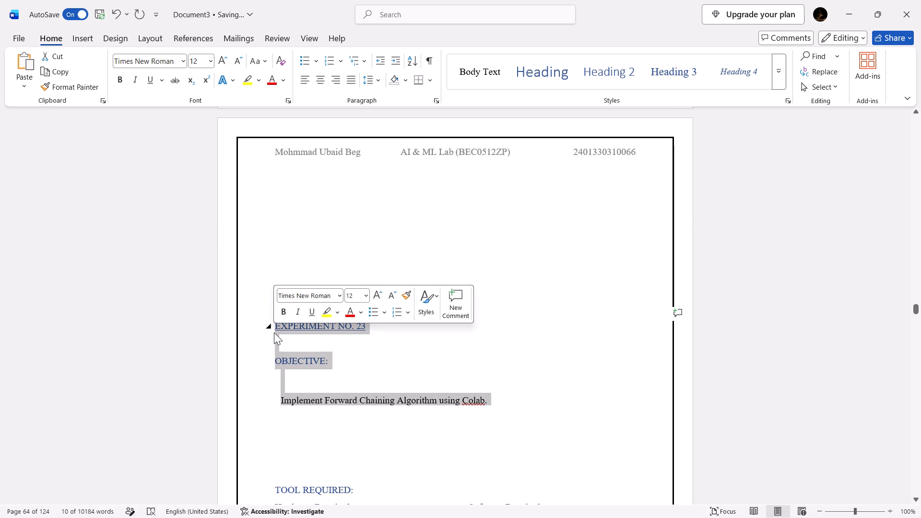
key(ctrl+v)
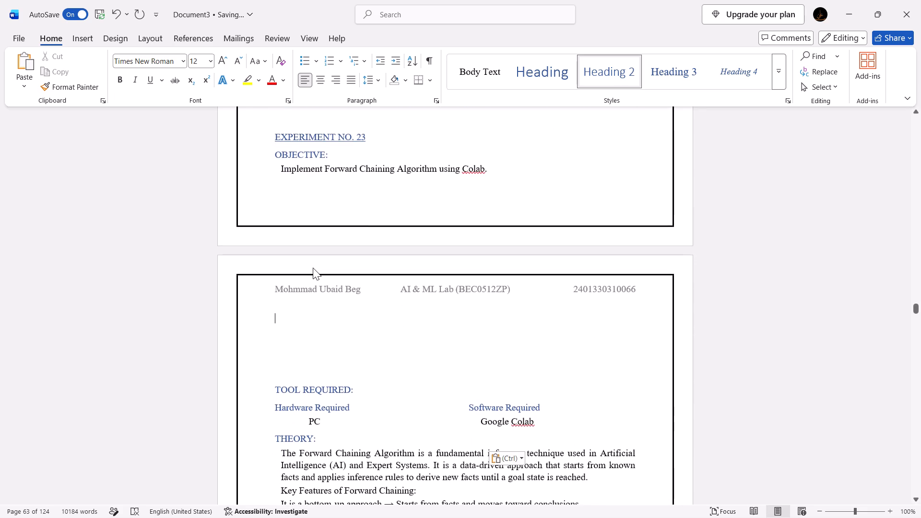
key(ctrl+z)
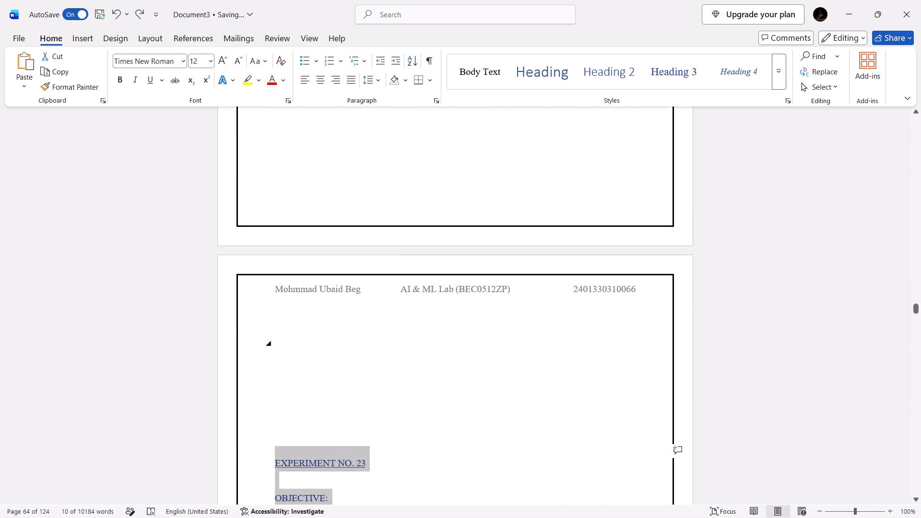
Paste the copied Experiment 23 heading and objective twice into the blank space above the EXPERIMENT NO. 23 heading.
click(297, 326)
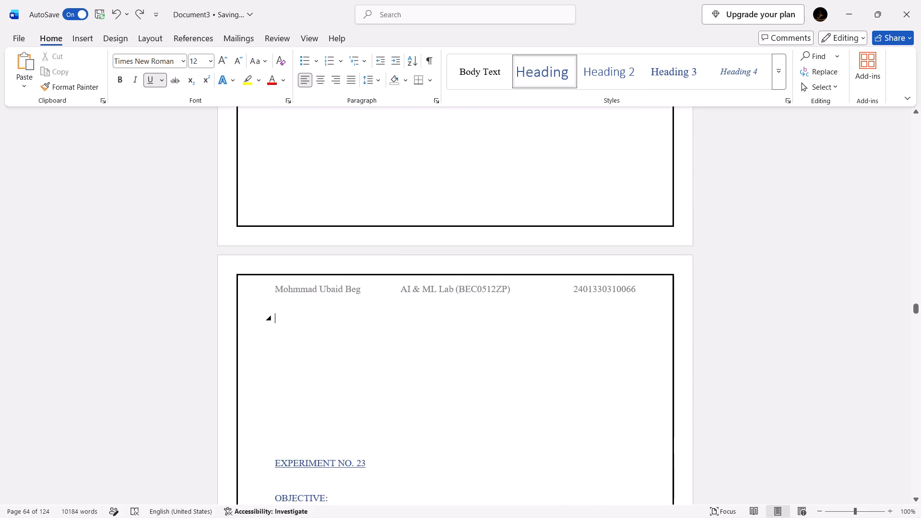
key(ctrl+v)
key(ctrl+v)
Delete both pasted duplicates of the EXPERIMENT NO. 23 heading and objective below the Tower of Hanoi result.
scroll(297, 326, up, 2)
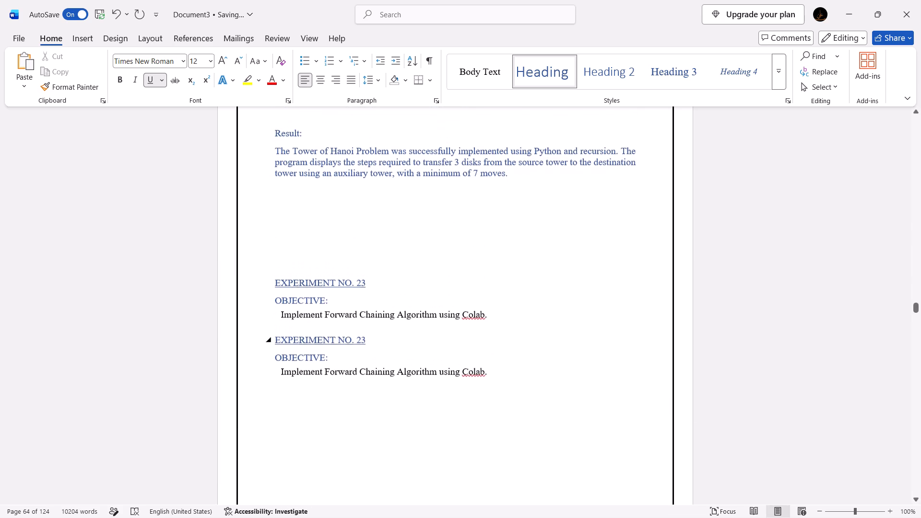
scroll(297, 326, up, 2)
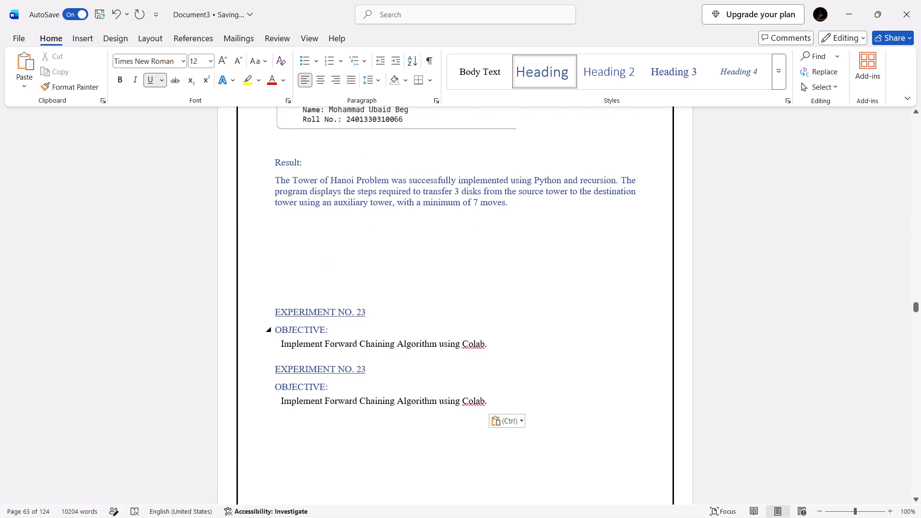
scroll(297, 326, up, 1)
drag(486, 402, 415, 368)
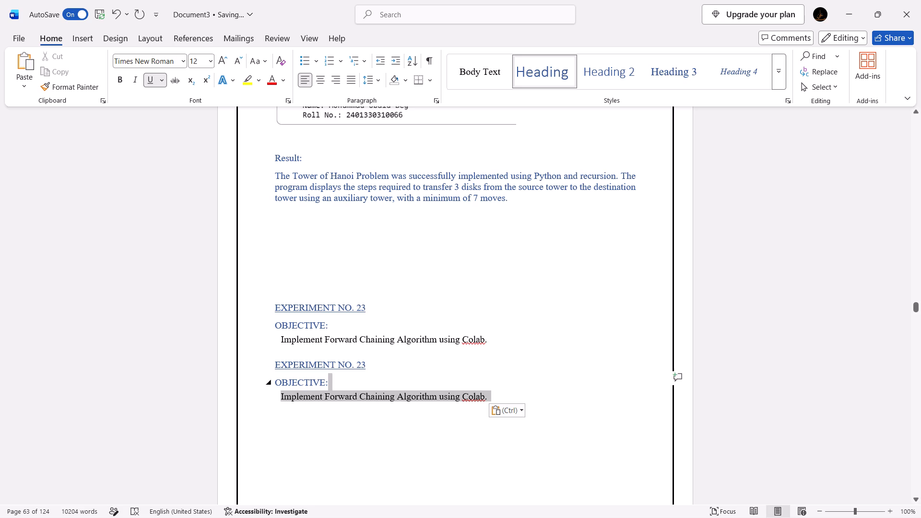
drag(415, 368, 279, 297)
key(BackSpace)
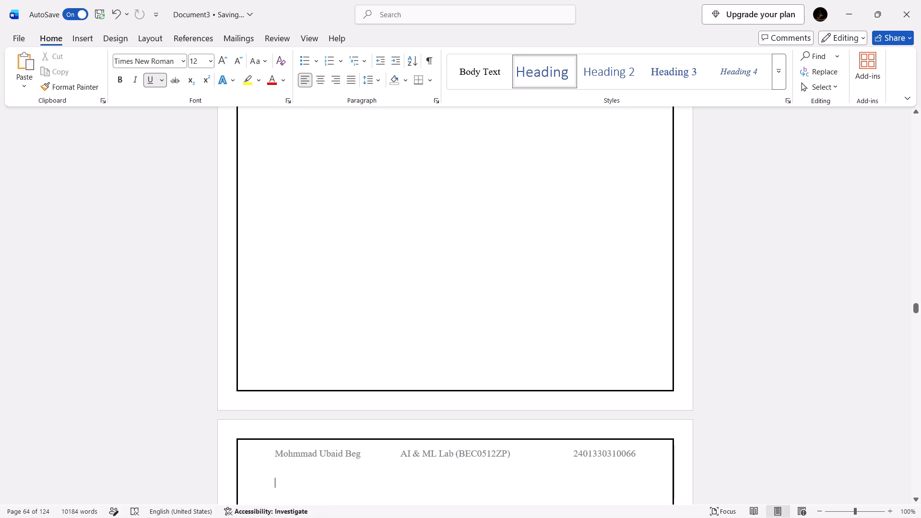
Remove the blank lines above the Tower of Hanoi OUTPUT heading to bring it up directly beneath the program code.
scroll(343, 351, up, 3)
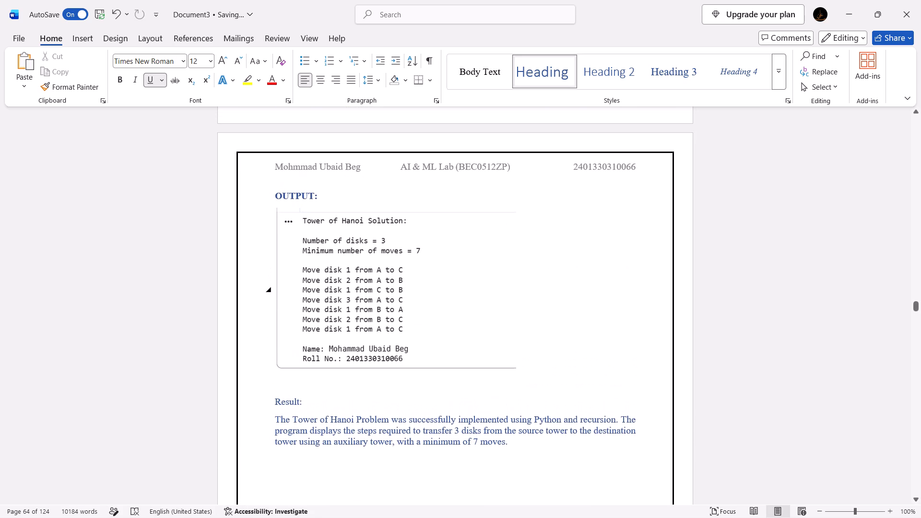
scroll(343, 351, up, 2)
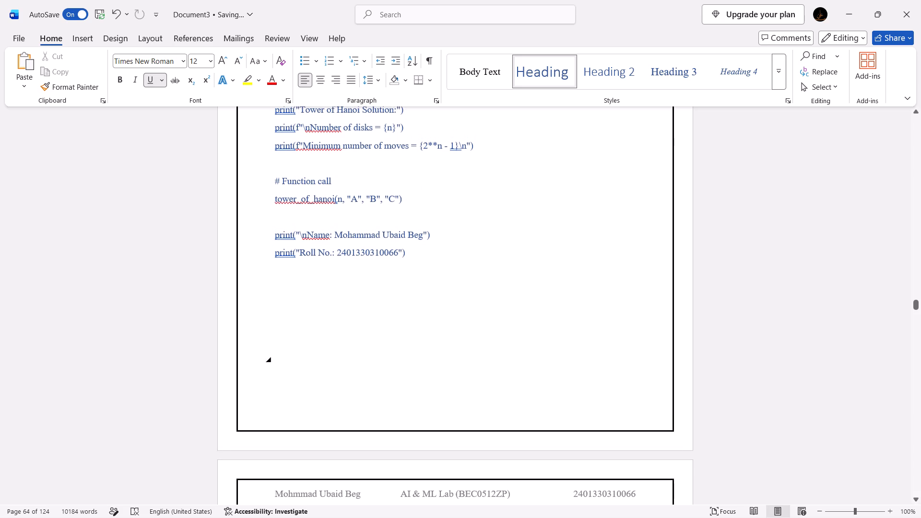
scroll(339, 306, down, 1)
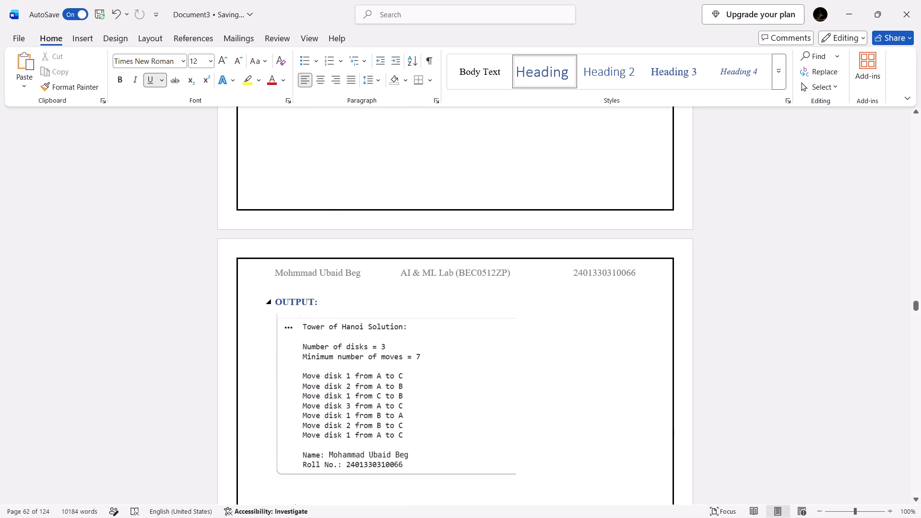
click(276, 301)
key(BackSpace)
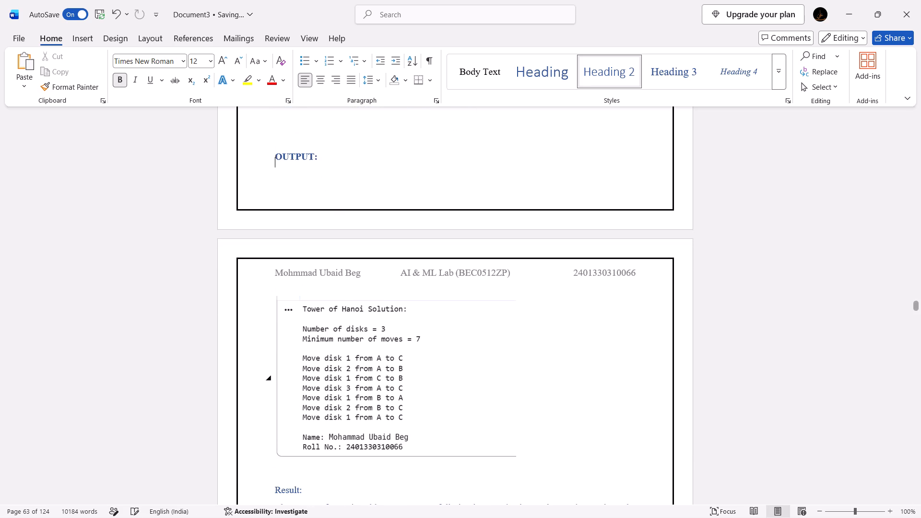
key(BackSpace)
key(BackSpace)
key(BackSpace)
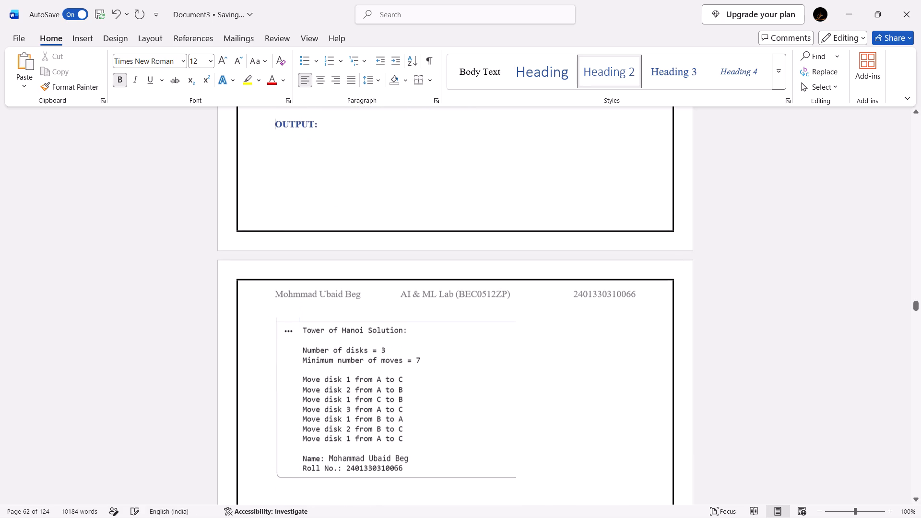
key(BackSpace)
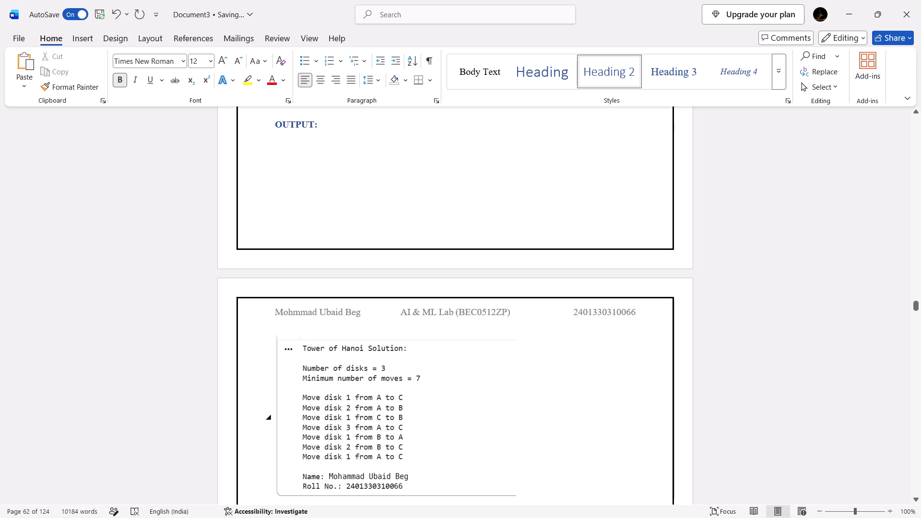
scroll(314, 259, up, 2)
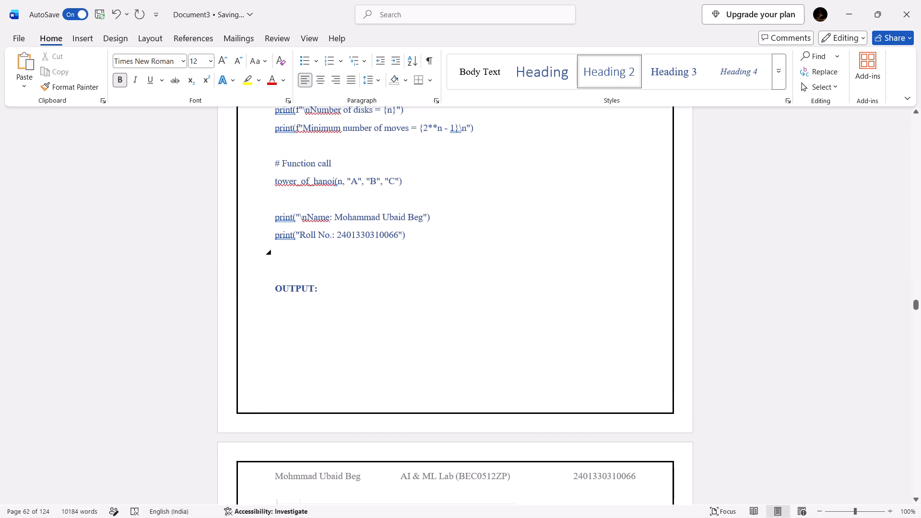
key(BackSpace)
key(BackSpace)
Reduce the height of the Tower of Hanoi output picture so it fits on the page beneath its OUTPUT heading.
scroll(314, 259, down, 1)
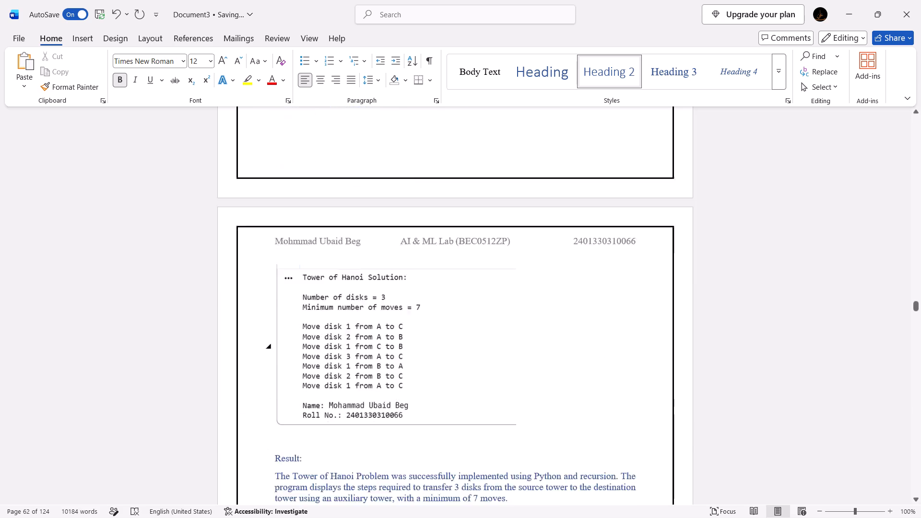
scroll(314, 259, down, 1)
drag(346, 230, 416, 271)
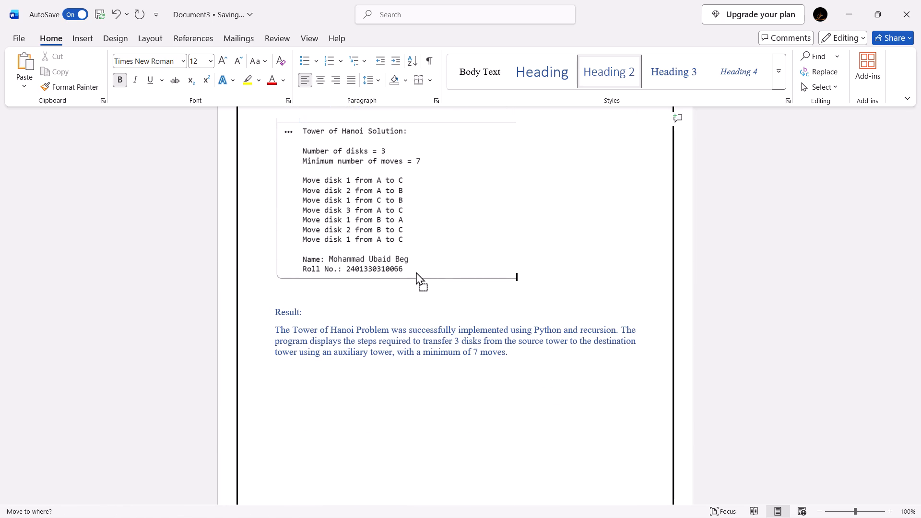
drag(416, 271, 404, 249)
click(404, 249)
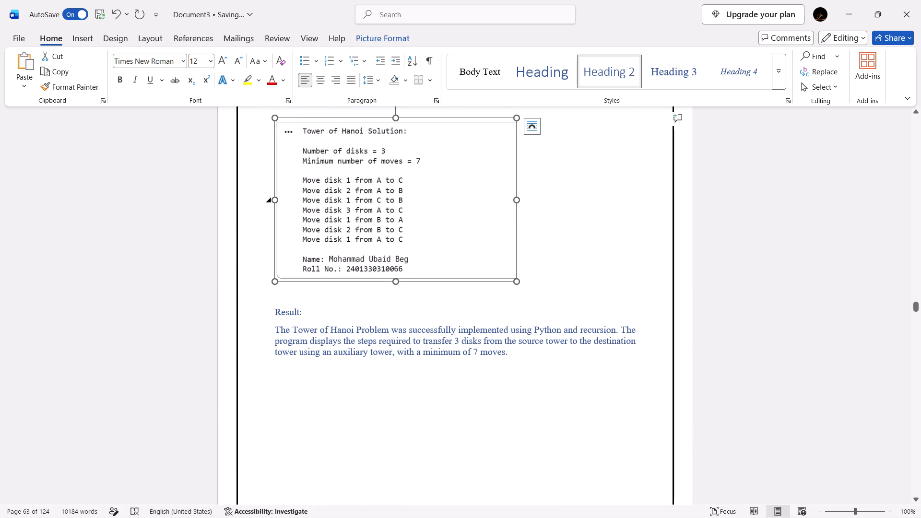
drag(395, 281, 390, 250)
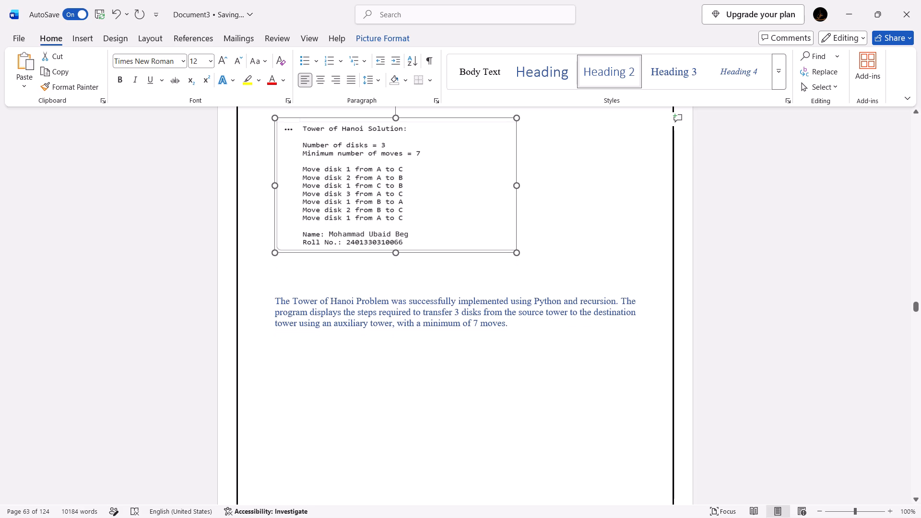
drag(390, 250, 385, 233)
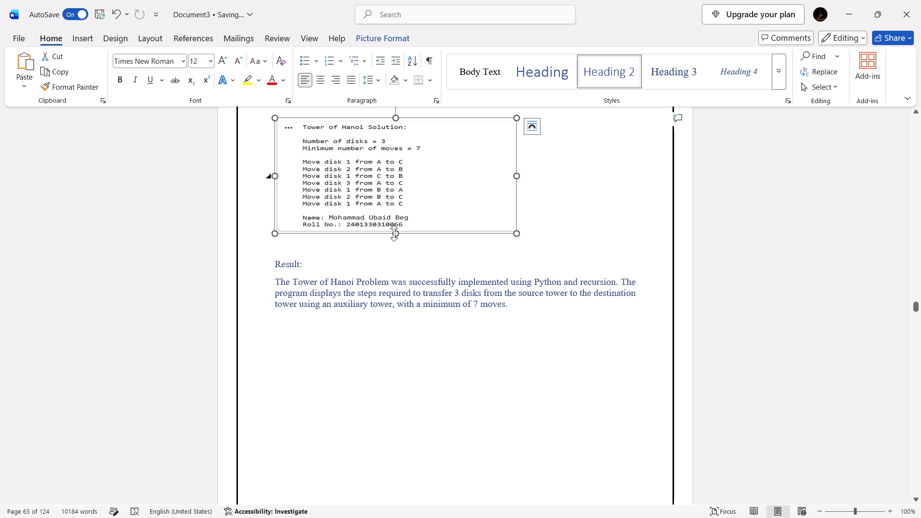
drag(394, 233, 390, 204)
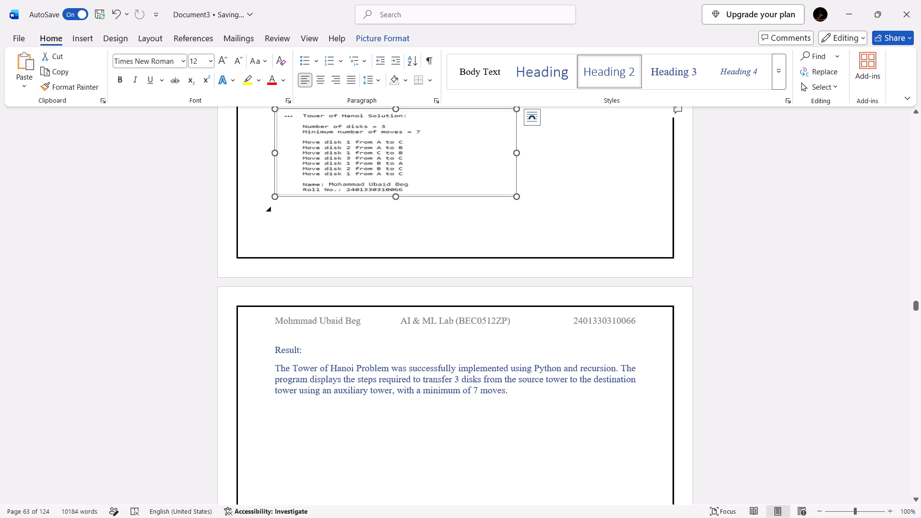
drag(397, 193, 397, 197)
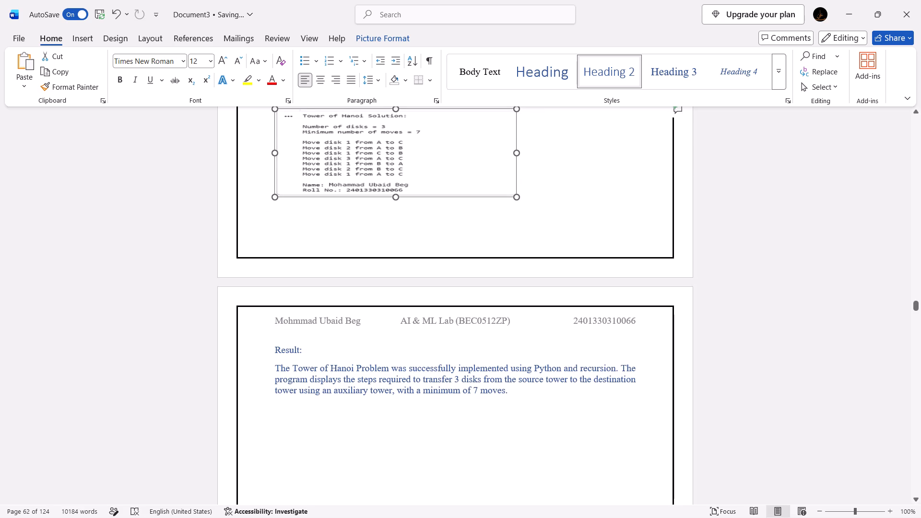
drag(397, 197, 397, 209)
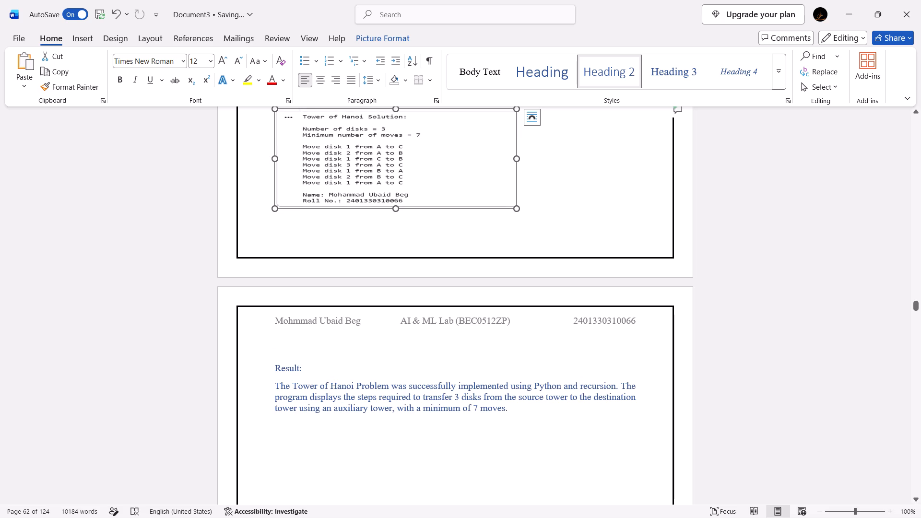
scroll(405, 339, down, 1)
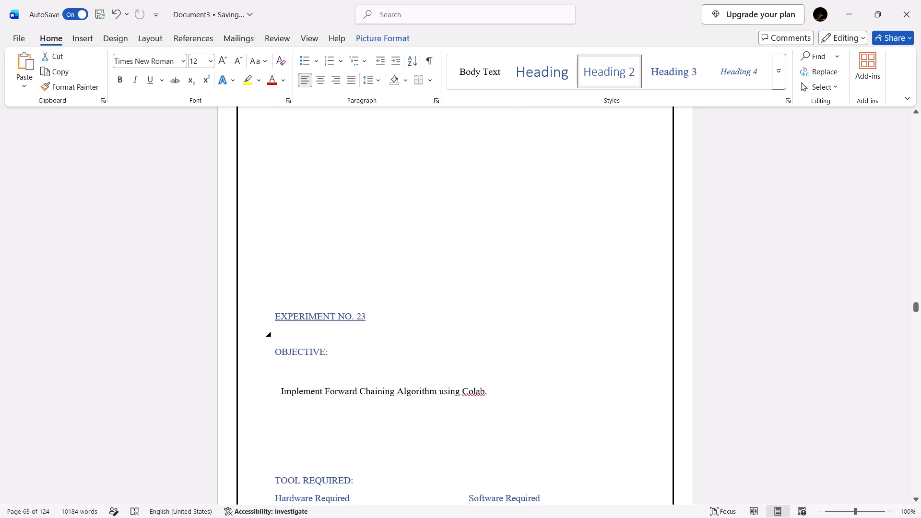
Insert blank lines above the EXPERIMENT NO. 23 heading to push it to the top of a new page.
click(274, 317)
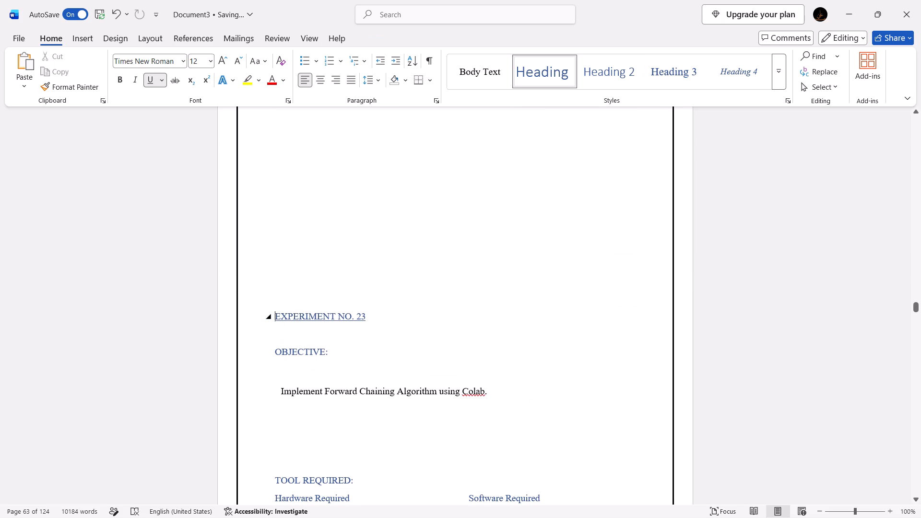
key(Return)
key(Return)
key(Return)
key(Return)
key(Return)
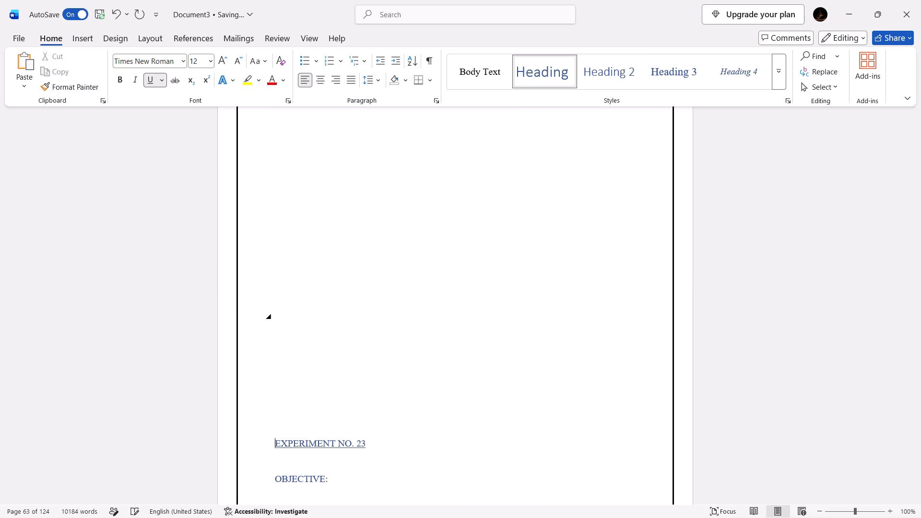
key(Return)
key(Return)
key(Return)
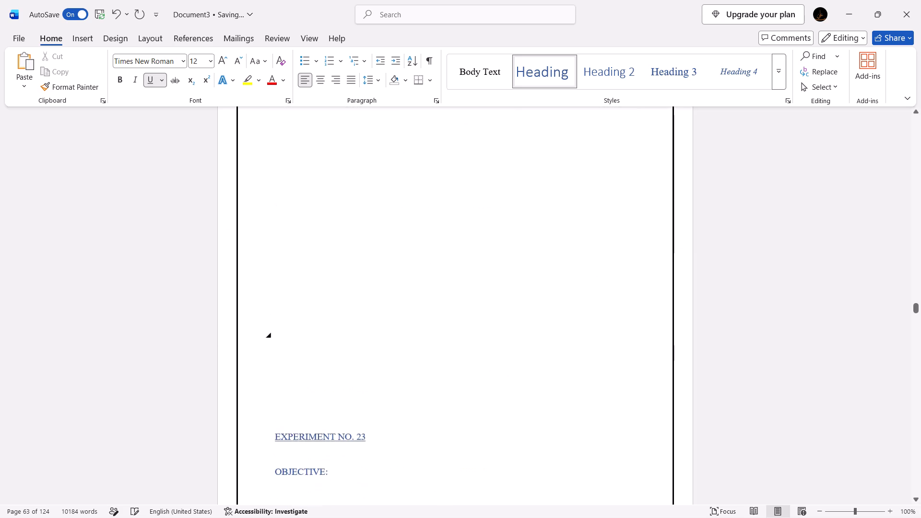
scroll(274, 317, up, 1)
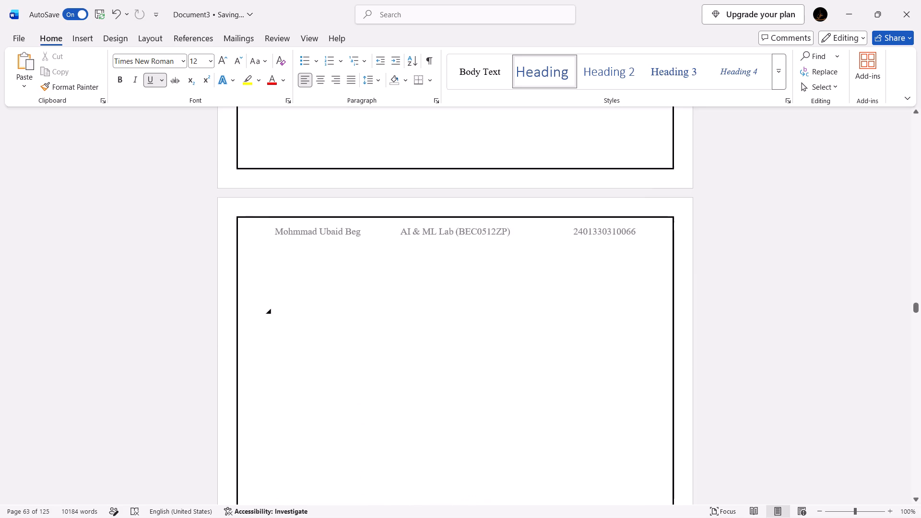
scroll(274, 317, down, 2)
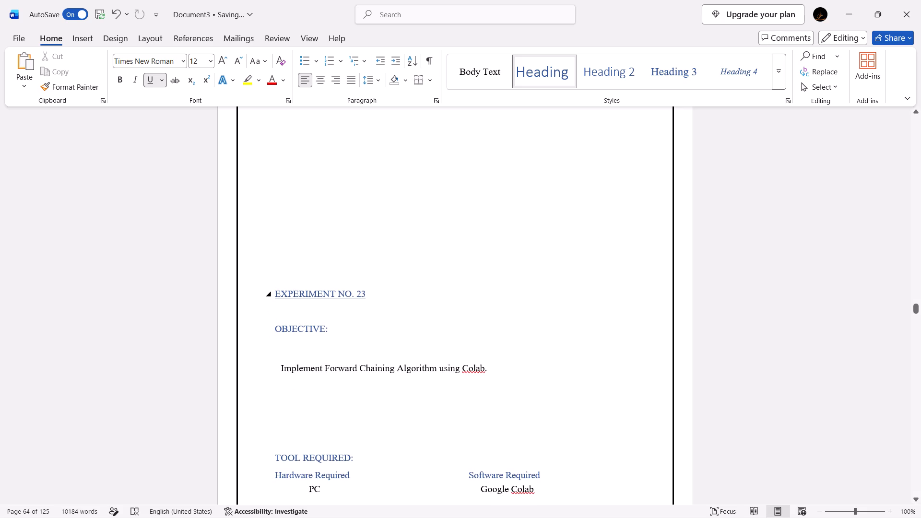
key(Return)
key(Return)
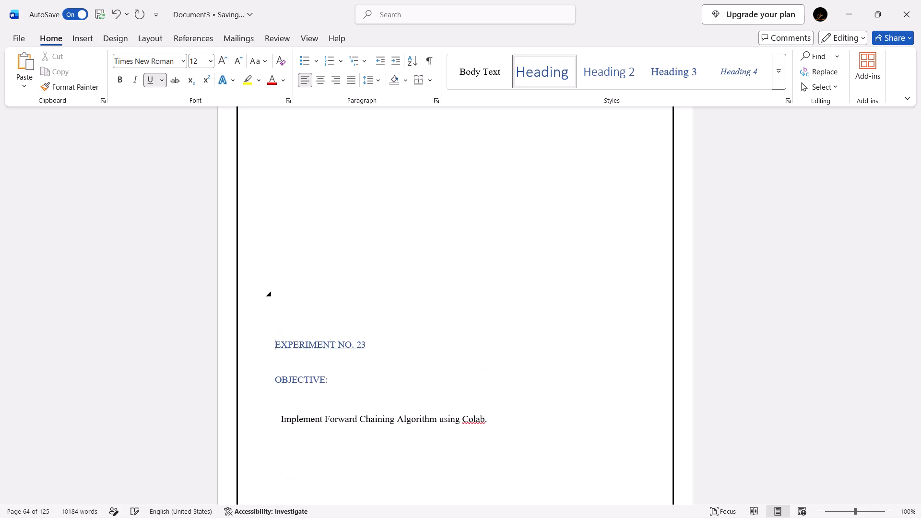
key(Return)
key(Return)
key(Return)
key(Return)
key(Return)
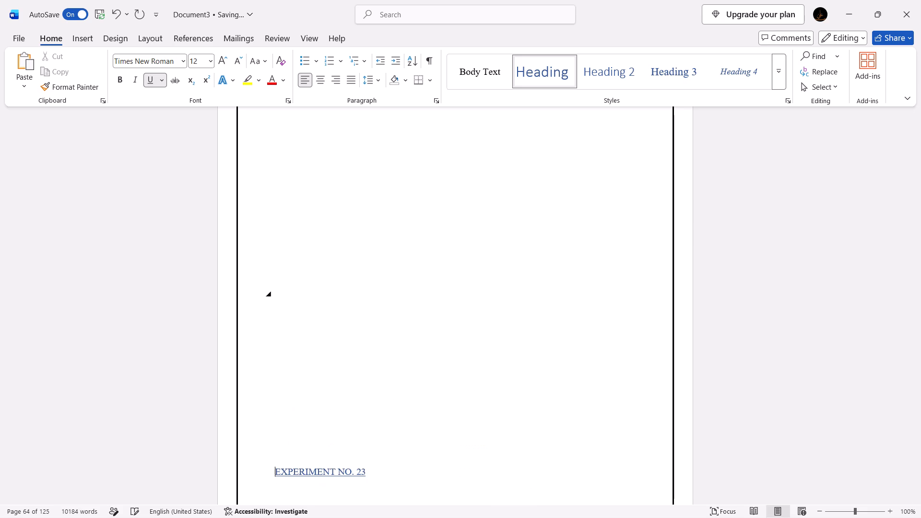
key(Return)
Centre the EXPERIMENT NO. 23 heading and set its font size to 14.
scroll(304, 238, down, 1)
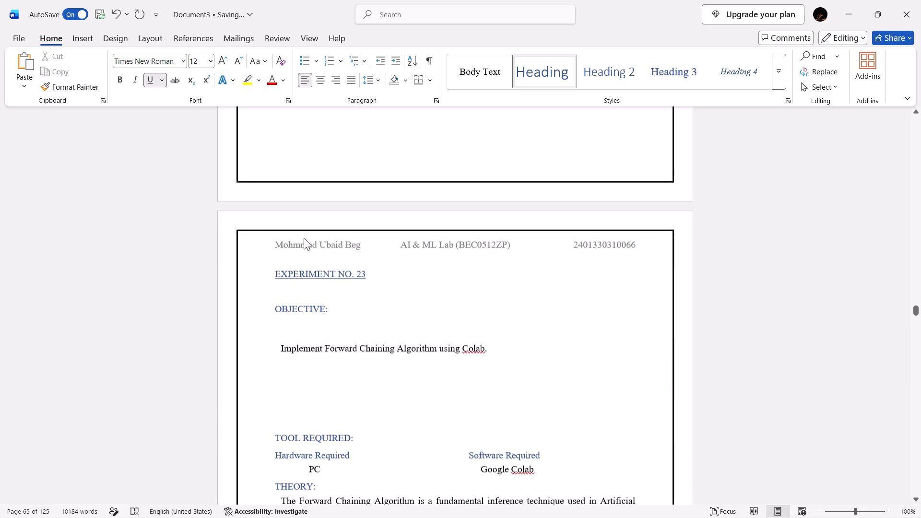
scroll(304, 238, down, 1)
click(276, 259)
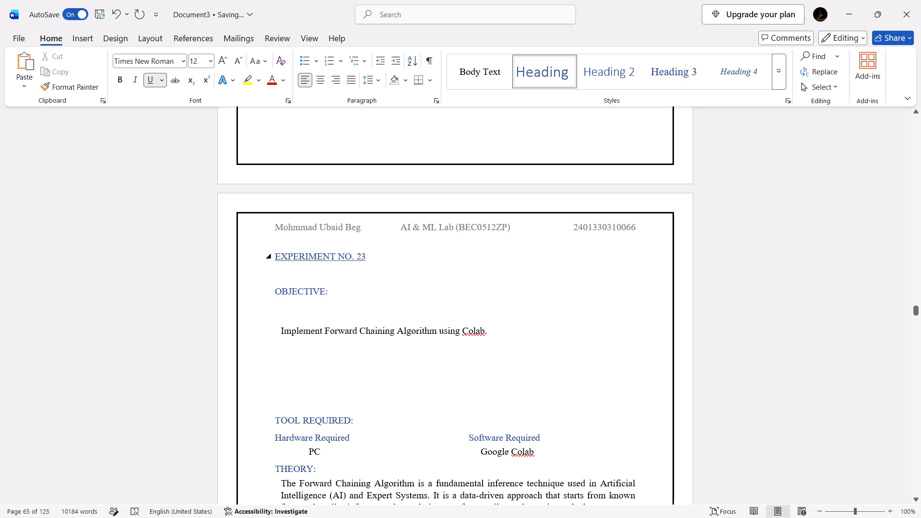
drag(374, 259, 358, 258)
drag(358, 258, 293, 250)
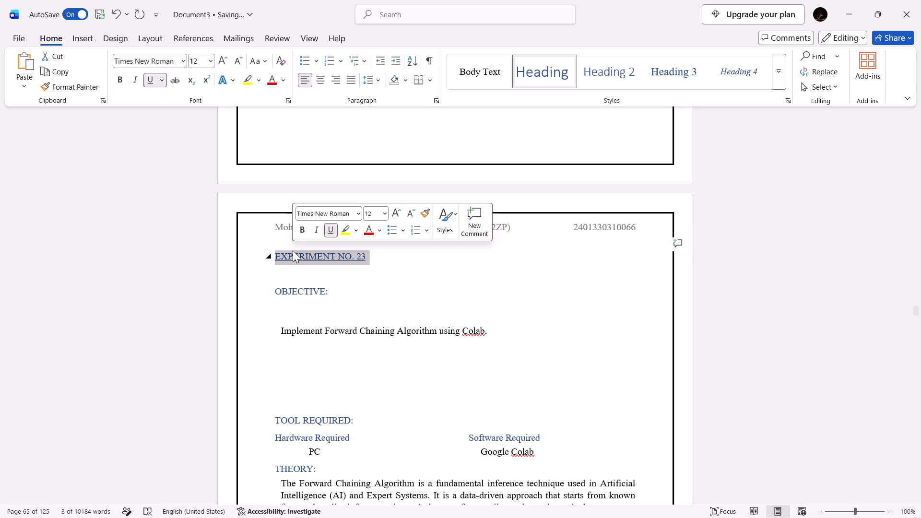
click(325, 79)
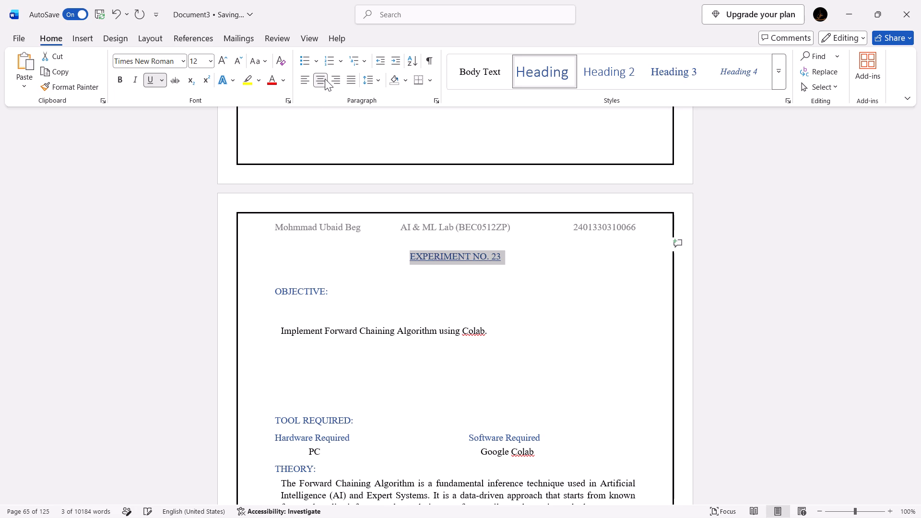
click(210, 63)
click(198, 150)
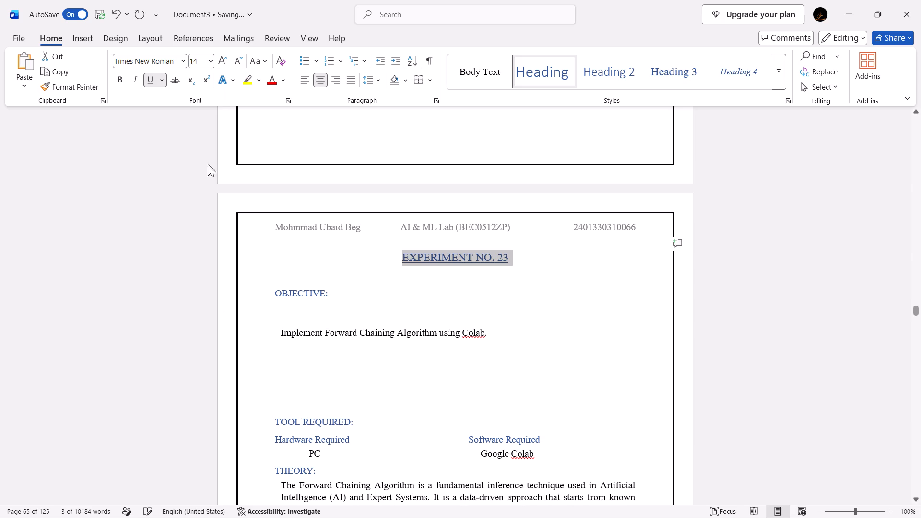
Remove the blank lines between the Experiment 23 objective text and the TOOL REQUIRED heading.
scroll(366, 285, down, 1)
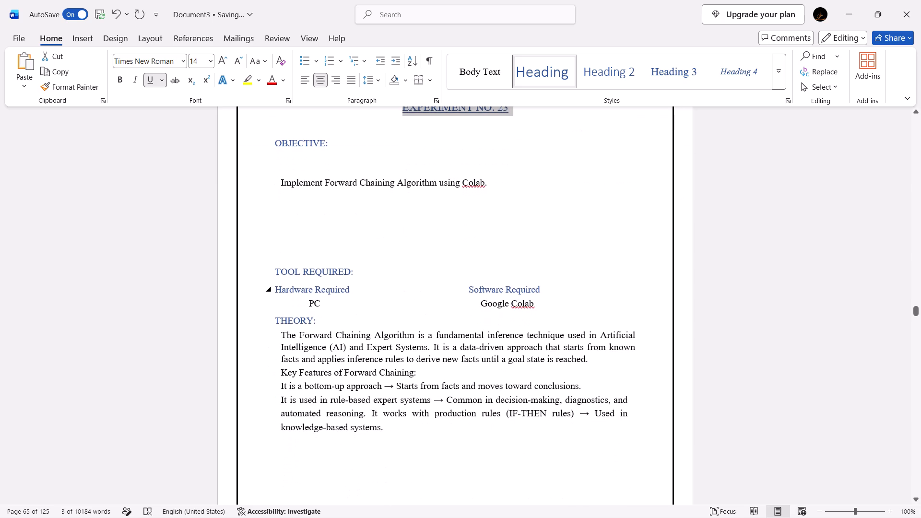
click(276, 272)
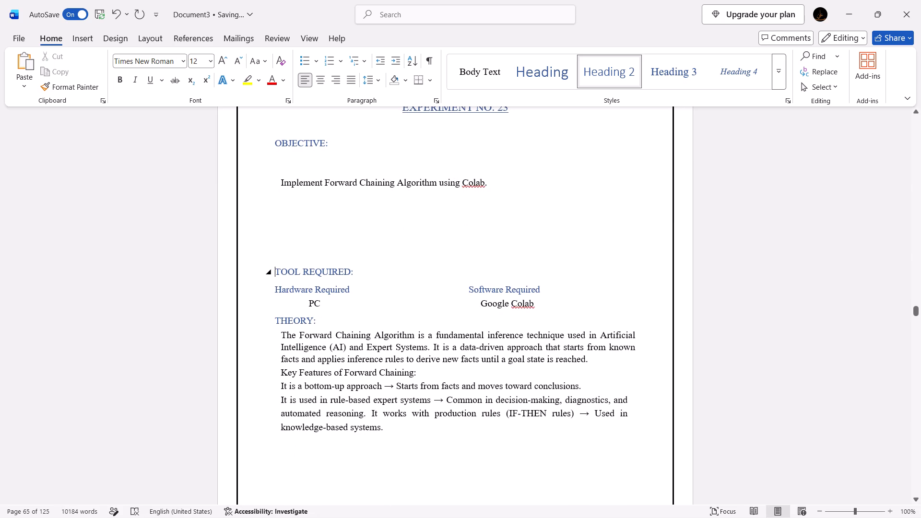
key(BackSpace)
key(BackSpace)
key(BackSpace)
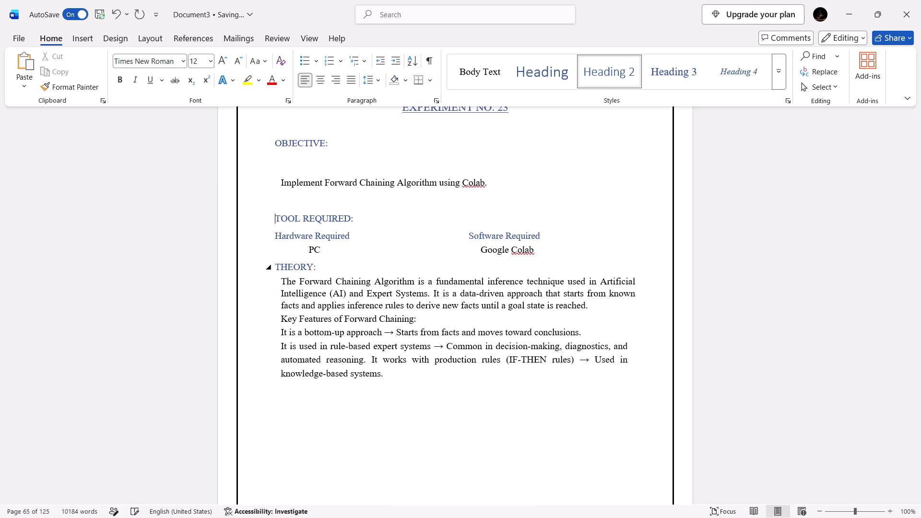
key(BackSpace)
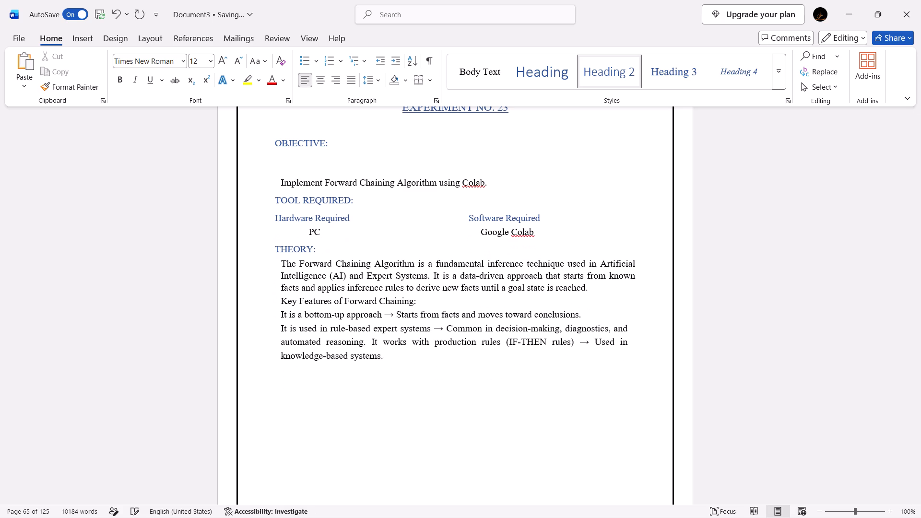
Remove the blank lines above the Forward Chaining OUTPUT heading to bring it directly beneath the last line of program code.
scroll(342, 338, down, 2)
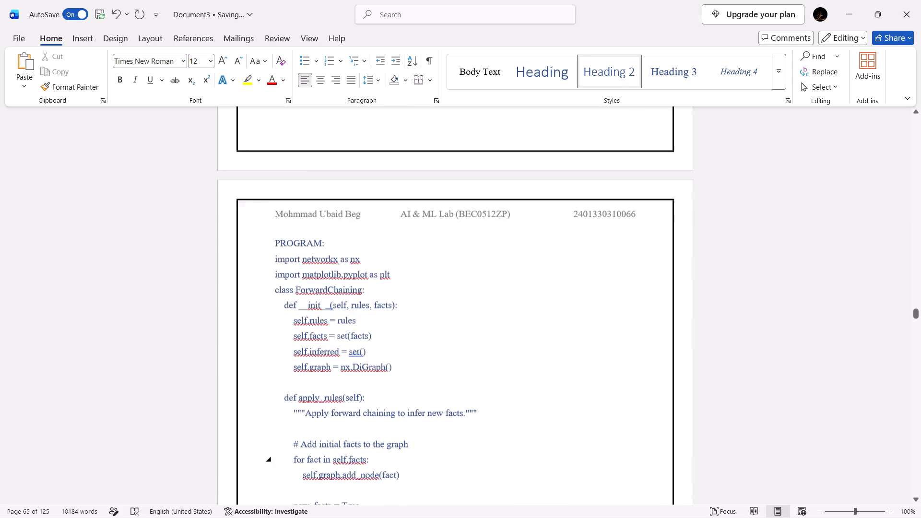
scroll(342, 338, down, 3)
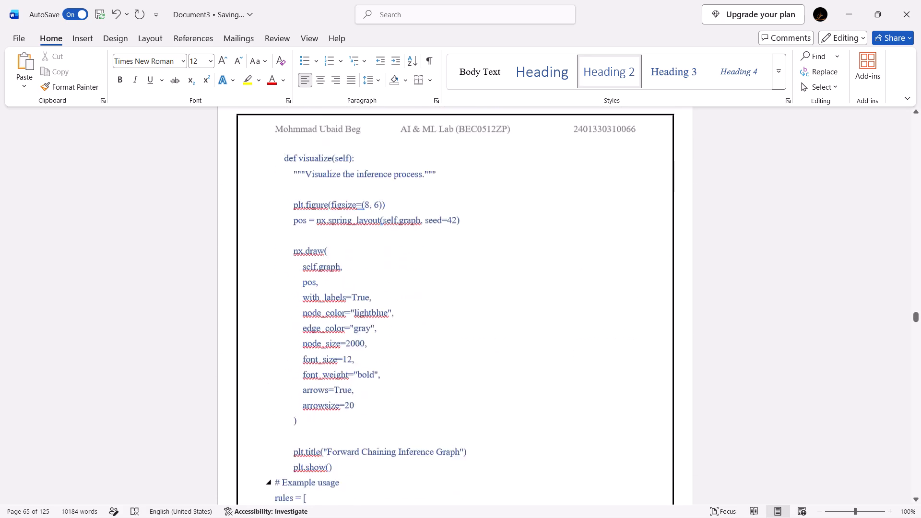
scroll(342, 338, down, 3)
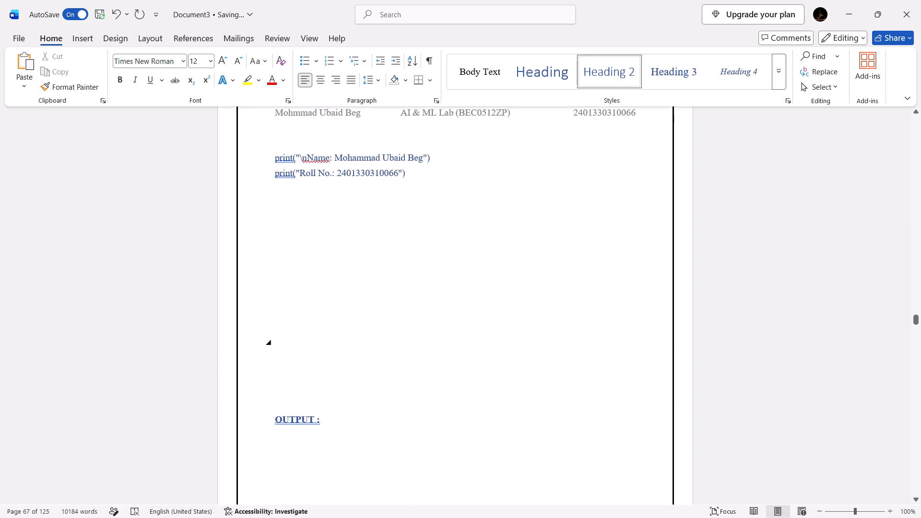
click(274, 353)
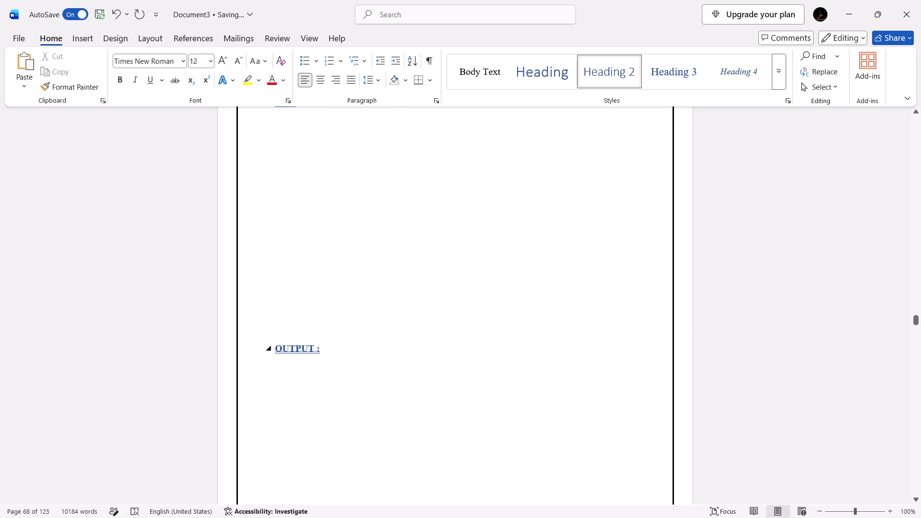
key(BackSpace)
key(BackSpace)
key(BackSpace)
key(BackSpace)
key(BackSpace)
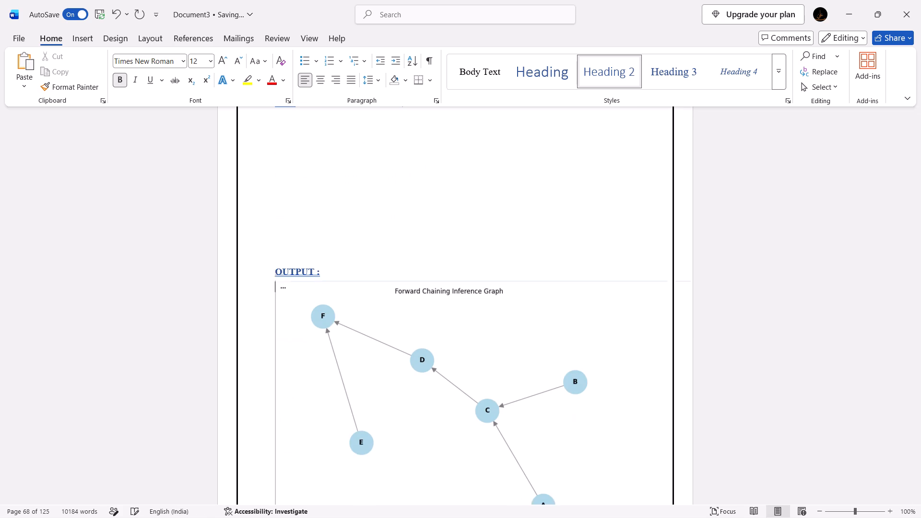
key(BackSpace)
key(BackSpace)
key(BackSpace)
key(BackSpace)
key(BackSpace)
key(BackSpace)
key(BackSpace)
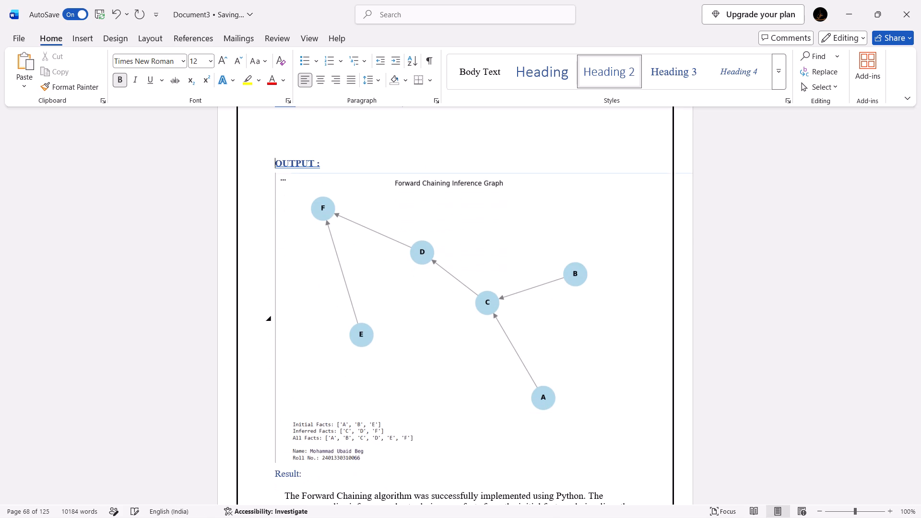
key(BackSpace)
key(BackSpace)
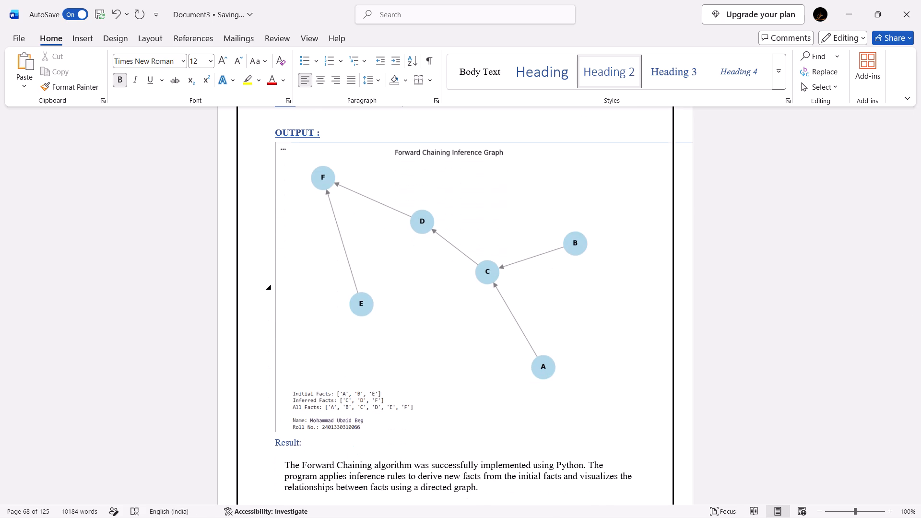
key(BackSpace)
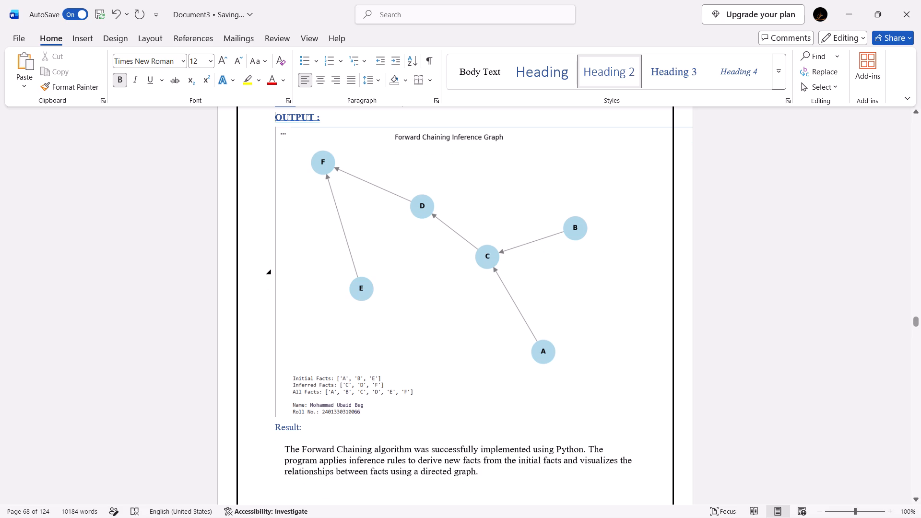
Reduce the width of the Forward Chaining output picture so it fits inside the page border.
click(497, 326)
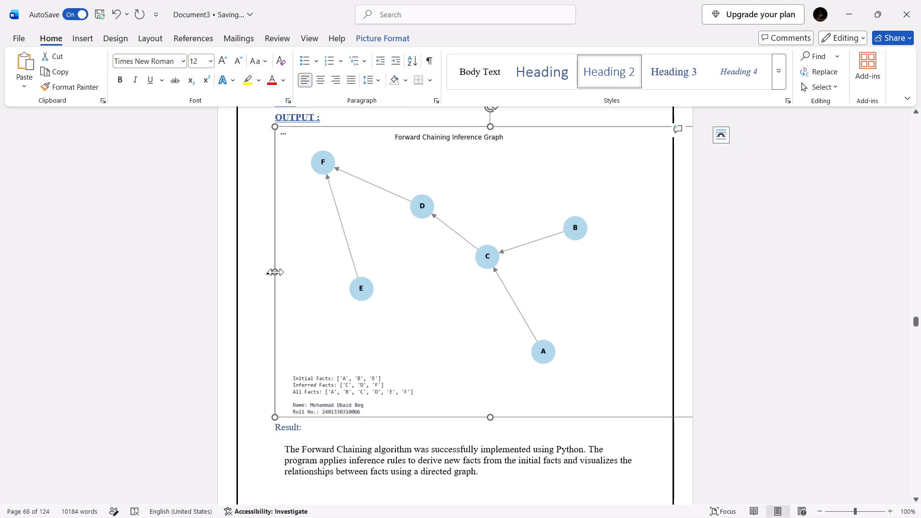
drag(275, 271, 311, 274)
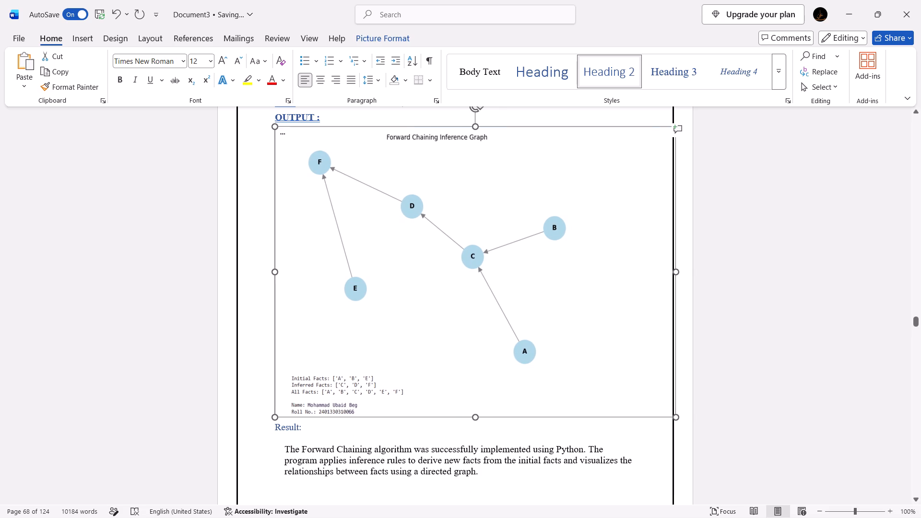
drag(311, 274, 319, 275)
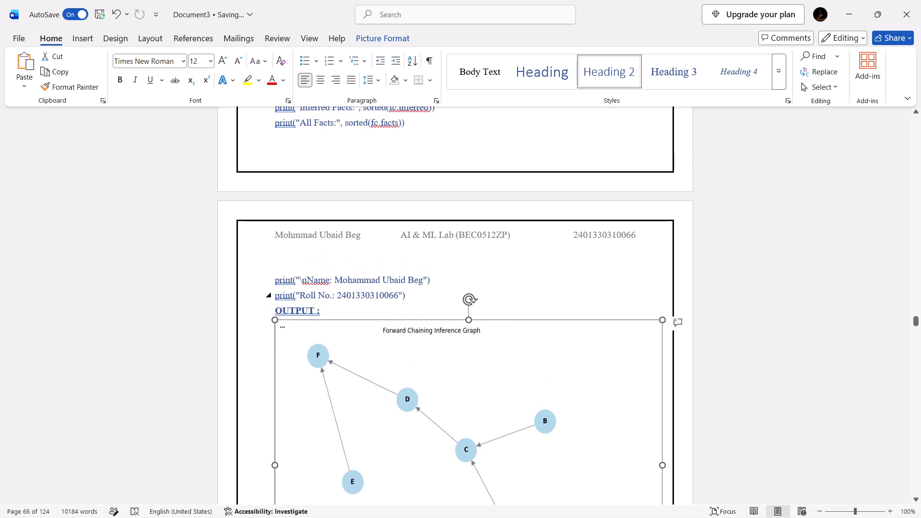
Delete the dark divider line above the EXPERIMENT NO. 24 heading.
scroll(400, 298, down, 1)
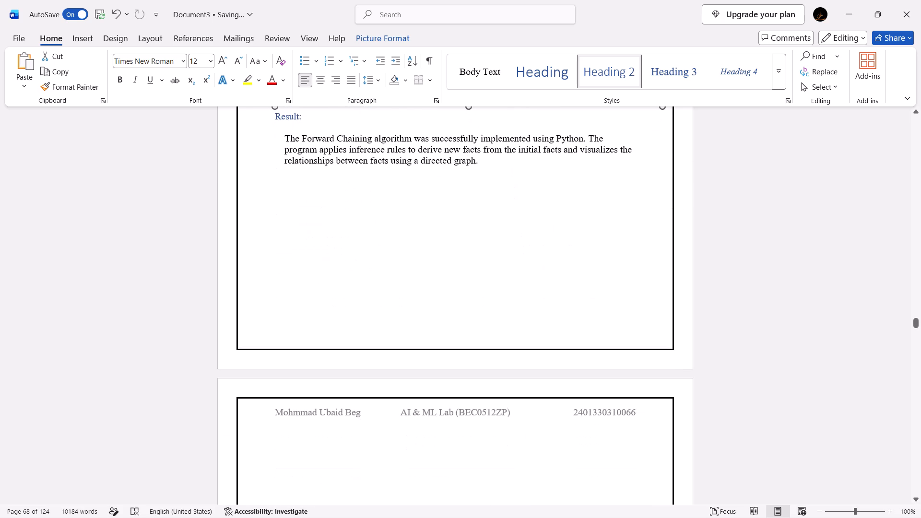
scroll(400, 298, down, 1)
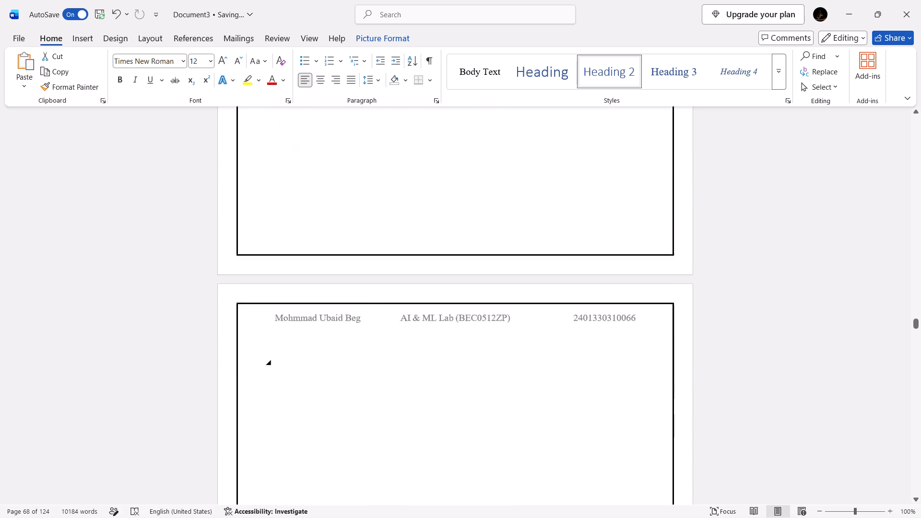
scroll(400, 298, down, 2)
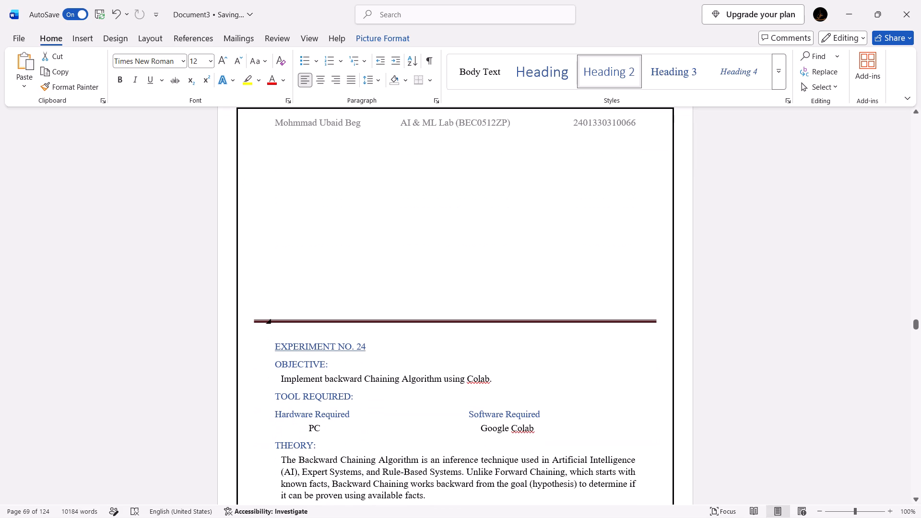
click(410, 320)
key(Delete)
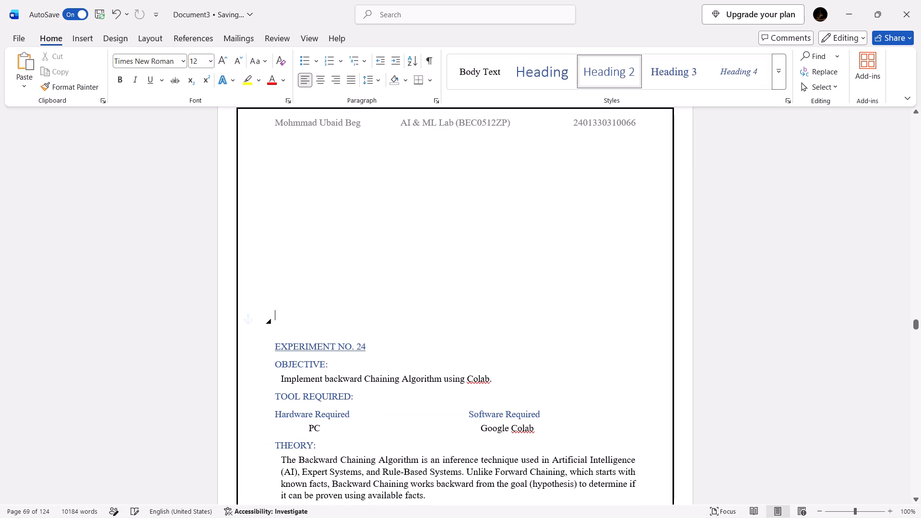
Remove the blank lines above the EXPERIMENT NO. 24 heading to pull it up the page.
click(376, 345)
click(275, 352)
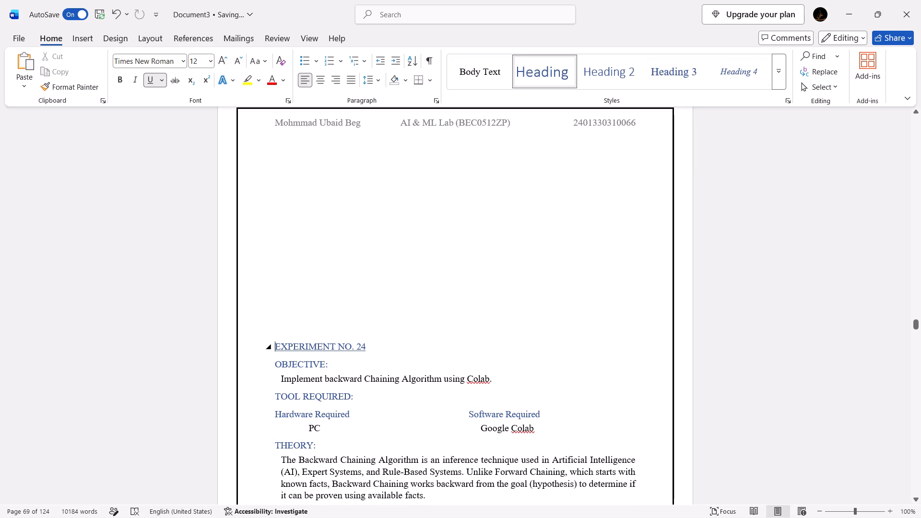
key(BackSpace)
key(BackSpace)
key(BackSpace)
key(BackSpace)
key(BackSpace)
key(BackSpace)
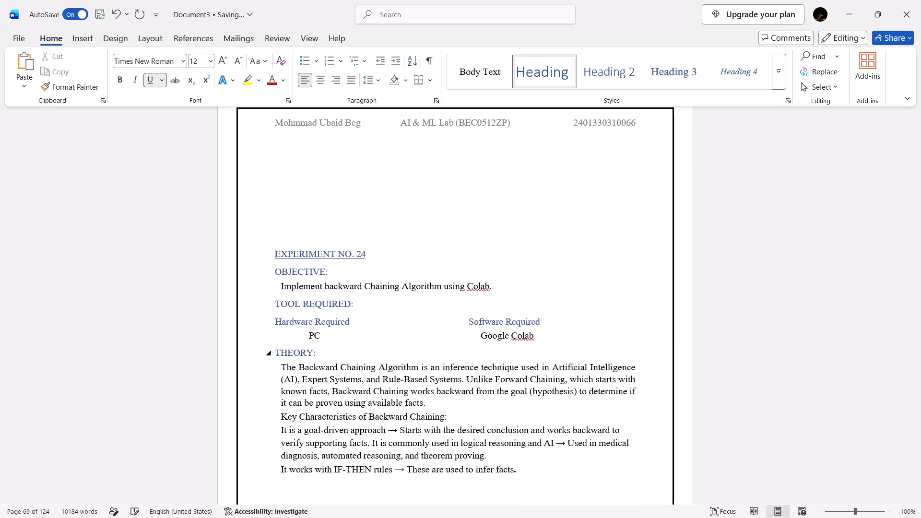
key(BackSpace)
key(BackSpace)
Insert blank lines before the EXPERIMENT NO. 24 heading until it starts at the top of the following page.
key(Return)
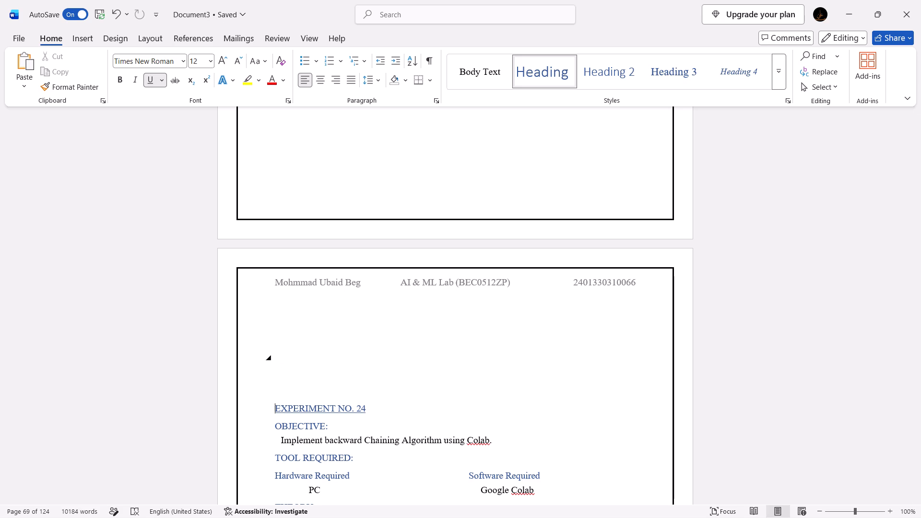
key(Return)
key(Return)
key(Return)
key(Return)
key(Return)
key(Return)
key(Return)
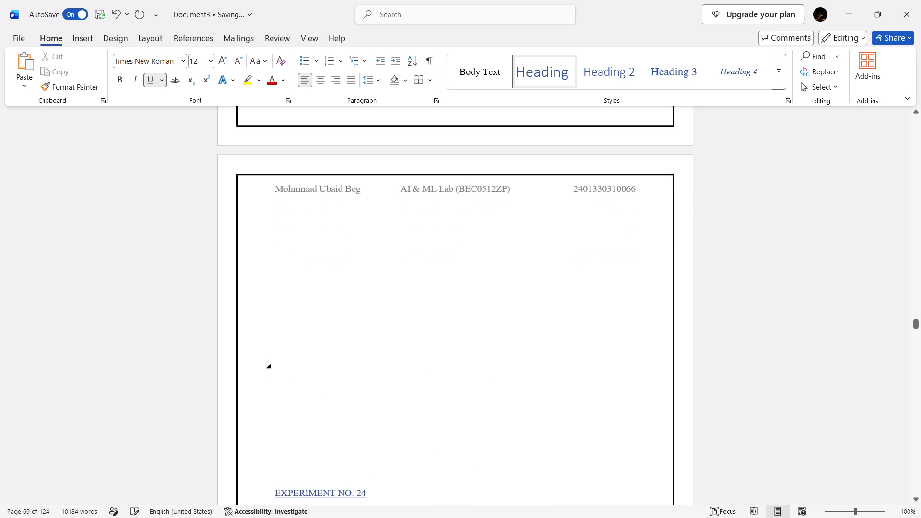
key(Return)
key(Return)
key(Return)
key(Return)
key(Return)
key(Return)
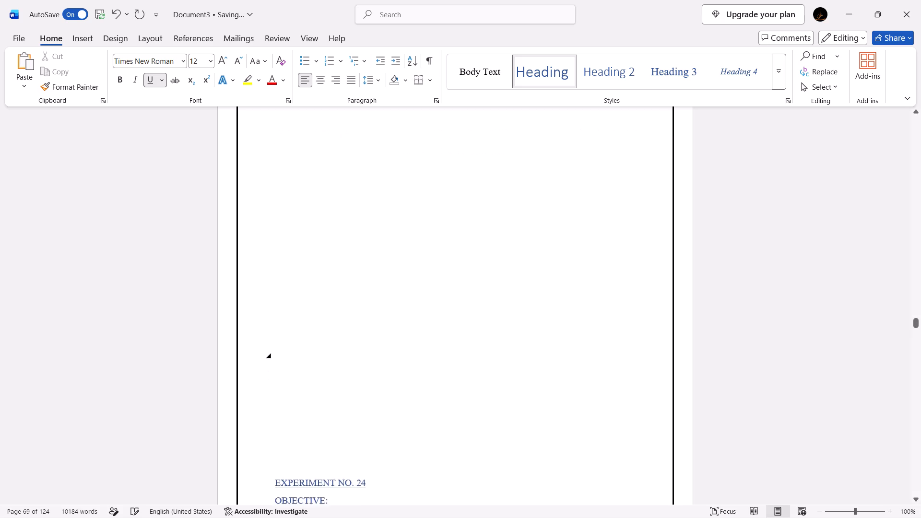
key(Return)
key(Return)
key(Return)
key(Return)
key(Return)
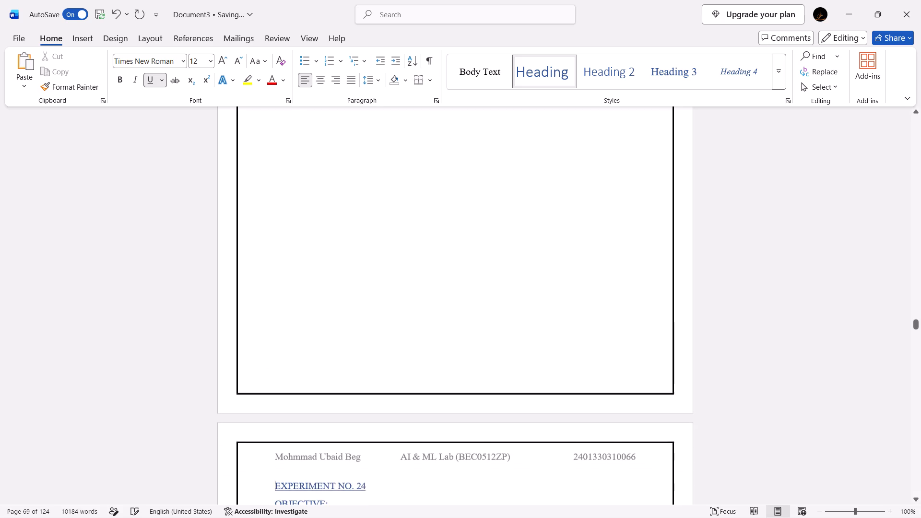
Set the EXPERIMENT NO. 24 heading to 14 points and centre it.
scroll(273, 339, down, 1)
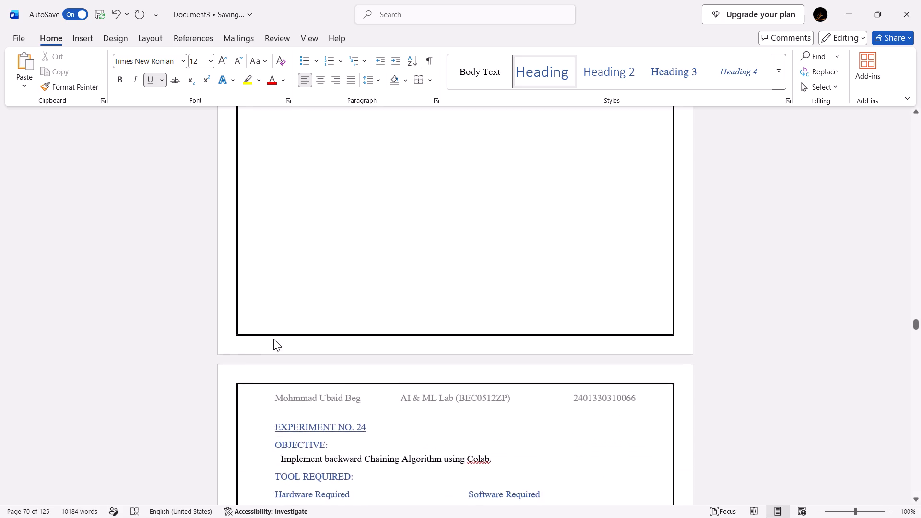
scroll(273, 339, down, 1)
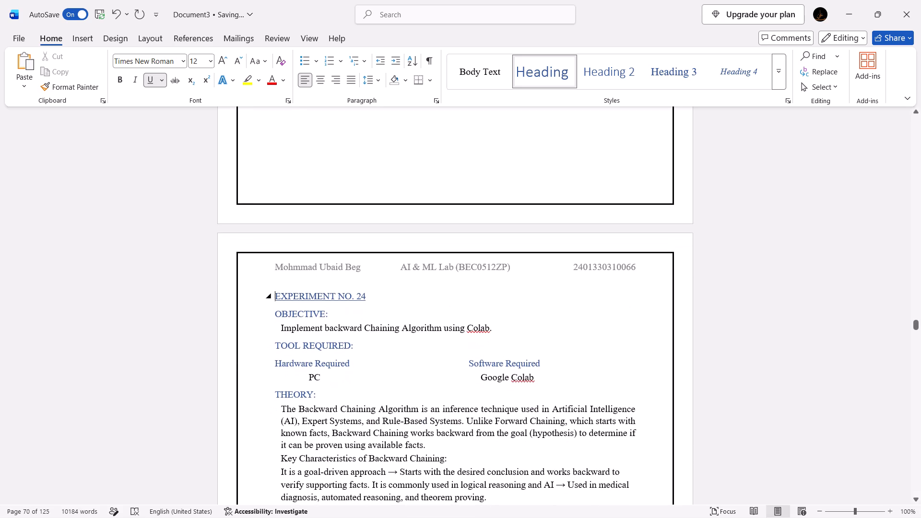
drag(274, 298, 368, 291)
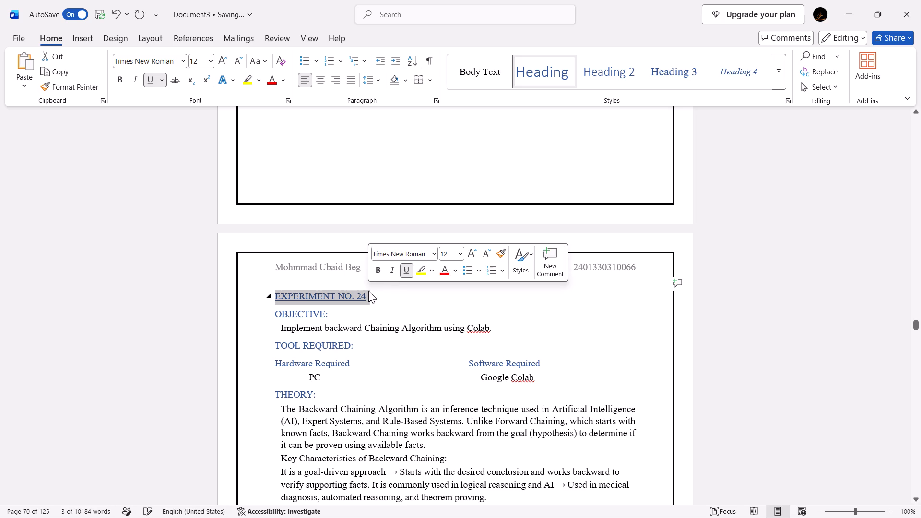
click(457, 252)
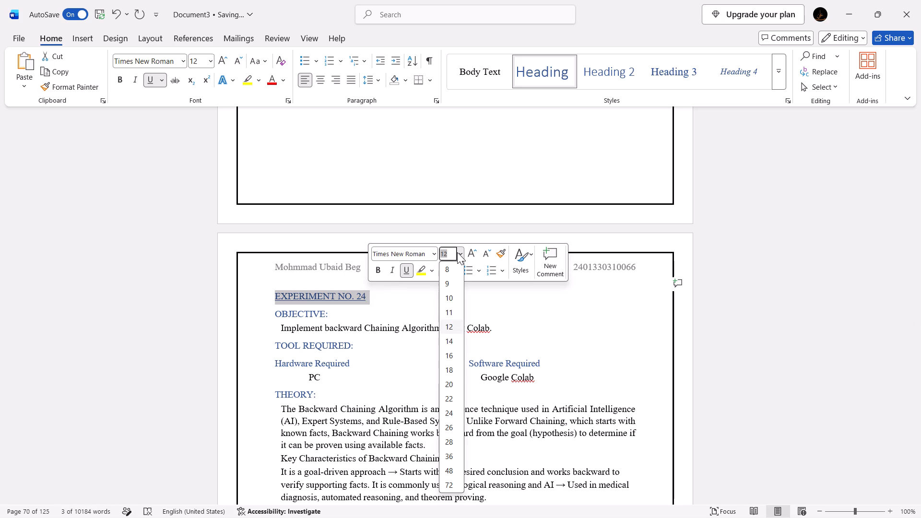
click(455, 344)
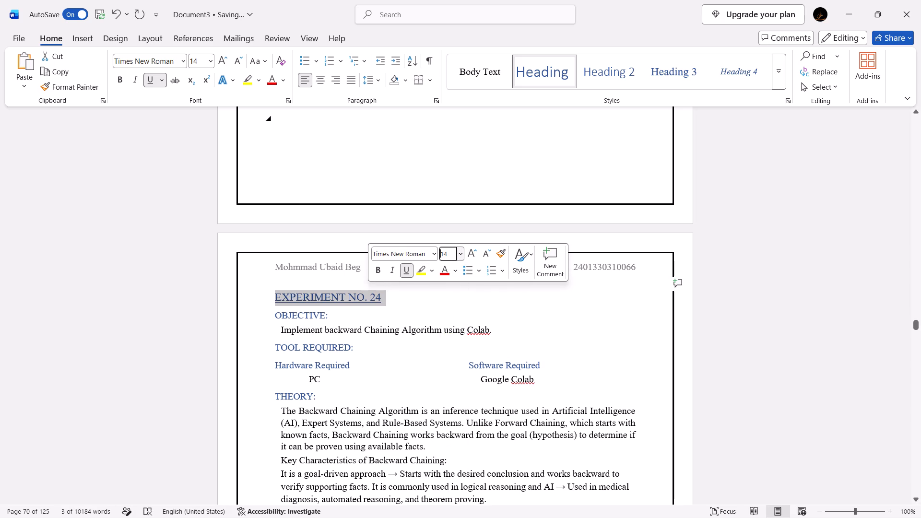
click(318, 78)
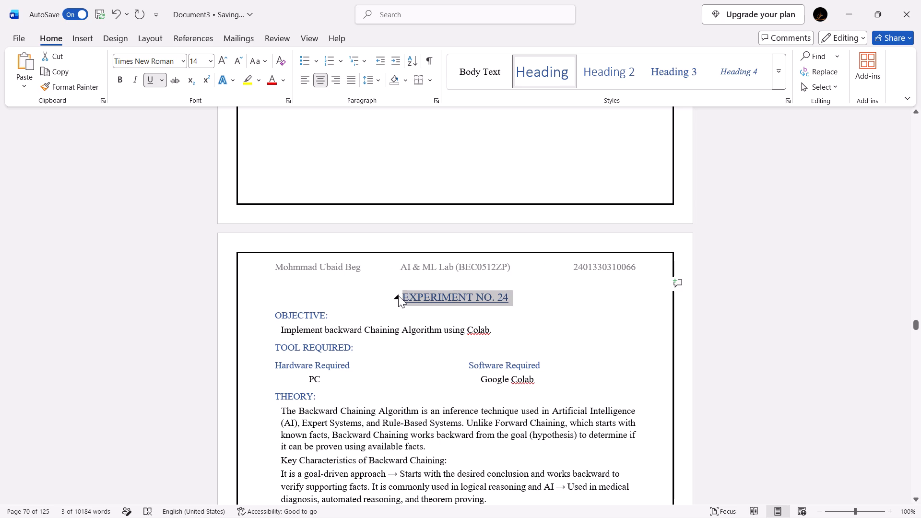
Review the layout of Experiment 24's theory, program, output and result, and the opening pages of Experiment 25.
scroll(398, 295, down, 2)
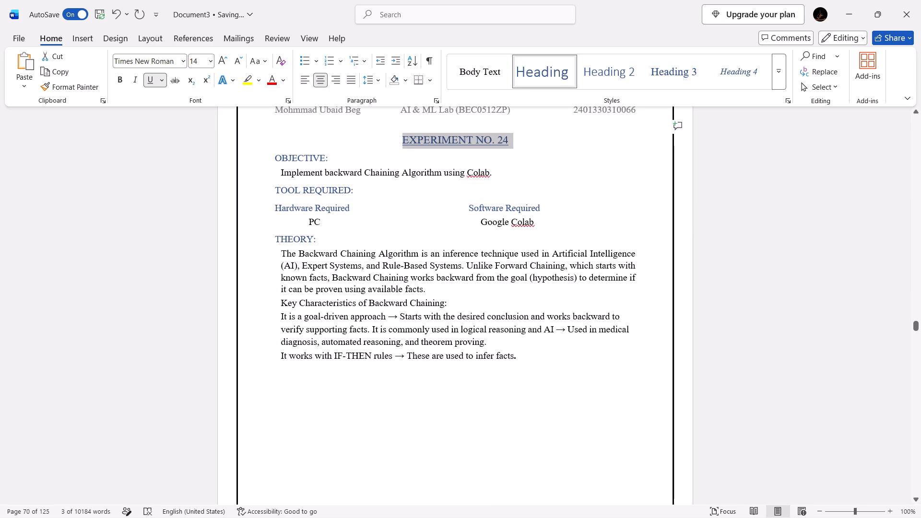
scroll(398, 295, down, 1)
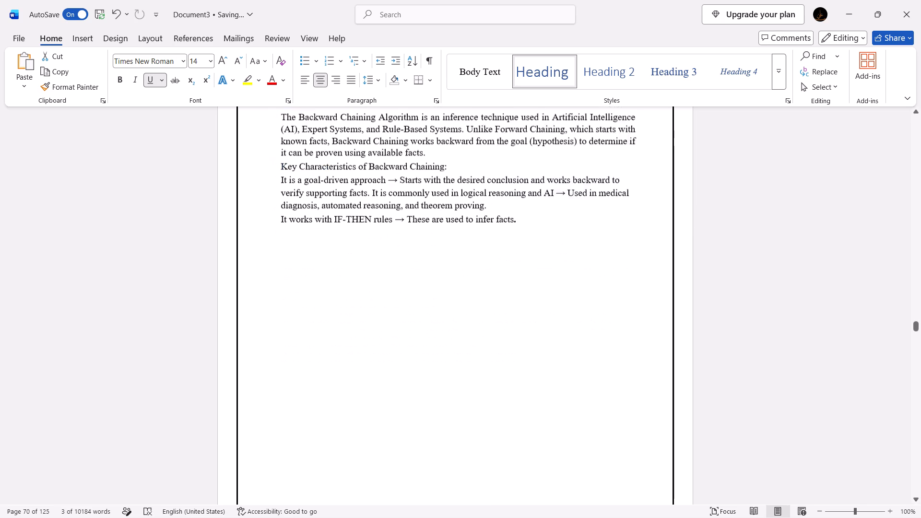
scroll(398, 295, down, 3)
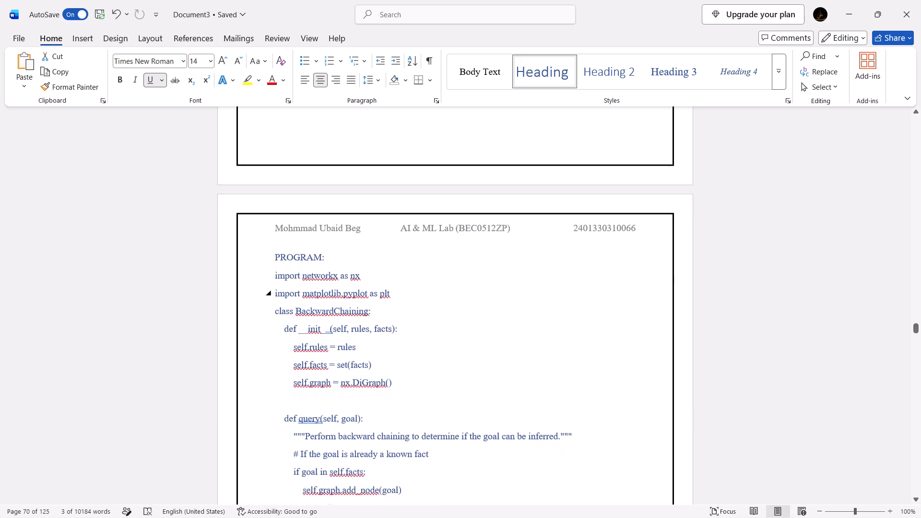
scroll(398, 295, down, 2)
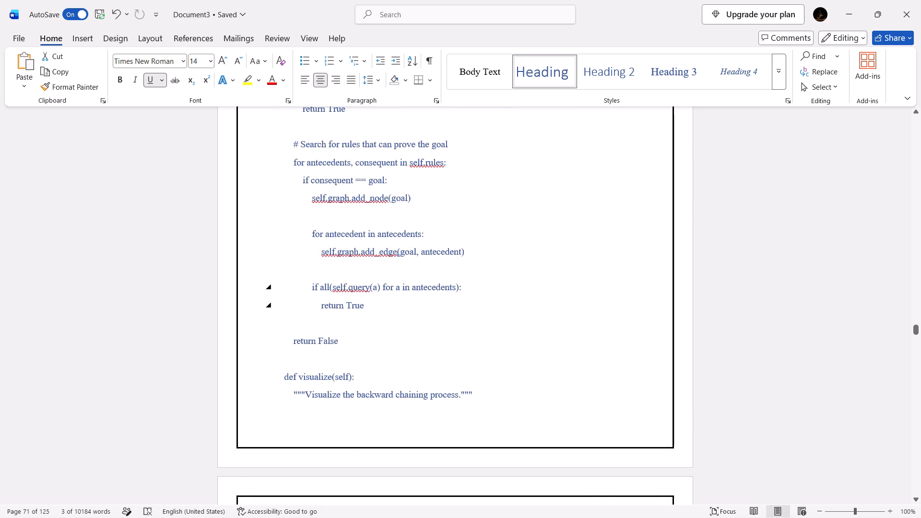
scroll(398, 295, down, 3)
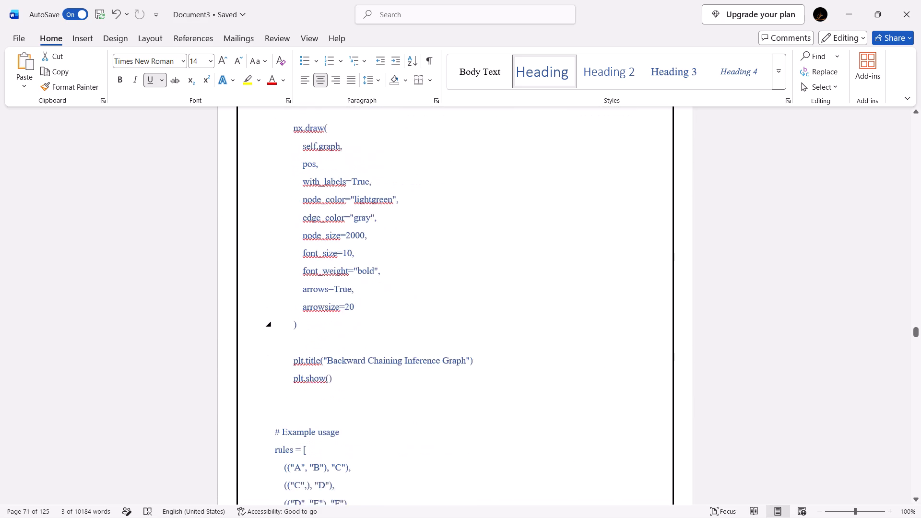
scroll(398, 295, down, 3)
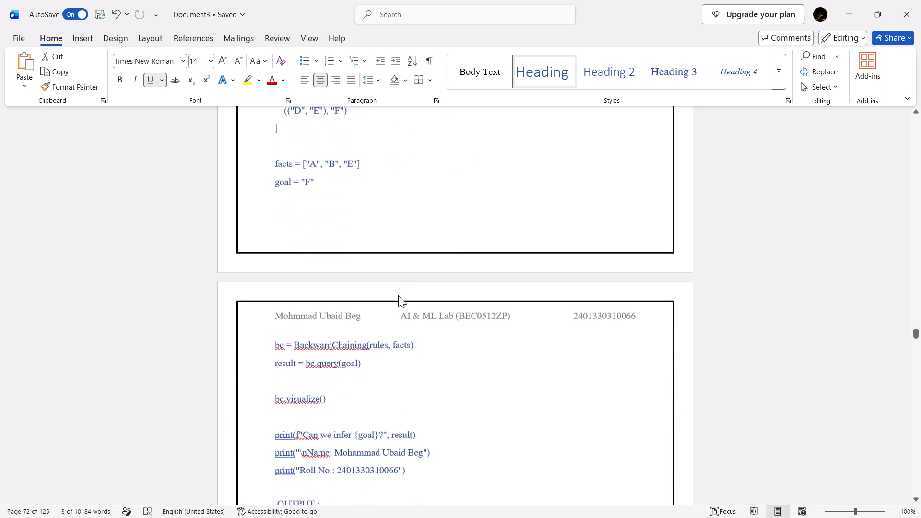
scroll(398, 295, down, 2)
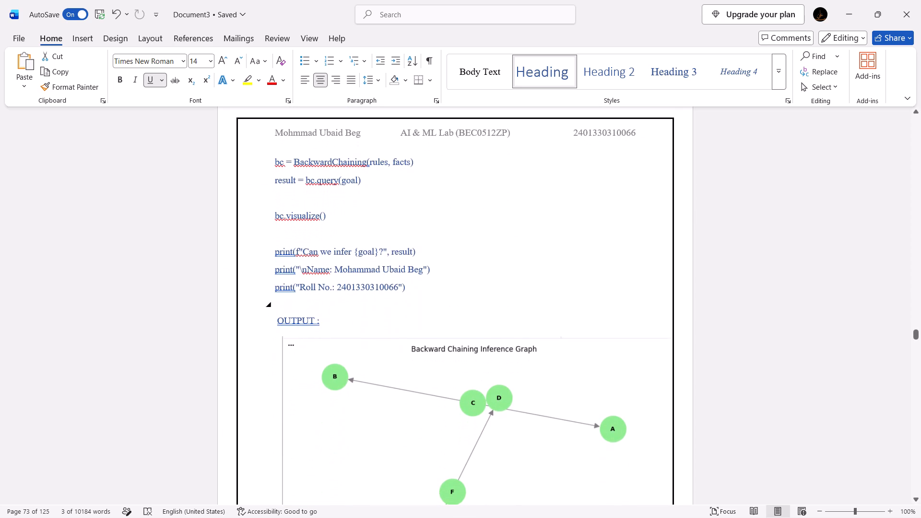
scroll(398, 295, down, 1)
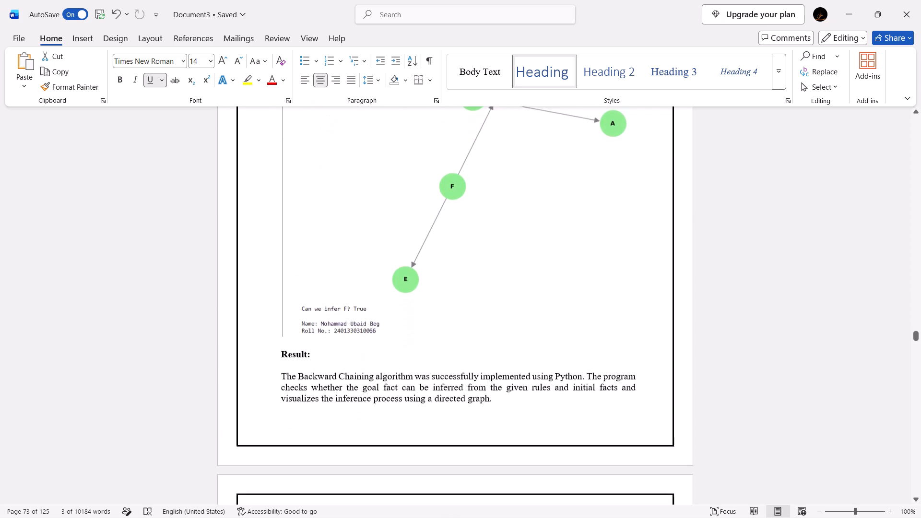
scroll(398, 295, down, 2)
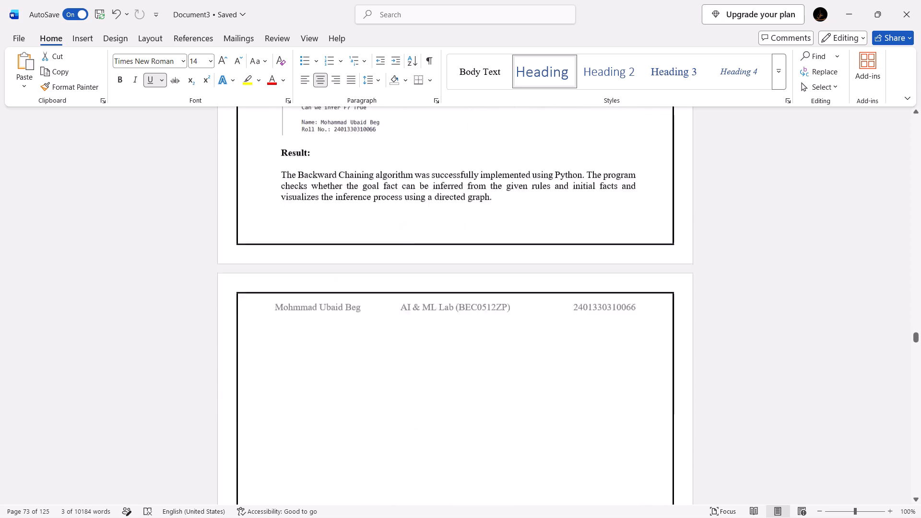
scroll(398, 295, down, 2)
scroll(398, 295, up, 1)
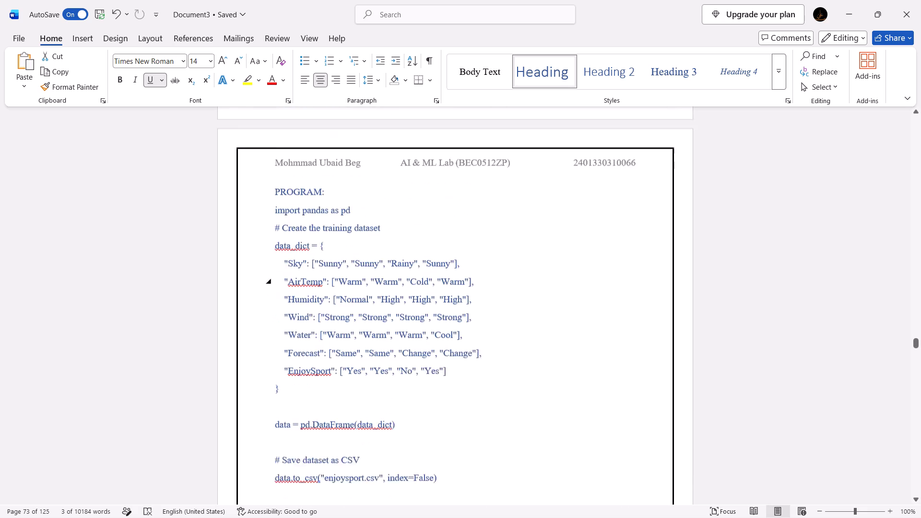
scroll(398, 295, up, 4)
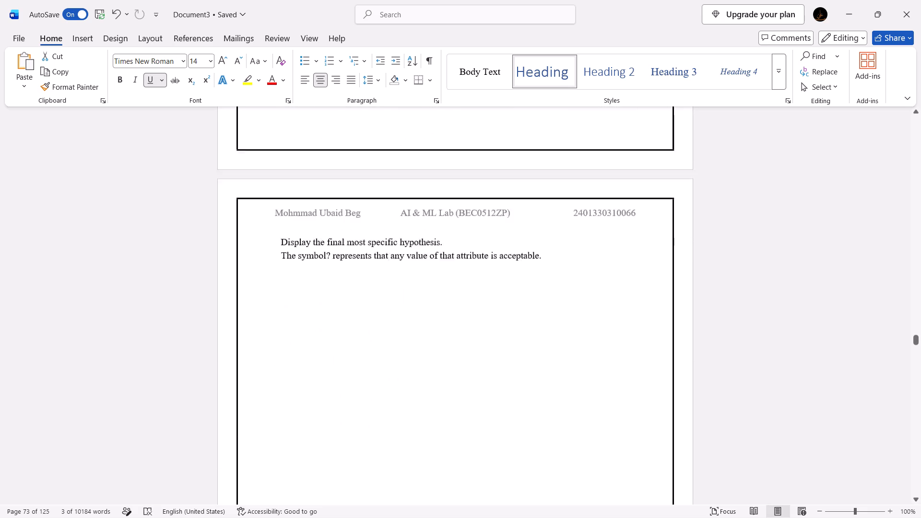
scroll(398, 295, up, 1)
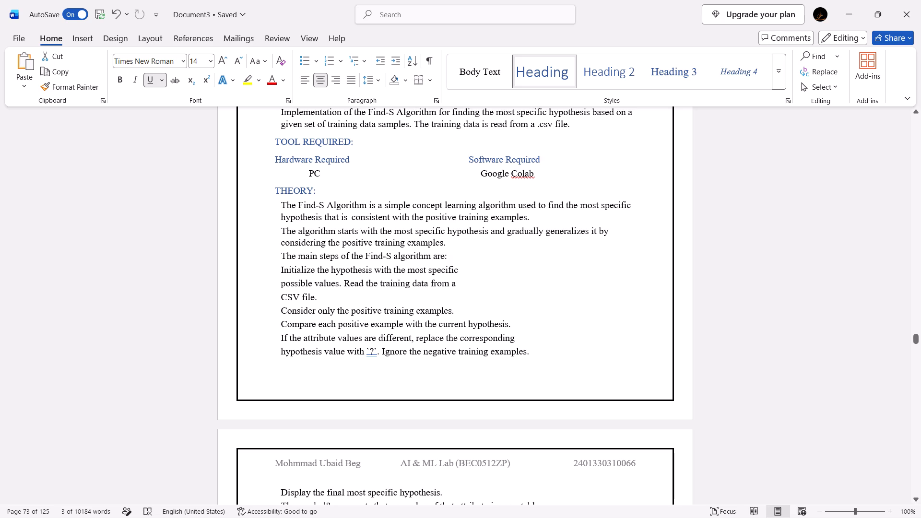
scroll(398, 295, up, 2)
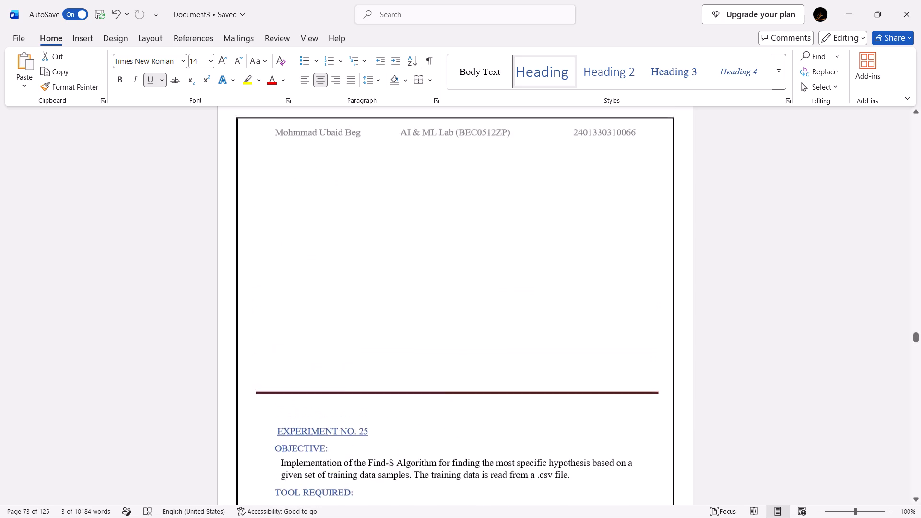
scroll(398, 295, up, 3)
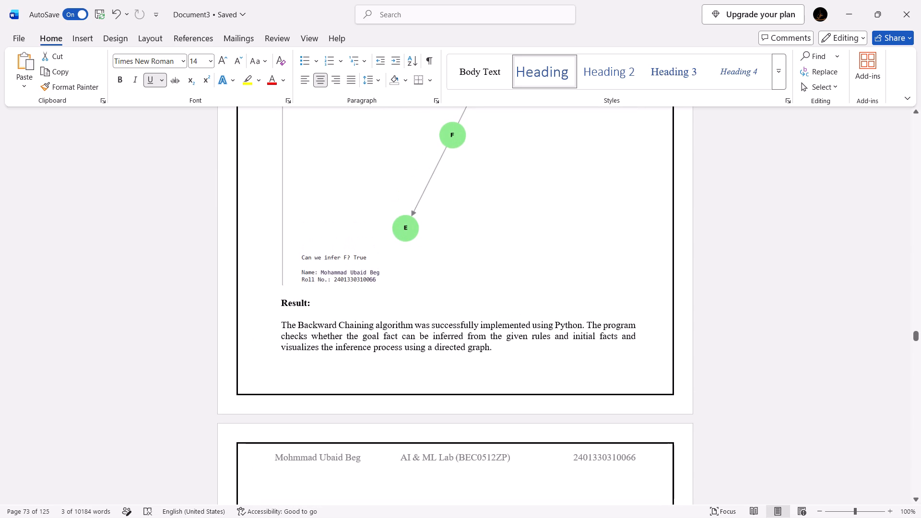
scroll(398, 295, up, 1)
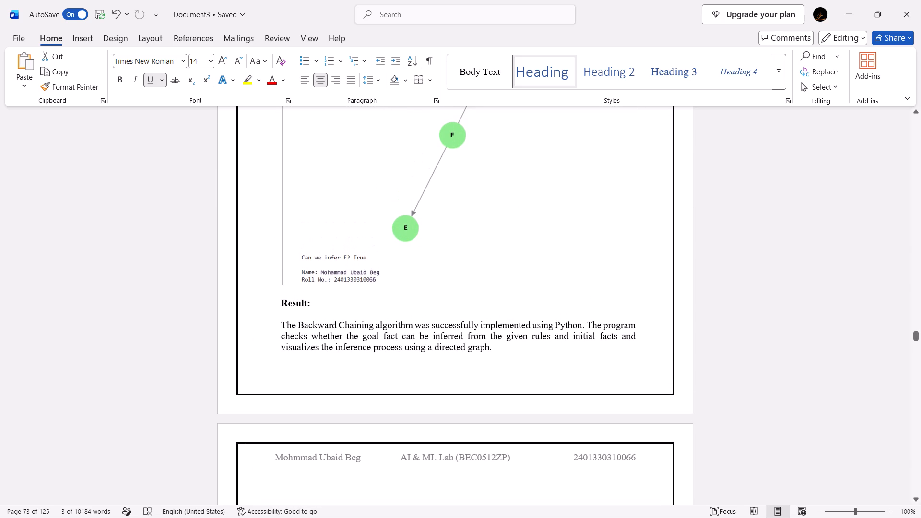
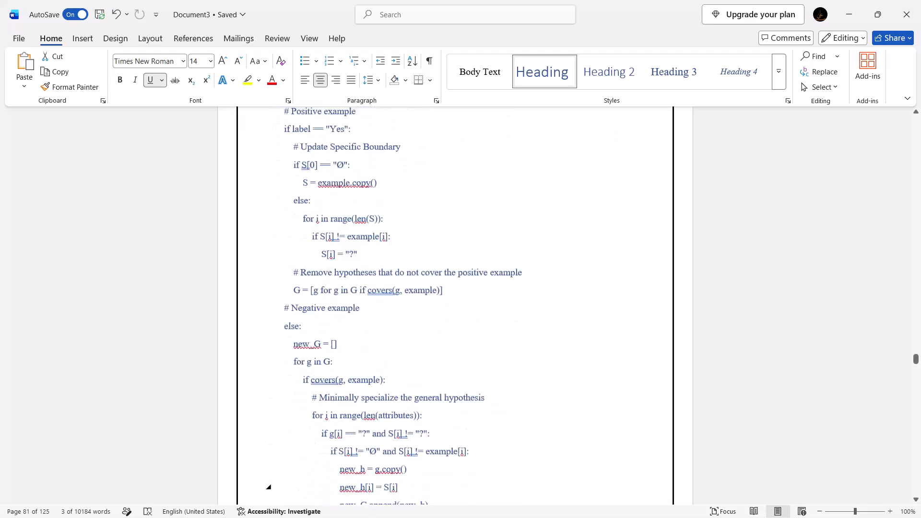
Remove the blank lines above the OUTPUT heading that follows the Candidate Elimination program code.
scroll(411, 405, down, 2)
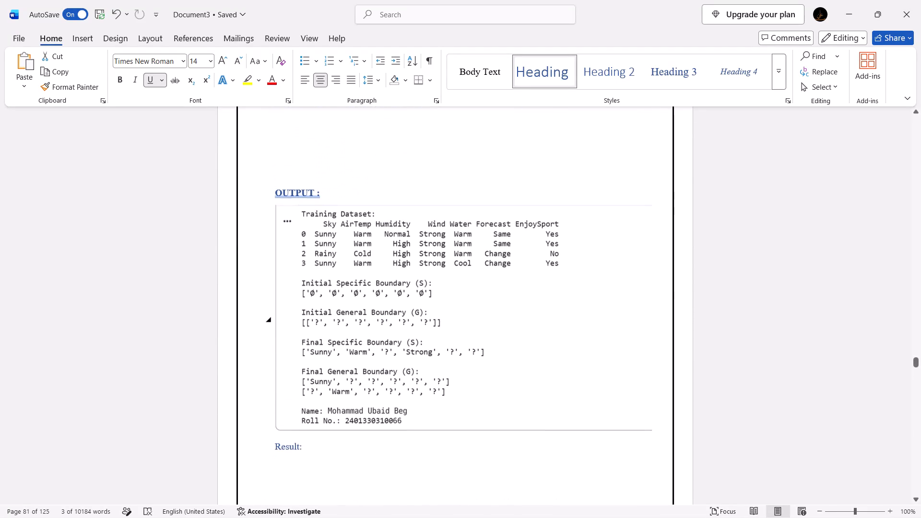
scroll(411, 405, up, 1)
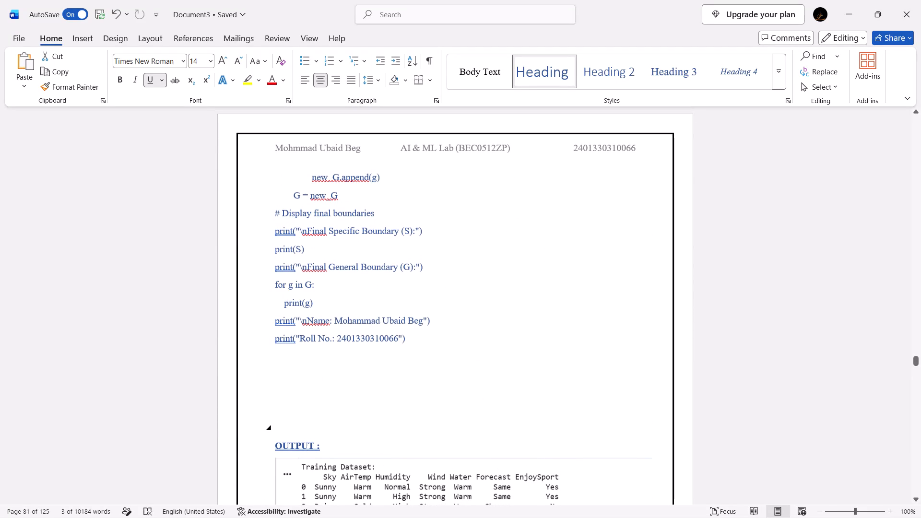
click(275, 447)
key(BackSpace)
key(BackSpace)
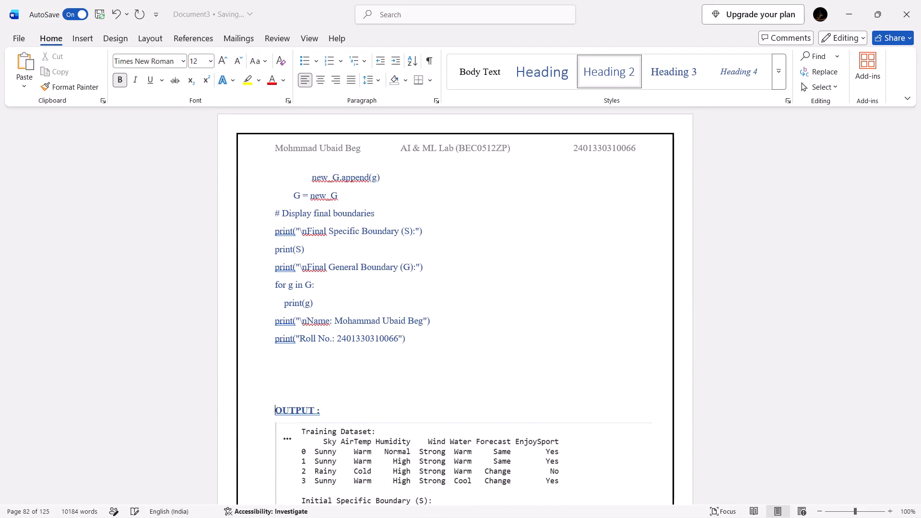
key(BackSpace)
key(BackSpace)
Delete the dark red horizontal divider line above the EXPERIMENT NO. 27 heading.
scroll(275, 447, down, 1)
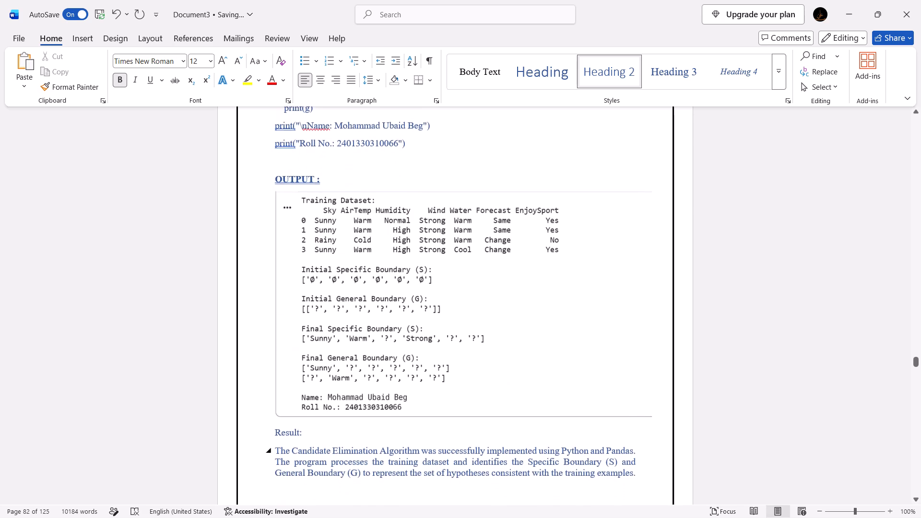
scroll(275, 447, down, 2)
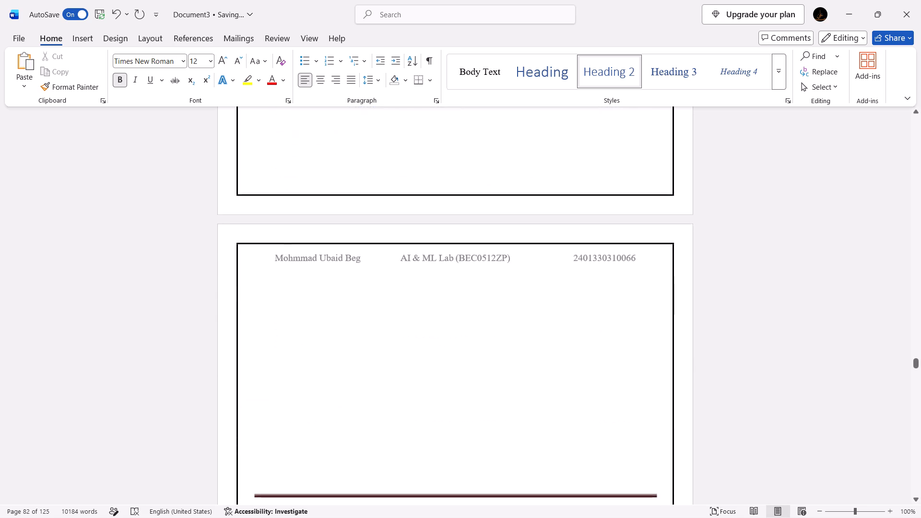
scroll(275, 447, down, 1)
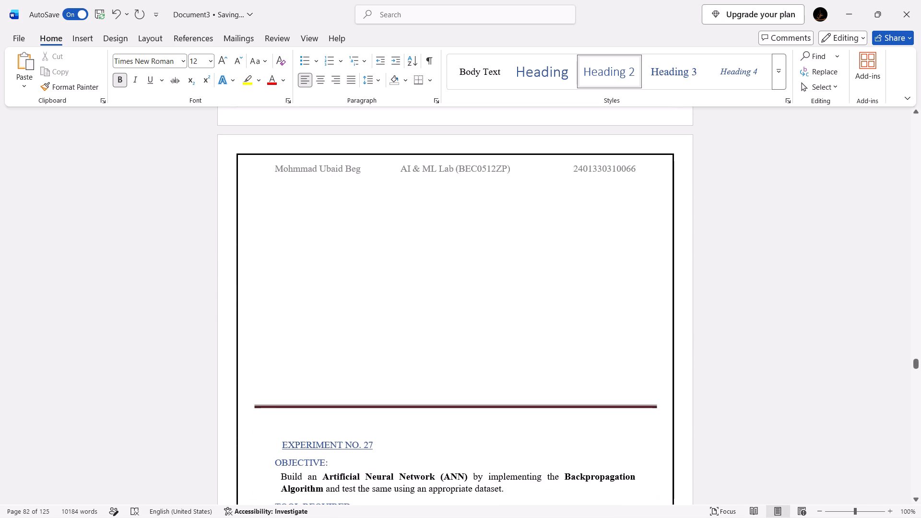
click(326, 407)
key(Delete)
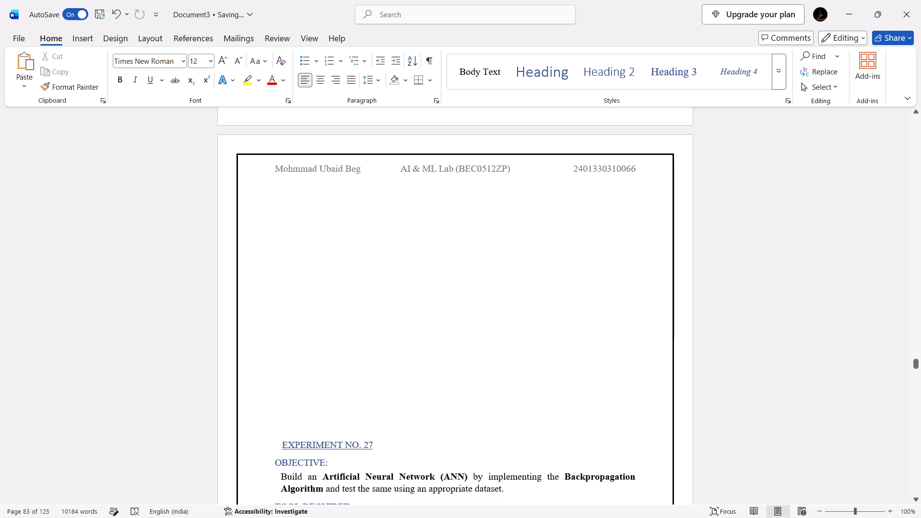
Remove the indent and all blank lines before the EXPERIMENT NO. 27 heading so it starts directly below the page header.
click(282, 443)
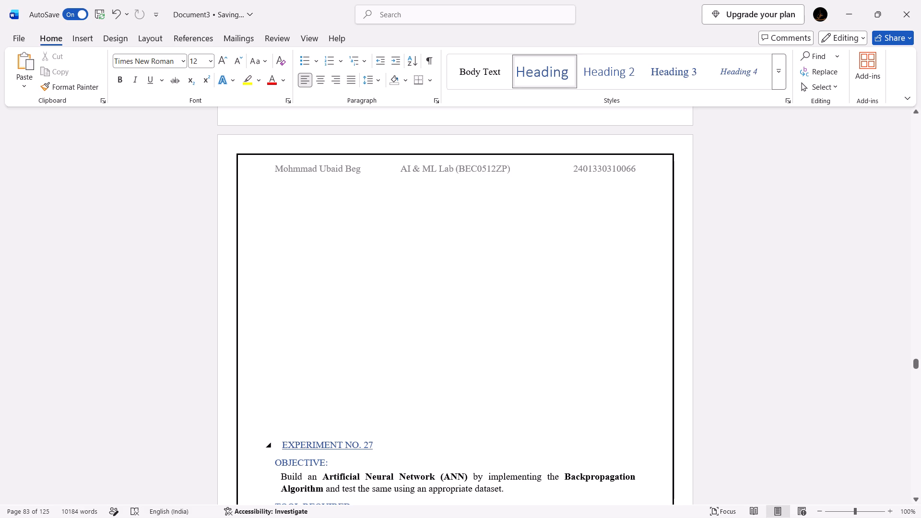
key(BackSpace)
key(BackSpace)
key(BackSpace)
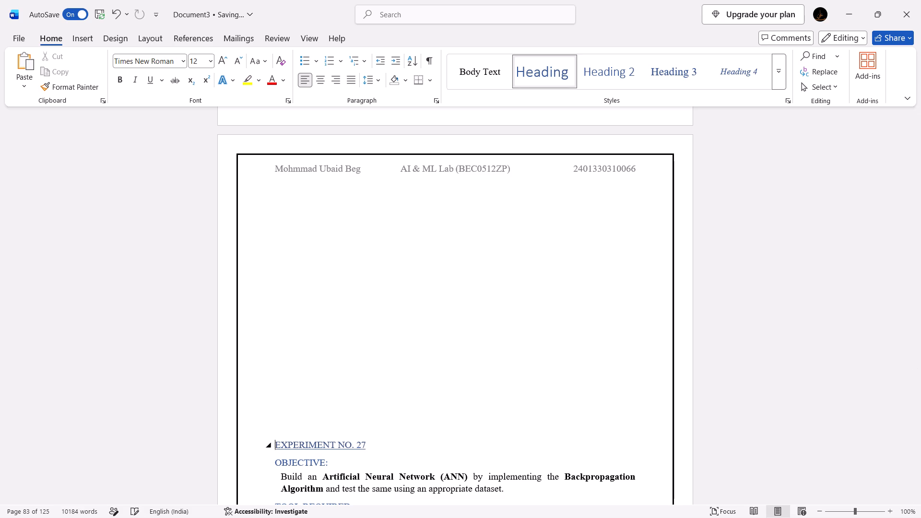
key(BackSpace)
key(BackSpace)
key(BackSpace)
key(BackSpace)
key(BackSpace)
key(BackSpace)
key(BackSpace)
key(BackSpace)
key(BackSpace)
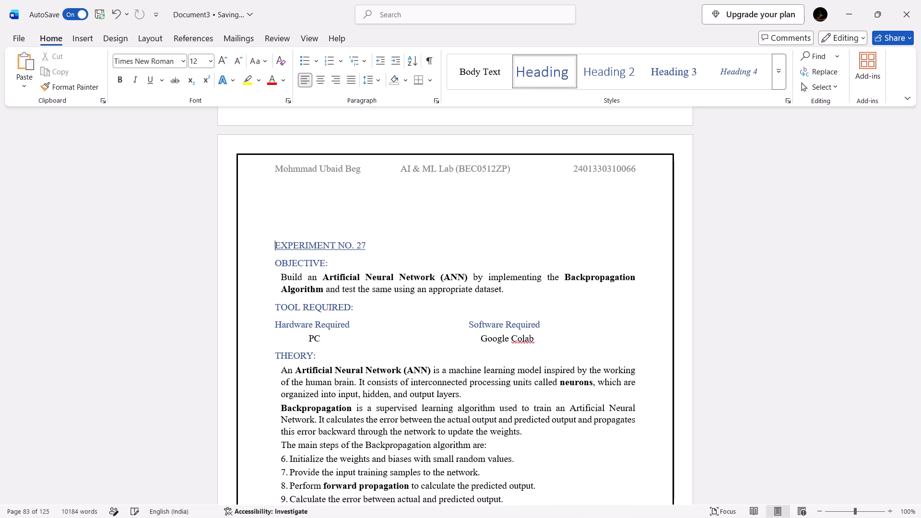
key(BackSpace)
key(BackSpace)
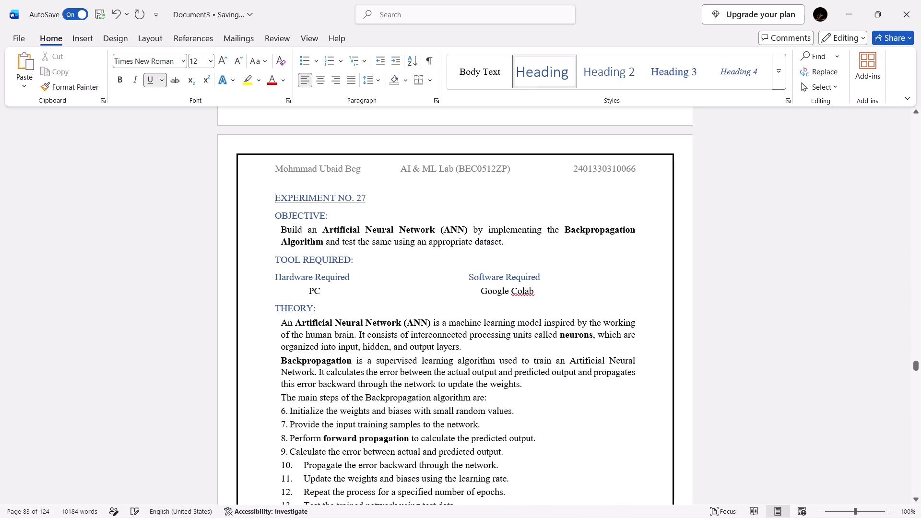
Center the EXPERIMENT NO. 27 heading and set its font size to 14.
click(317, 82)
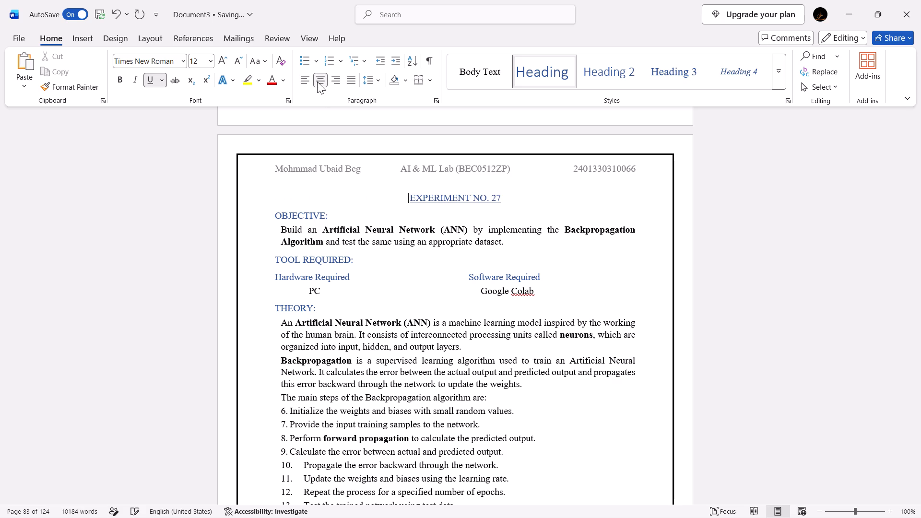
drag(511, 205, 489, 201)
drag(489, 201, 413, 197)
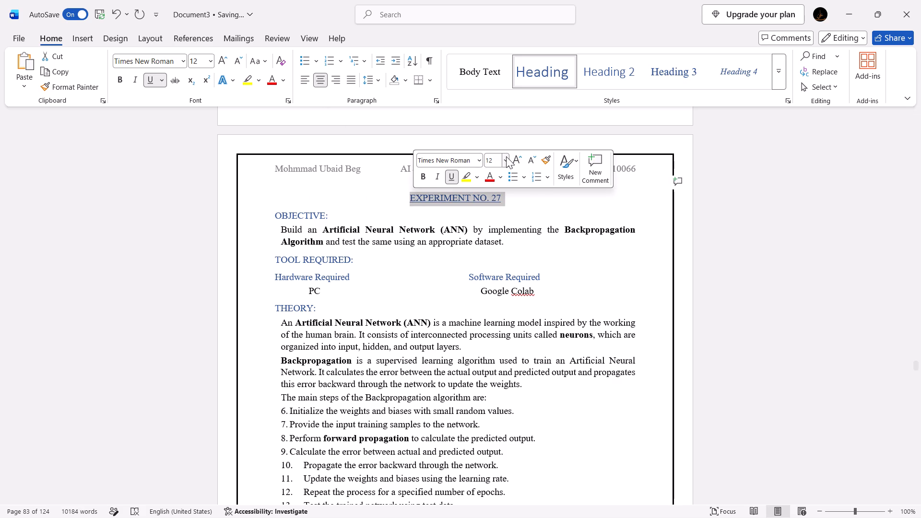
click(506, 156)
click(499, 248)
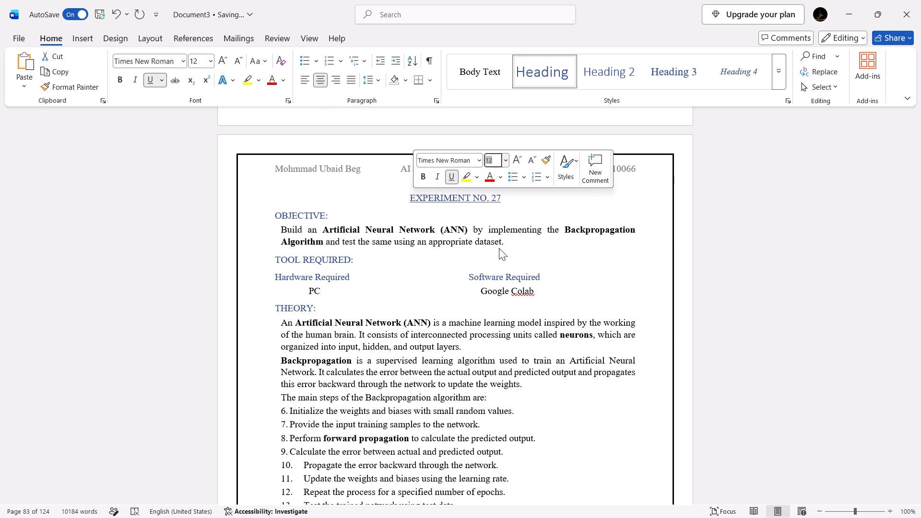
Look over the layout of the Experiment No. 27 program, output and result pages.
scroll(480, 283, down, 2)
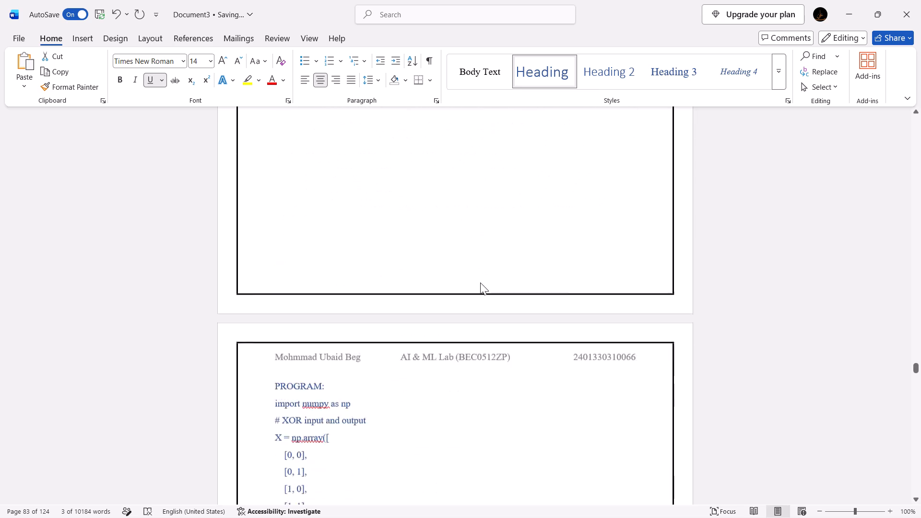
scroll(480, 283, down, 2)
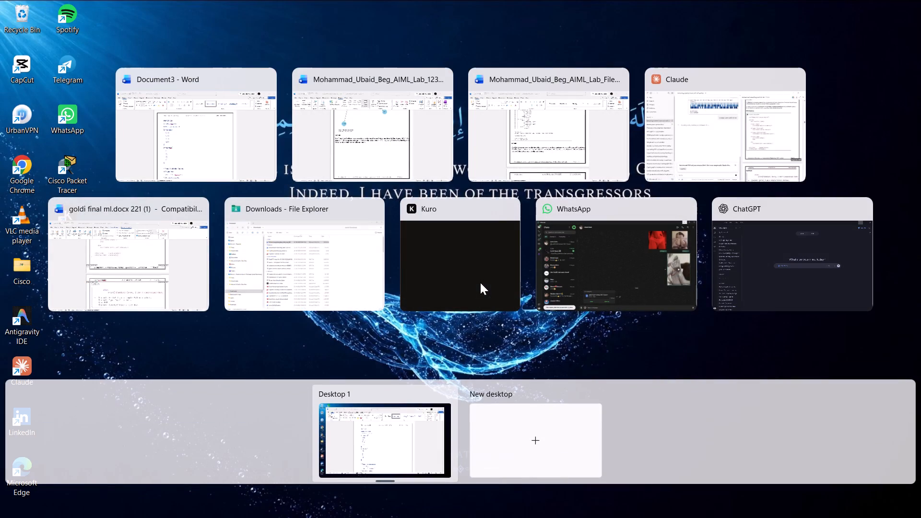
click(245, 161)
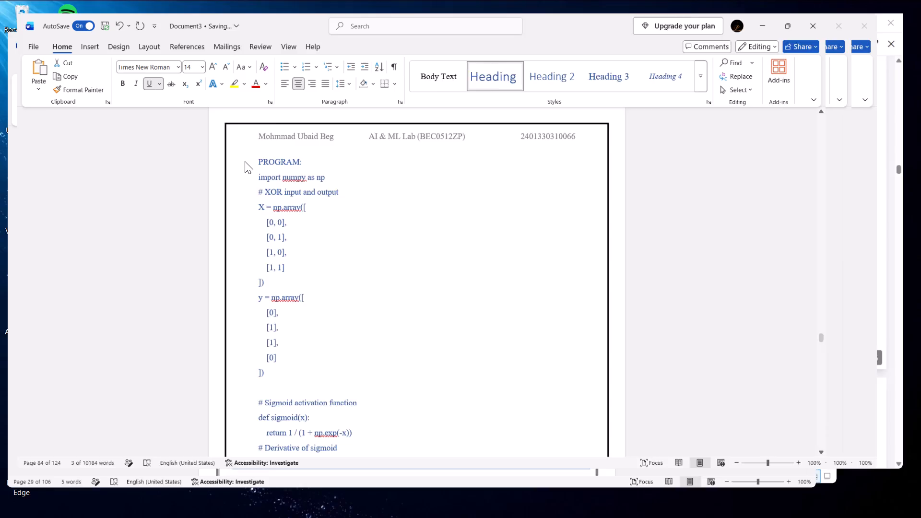
scroll(349, 297, down, 3)
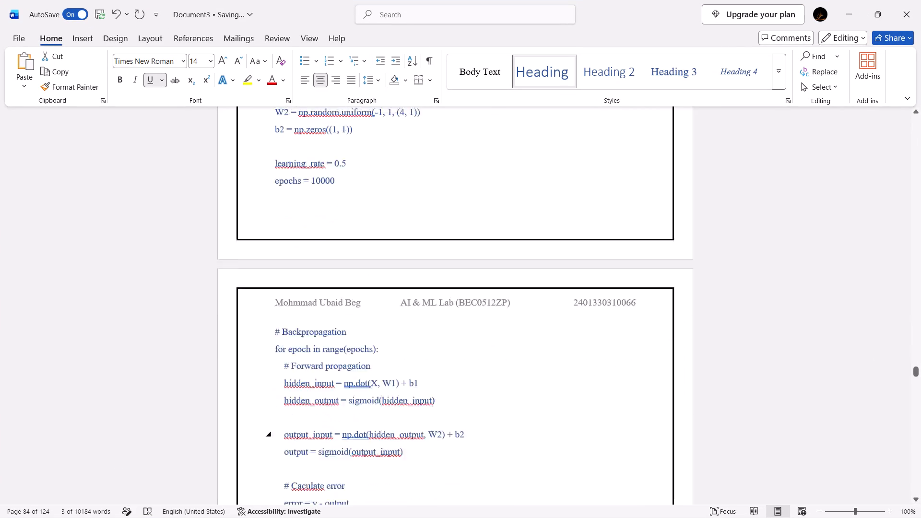
scroll(349, 297, down, 4)
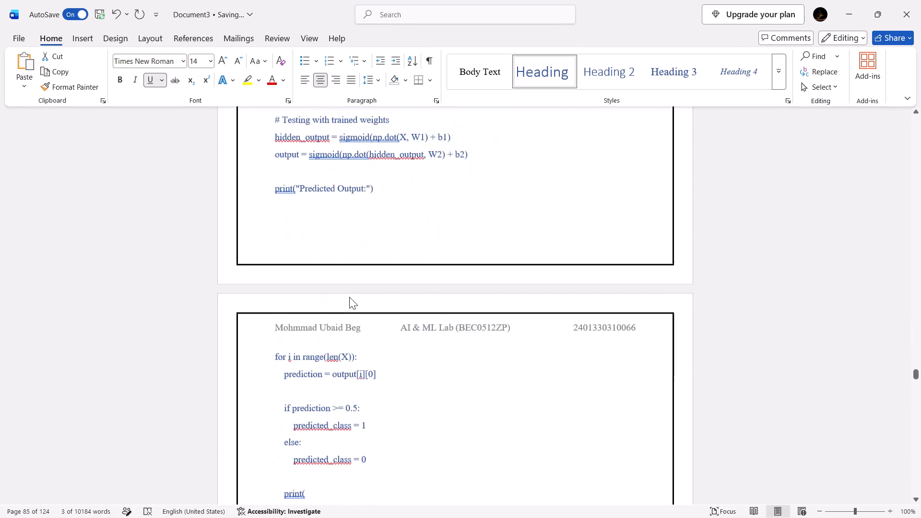
scroll(349, 297, down, 3)
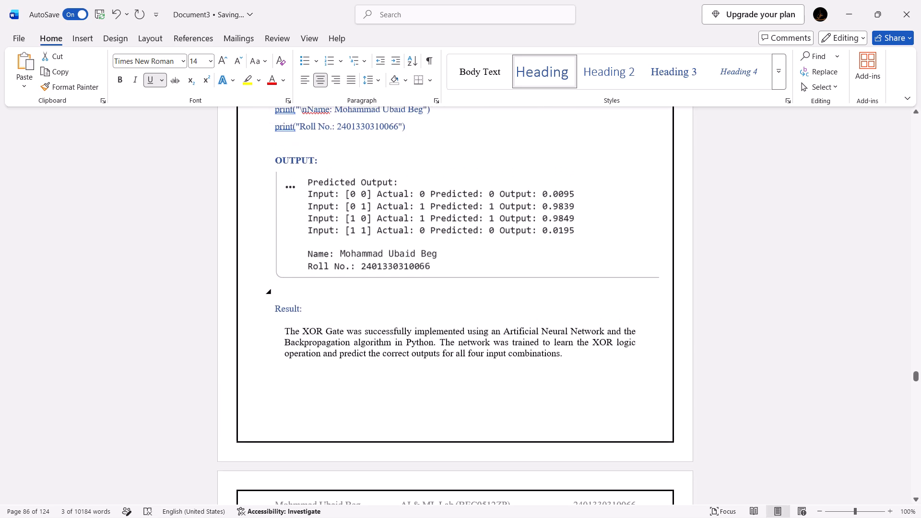
click(360, 254)
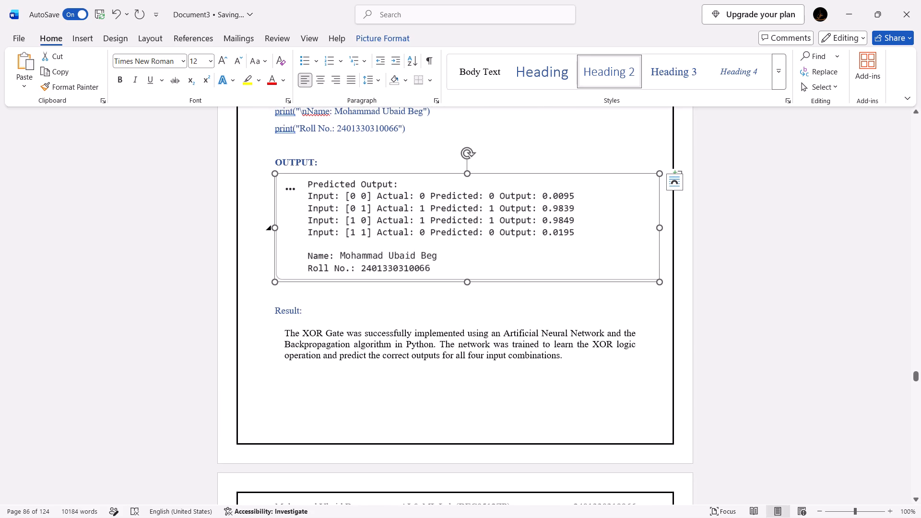
Delete the dark red horizontal divider line above the EXPERIMENT NO. 28 heading.
scroll(496, 227, down, 1)
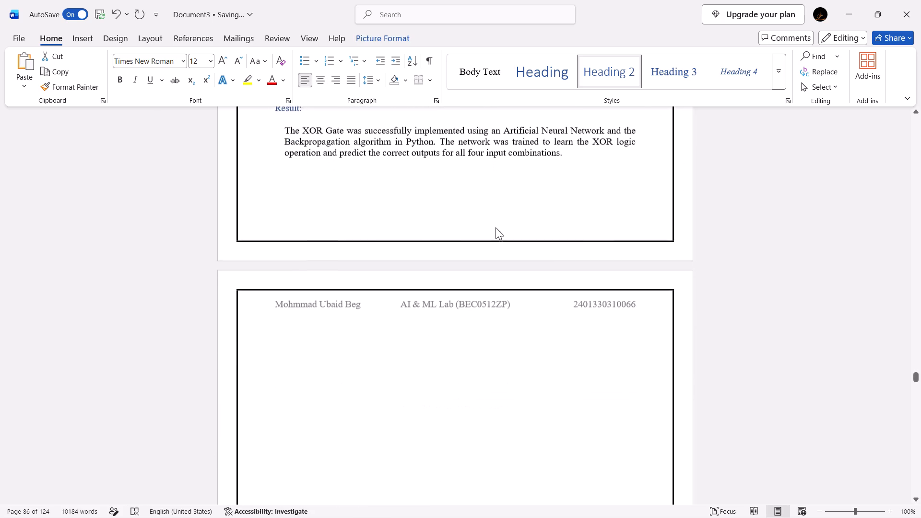
scroll(496, 227, down, 1)
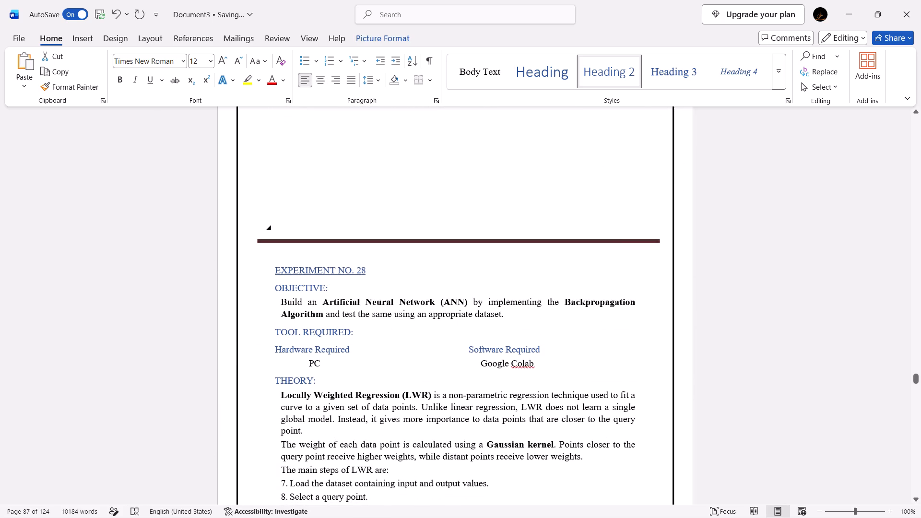
scroll(496, 227, up, 3)
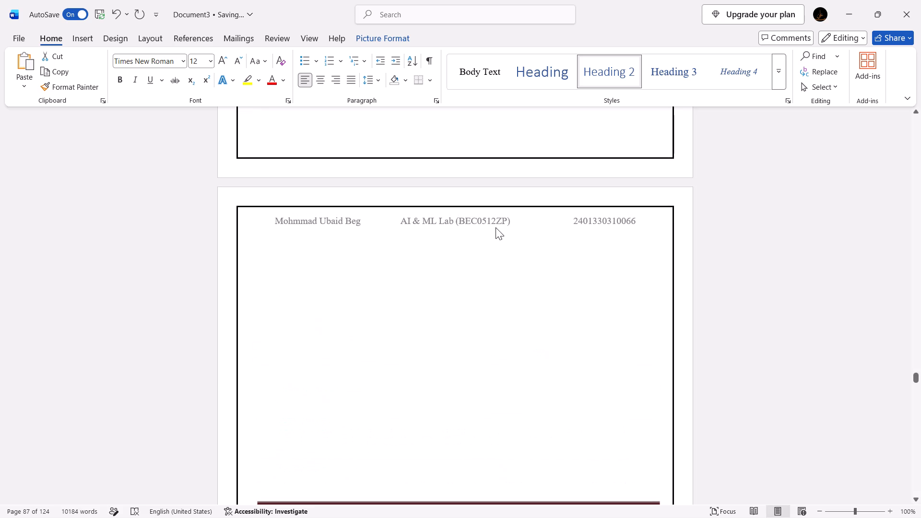
scroll(499, 336, down, 1)
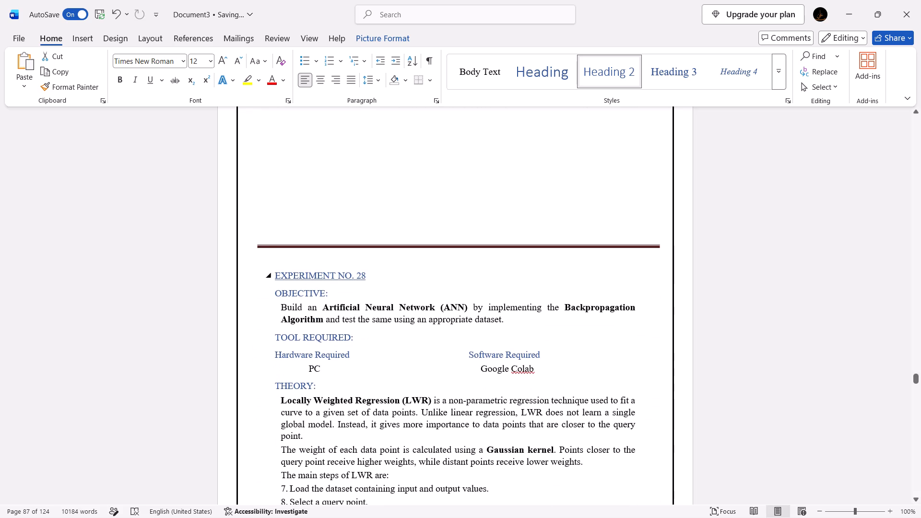
click(472, 243)
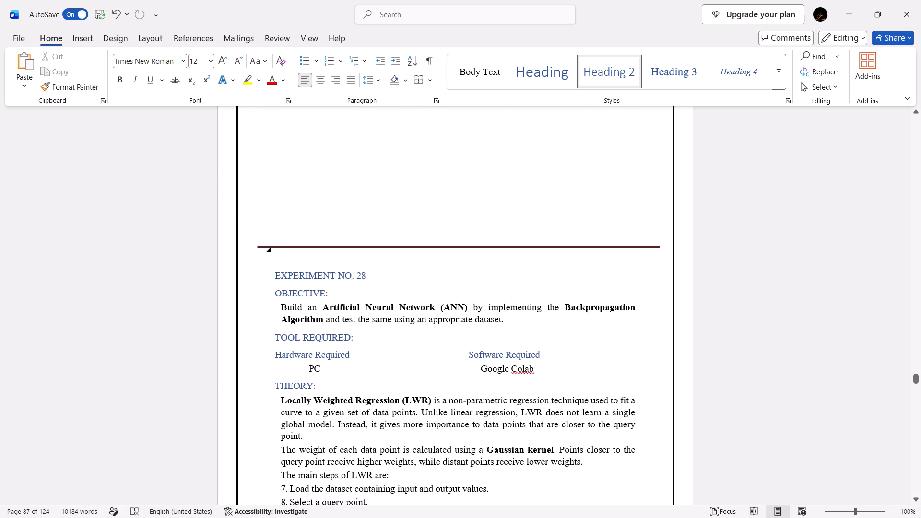
click(472, 243)
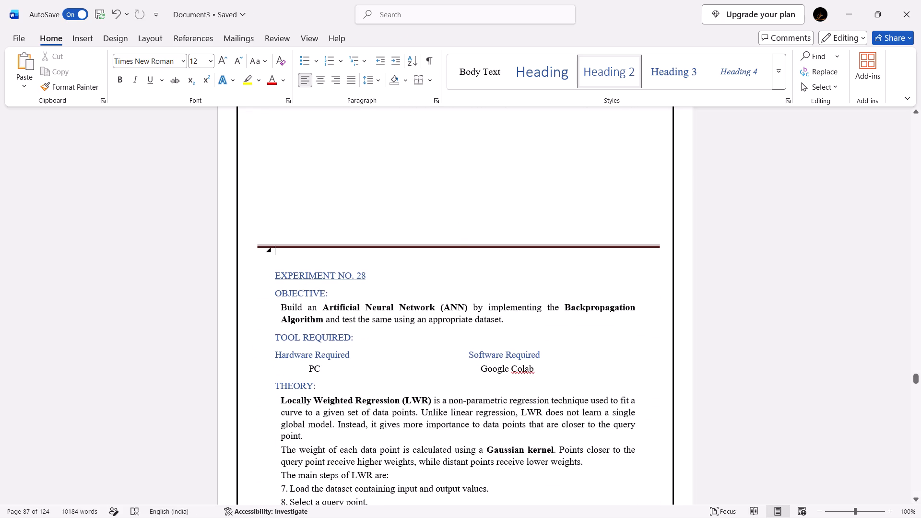
click(475, 247)
key(Delete)
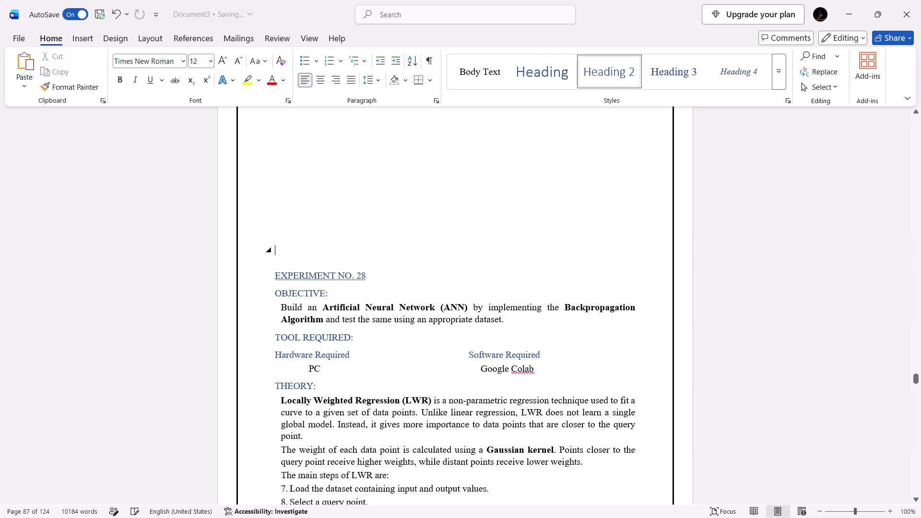
Set the font size of the EXPERIMENT NO. 28 heading to 14.
drag(373, 277, 282, 276)
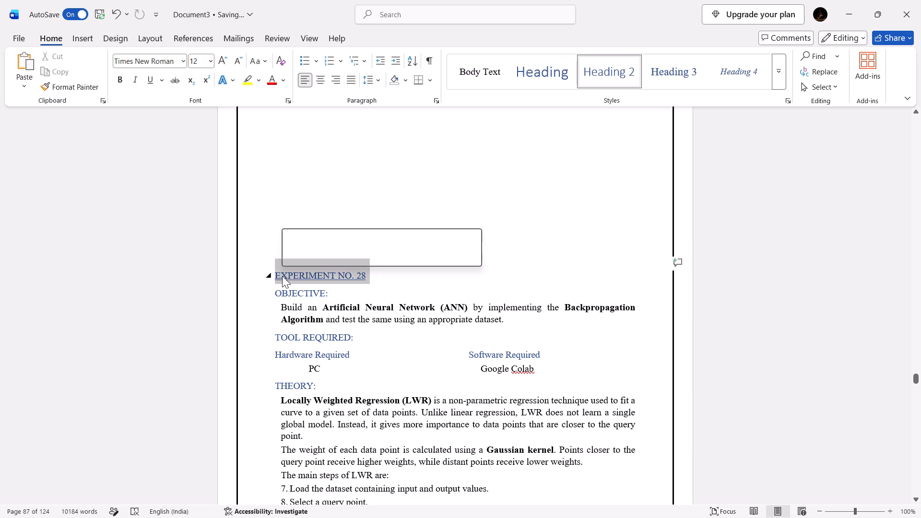
click(376, 238)
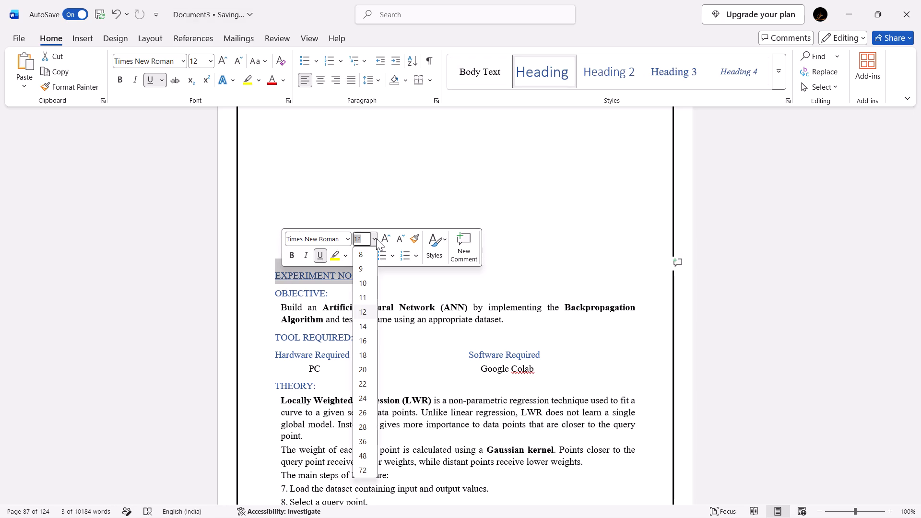
click(362, 325)
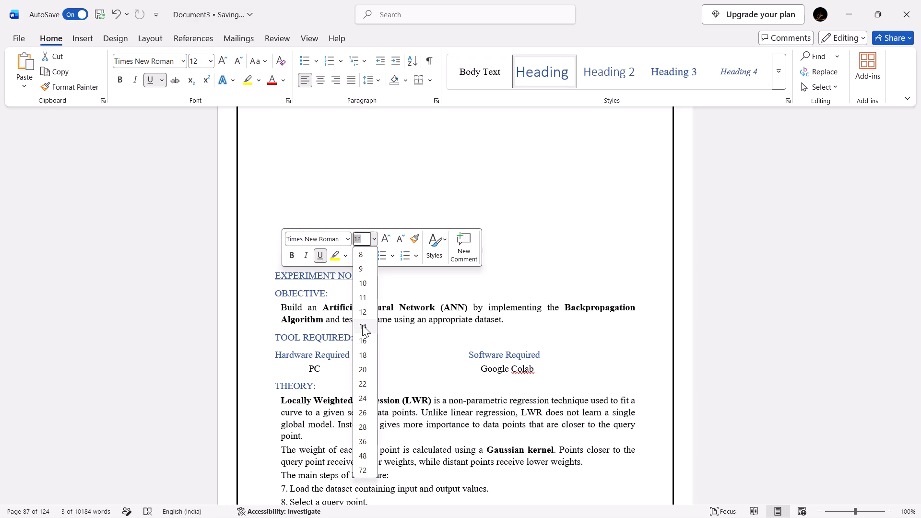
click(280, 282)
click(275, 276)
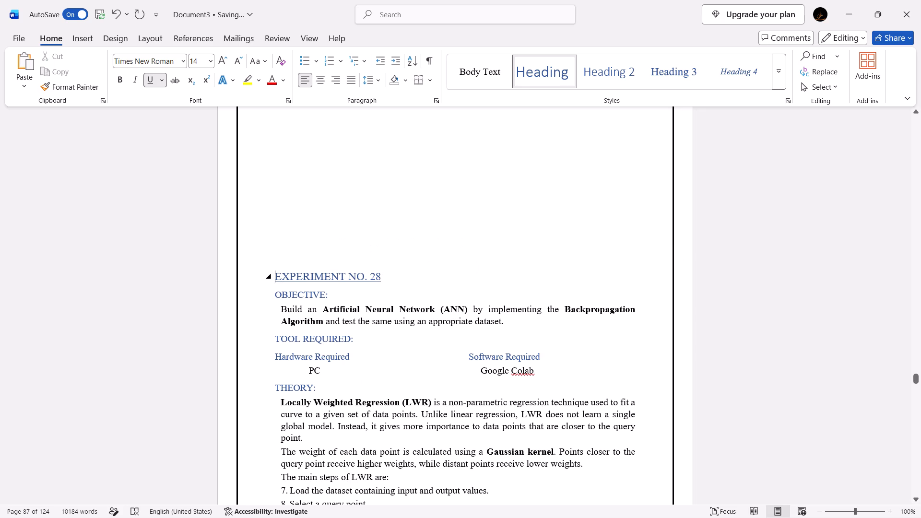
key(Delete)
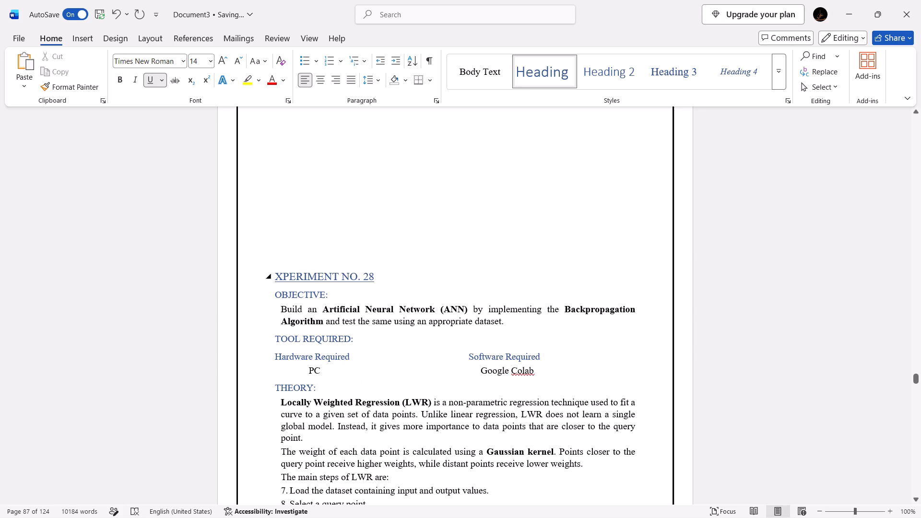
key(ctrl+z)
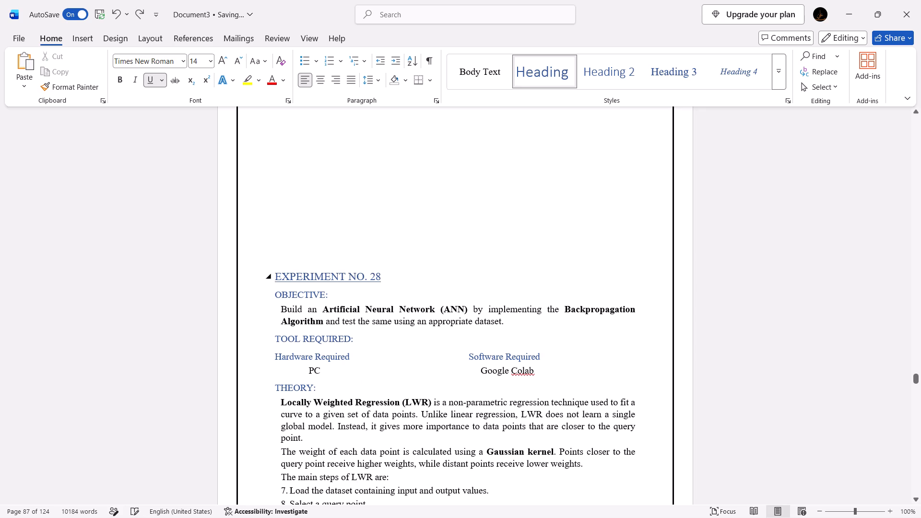
Remove the blank lines above the EXPERIMENT NO. 28 heading so it sits directly below the page header.
key(BackSpace)
key(BackSpace)
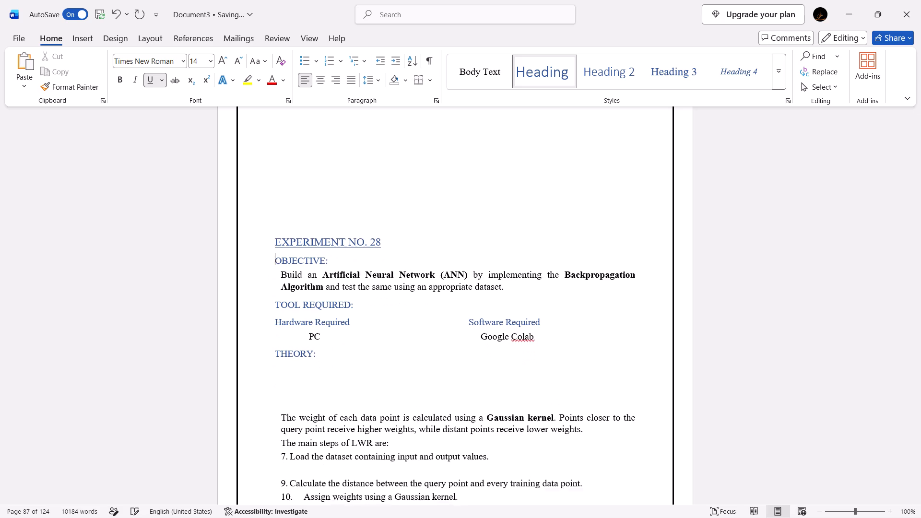
key(BackSpace)
key(BackSpace)
key(BackSpace)
key(BackSpace)
scroll(275, 276, up, 1)
key(BackSpace)
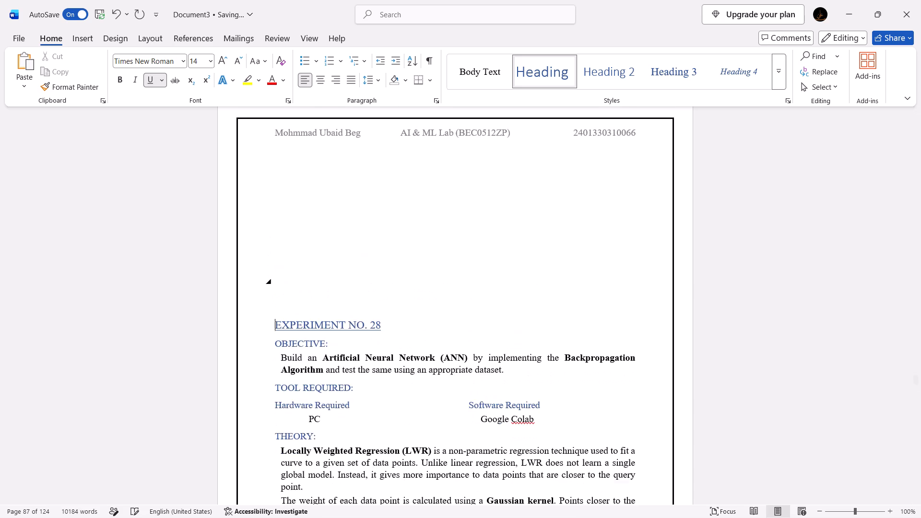
key(BackSpace)
key(BackSpace)
key(BackSpace)
key(BackSpace)
key(BackSpace)
key(BackSpace)
key(BackSpace)
key(BackSpace)
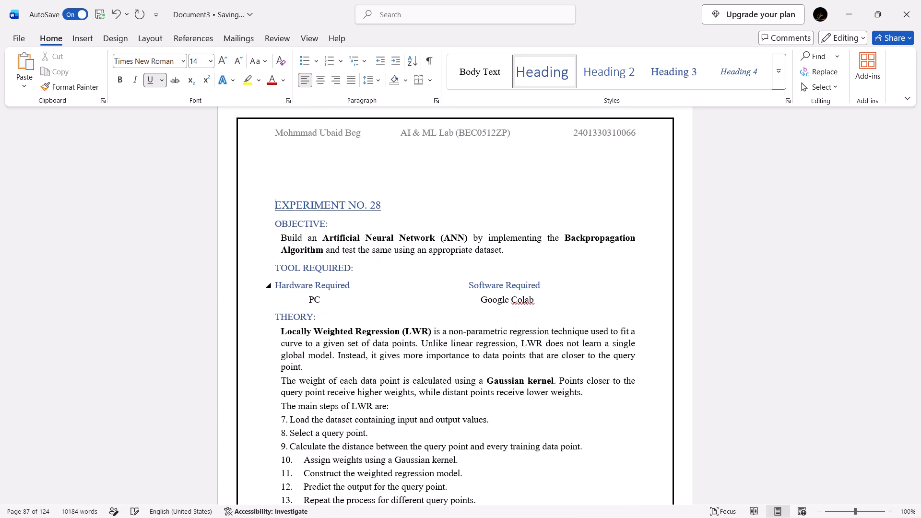
key(BackSpace)
key(BackSpace)
key(BackSpace)
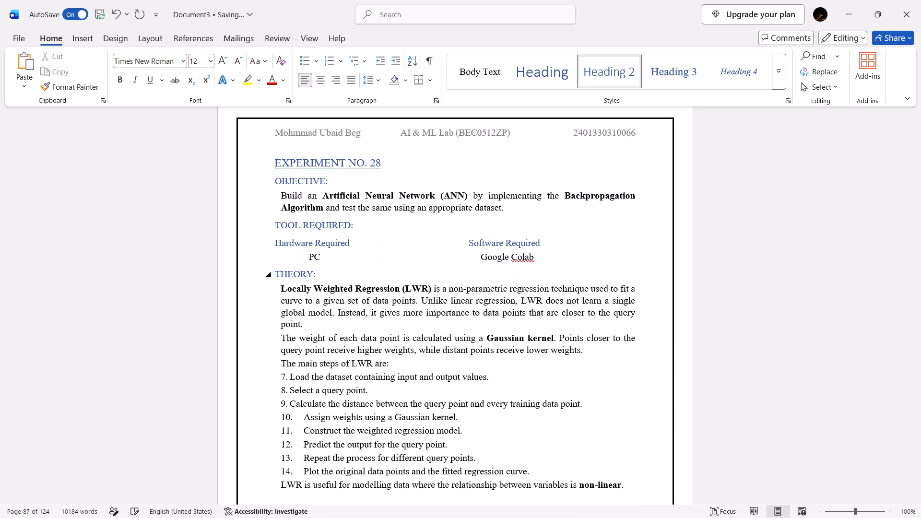
Center the EXPERIMENT NO. 28 heading.
click(320, 79)
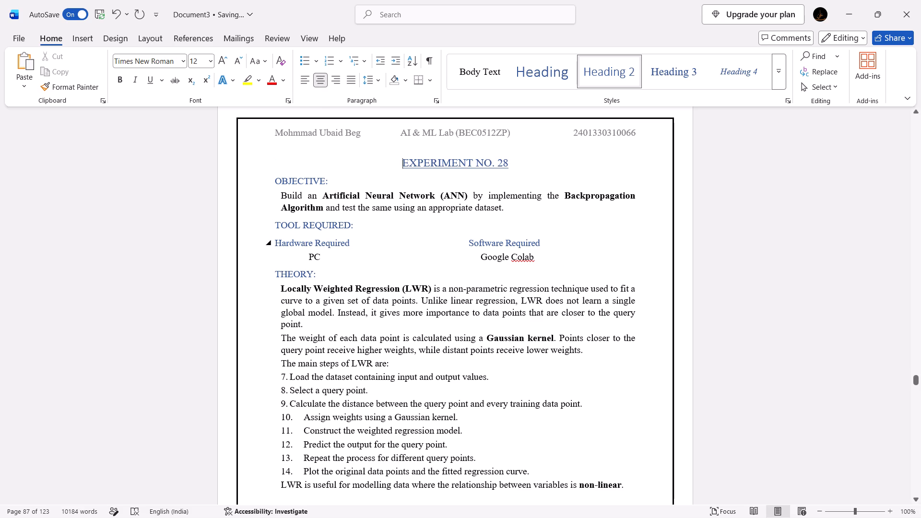
Remove the extra blank lines above the OUTPUT heading of Experiment No. 28, leaving one blank line after the program code.
scroll(317, 243, down, 3)
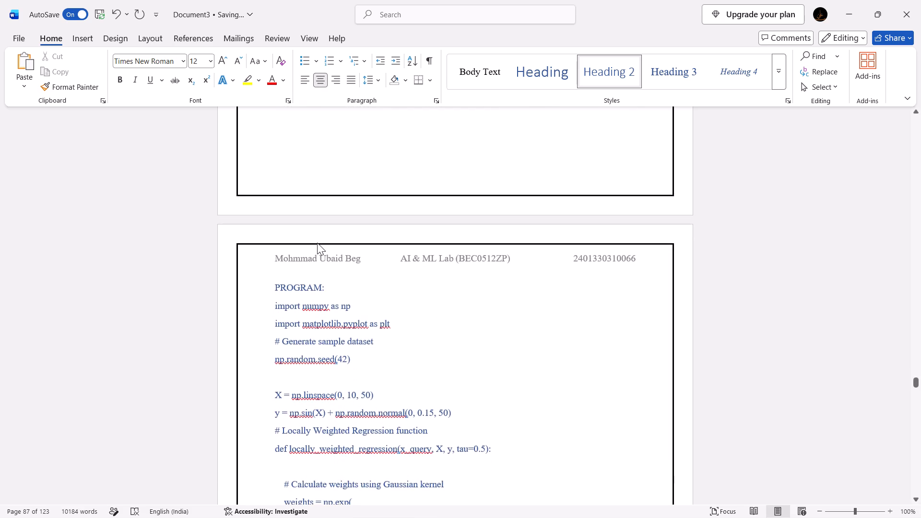
scroll(317, 243, down, 4)
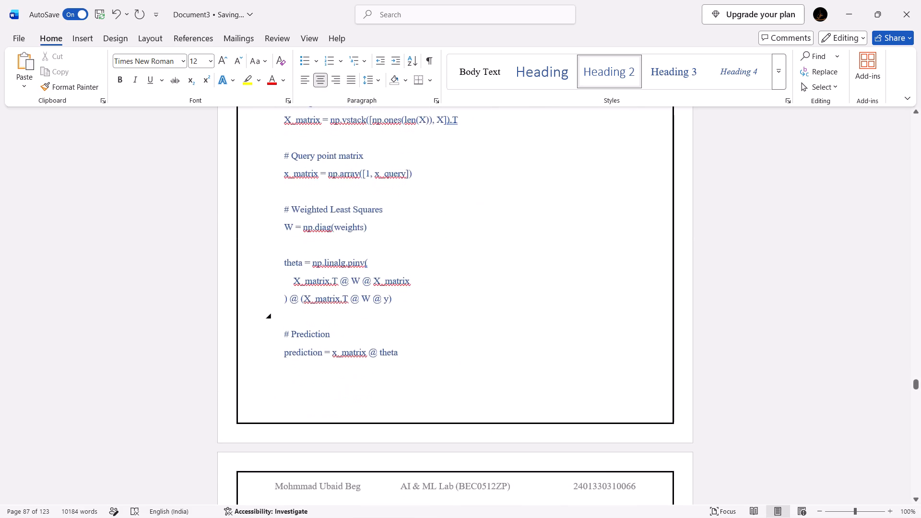
scroll(317, 243, down, 3)
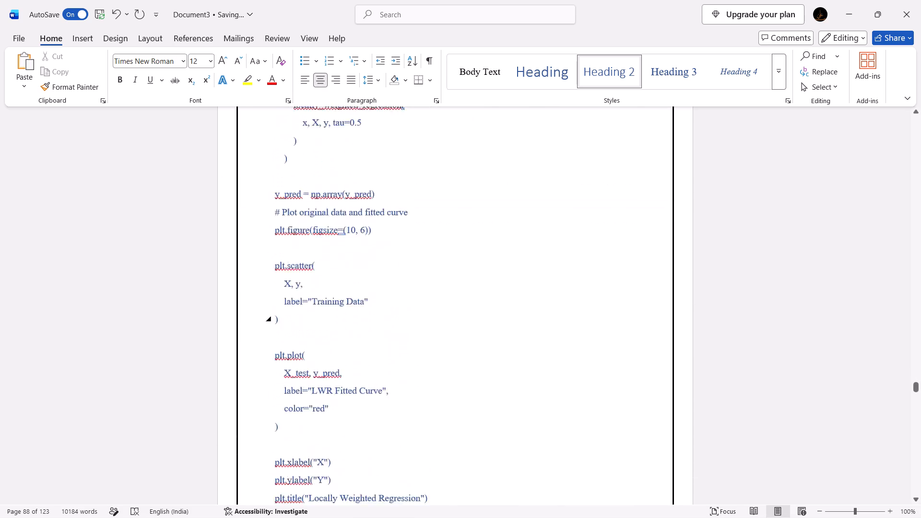
scroll(317, 243, down, 2)
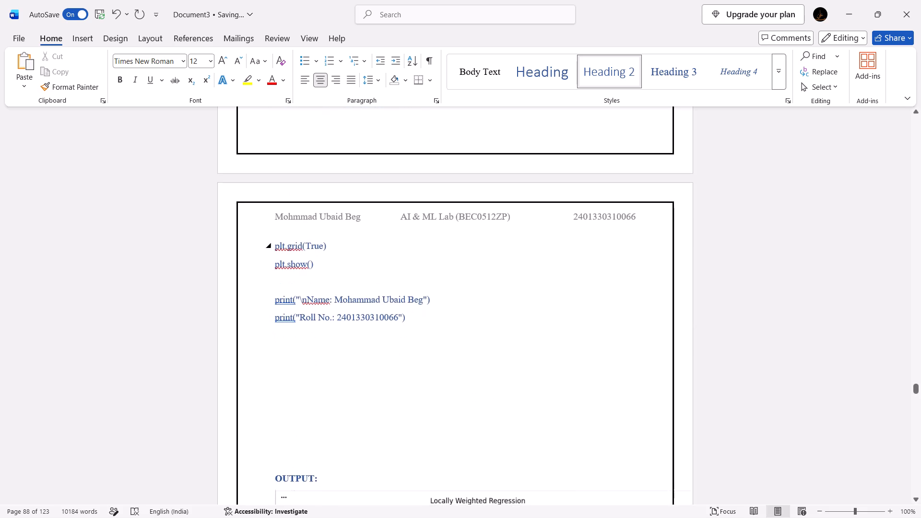
scroll(317, 243, down, 1)
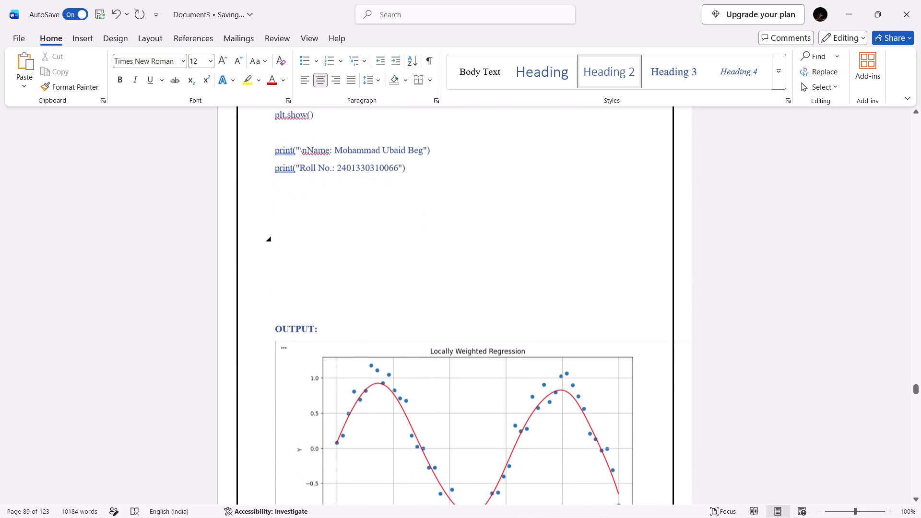
scroll(317, 243, down, 1)
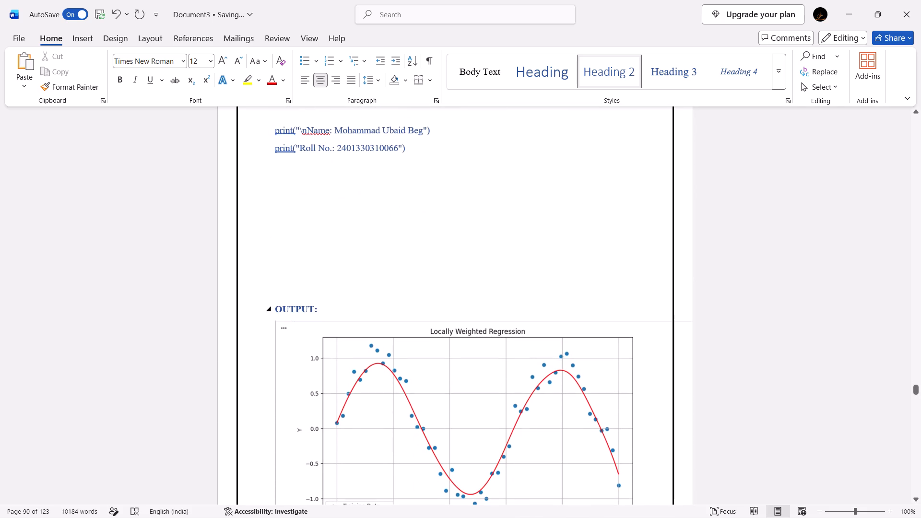
click(275, 306)
key(BackSpace)
key(BackSpace)
key(BackSpace)
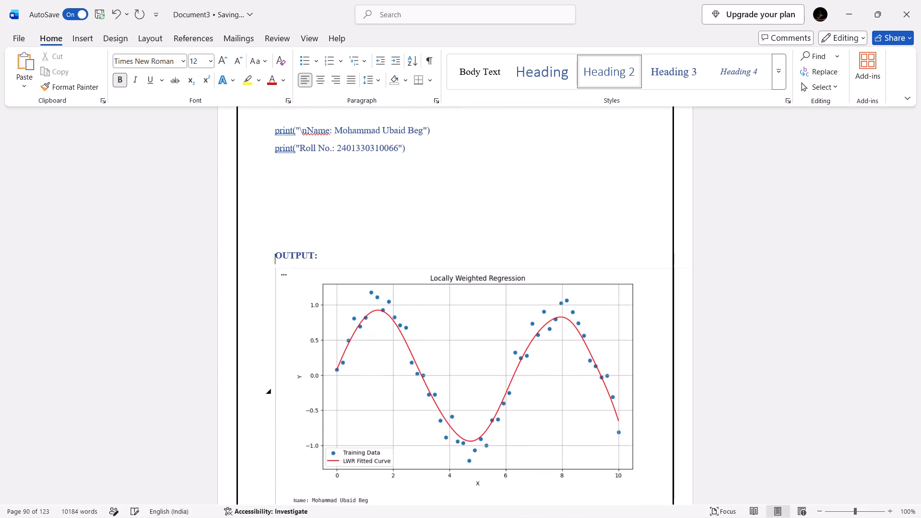
key(BackSpace)
key(BackSpace)
key(BackSpace)
key(BackSpace)
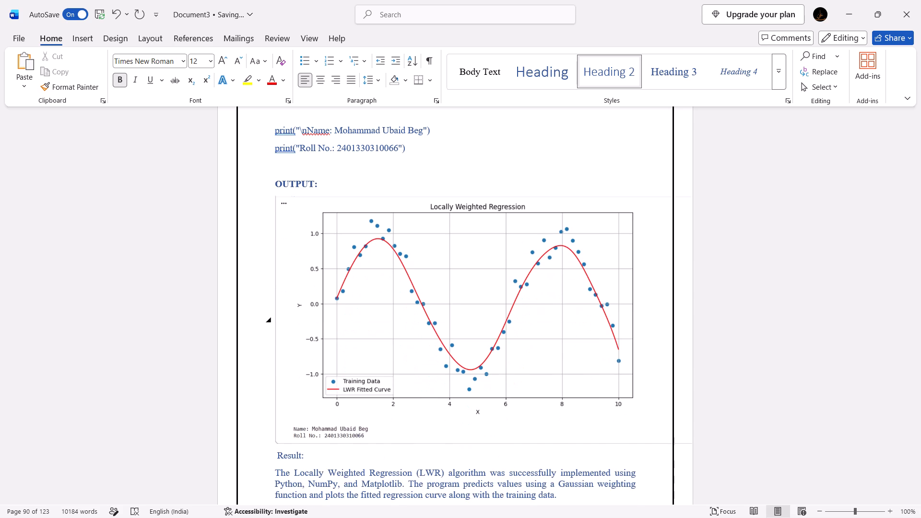
Delete the dark red horizontal divider line above the EXPERIMENT NO. 29 heading.
scroll(275, 306, down, 2)
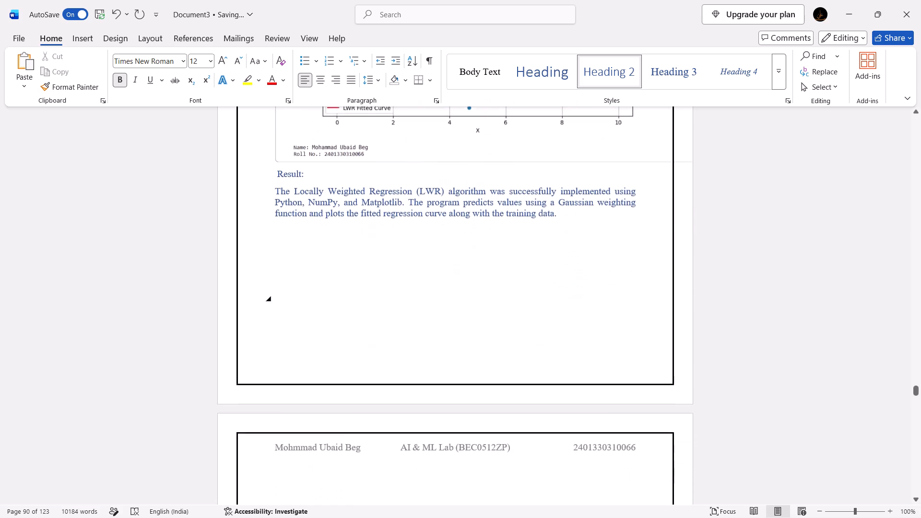
scroll(275, 306, down, 2)
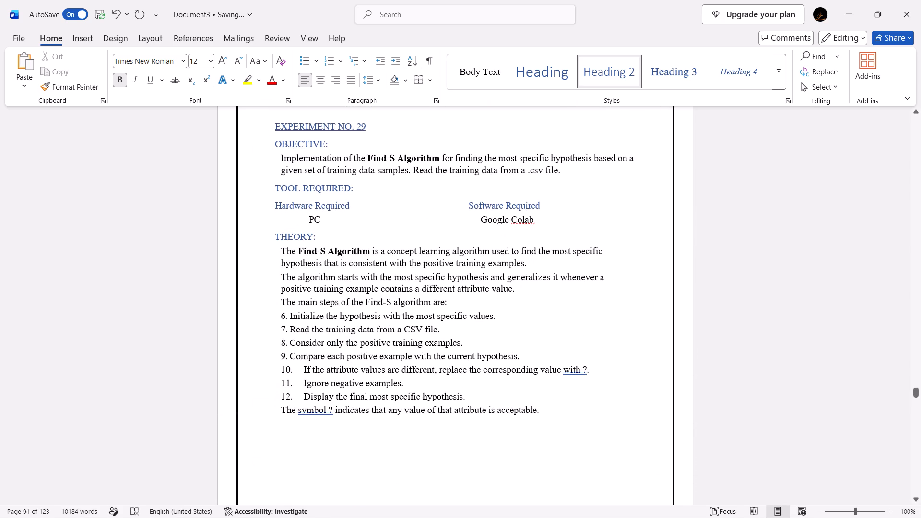
scroll(280, 324, up, 1)
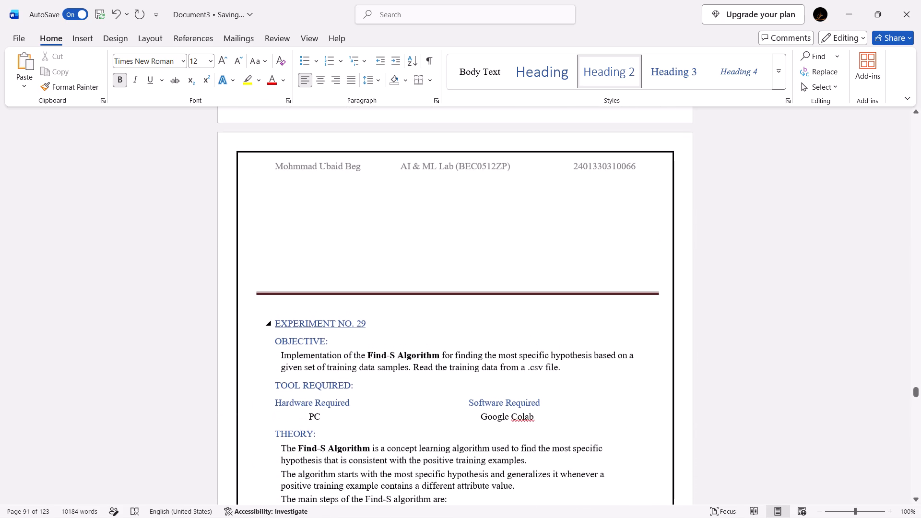
click(310, 294)
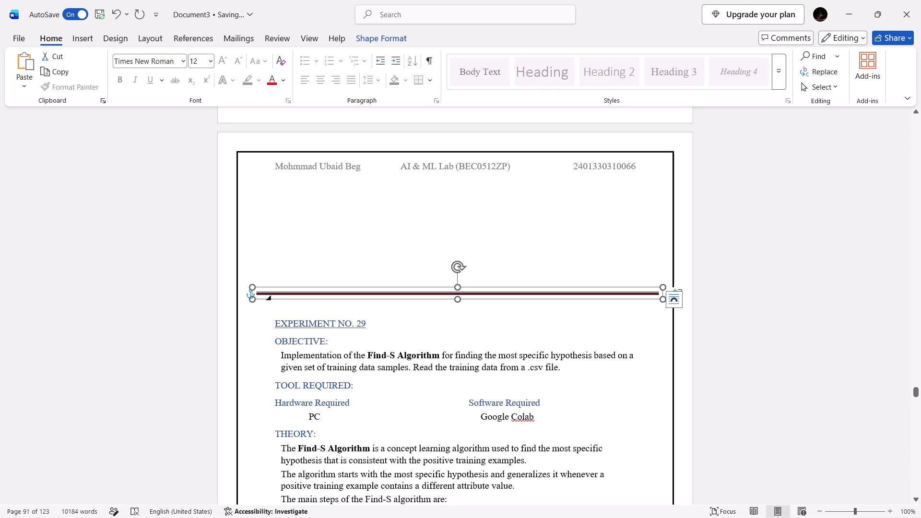
key(Delete)
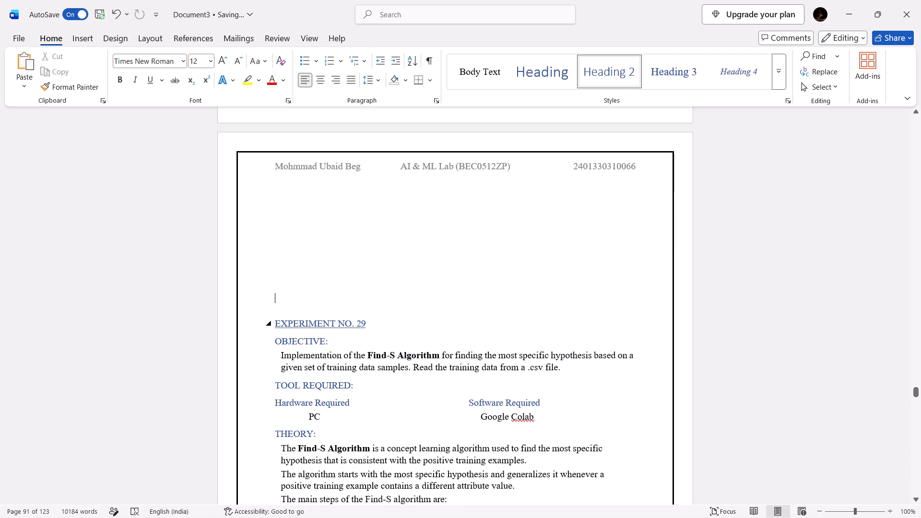
Remove the blank lines above the EXPERIMENT NO. 29 heading so it sits directly below the page header.
click(275, 319)
key(BackSpace)
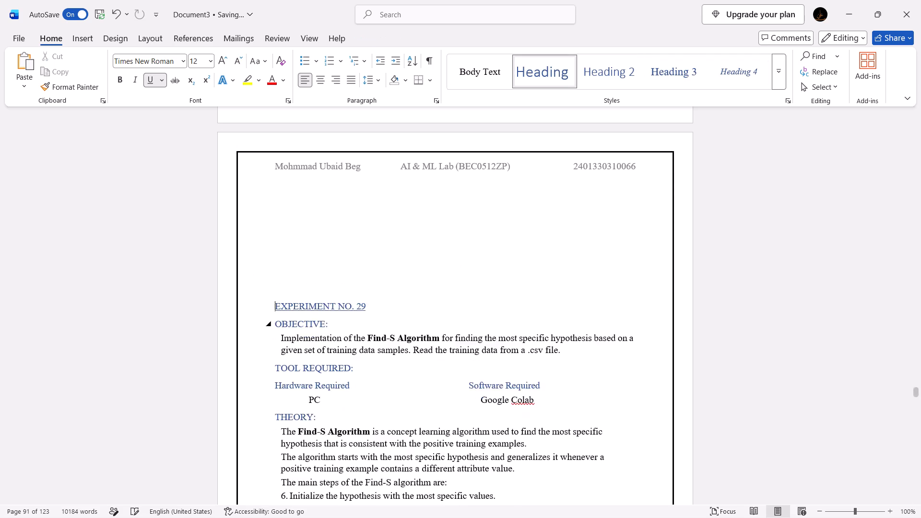
key(BackSpace)
key(BackSpace)
key(BackSpace)
key(BackSpace)
key(BackSpace)
key(BackSpace)
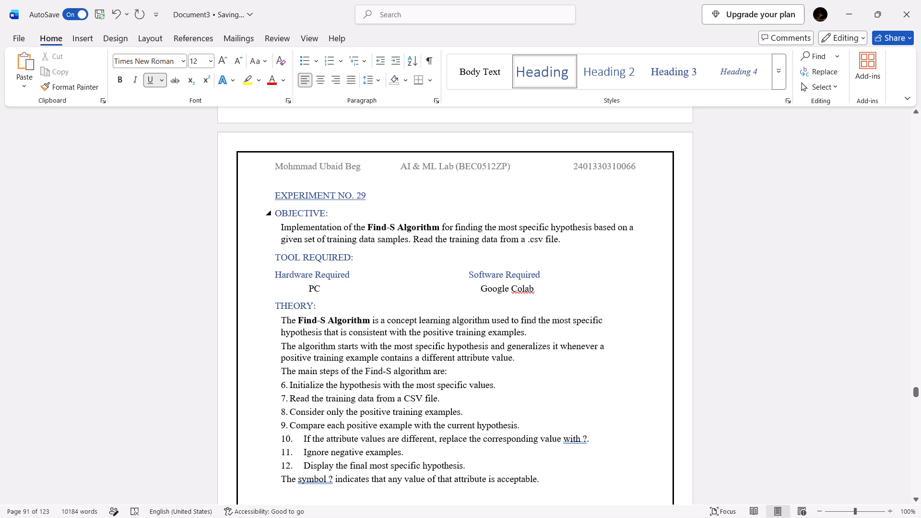
Center the EXPERIMENT NO. 29 heading and set its font size to 14.
click(275, 191)
click(323, 75)
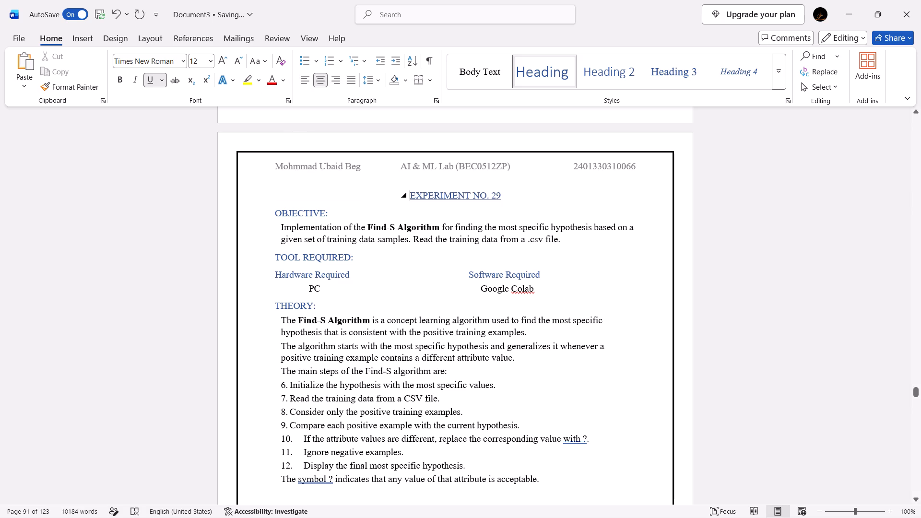
drag(504, 197, 393, 193)
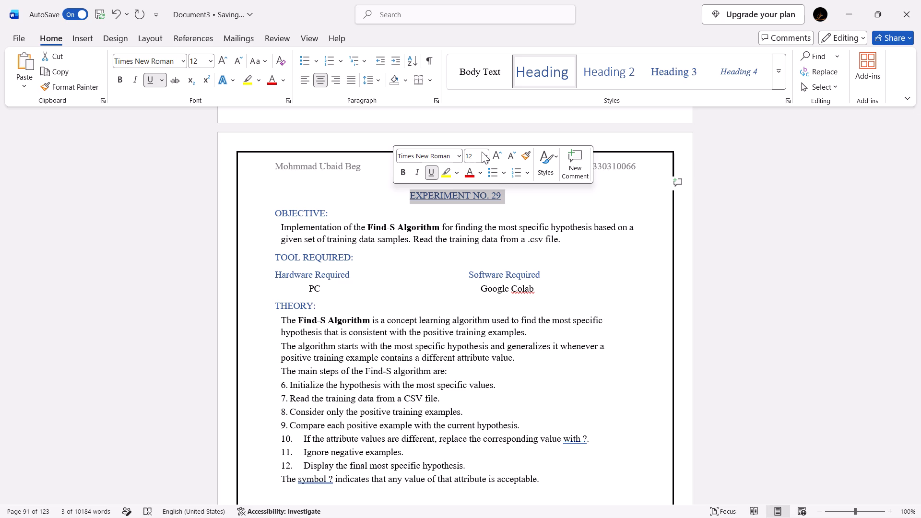
click(482, 152)
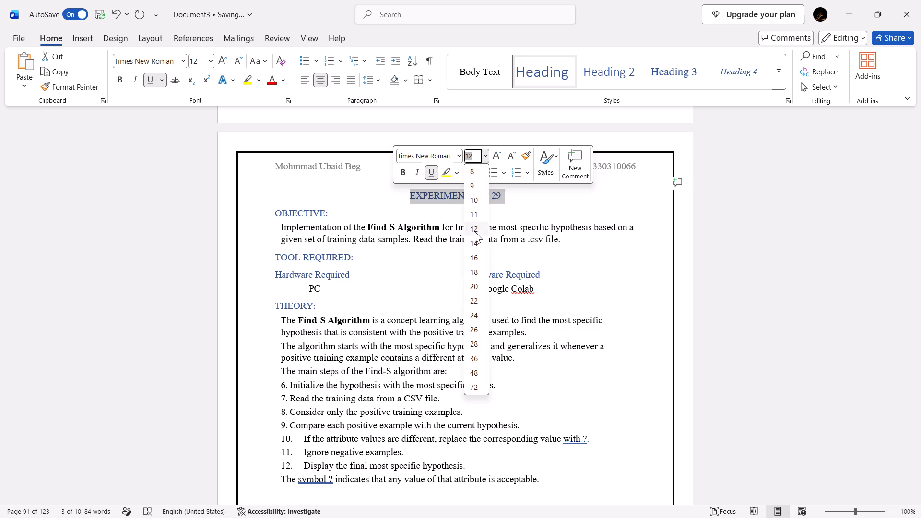
click(472, 238)
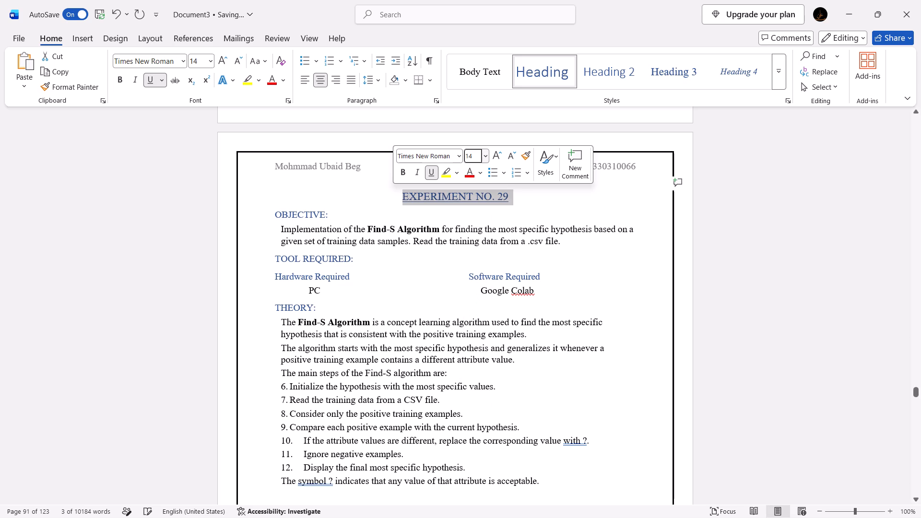
Look over the layout of the Experiment No. 29 theory, program, output and result pages.
scroll(470, 284, down, 1)
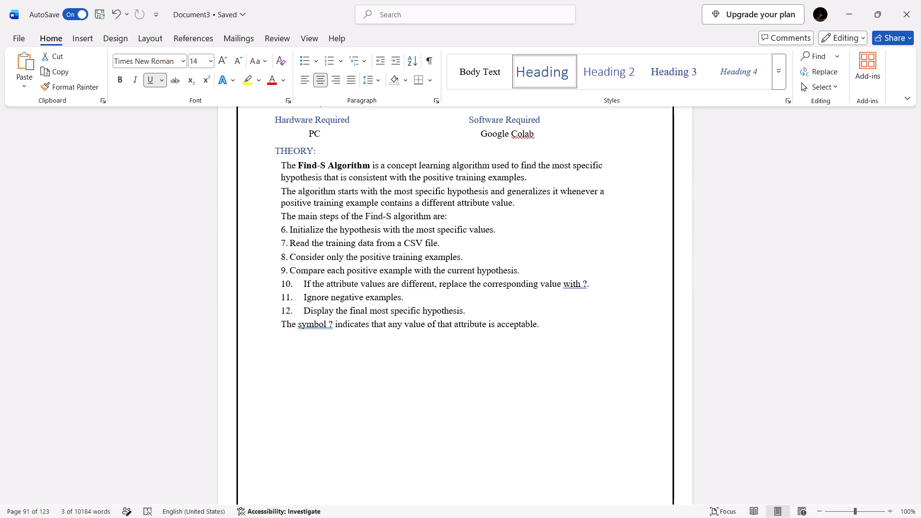
scroll(458, 355, down, 1)
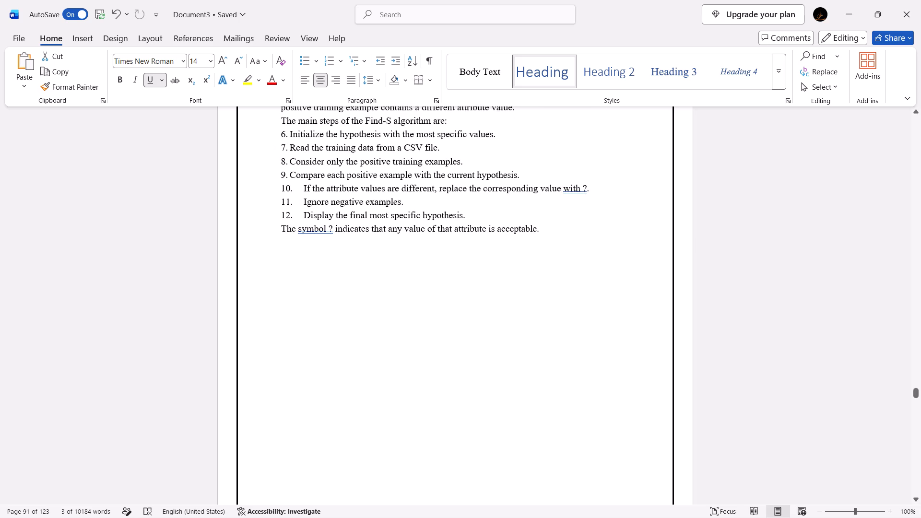
scroll(458, 355, down, 1)
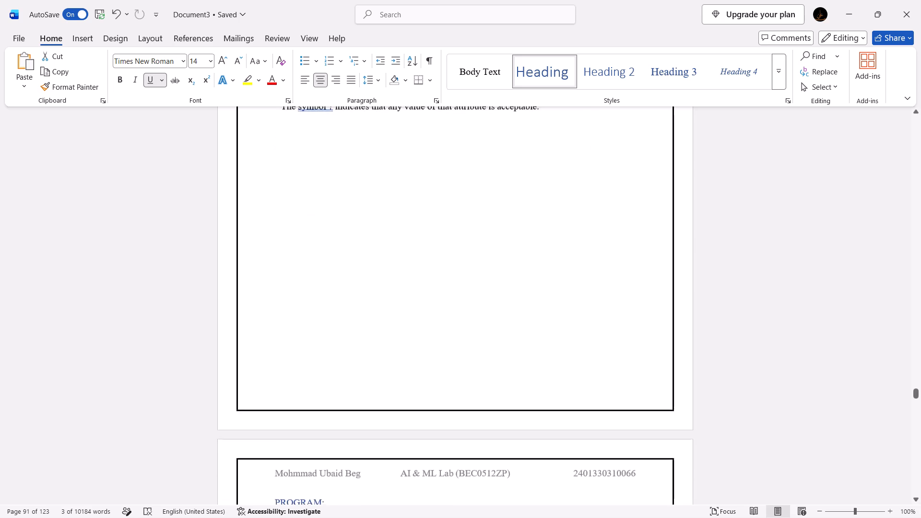
scroll(458, 355, down, 1)
scroll(458, 355, up, 1)
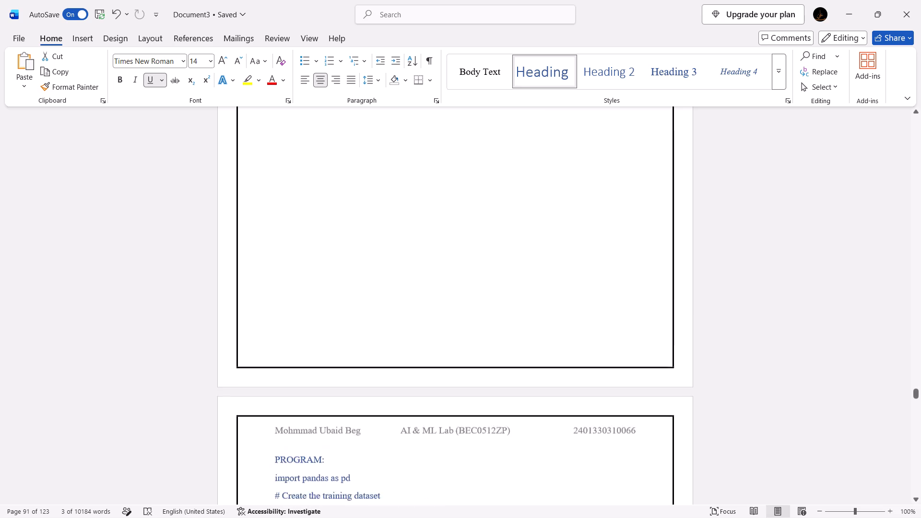
scroll(458, 355, up, 1)
scroll(458, 355, down, 2)
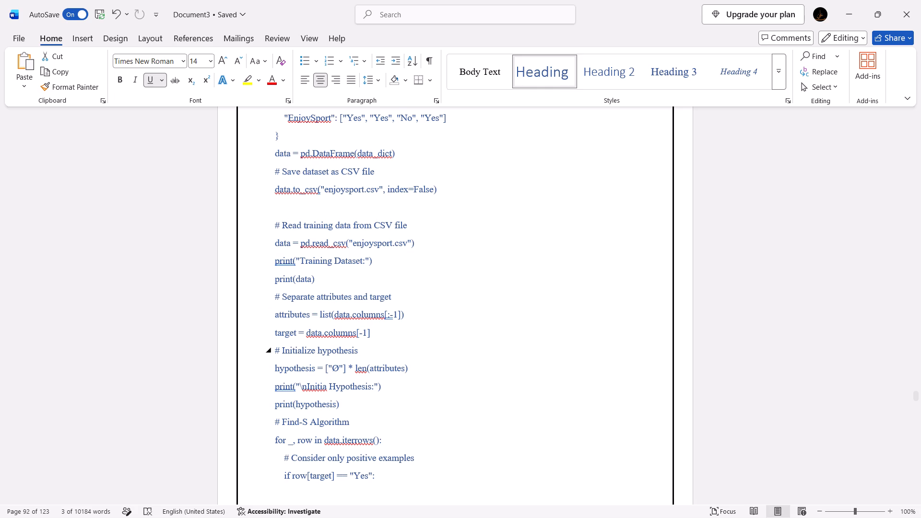
scroll(459, 363, down, 1)
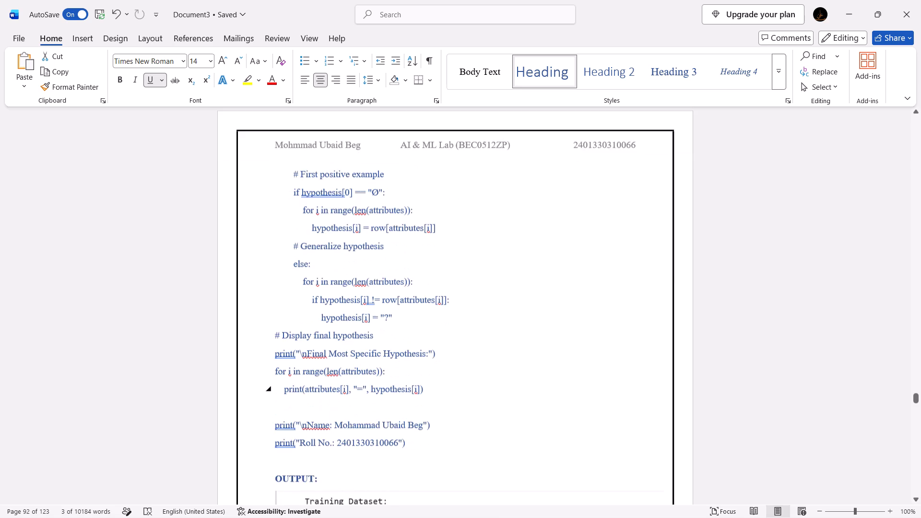
scroll(459, 363, down, 1)
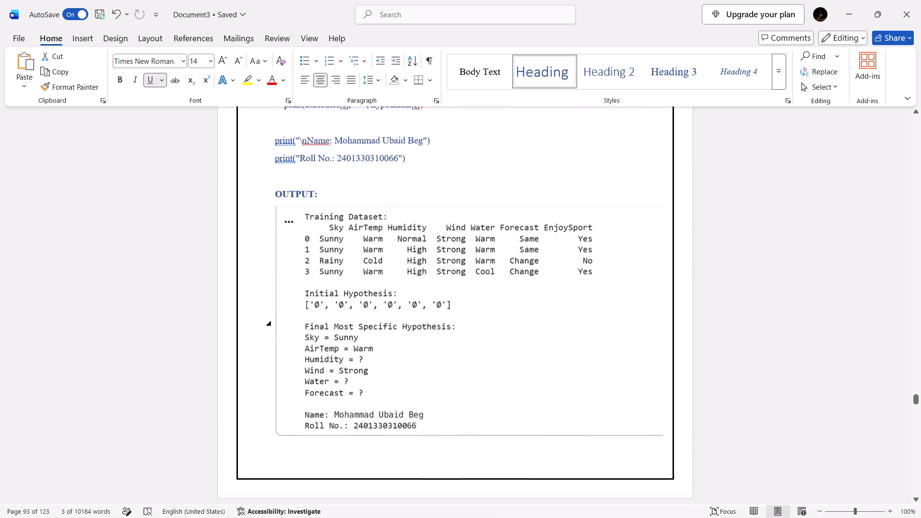
click(459, 363)
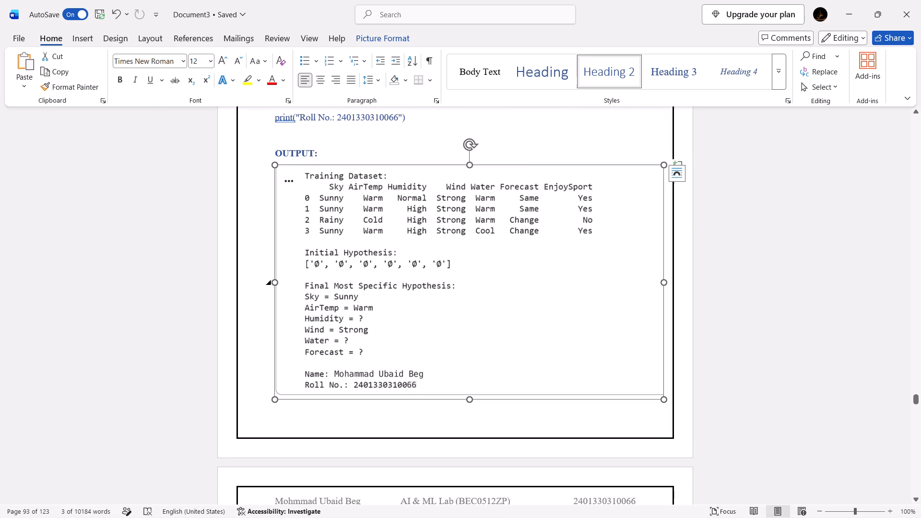
scroll(459, 363, down, 1)
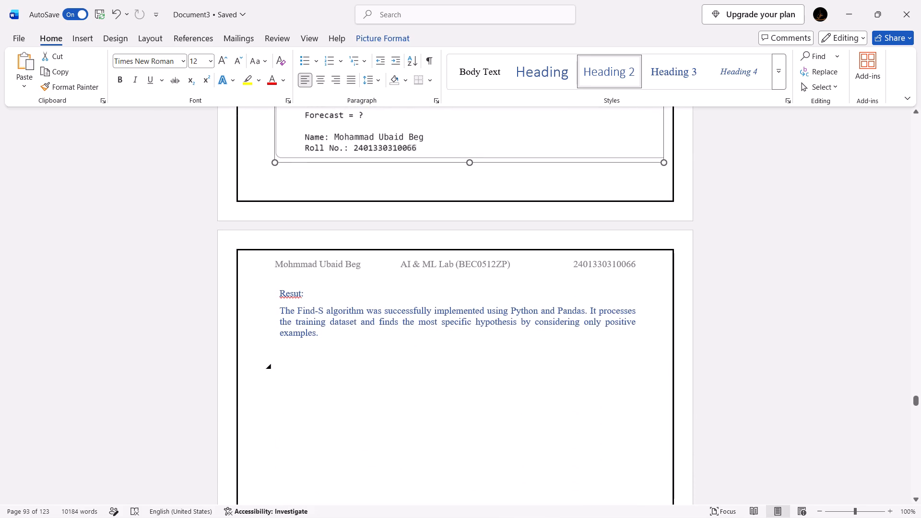
scroll(459, 363, up, 2)
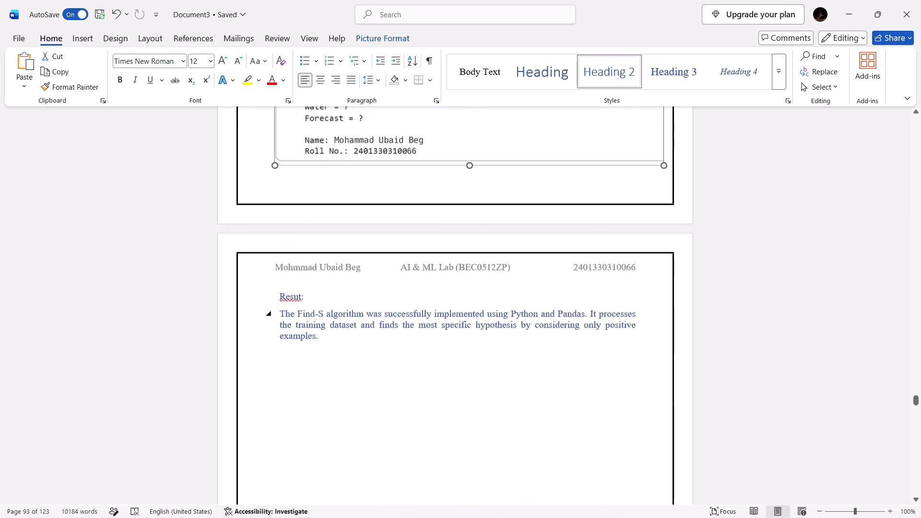
Reduce the height of the Find-S output image so the Experiment No. 29 result text fits beneath it on the same page.
scroll(459, 363, up, 2)
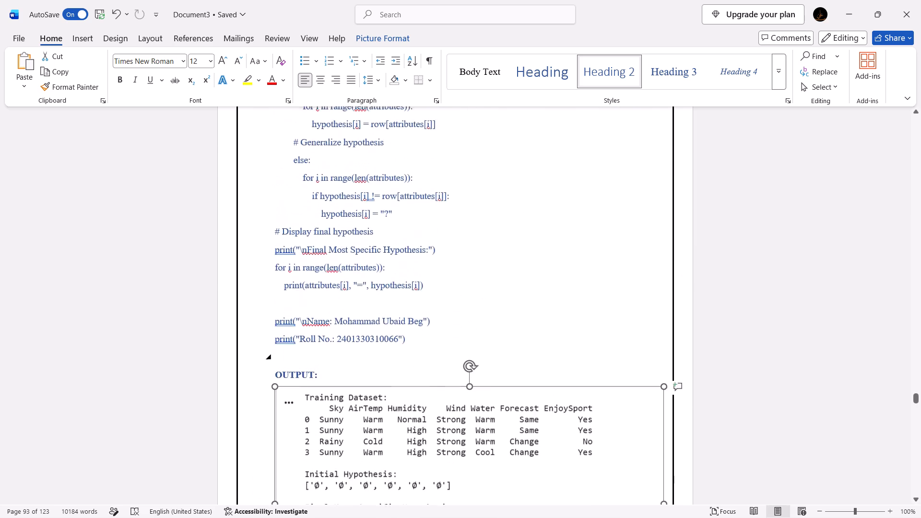
scroll(459, 363, up, 1)
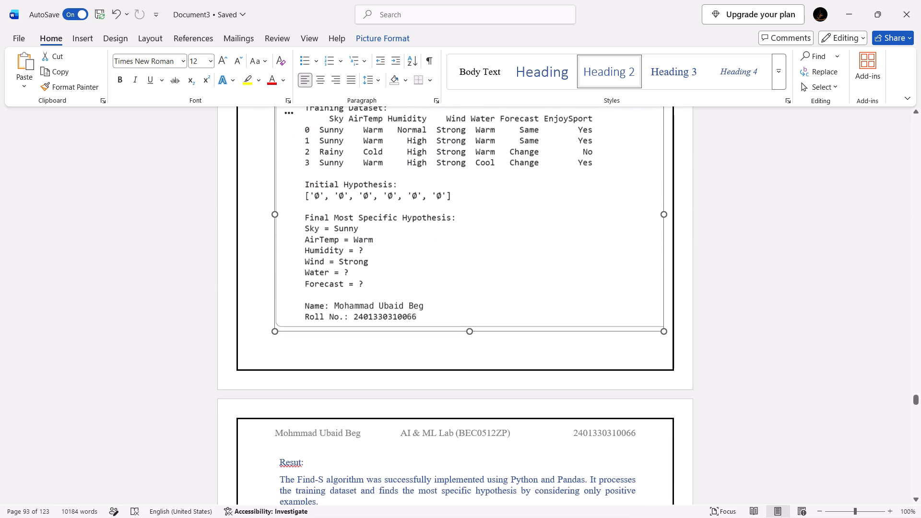
drag(470, 332, 466, 256)
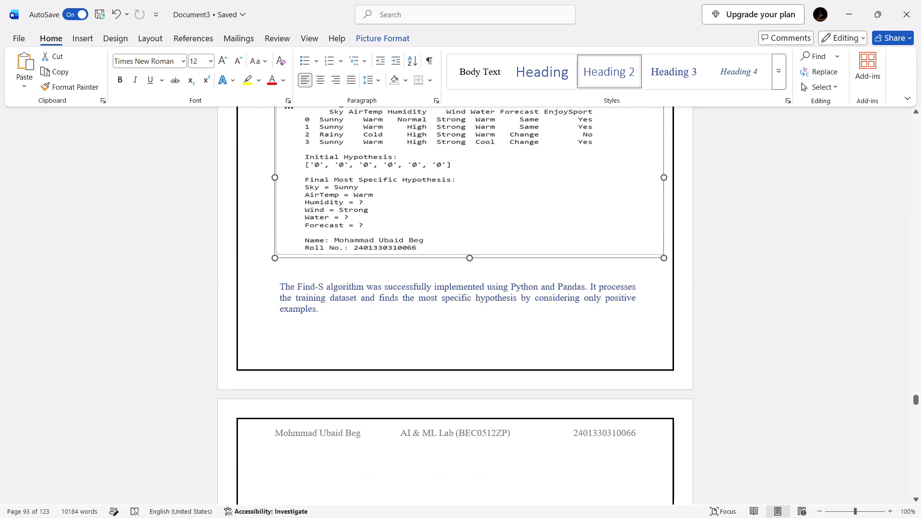
drag(466, 256, 465, 256)
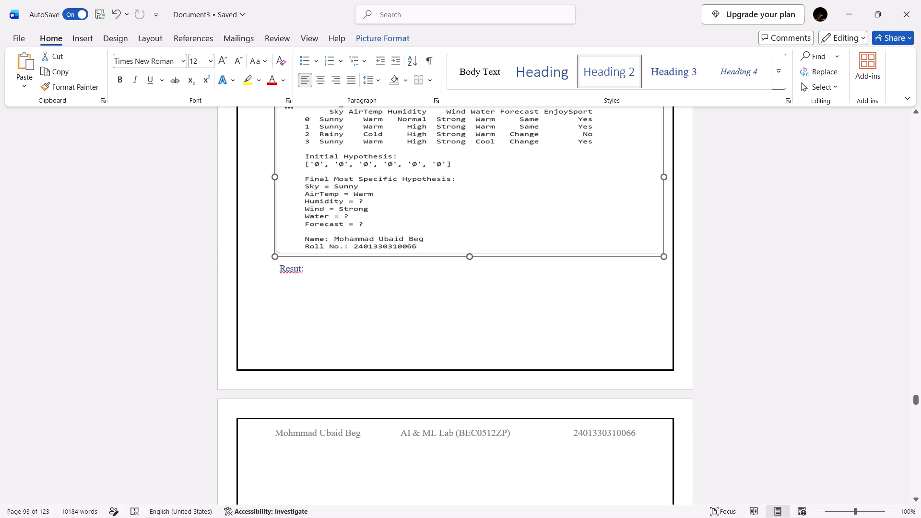
drag(465, 256, 468, 260)
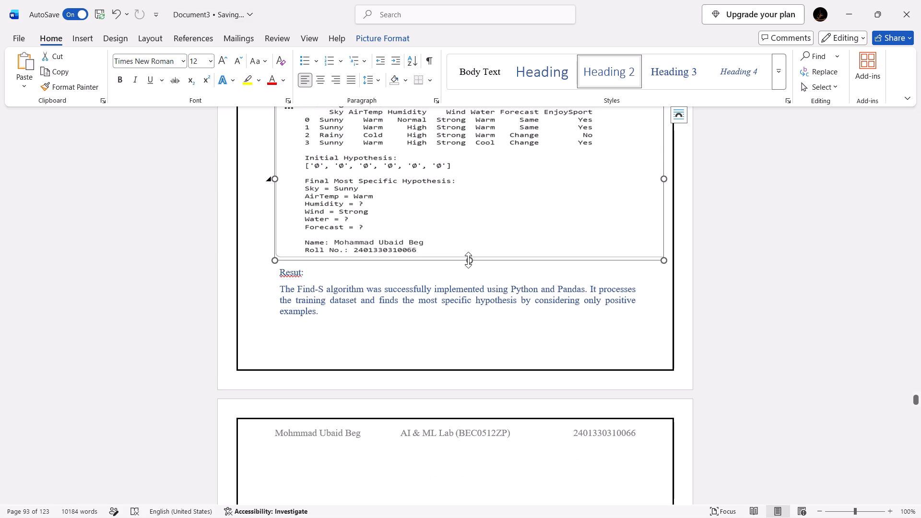
Delete the dark red horizontal divider line above the EXPERIMENT NO. 30 heading.
scroll(494, 306, down, 1)
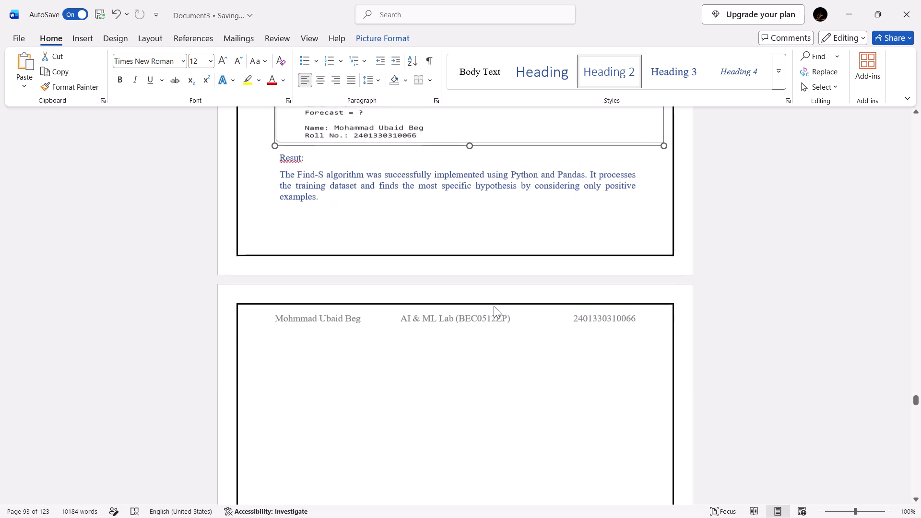
scroll(494, 306, down, 1)
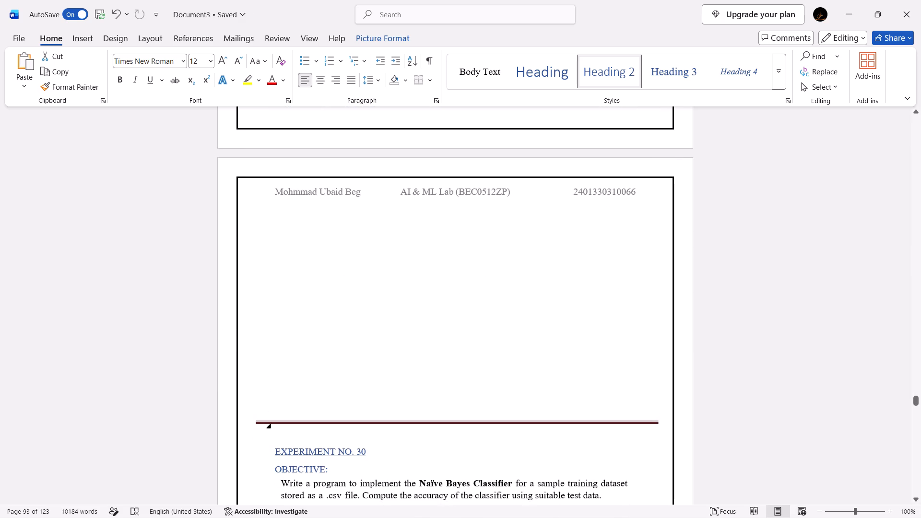
click(470, 421)
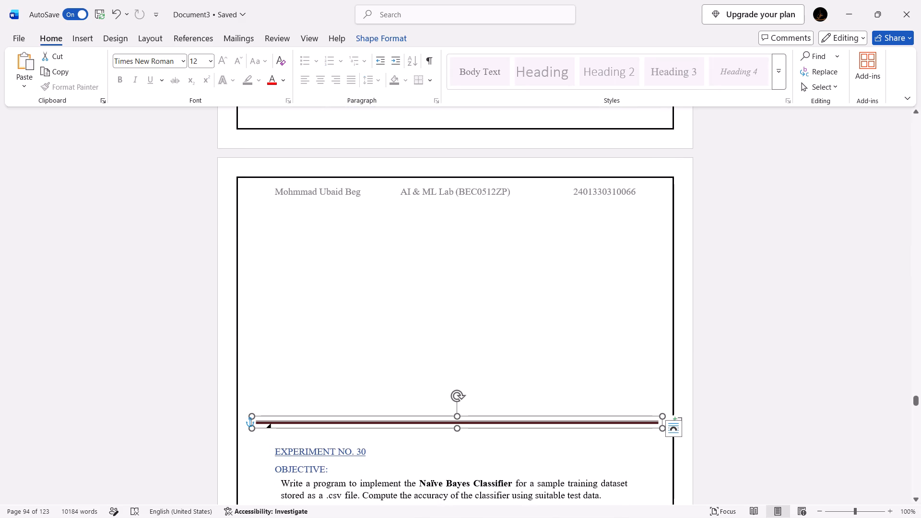
key(Delete)
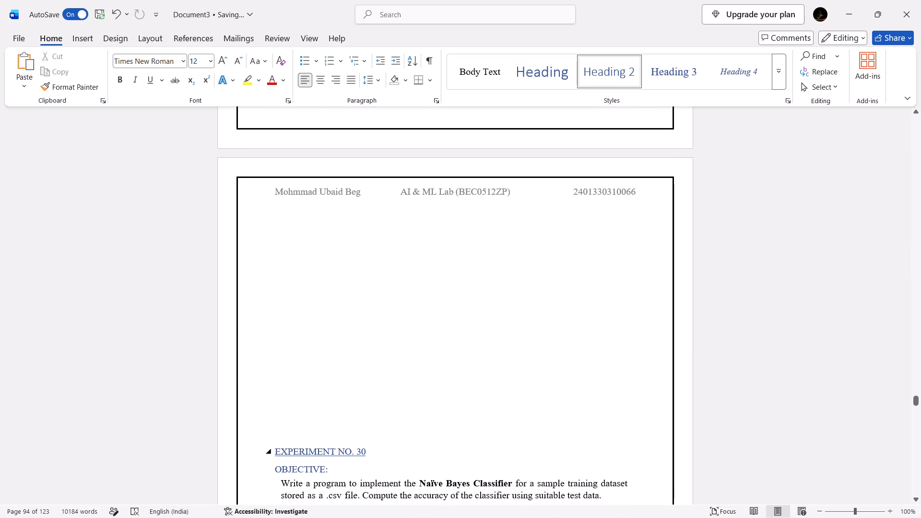
Remove the blank lines above the EXPERIMENT NO. 30 heading so it sits directly below the page header.
click(276, 448)
key(BackSpace)
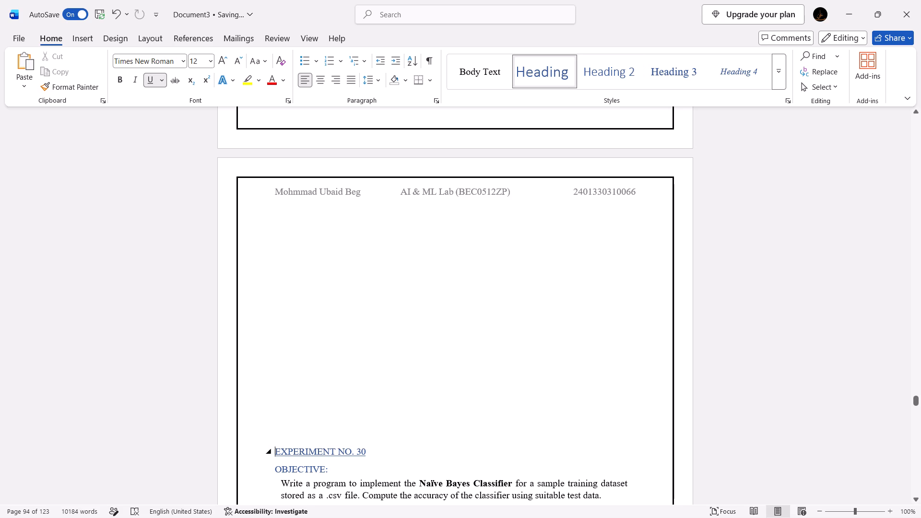
key(BackSpace)
key(BackSpace)
key(BackSpace)
key(BackSpace)
key(BackSpace)
key(BackSpace)
key(BackSpace)
key(BackSpace)
key(BackSpace)
key(BackSpace)
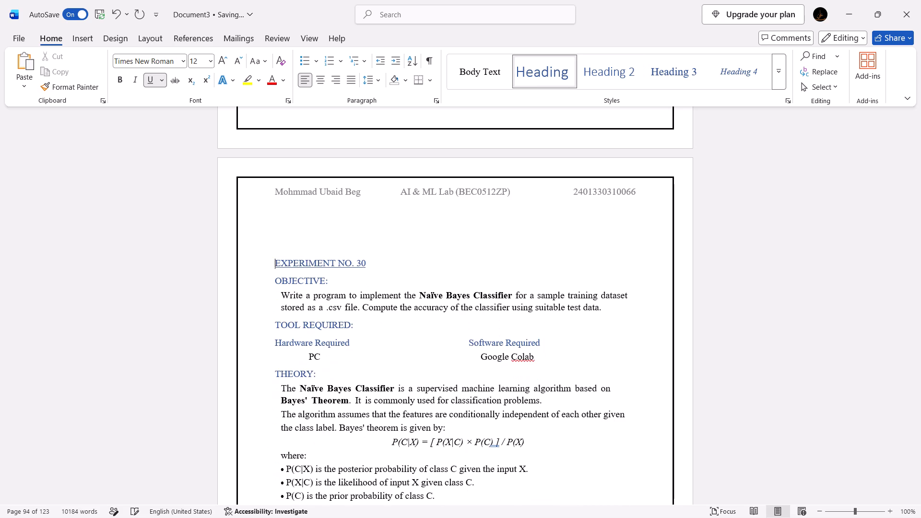
key(BackSpace)
key(BackSpace)
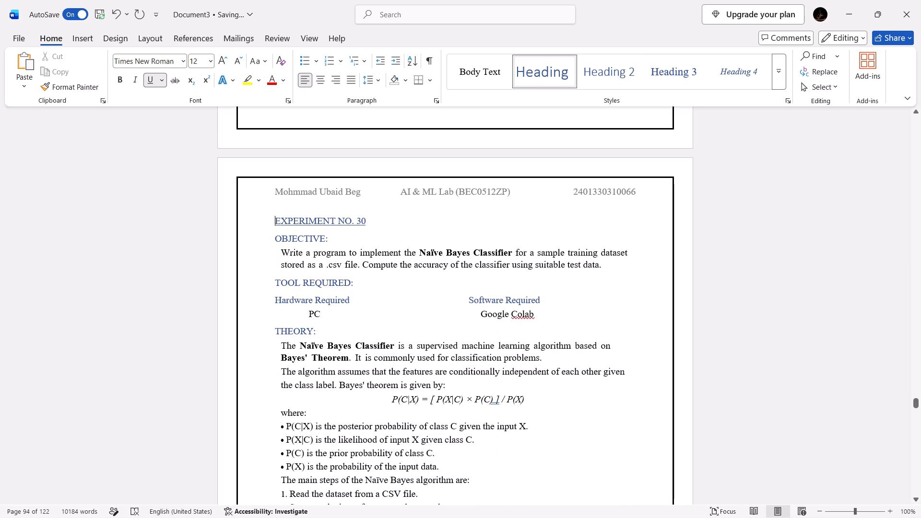
Set the EXPERIMENT NO. 30 heading's font size to 14 and center it.
drag(371, 224, 282, 221)
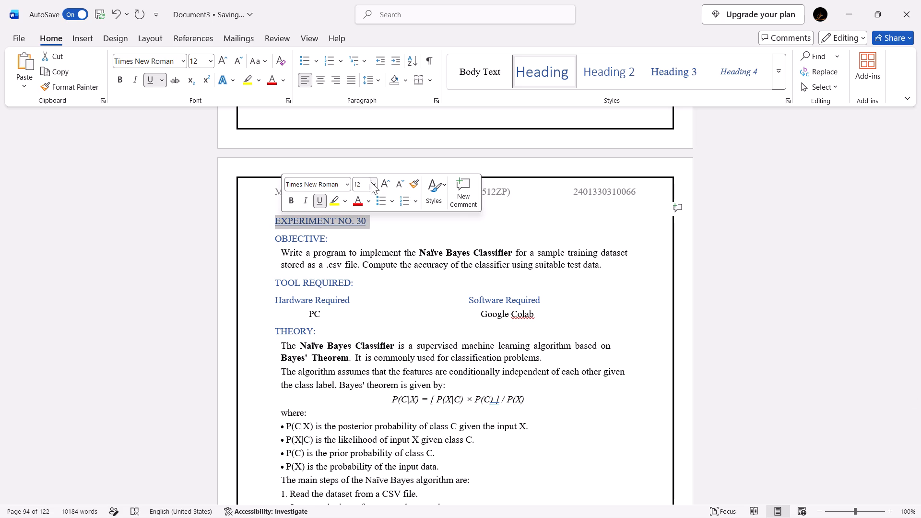
click(373, 183)
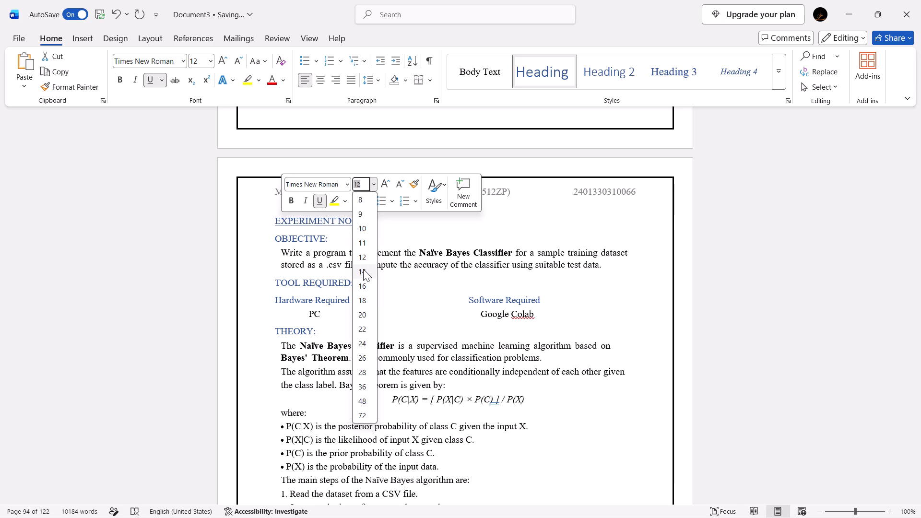
click(363, 269)
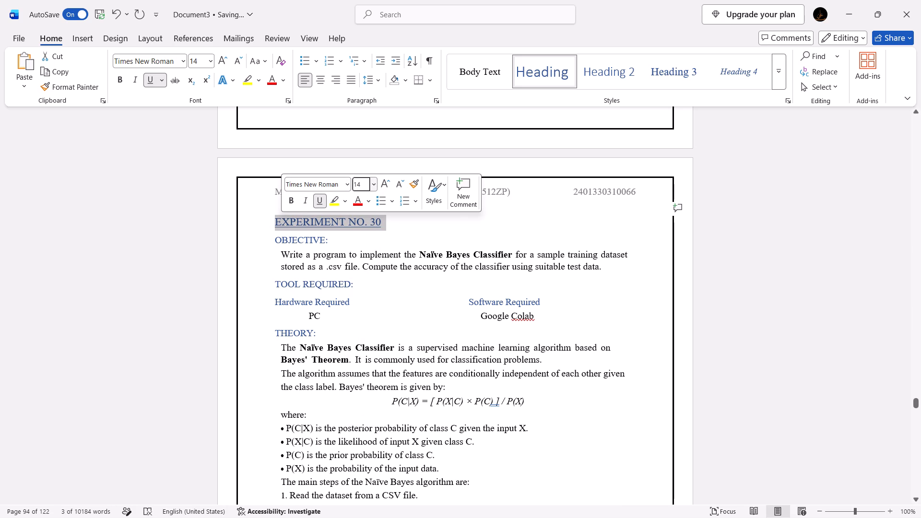
click(318, 85)
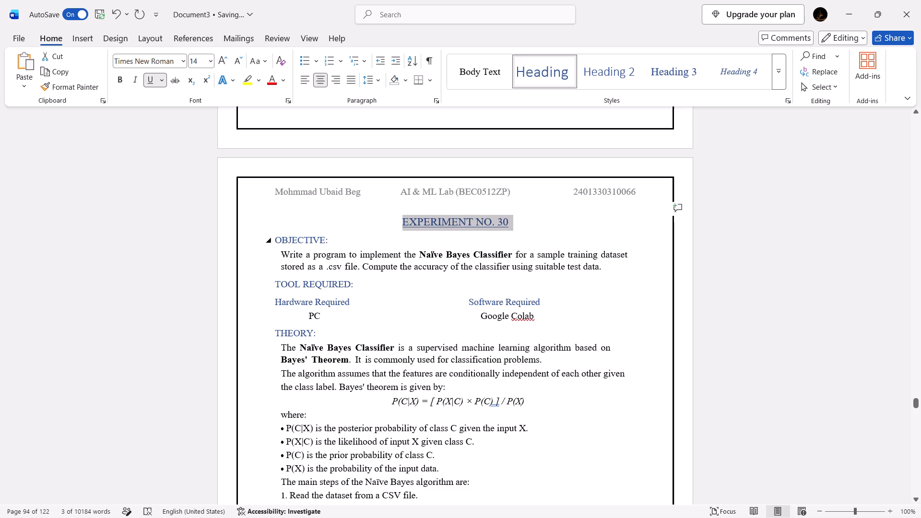
Remove the extra blank lines above the OUTPUT heading of Experiment No. 30, keeping one below the Roll No. print line.
scroll(398, 241, down, 1)
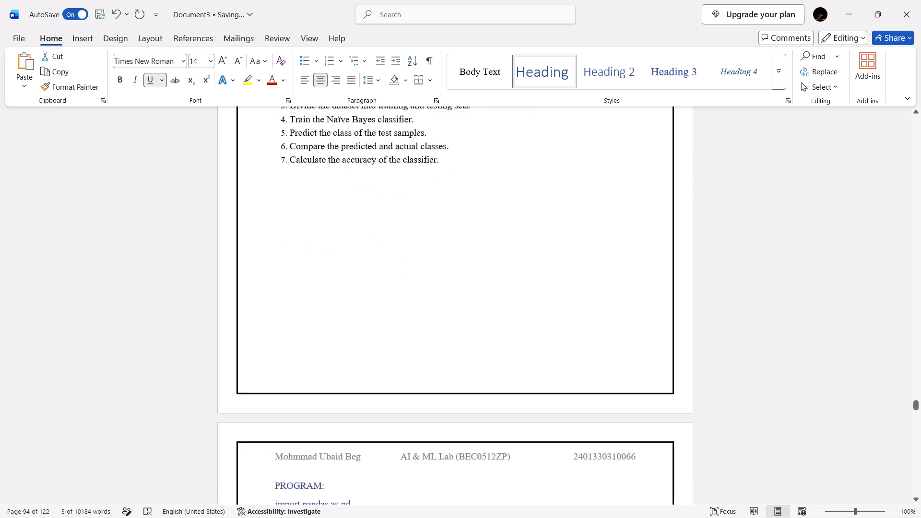
scroll(398, 241, down, 3)
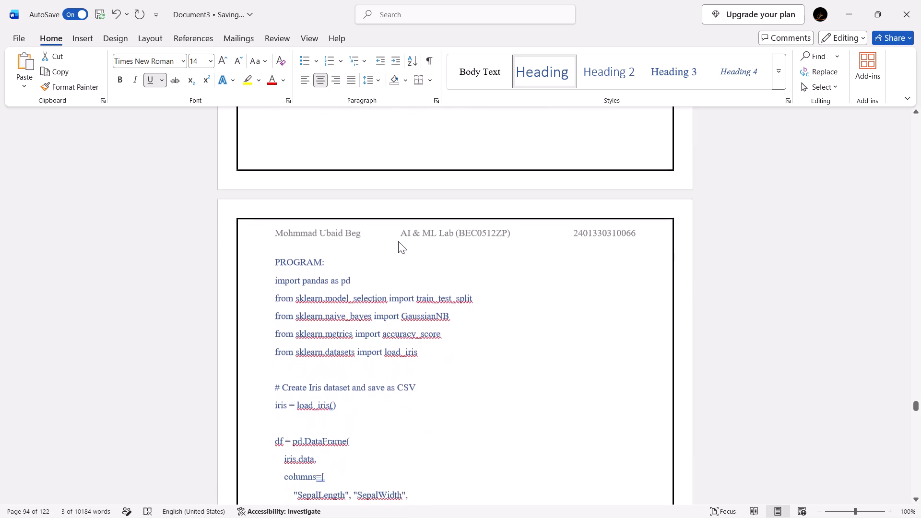
scroll(398, 241, down, 2)
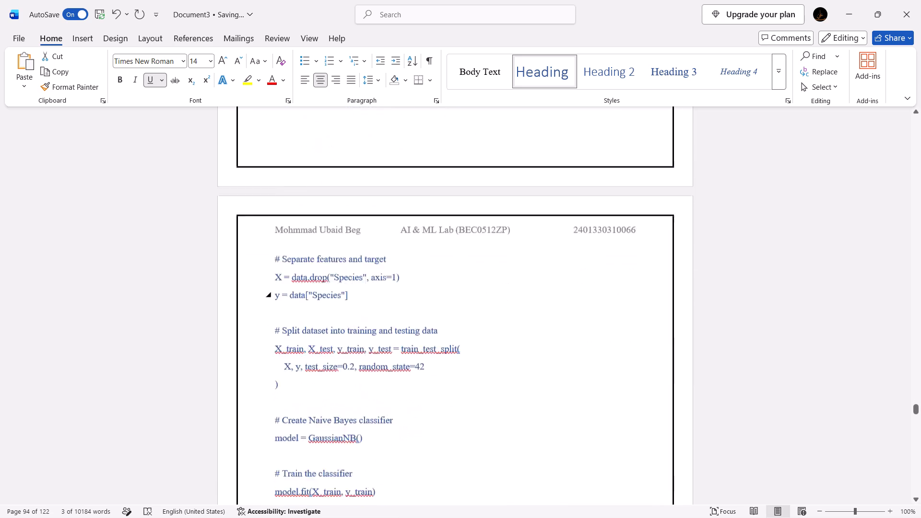
scroll(398, 241, down, 3)
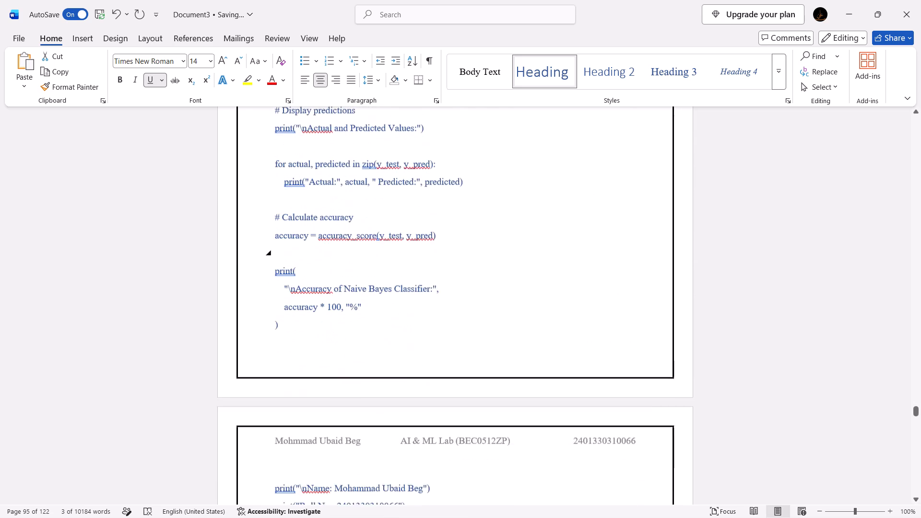
scroll(398, 241, down, 2)
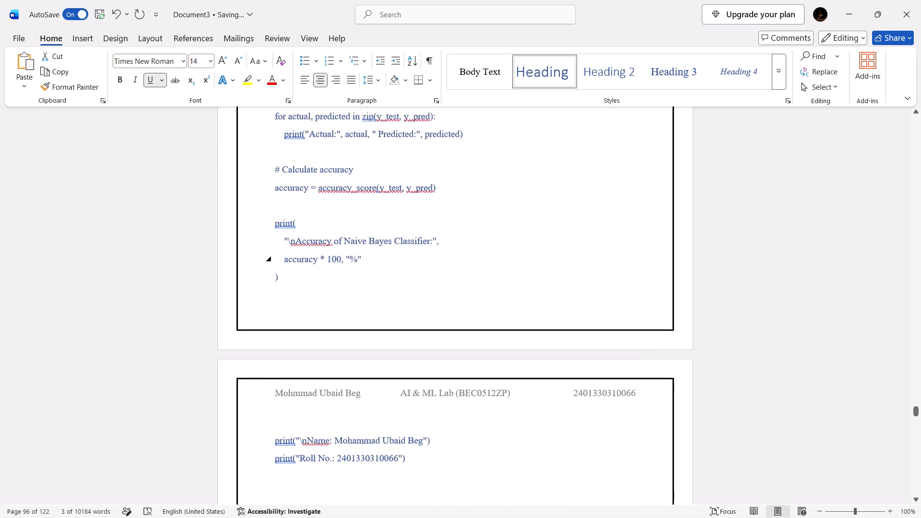
scroll(398, 241, down, 1)
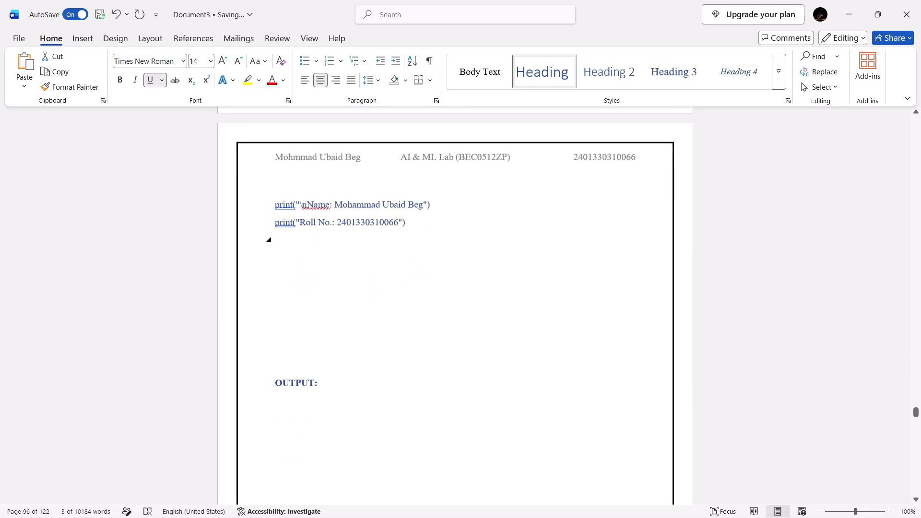
click(272, 377)
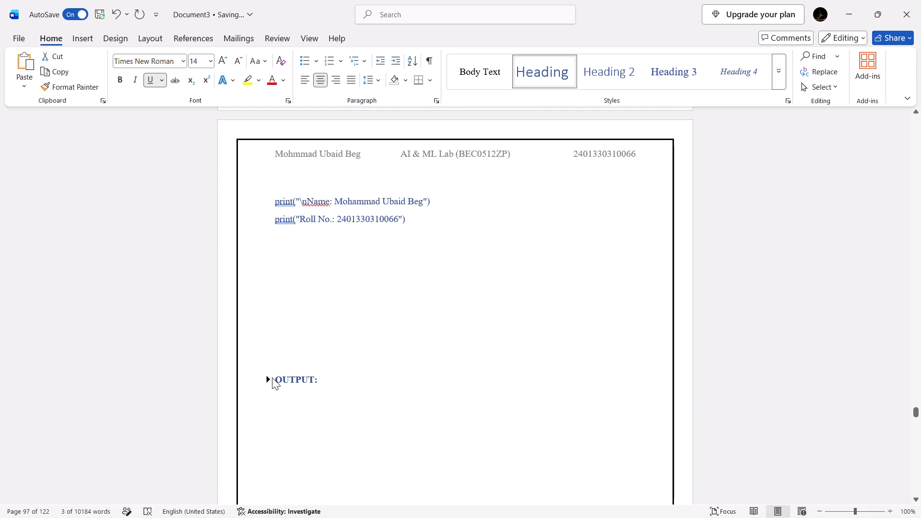
click(274, 377)
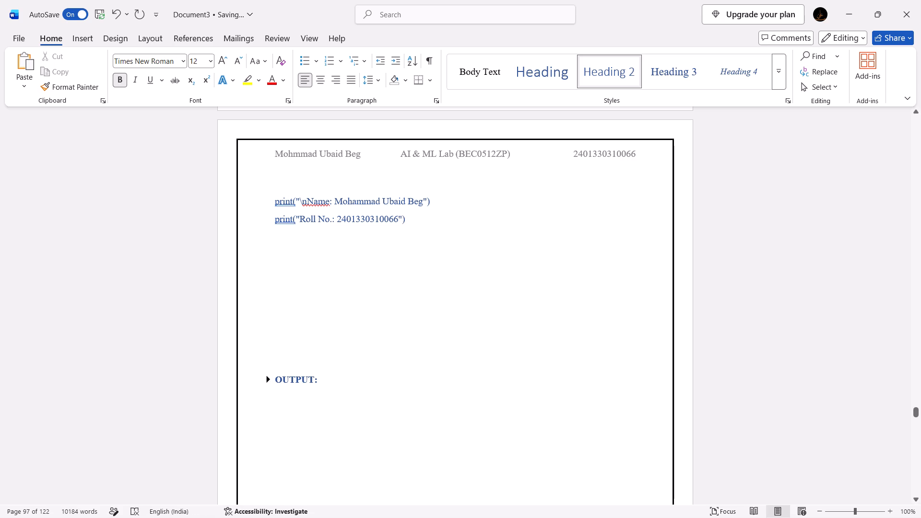
key(BackSpace)
key(BackSpace)
key(BackSpace)
key(BackSpace)
key(BackSpace)
key(BackSpace)
key(BackSpace)
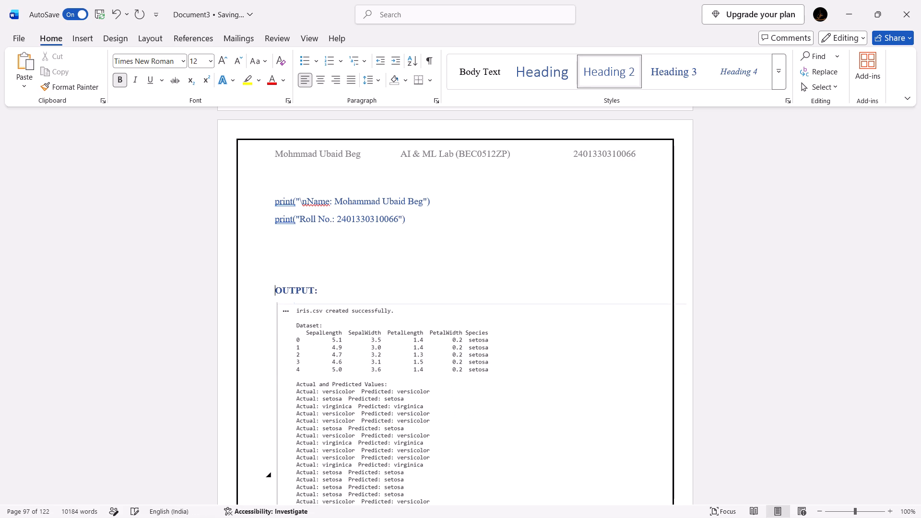
key(BackSpace)
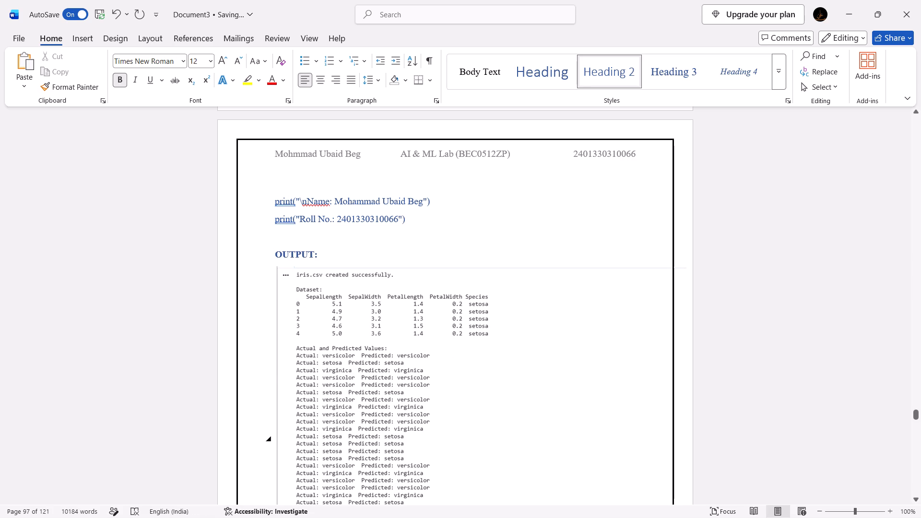
Narrow the Naive Bayes output image so its right edge sits inside the page border.
click(363, 420)
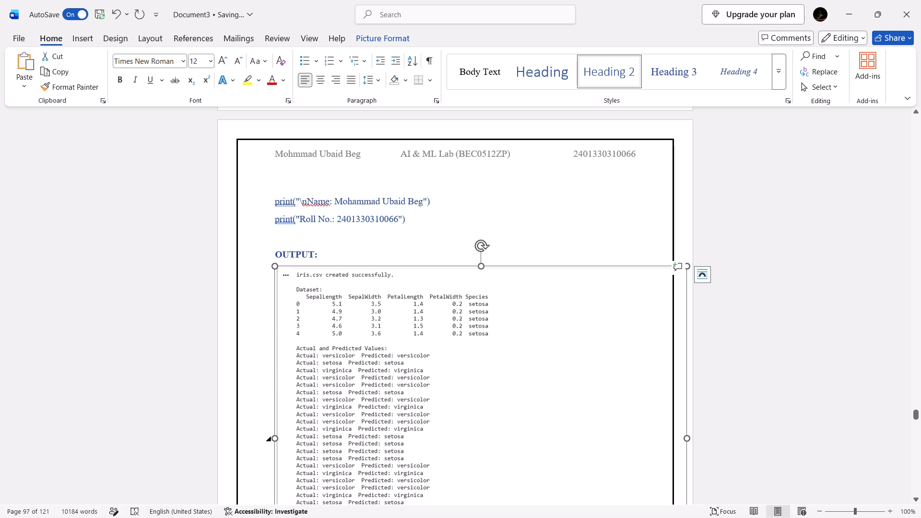
drag(684, 436, 655, 439)
Delete the dark red horizontal divider line above the EXPERIMENT NO. 31 heading.
scroll(655, 439, down, 1)
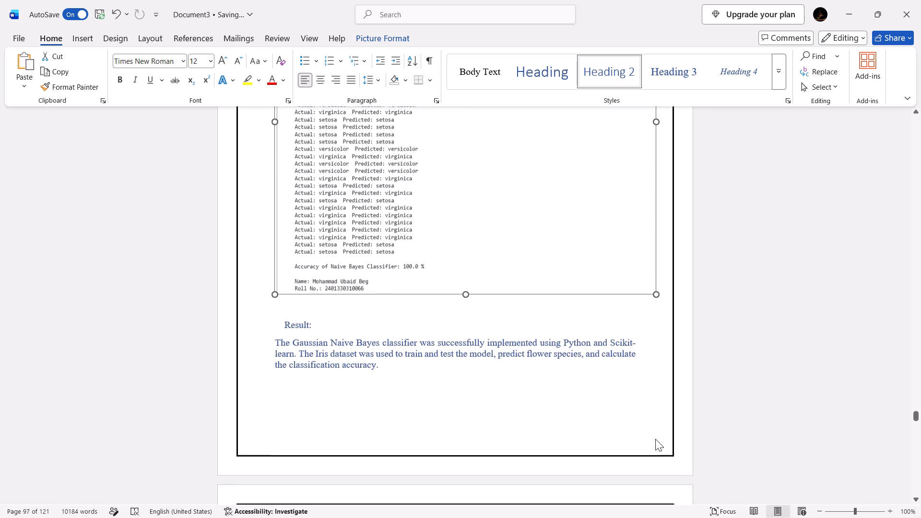
scroll(655, 439, down, 2)
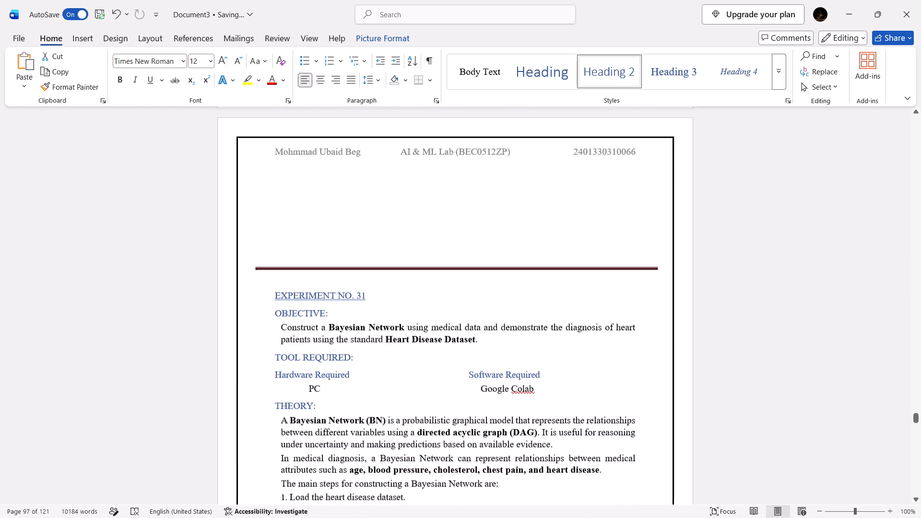
scroll(655, 439, down, 1)
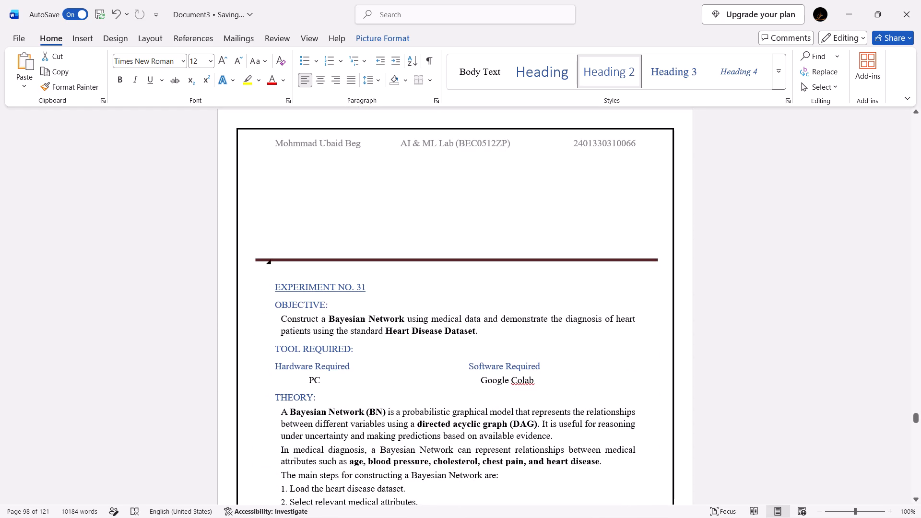
click(571, 261)
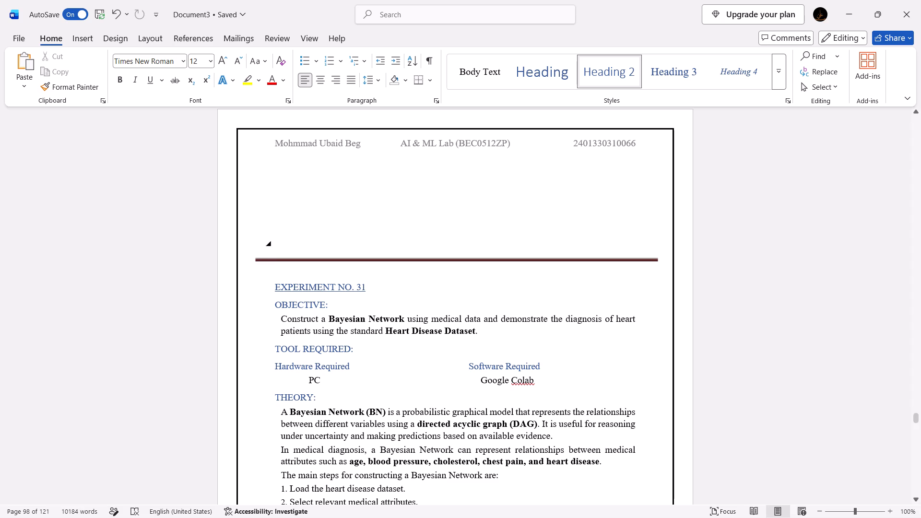
click(554, 259)
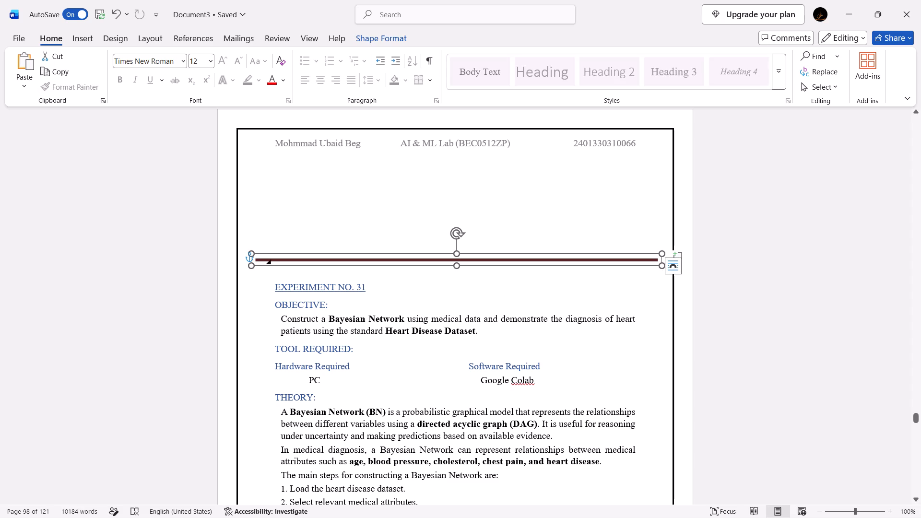
key(Delete)
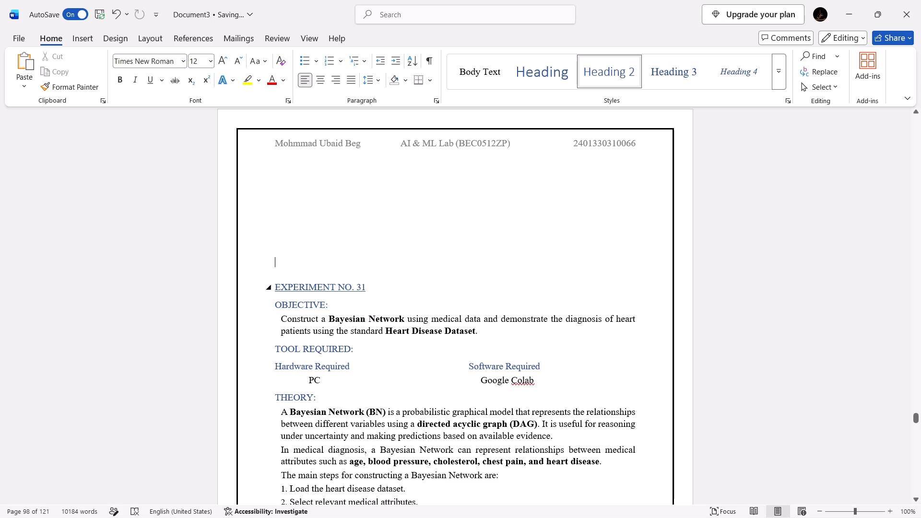
Set the EXPERIMENT NO. 31 heading's font size to 14.
drag(376, 285, 285, 287)
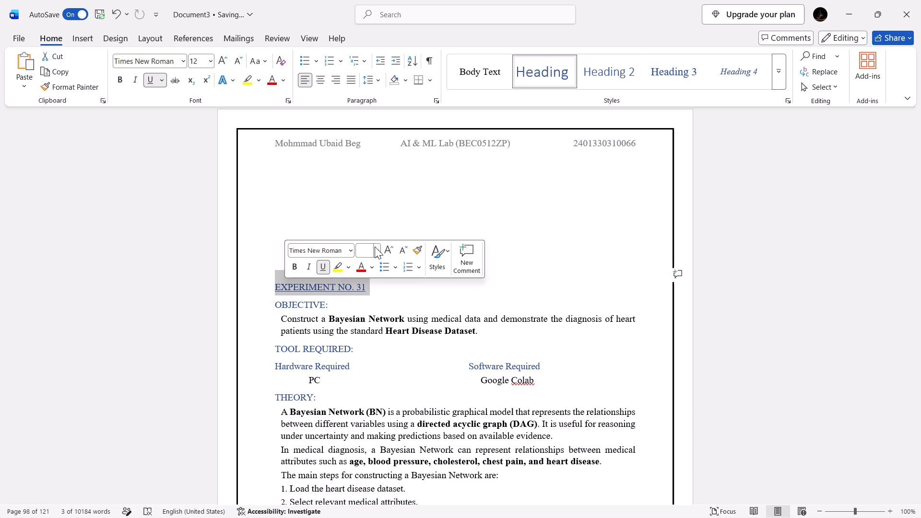
click(376, 248)
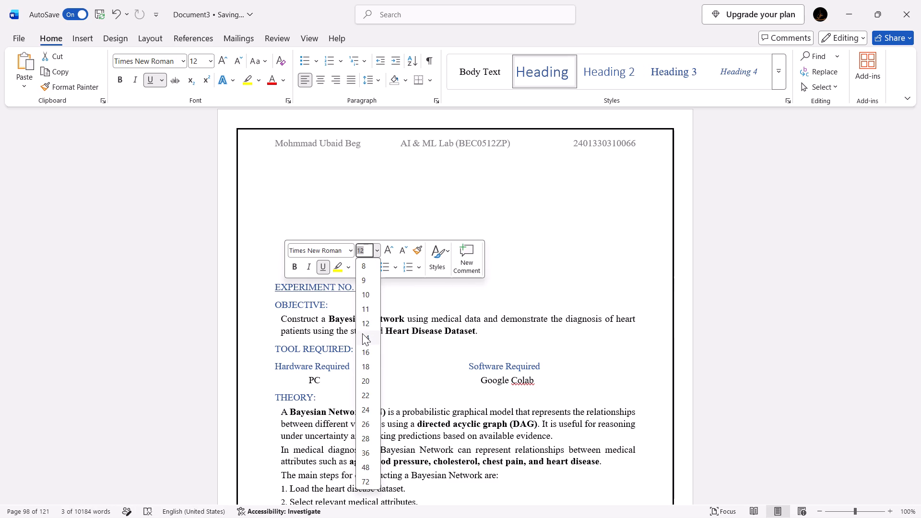
click(362, 333)
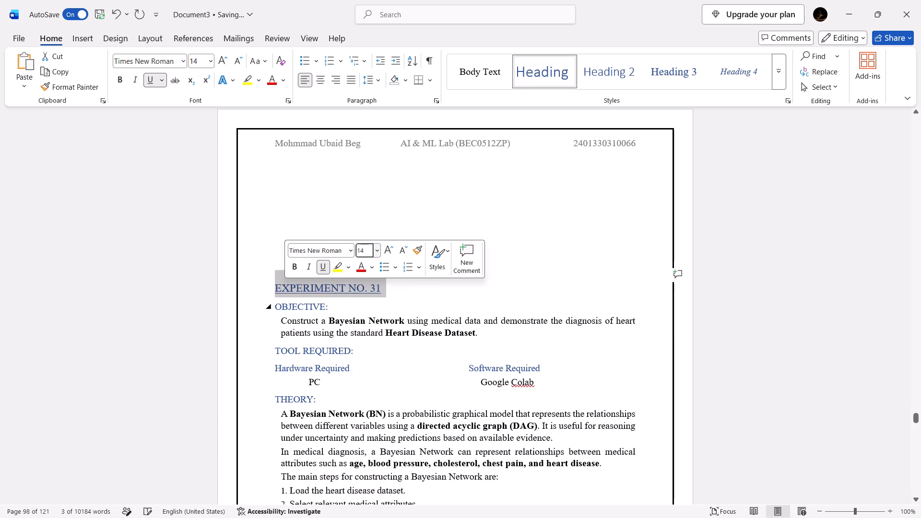
Remove the blank lines above the EXPERIMENT NO. 31 heading so it sits at the top of its page.
click(272, 294)
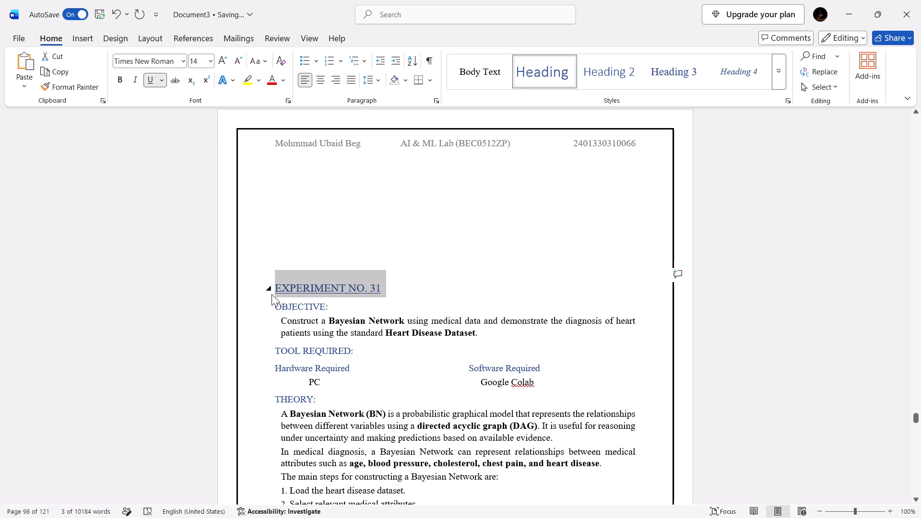
key(BackSpace)
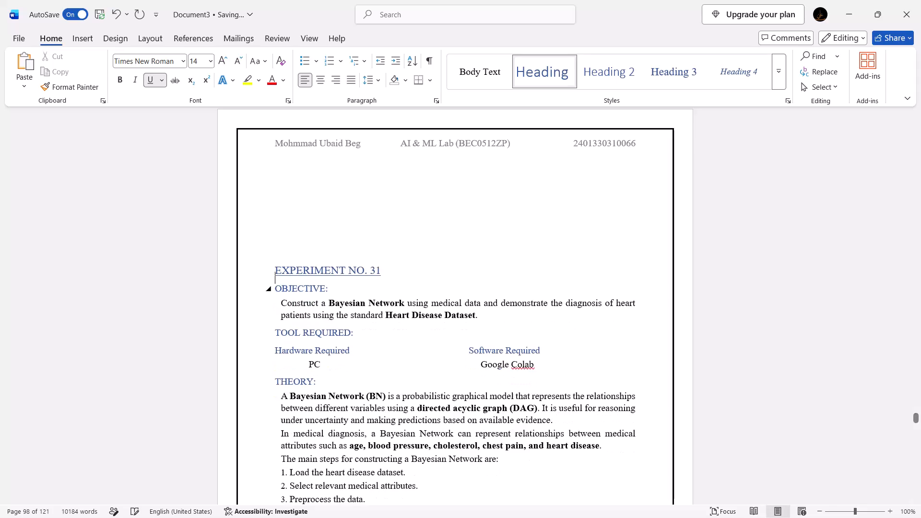
key(BackSpace)
key(BackSpace)
key(BackSpace)
key(BackSpace)
key(BackSpace)
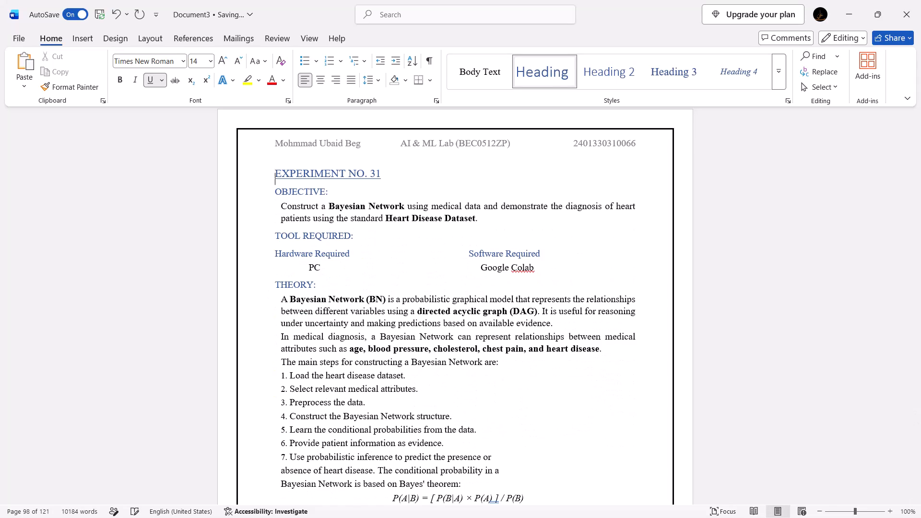
Center the EXPERIMENT NO. 31 heading.
click(321, 81)
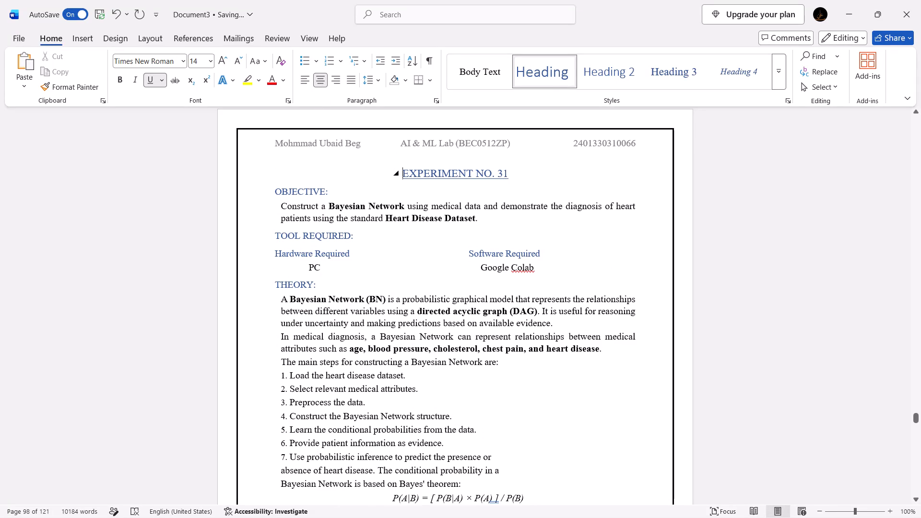
drag(522, 177, 425, 173)
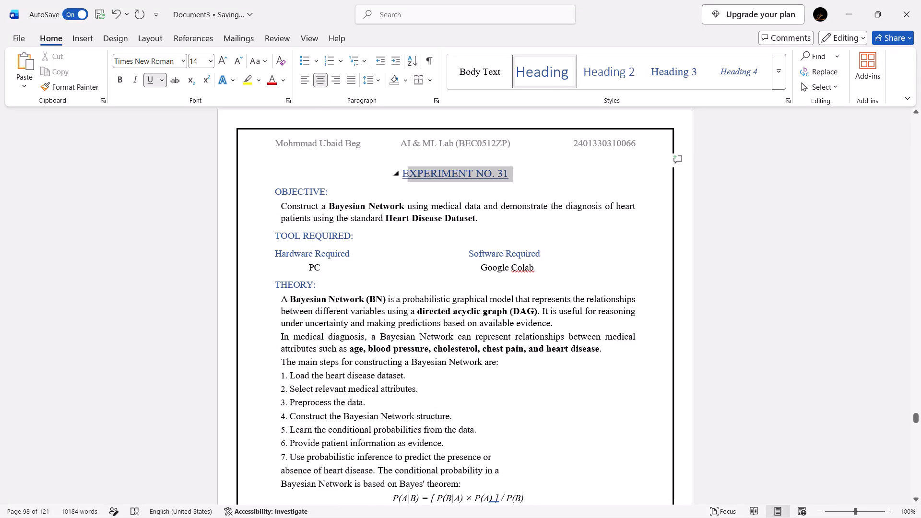
drag(425, 173, 414, 172)
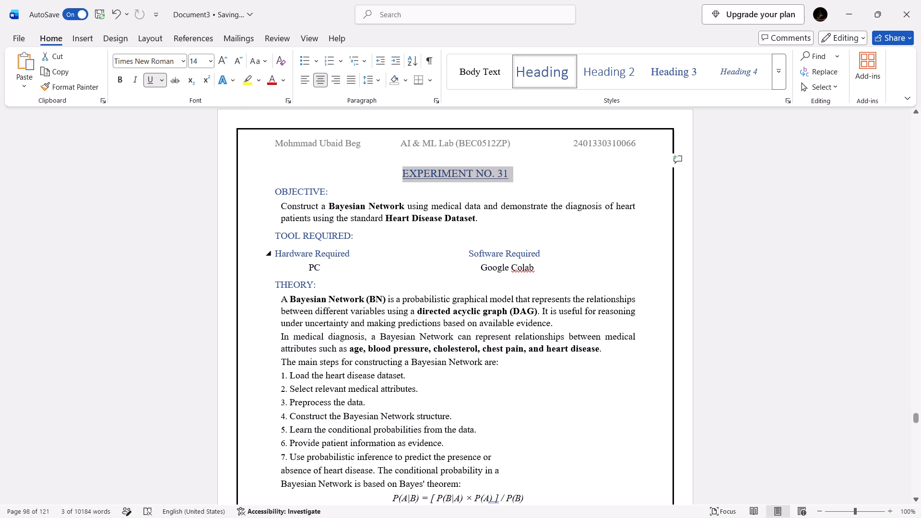
Remove the extra blank lines above the OUTPUT heading of Experiment No. 31, keeping one below the Roll No. print line.
scroll(410, 250, down, 2)
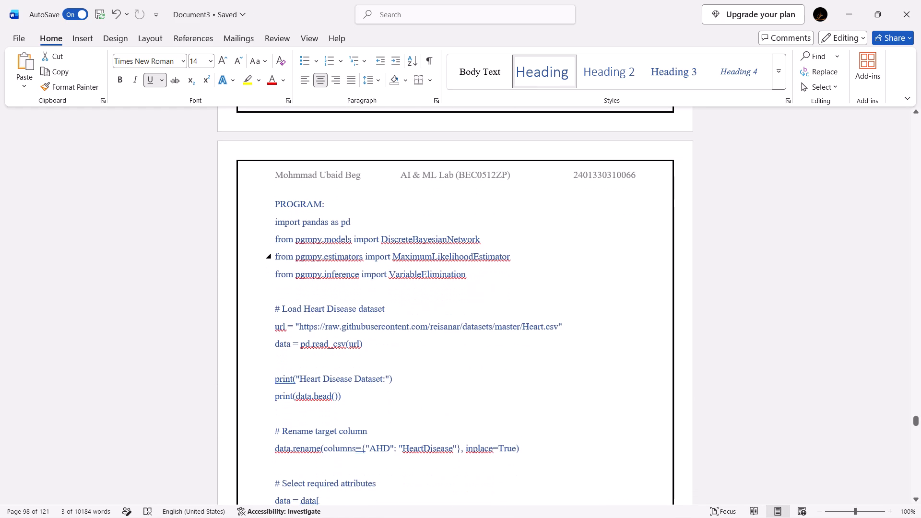
scroll(410, 250, down, 1)
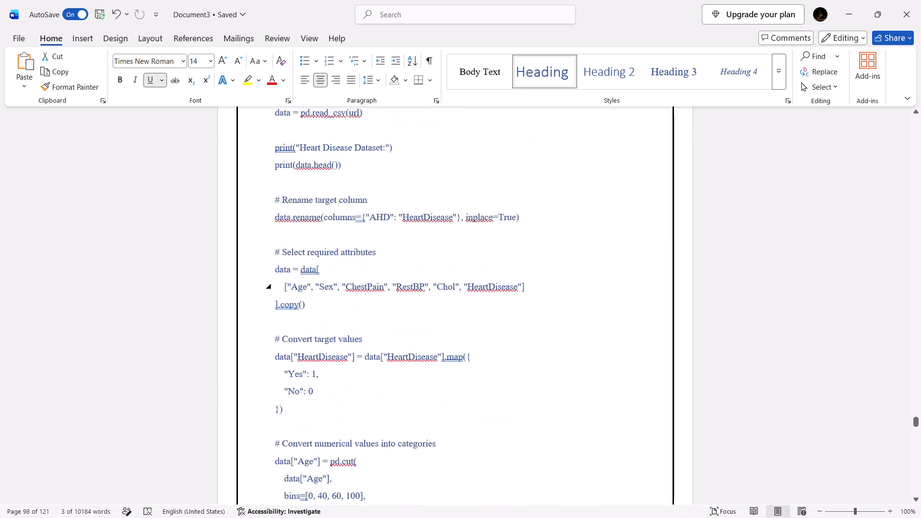
scroll(410, 250, down, 3)
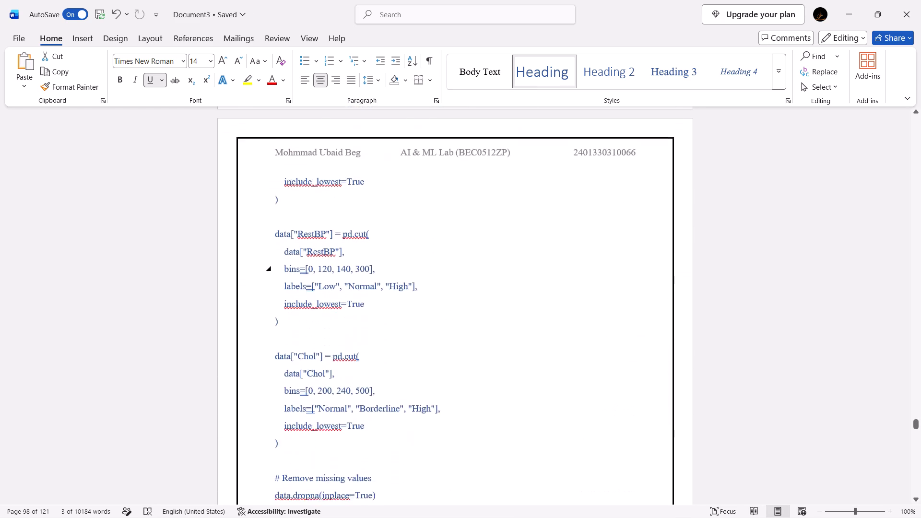
scroll(410, 250, down, 1)
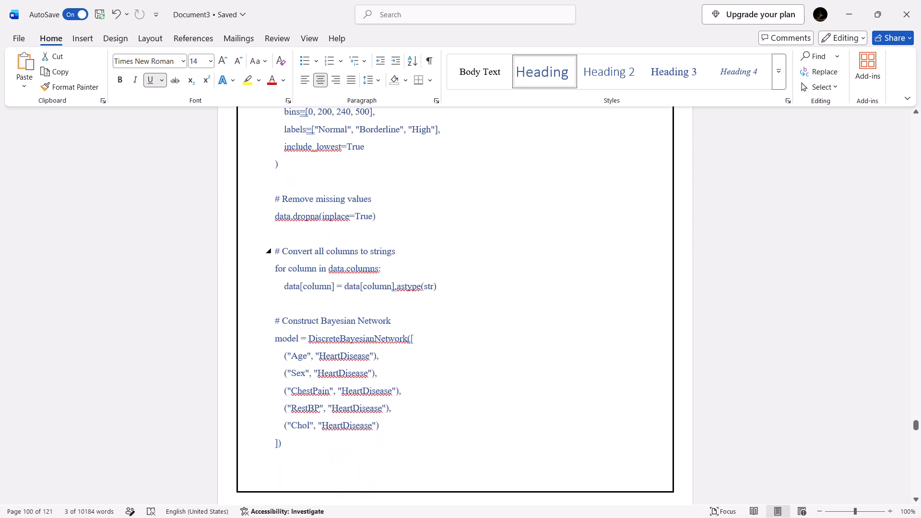
scroll(410, 250, down, 6)
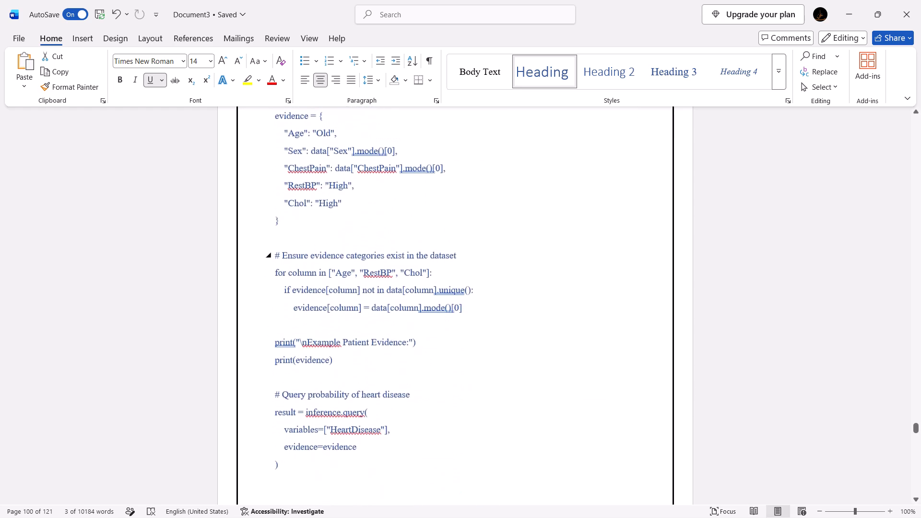
scroll(410, 250, down, 1)
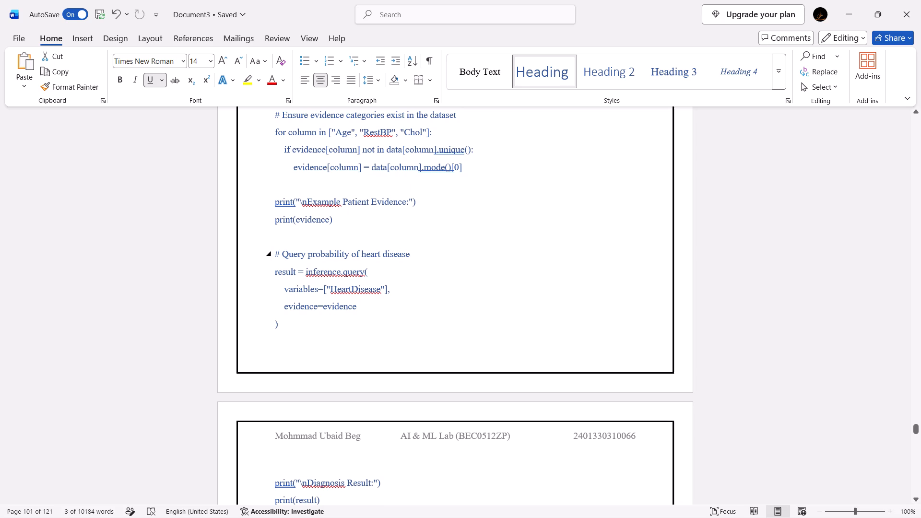
scroll(410, 250, down, 3)
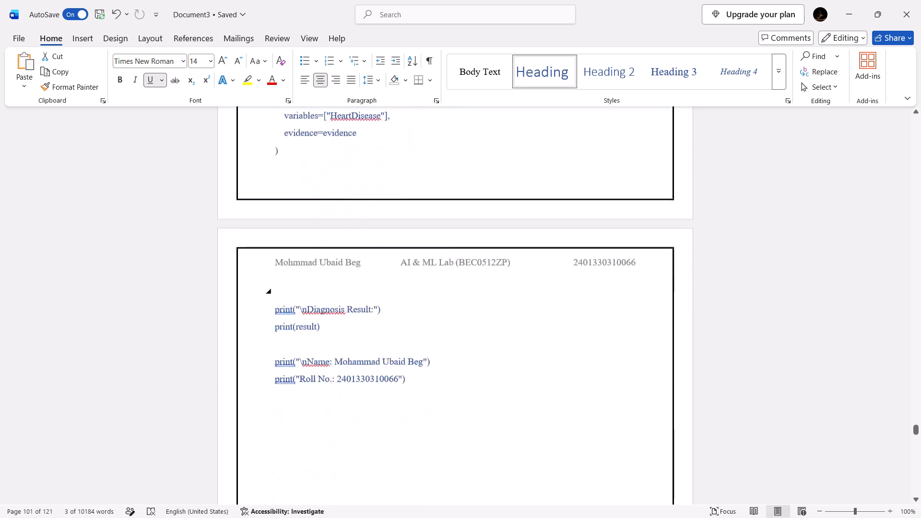
scroll(410, 250, down, 2)
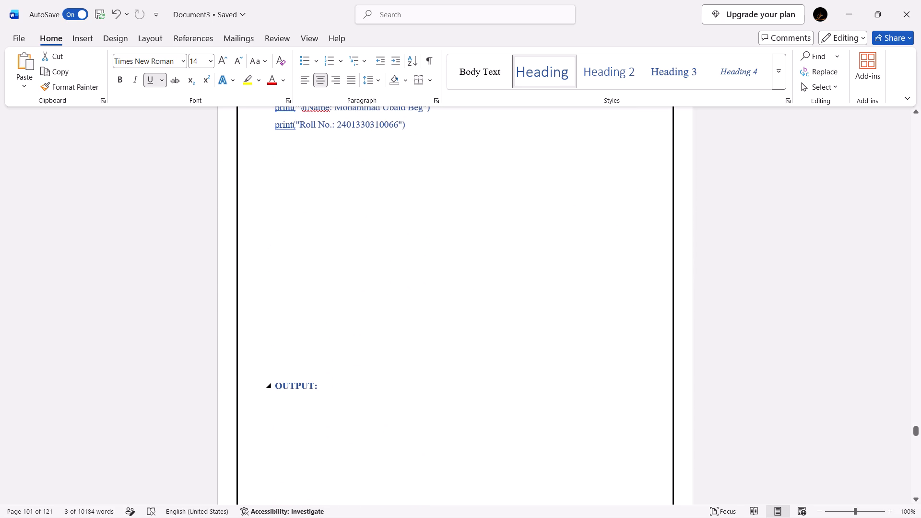
click(276, 387)
key(BackSpace)
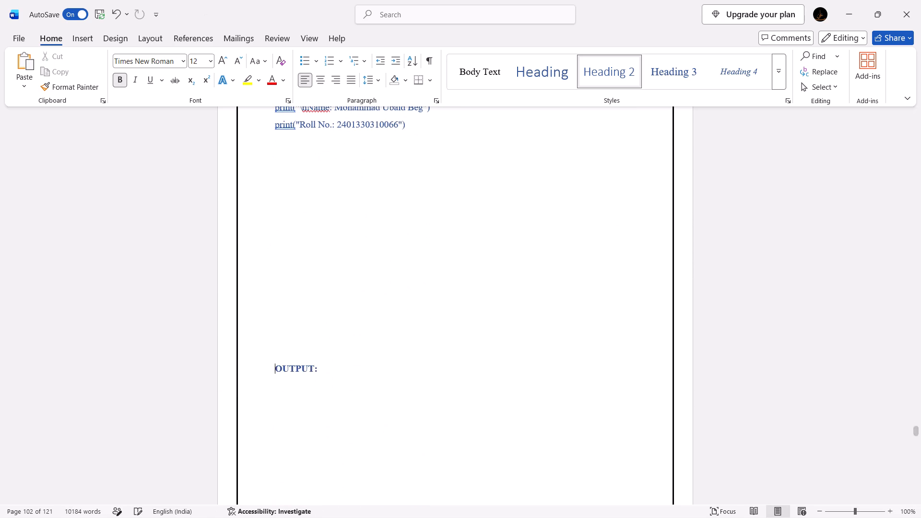
key(BackSpace)
key(BackSpace)
key(BackSpace)
key(BackSpace)
key(BackSpace)
key(BackSpace)
key(BackSpace)
key(BackSpace)
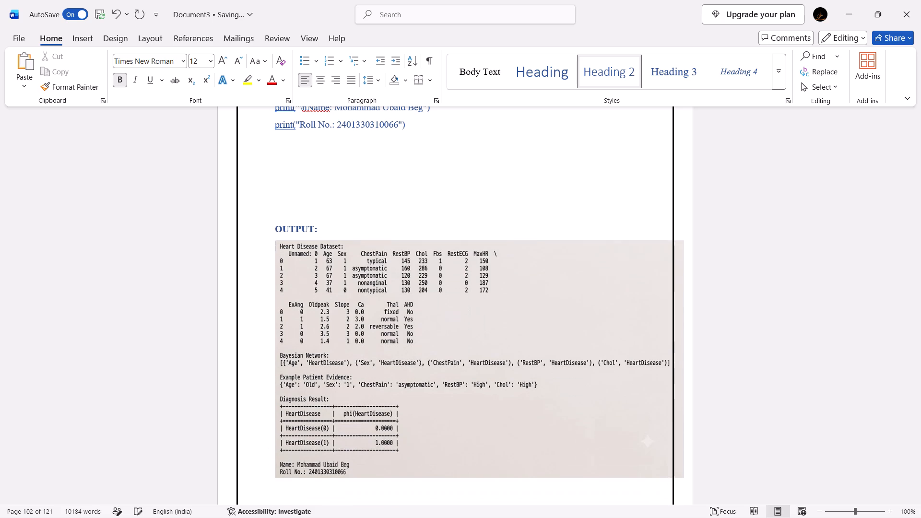
key(BackSpace)
key(BackSpace)
key(BackSpace)
key(BackSpace)
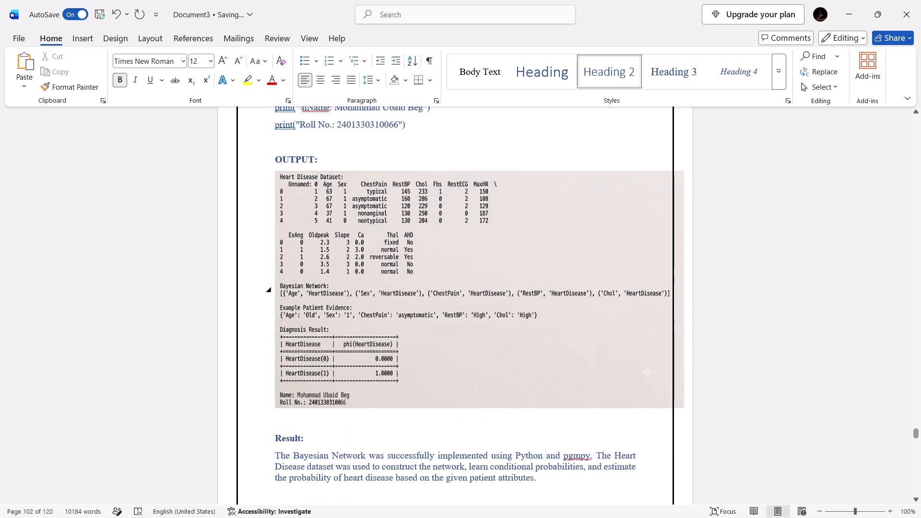
Narrow the Heart Disease Dataset output image so its right edge sits inside the page border.
click(429, 347)
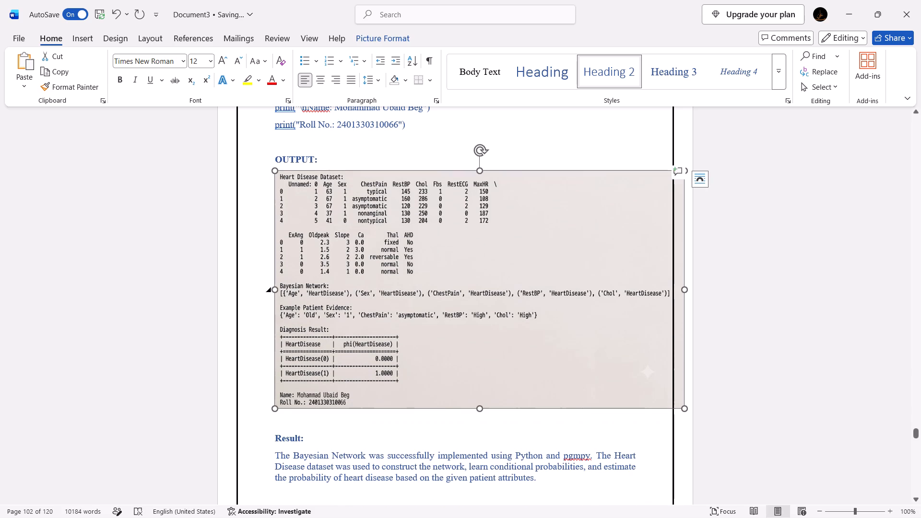
drag(686, 292, 673, 294)
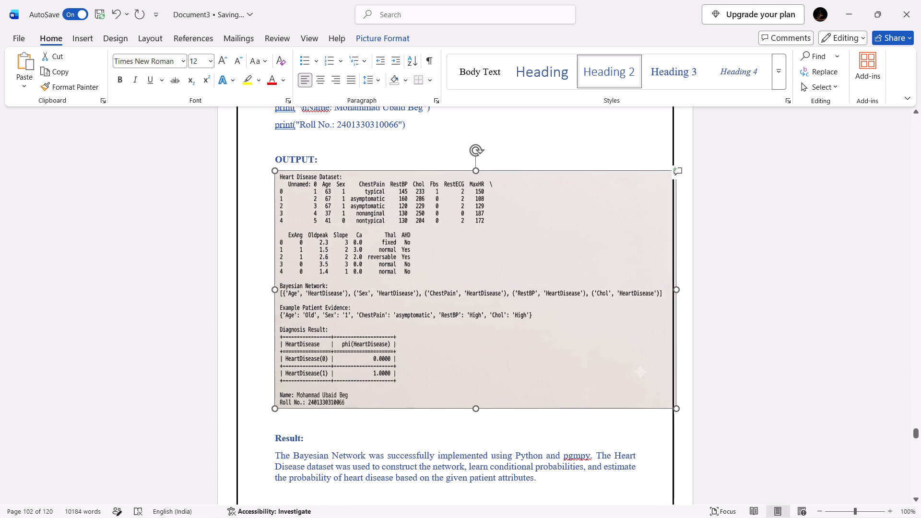
drag(673, 294, 652, 298)
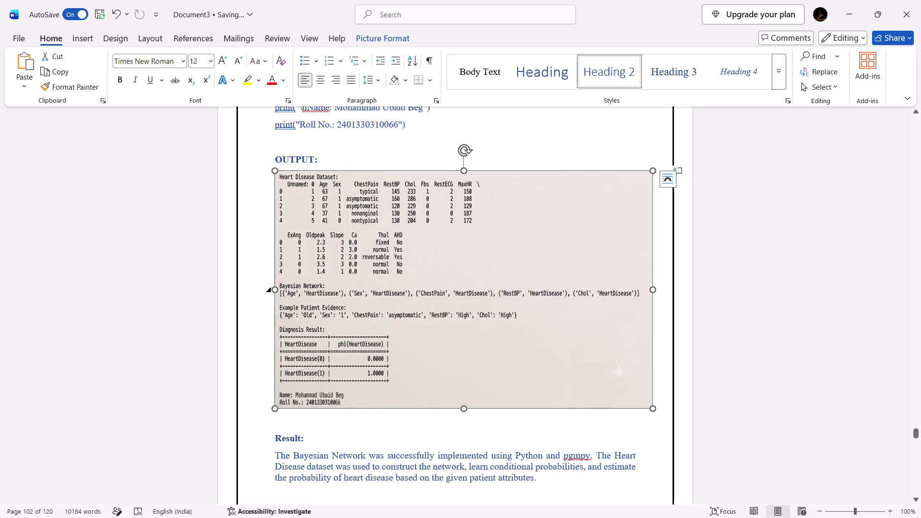
Delete the dark red horizontal divider line above the EXPERIMENT NO. 32 heading.
scroll(595, 333, down, 2)
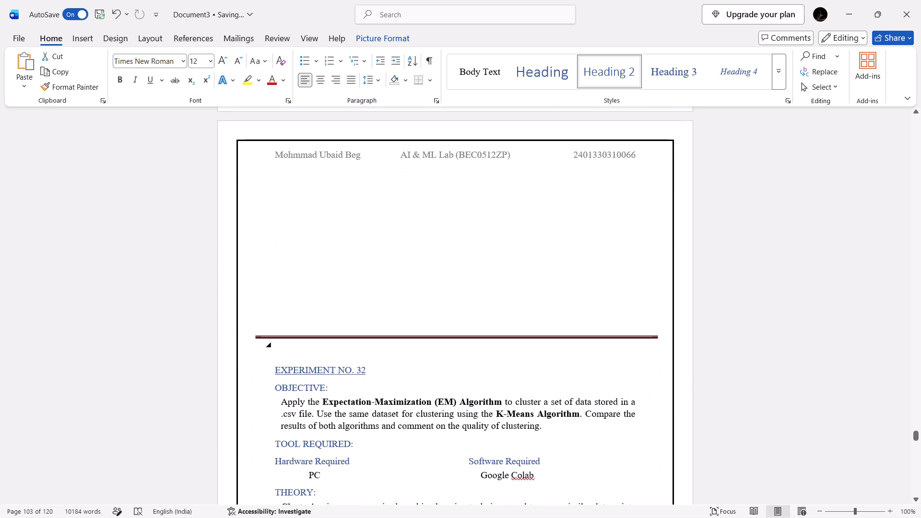
click(551, 336)
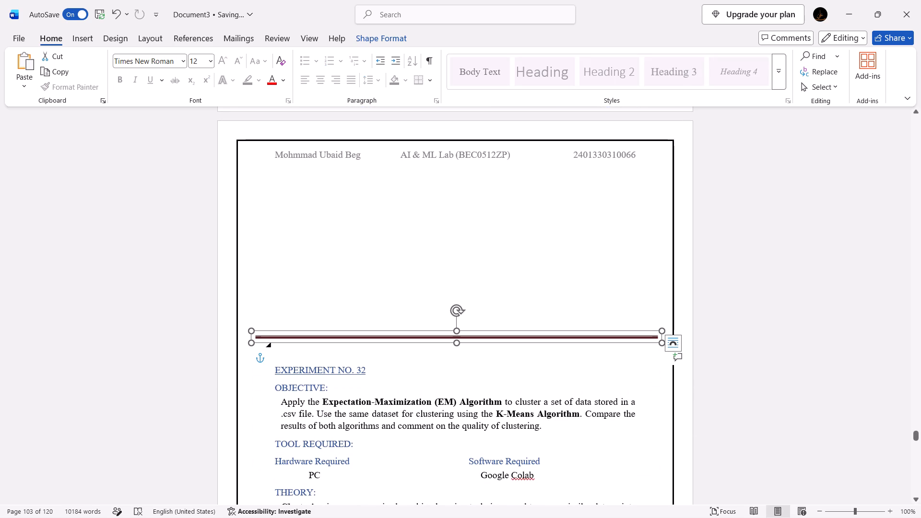
key(Delete)
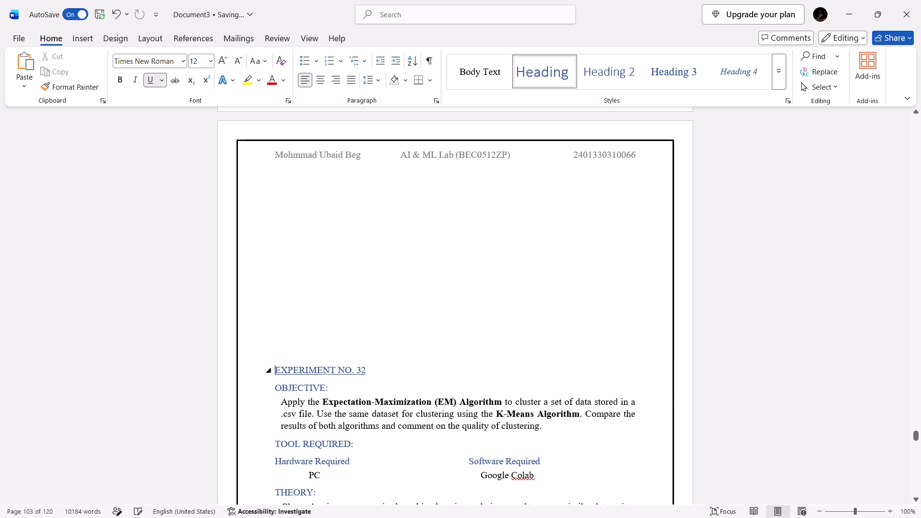
Remove the blank lines above the EXPERIMENT NO. 32 heading so it sits at the top of its page.
click(277, 372)
key(BackSpace)
key(BackSpace)
key(BackSpace)
key(BackSpace)
key(BackSpace)
key(BackSpace)
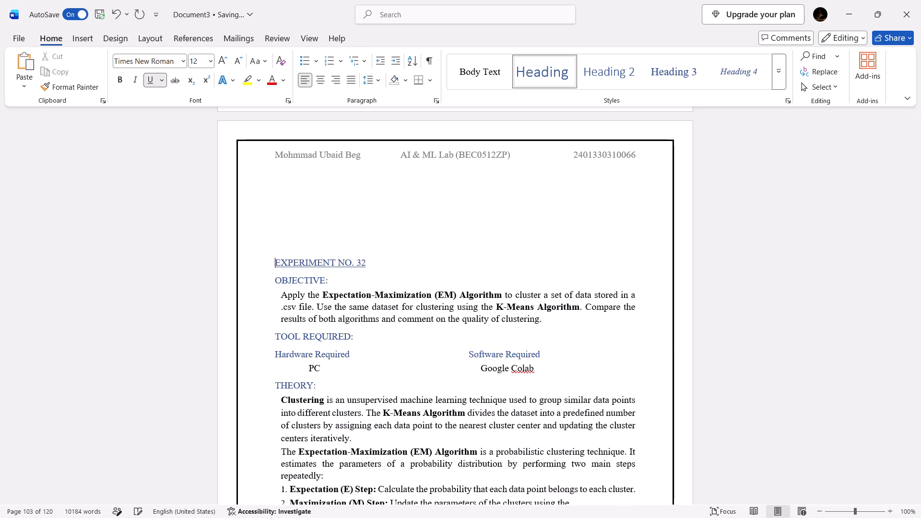
key(BackSpace)
key(BackSpace)
key(BackSpace)
key(BackSpace)
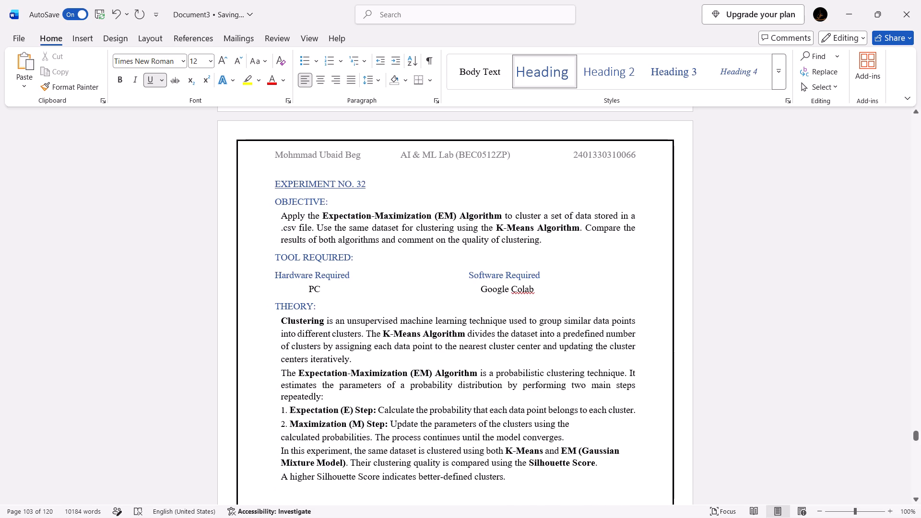
Center the EXPERIMENT NO. 32 heading and set its font size to 14.
click(319, 85)
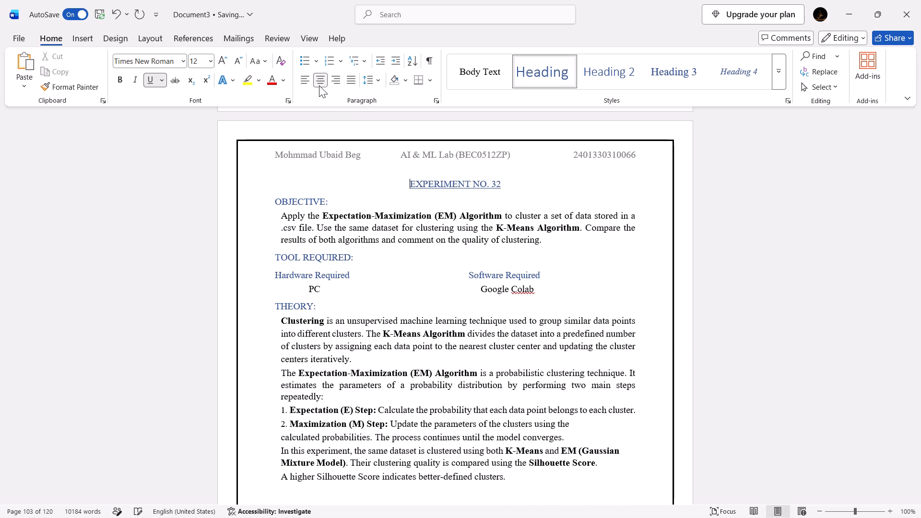
drag(506, 180, 423, 173)
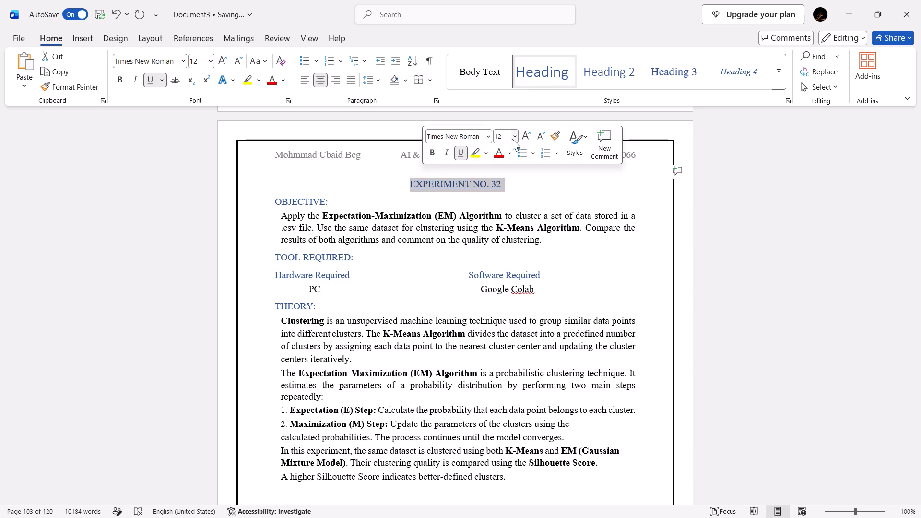
click(517, 137)
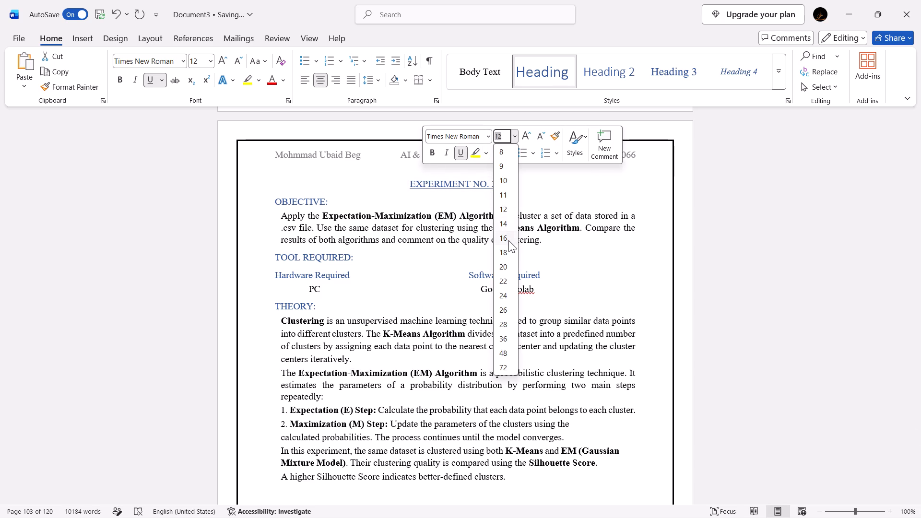
click(508, 225)
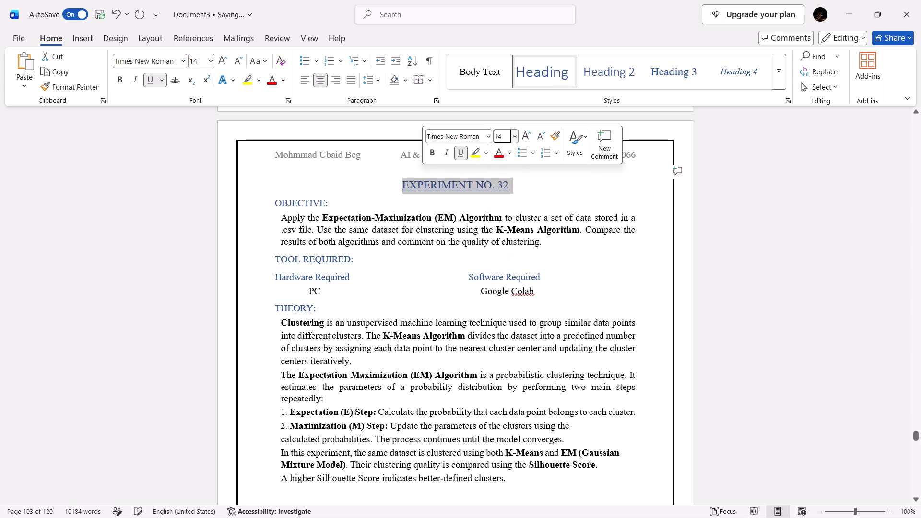
Remove the blank lines above the OUTPUT heading of Experiment 32 so it directly follows the roll number print line.
scroll(475, 304, down, 1)
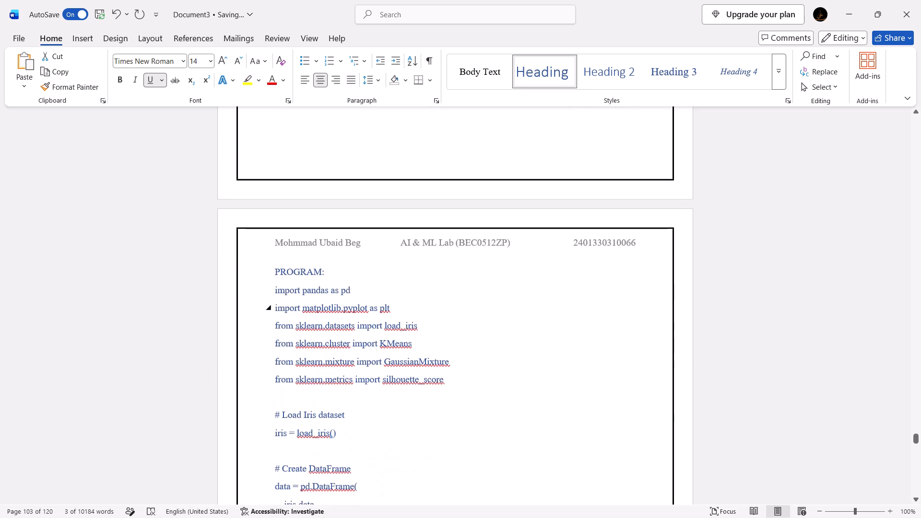
scroll(475, 304, down, 2)
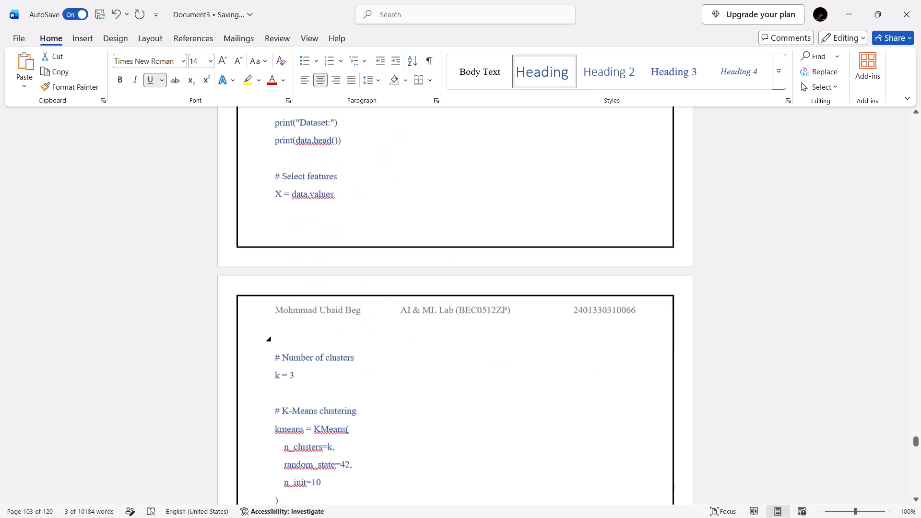
scroll(475, 304, down, 3)
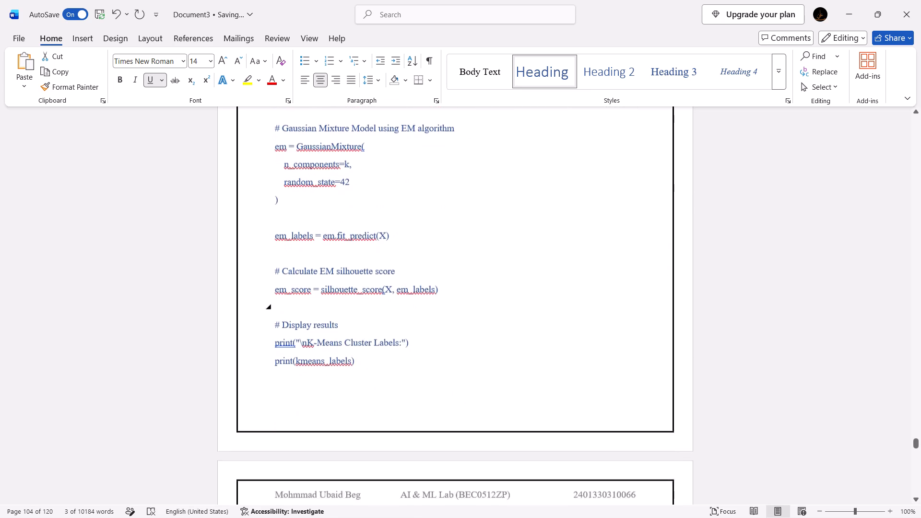
scroll(475, 304, down, 3)
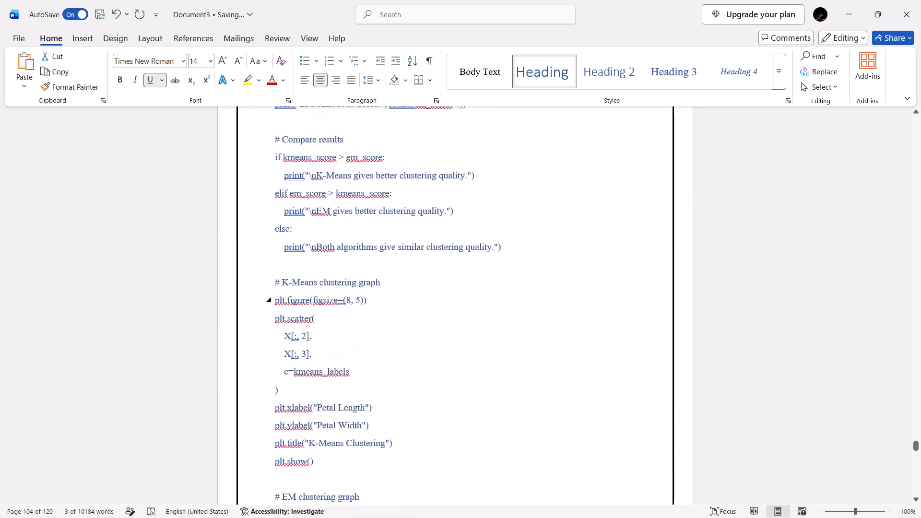
scroll(475, 304, down, 2)
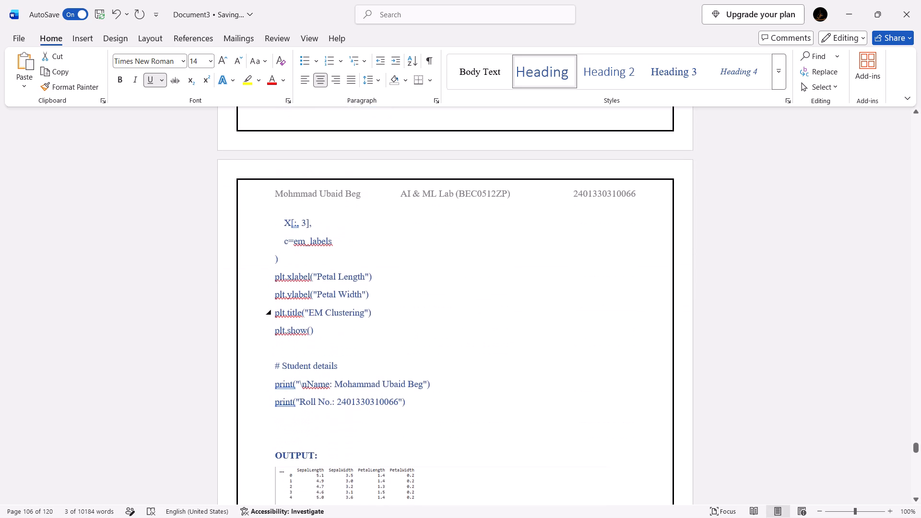
scroll(475, 304, down, 2)
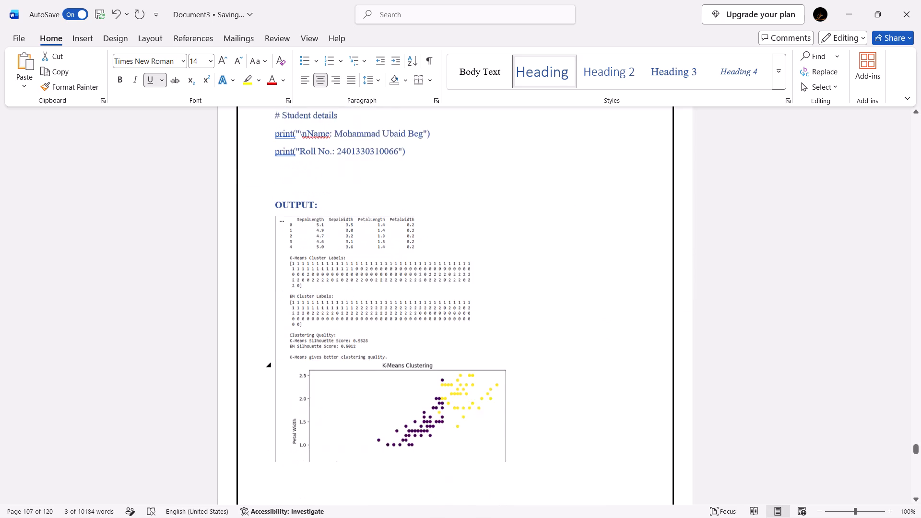
scroll(475, 304, down, 3)
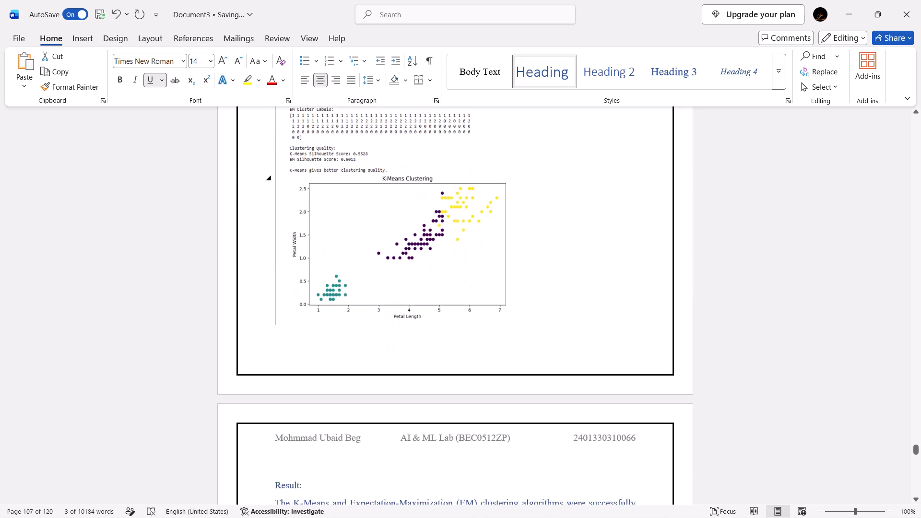
scroll(475, 304, down, 1)
scroll(475, 304, up, 1)
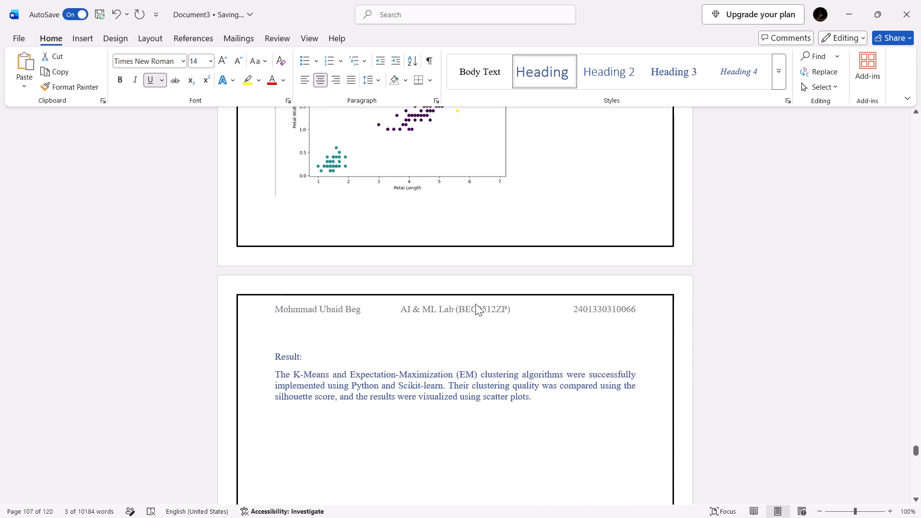
scroll(475, 304, up, 1)
click(440, 340)
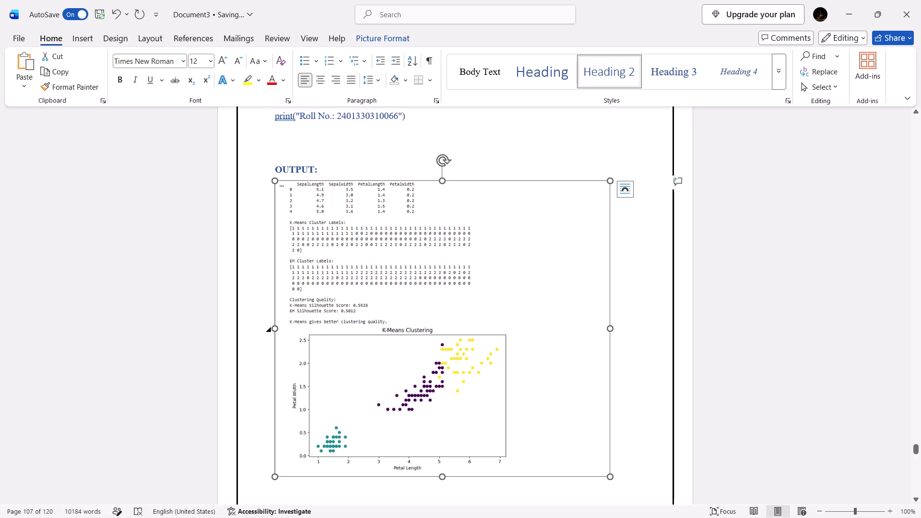
click(274, 169)
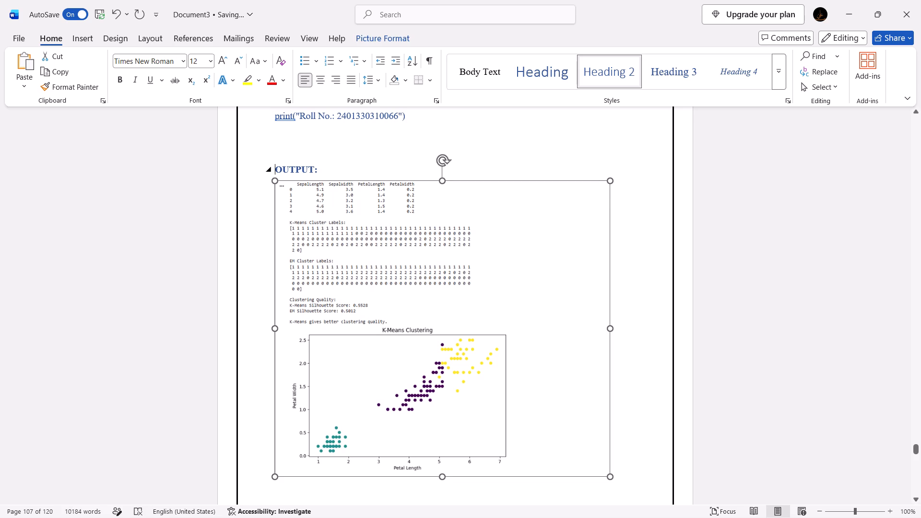
click(274, 169)
key(BackSpace)
key(BackSpace)
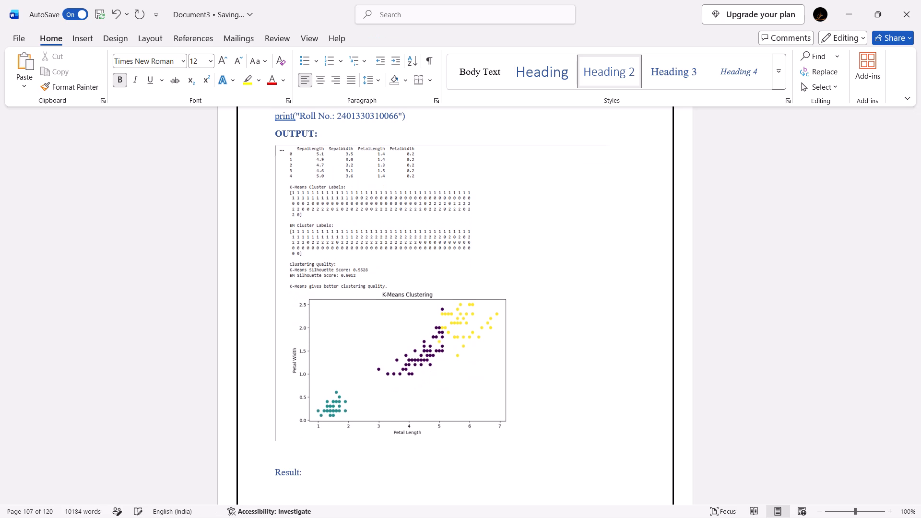
Reduce the height of the K-Means clustering output image so the Result heading and its paragraph fit on the same page.
scroll(344, 215, down, 1)
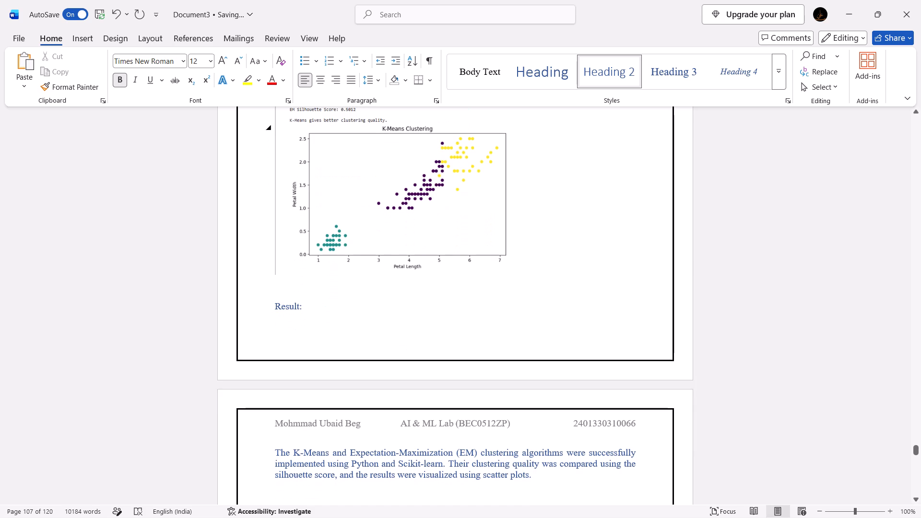
drag(373, 220, 406, 241)
click(406, 241)
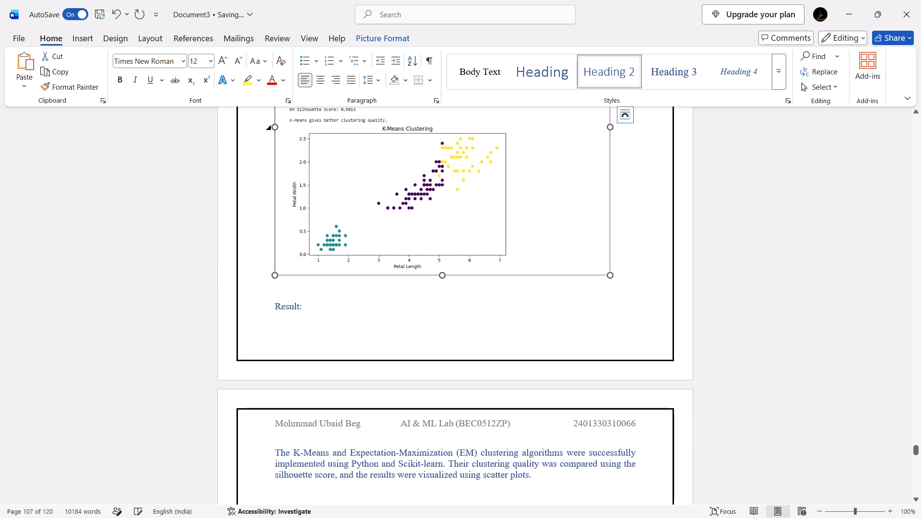
drag(443, 275, 442, 267)
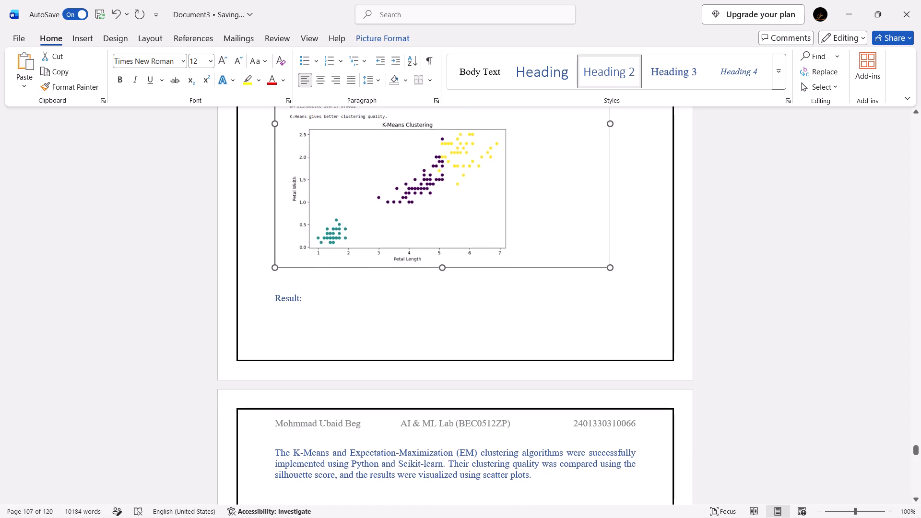
drag(442, 267, 442, 259)
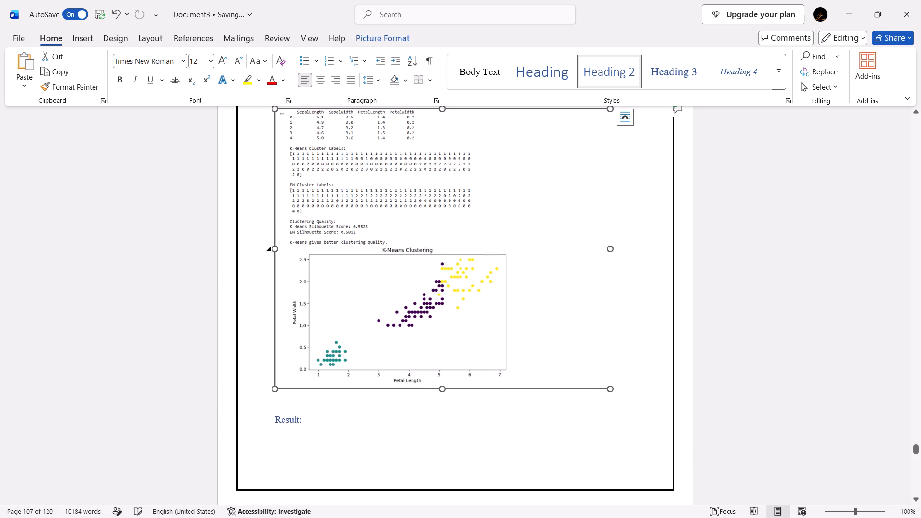
drag(441, 388, 442, 360)
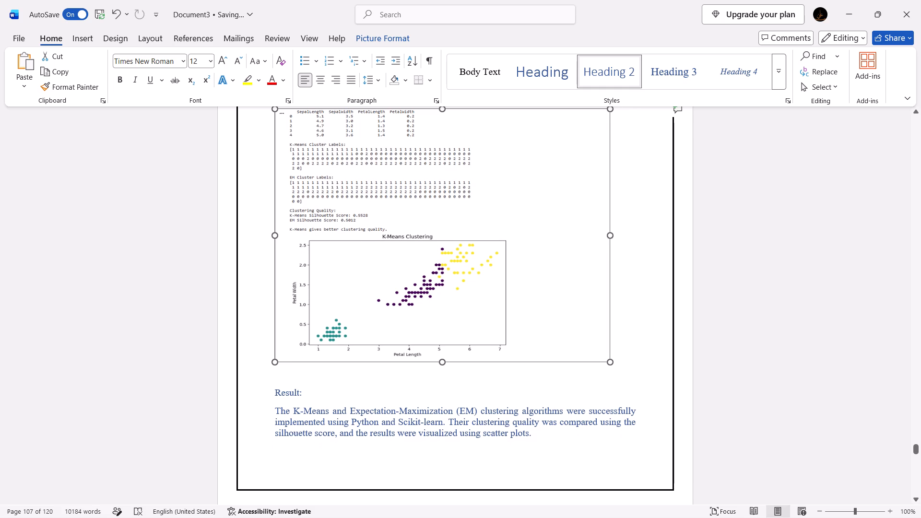
drag(442, 360, 440, 349)
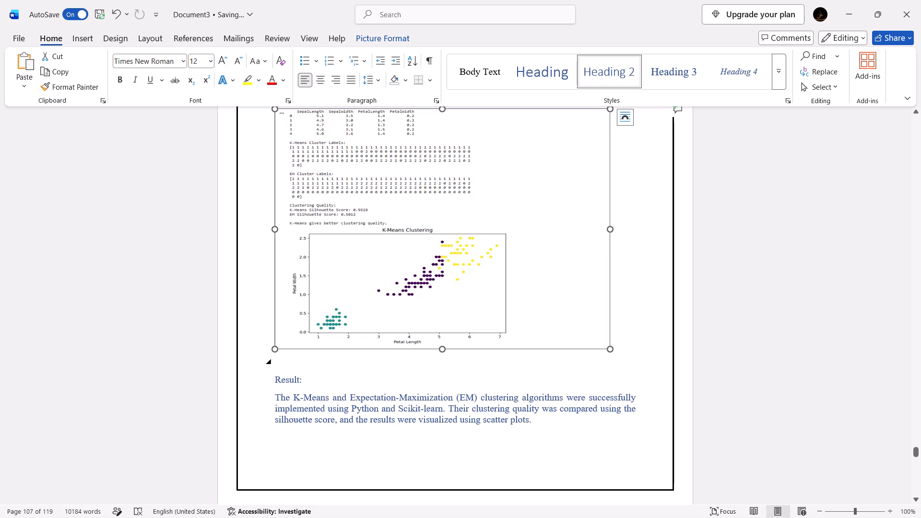
Delete the dark red horizontal divider line above the EXPERIMENT NO. 33 heading.
scroll(445, 357, down, 1)
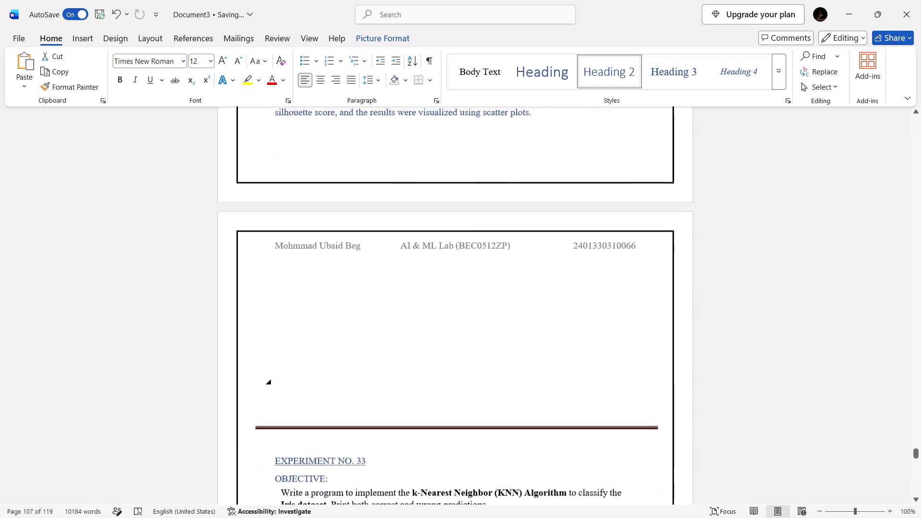
scroll(445, 357, down, 1)
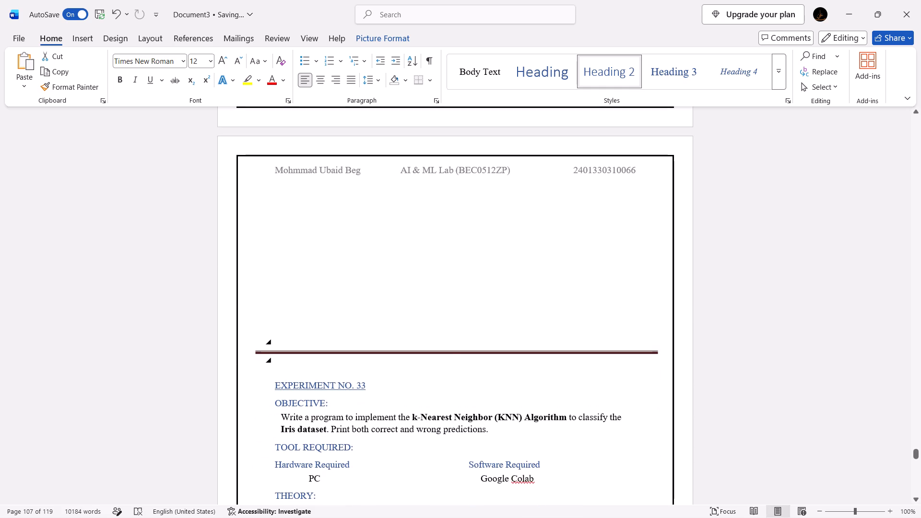
click(444, 352)
key(Delete)
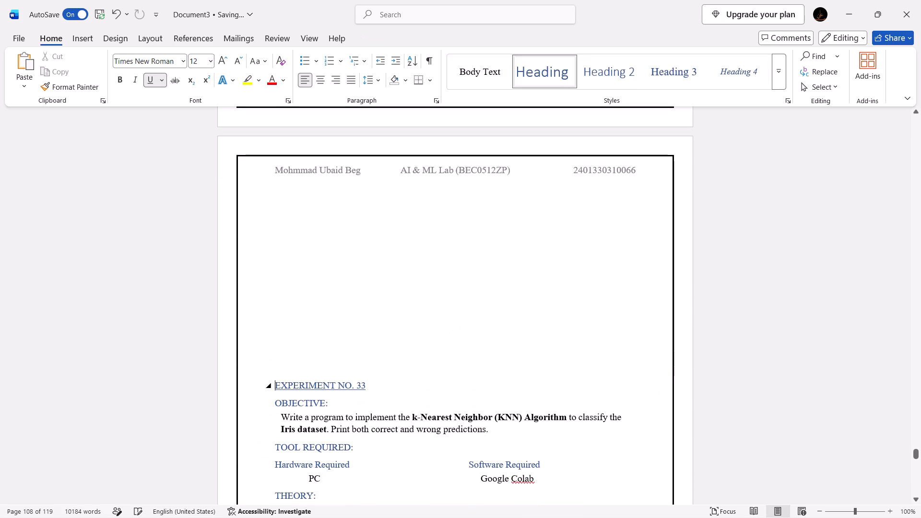
Remove the blank lines above the EXPERIMENT NO. 33 heading so it sits at the top of its page.
click(276, 384)
key(BackSpace)
key(BackSpace)
key(BackSpace)
key(BackSpace)
key(BackSpace)
key(BackSpace)
key(BackSpace)
key(BackSpace)
key(BackSpace)
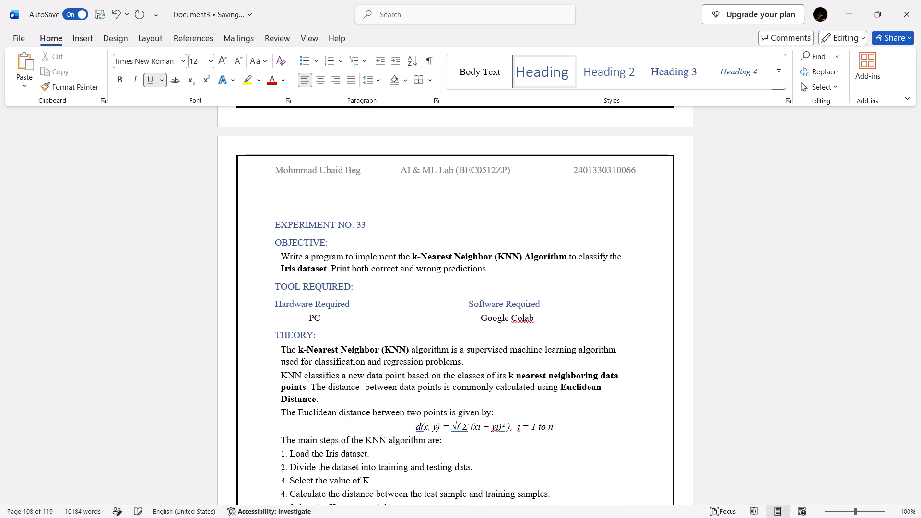
key(BackSpace)
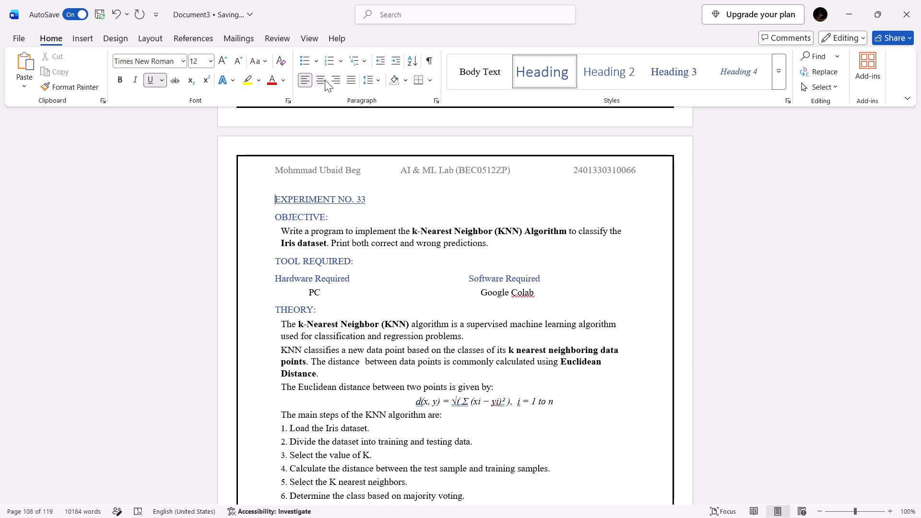
Center the EXPERIMENT NO. 33 heading and set its font size to 14.
click(325, 80)
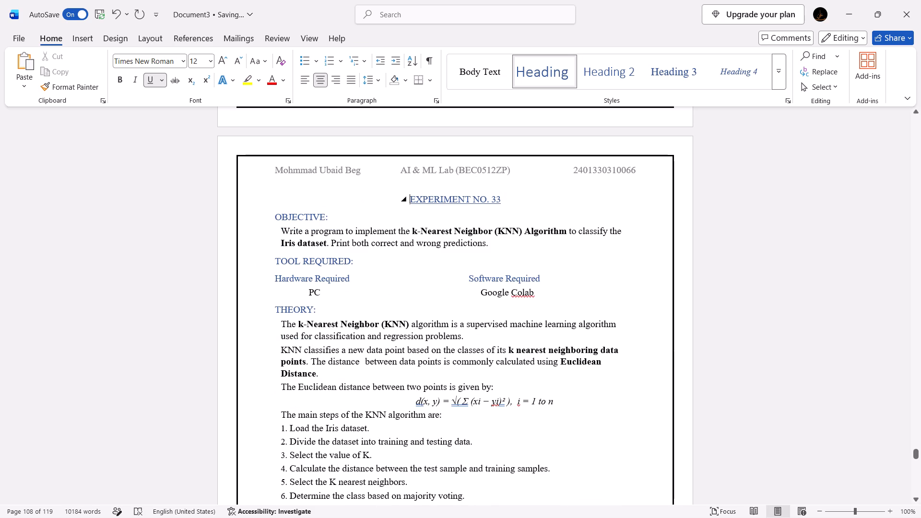
drag(502, 200, 413, 190)
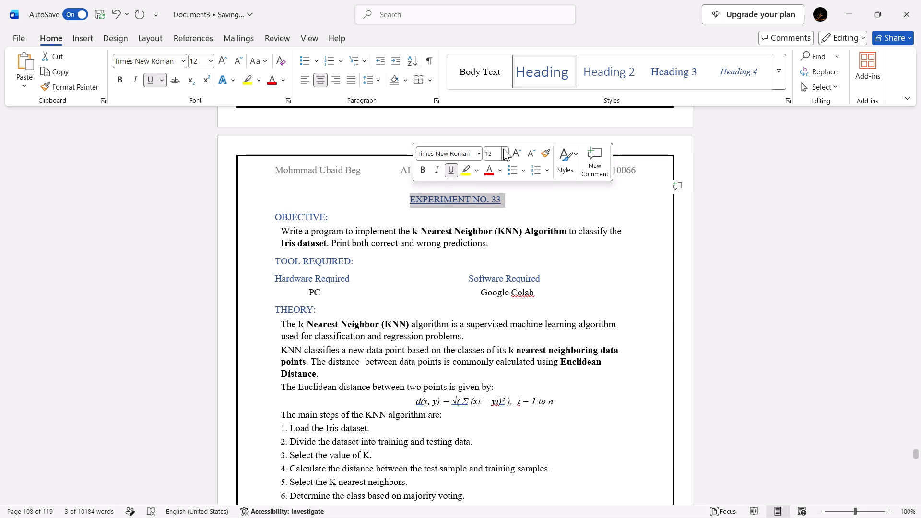
click(504, 150)
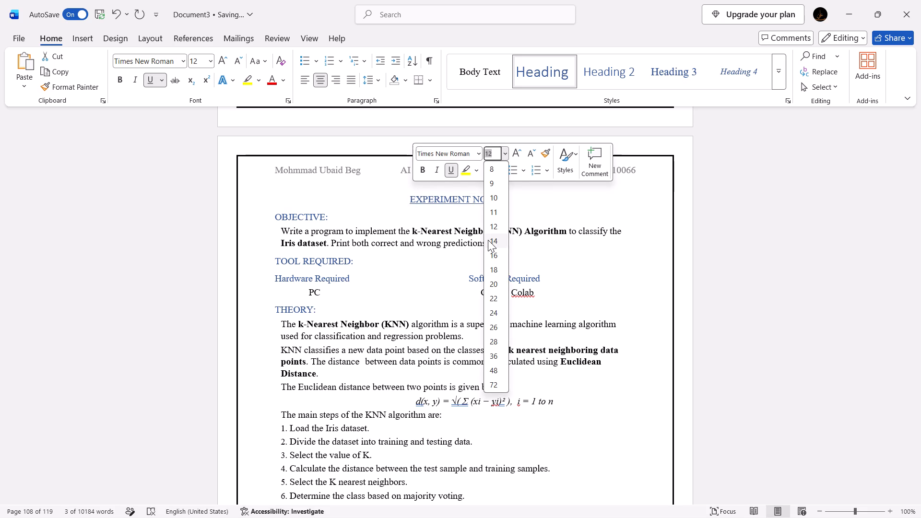
click(488, 240)
Insert blank lines above the OUTPUT heading of the KNN experiment to push it onto the page with its output image.
scroll(446, 310, down, 1)
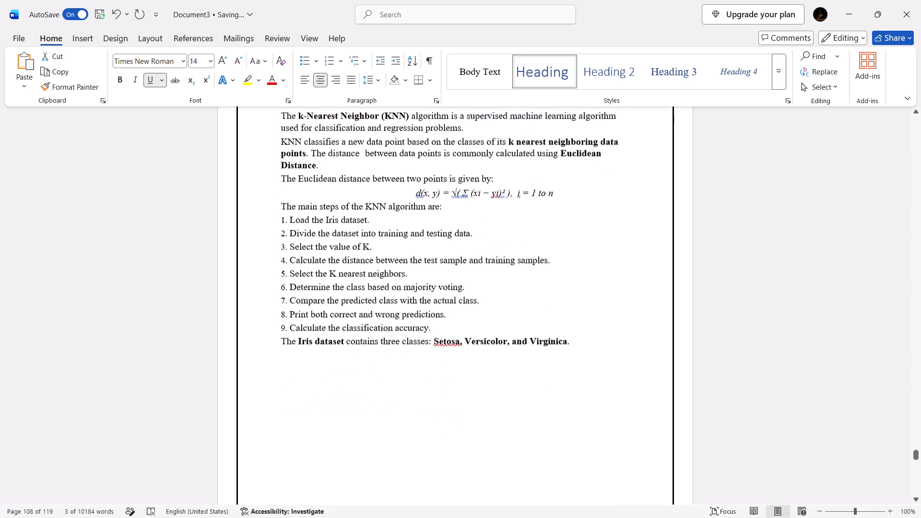
scroll(446, 310, down, 1)
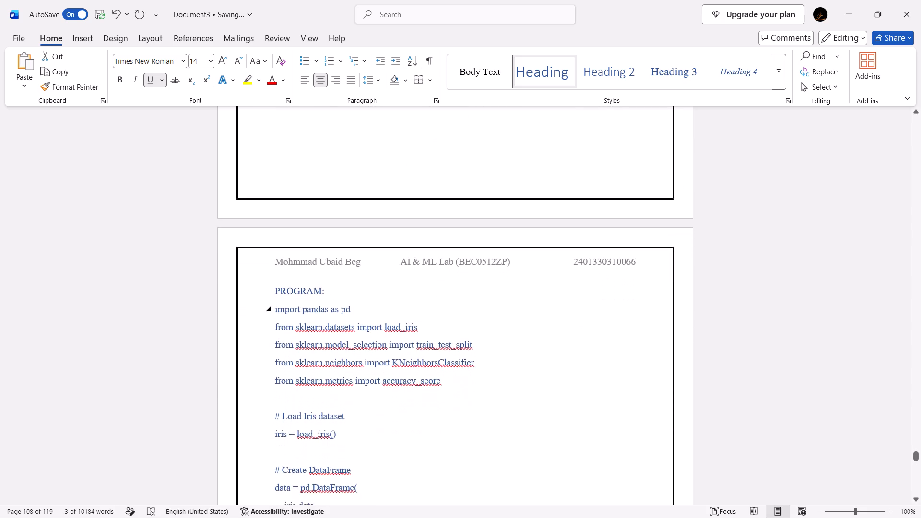
scroll(446, 310, down, 1)
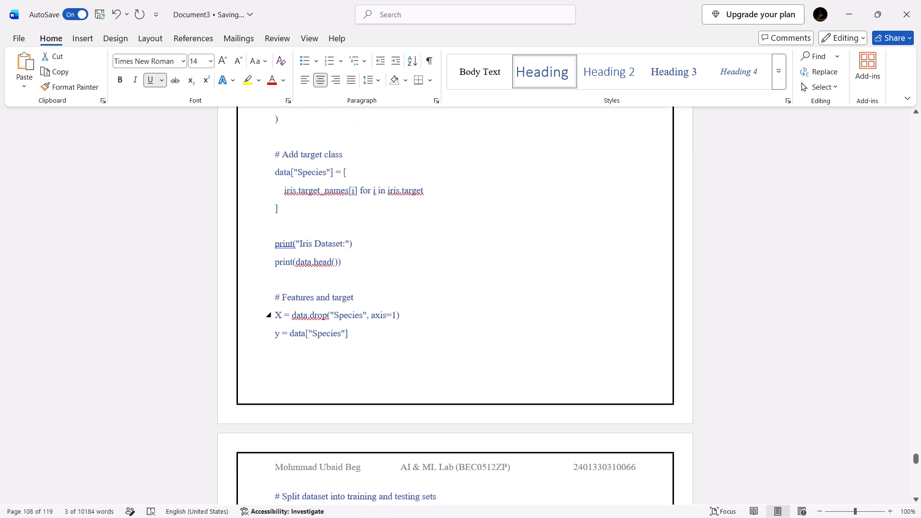
scroll(446, 310, down, 1)
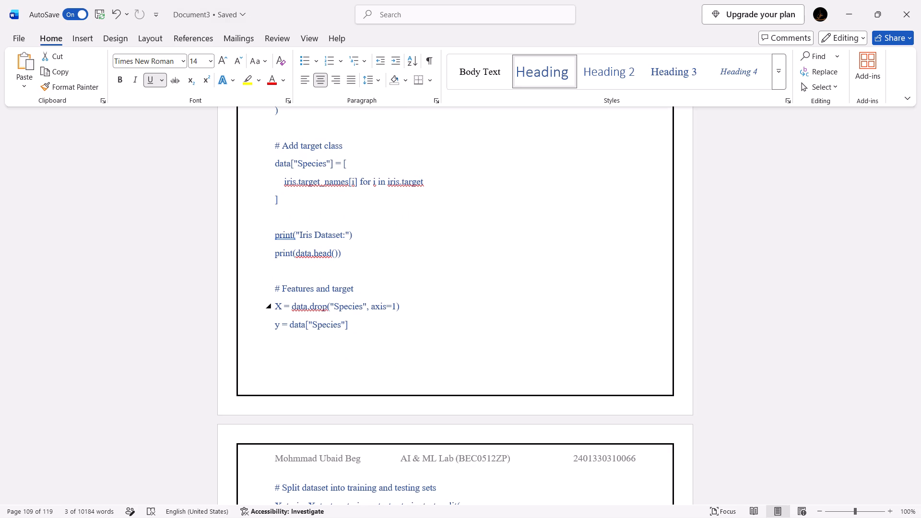
scroll(446, 310, down, 2)
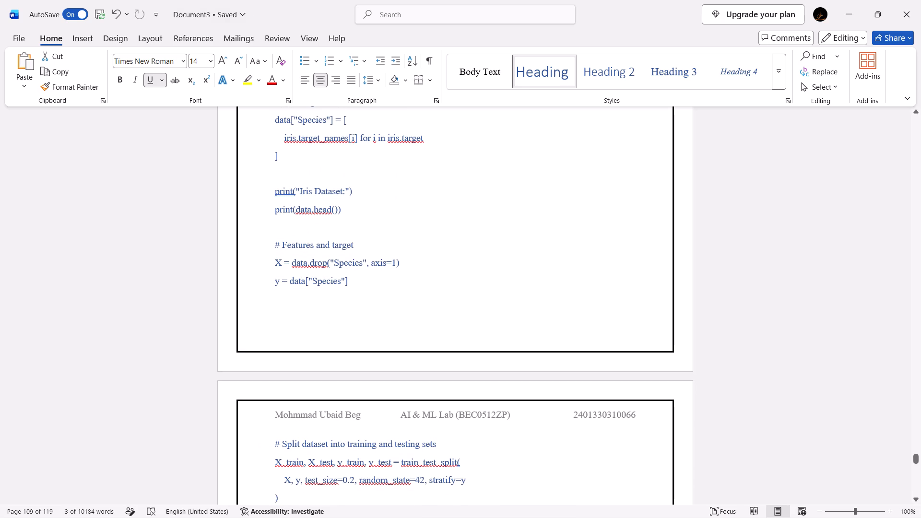
scroll(446, 310, down, 3)
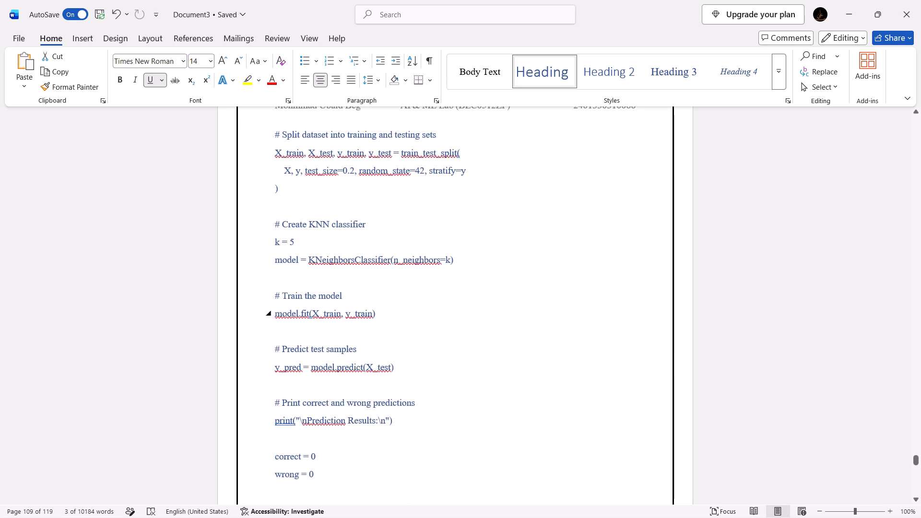
scroll(446, 310, down, 4)
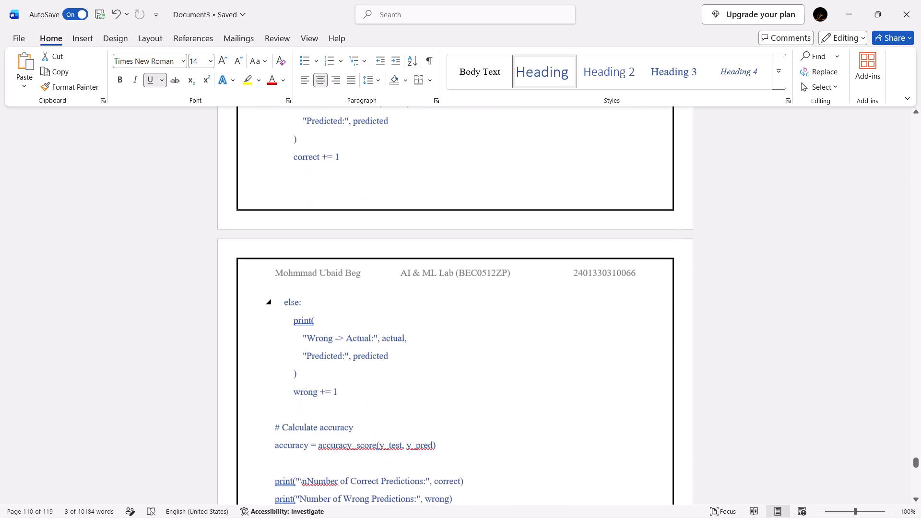
scroll(446, 310, down, 2)
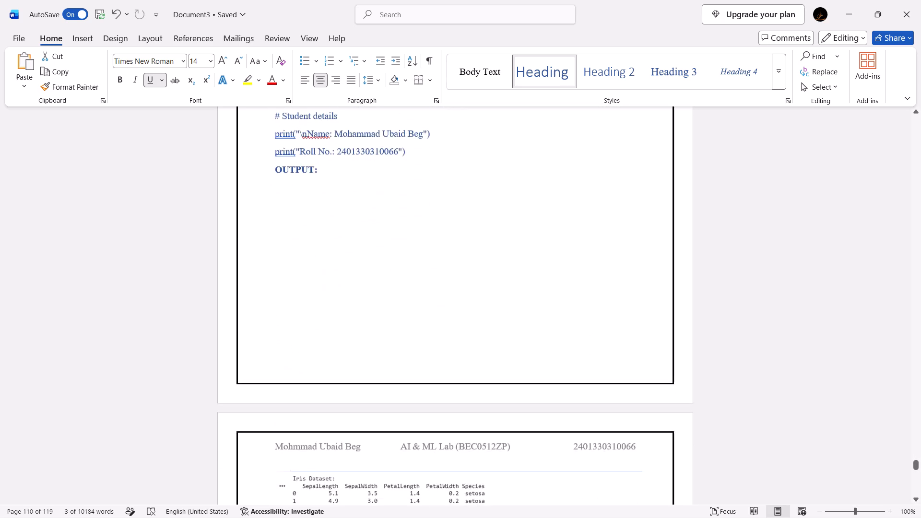
scroll(446, 310, down, 2)
scroll(446, 310, up, 1)
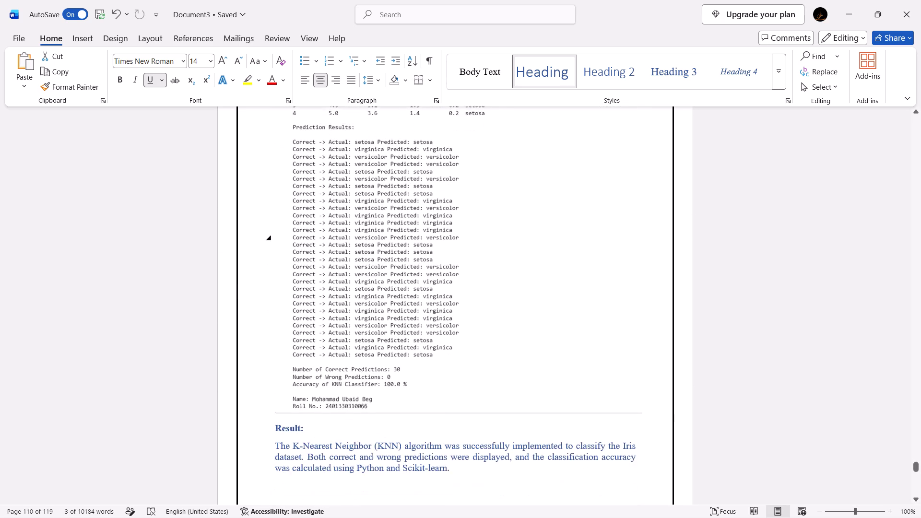
scroll(446, 310, up, 2)
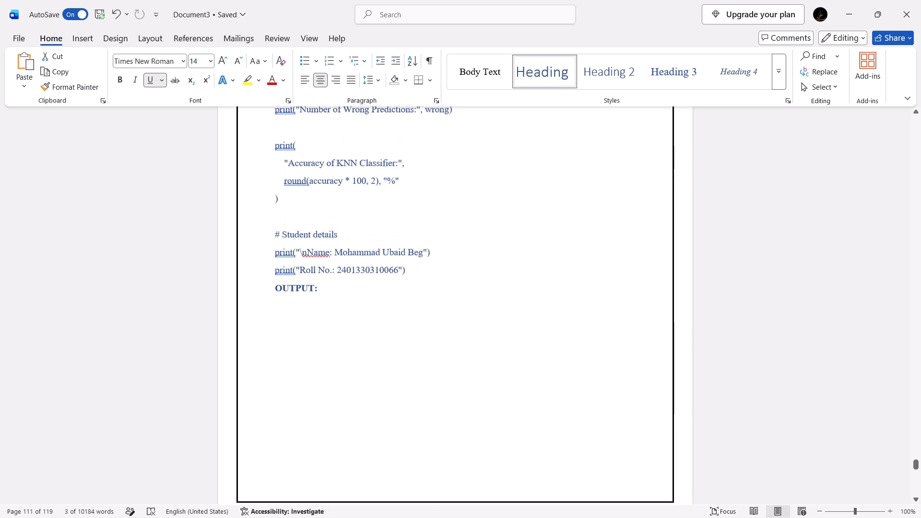
click(274, 290)
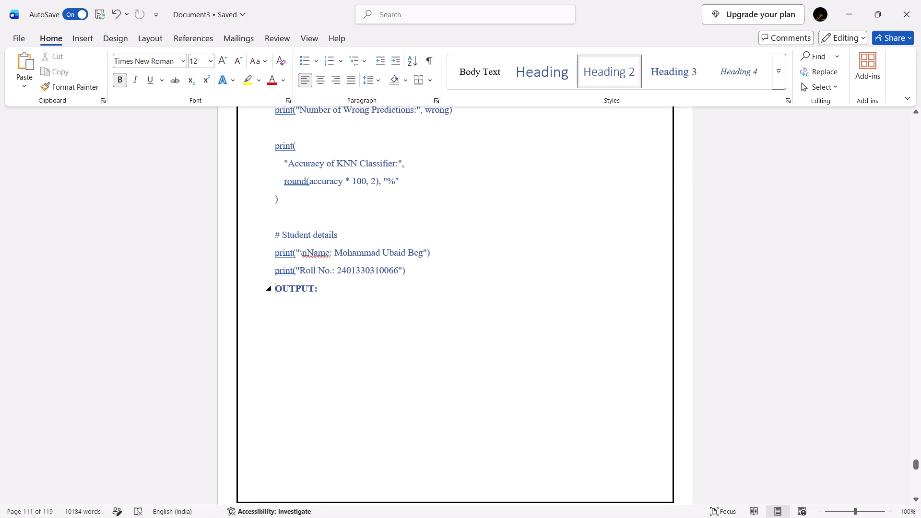
key(Return)
key(Return)
key(Return)
key(Return)
key(Return)
key(Return)
key(Return)
key(Return)
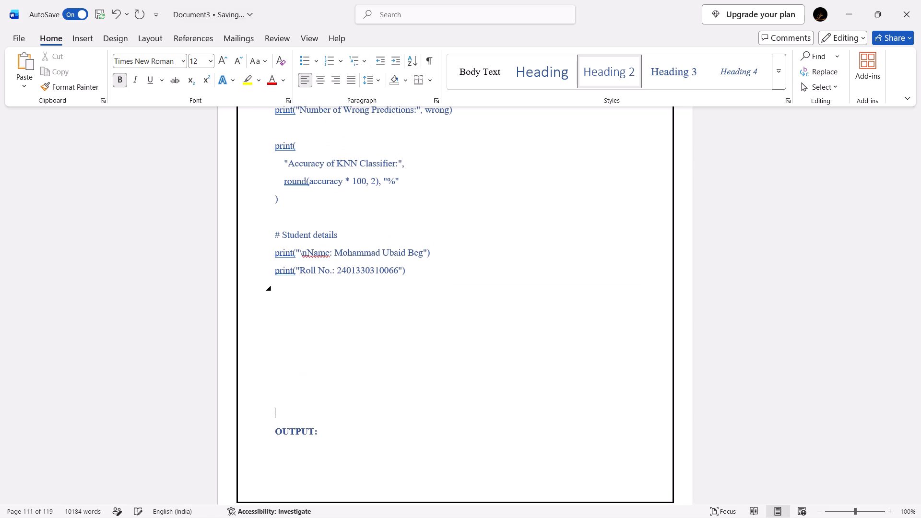
key(Return)
key(Return)
Remove the blank lines and empty page above the EXPERIMENT NO. 34 heading so it sits at the top of its page.
scroll(274, 290, down, 1)
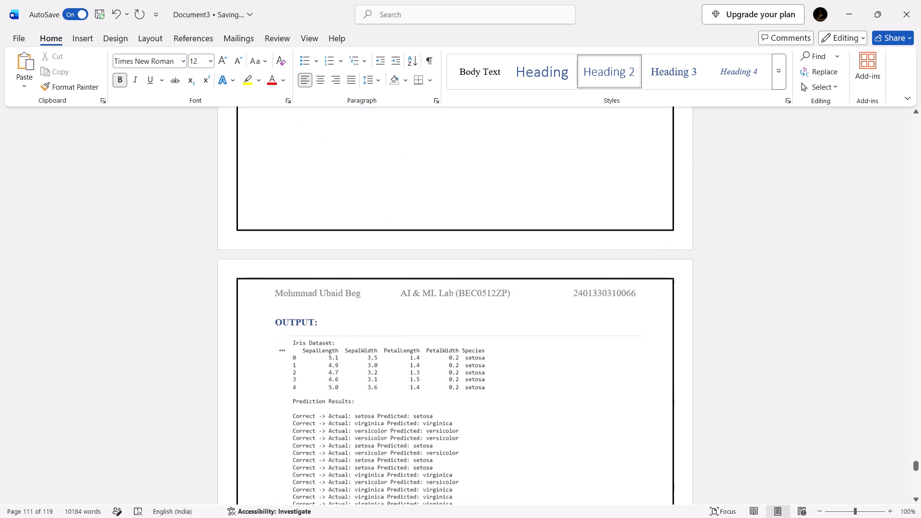
scroll(274, 290, down, 2)
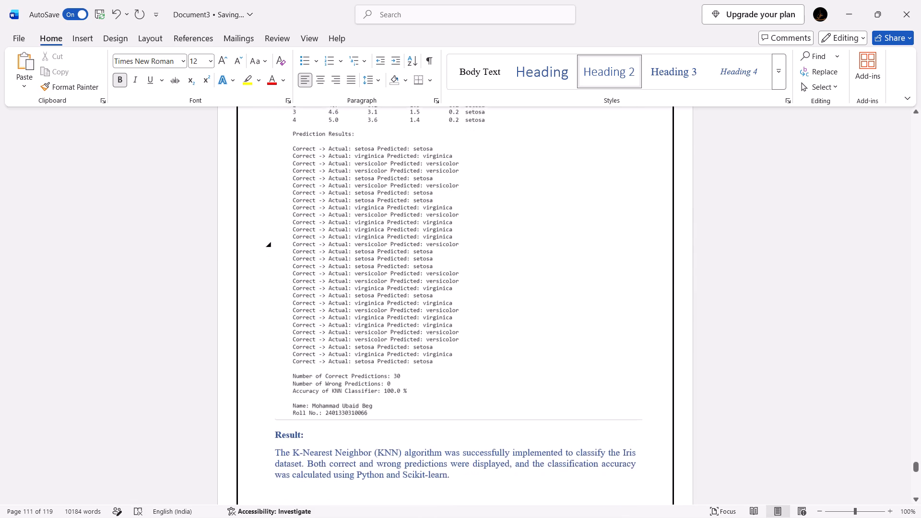
scroll(274, 290, down, 2)
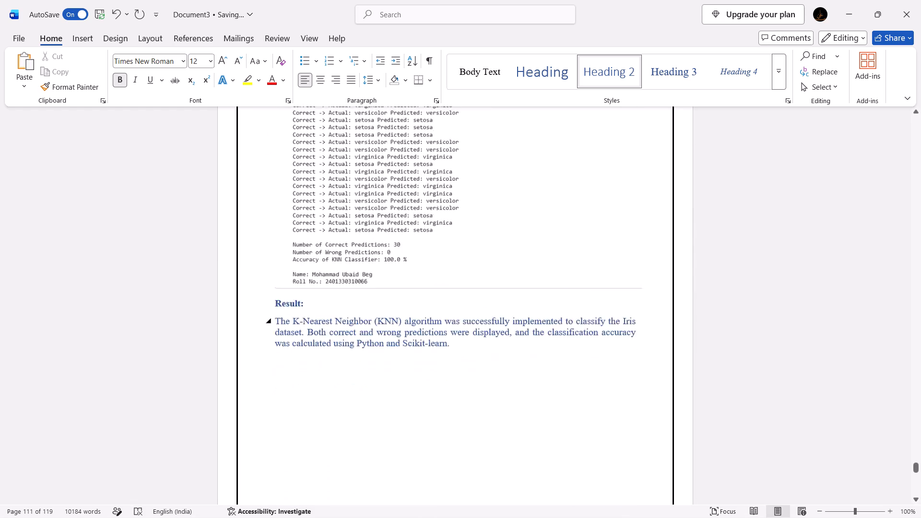
scroll(274, 290, down, 2)
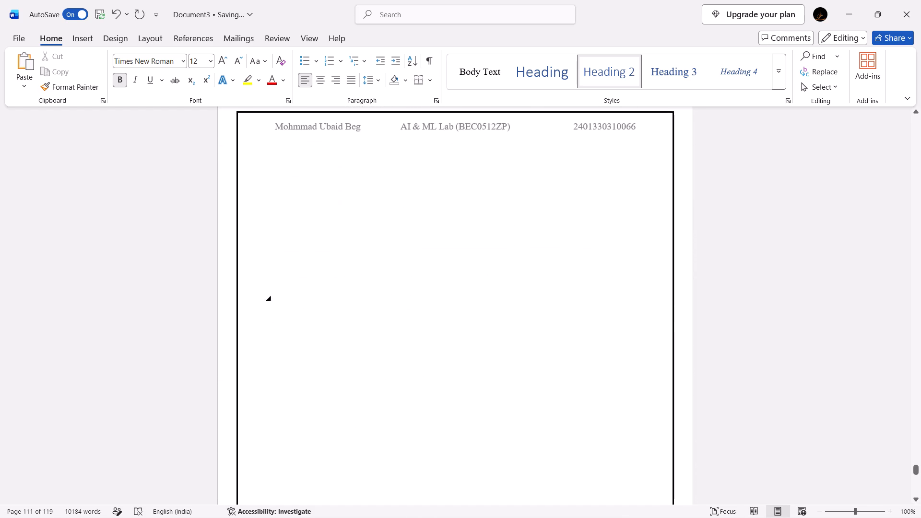
scroll(274, 290, down, 4)
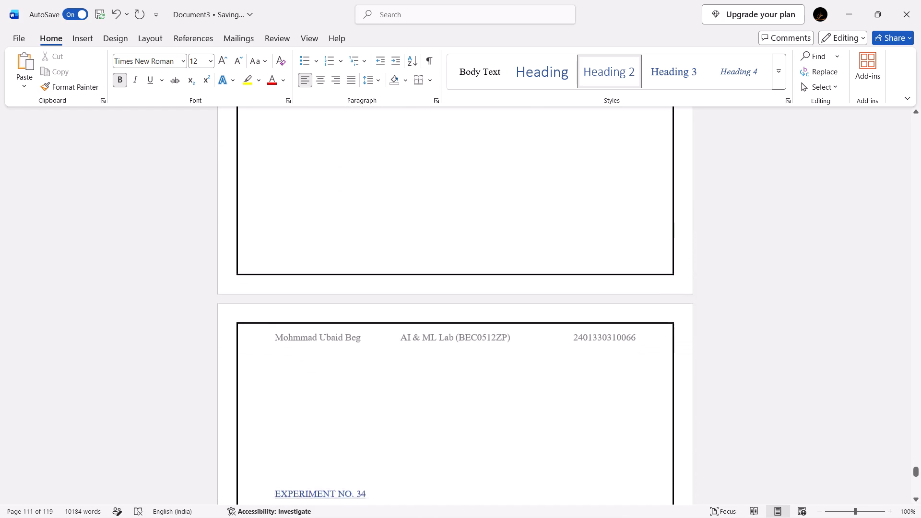
scroll(274, 290, down, 1)
scroll(274, 290, up, 1)
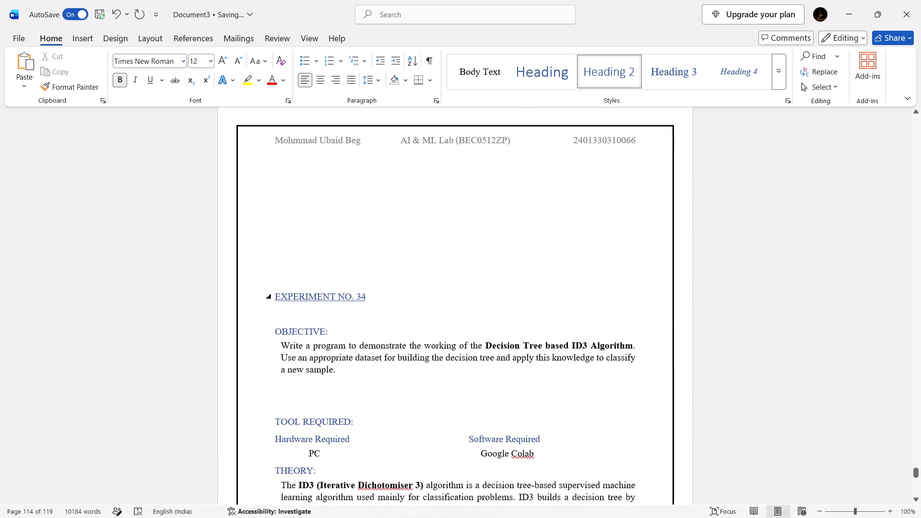
click(275, 296)
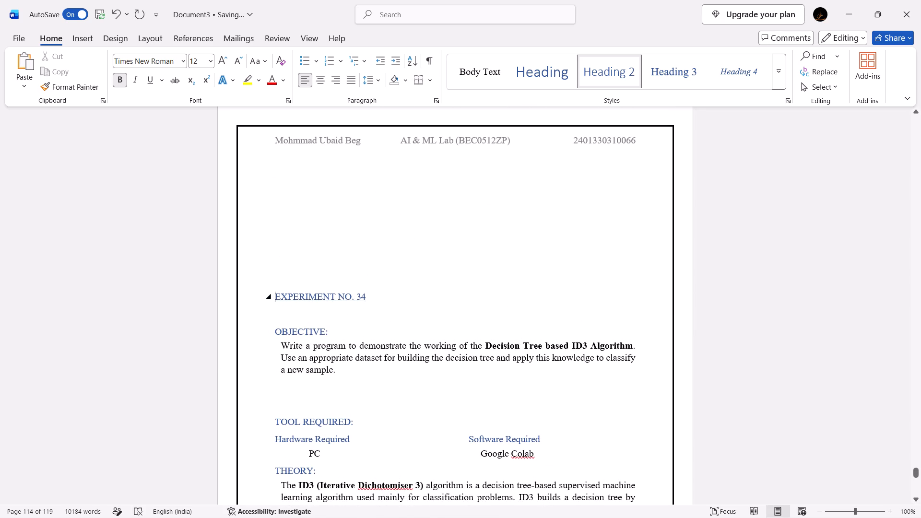
key(BackSpace)
key(BackSpace)
key(BackSpace)
key(BackSpace)
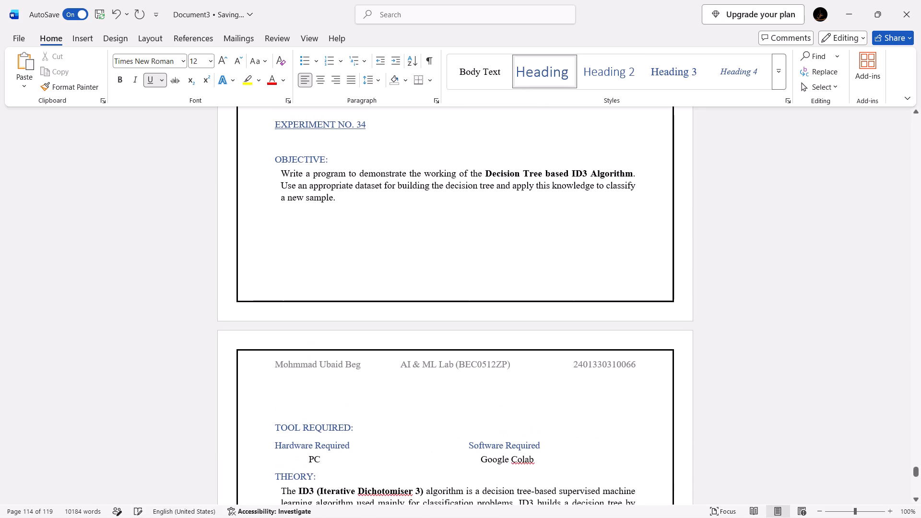
key(BackSpace)
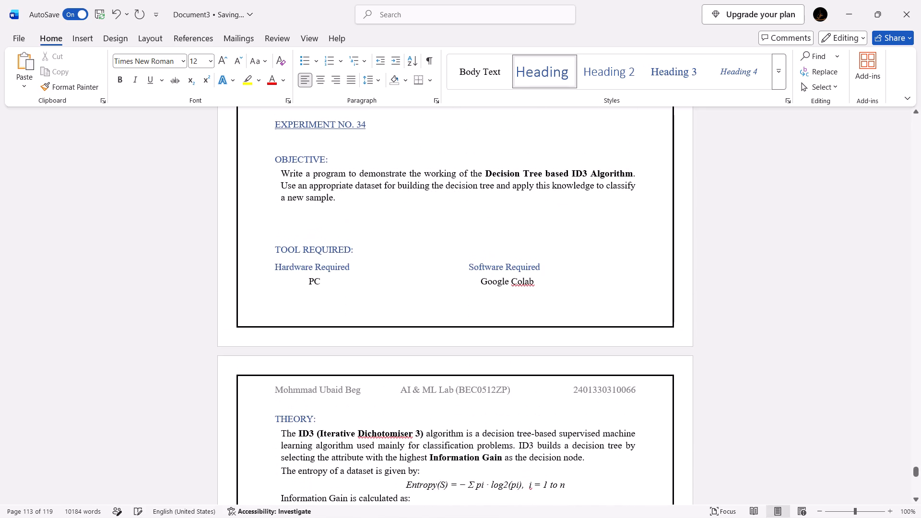
scroll(275, 296, up, 1)
key(BackSpace)
key(BackSpace)
key(BackSpace)
key(BackSpace)
key(BackSpace)
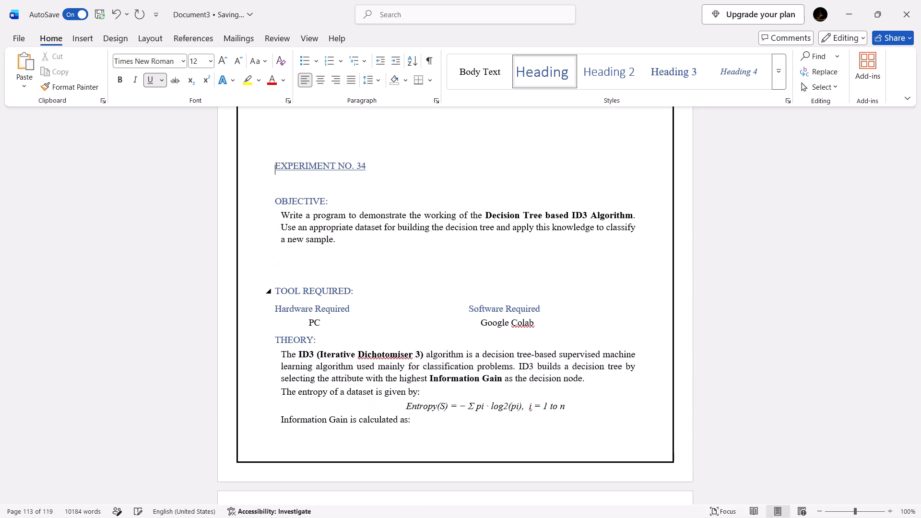
key(BackSpace)
key(BackSpace)
key(BackSpace)
key(BackSpace)
scroll(275, 296, up, 1)
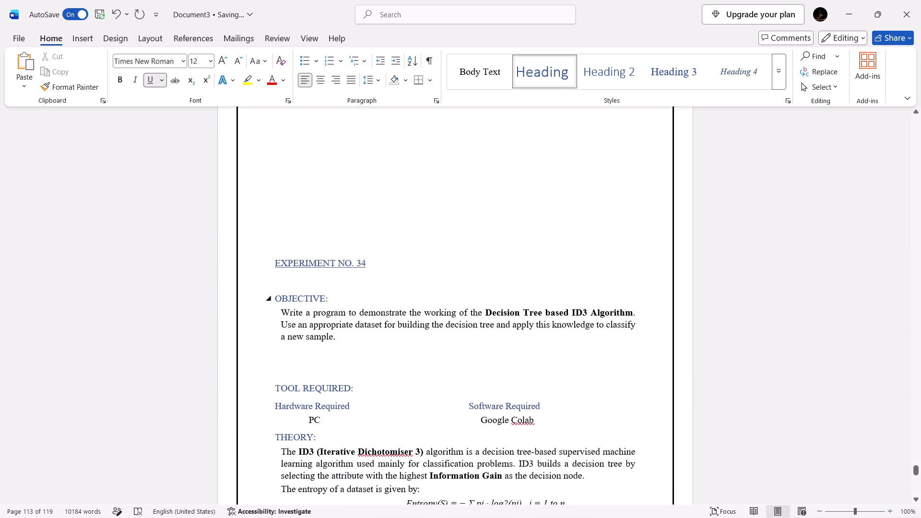
key(BackSpace)
key(BackSpace)
key(BackSpace)
key(BackSpace)
key(BackSpace)
key(BackSpace)
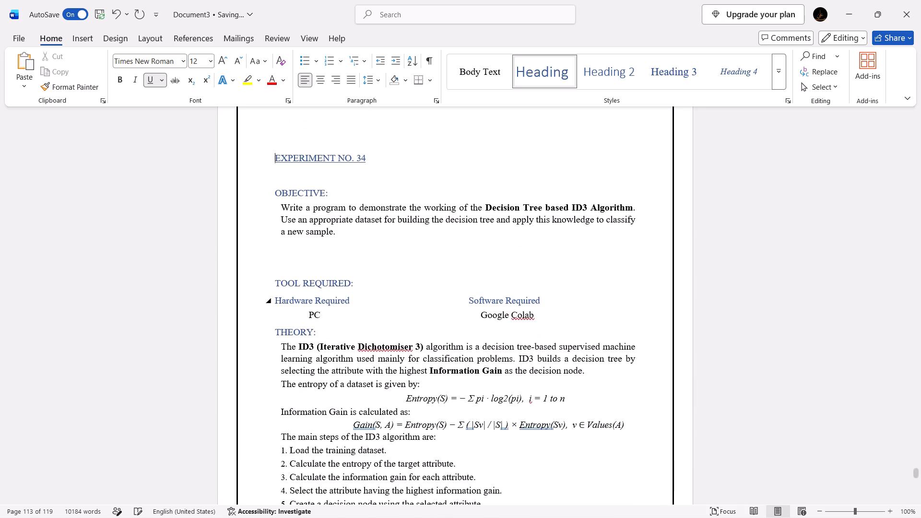
scroll(275, 296, up, 1)
key(BackSpace)
key(BackSpace)
key(BackSpace)
key(BackSpace)
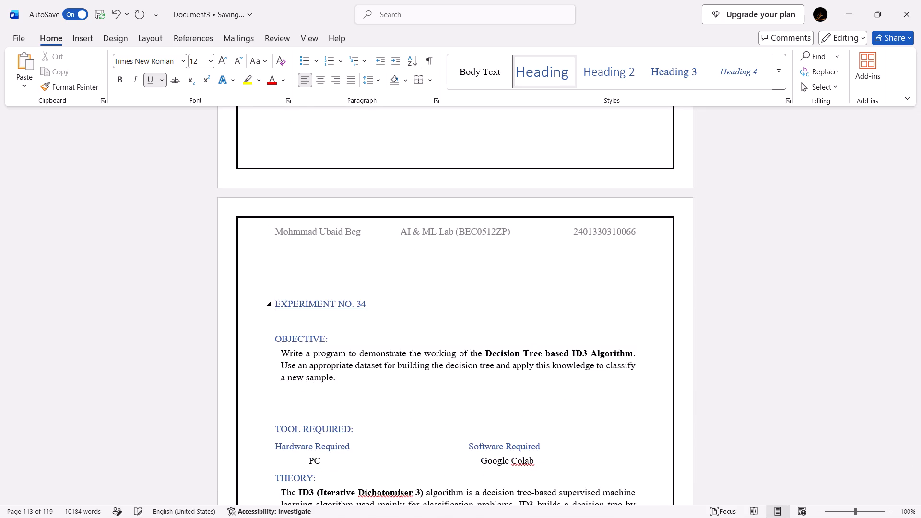
key(BackSpace)
key(BackSpace)
Center the EXPERIMENT NO. 34 heading and set its font size to 14.
scroll(275, 296, up, 2)
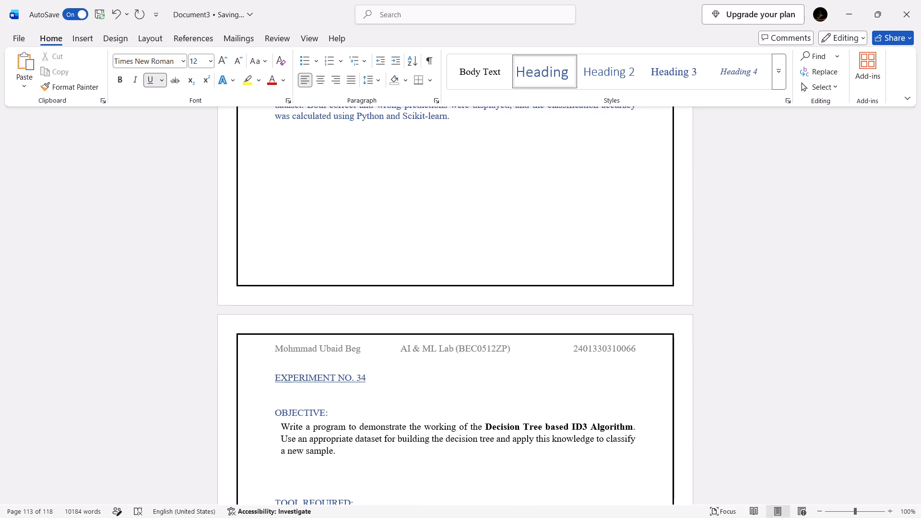
click(322, 82)
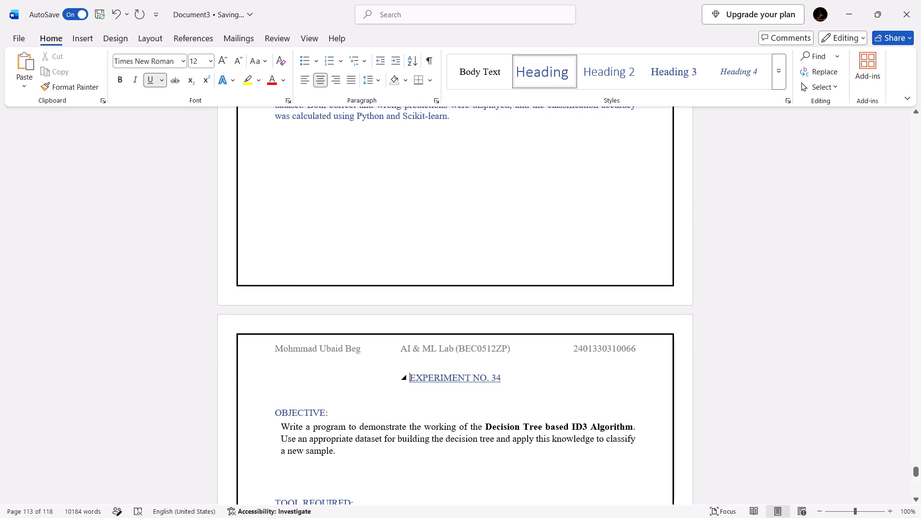
drag(504, 378, 413, 373)
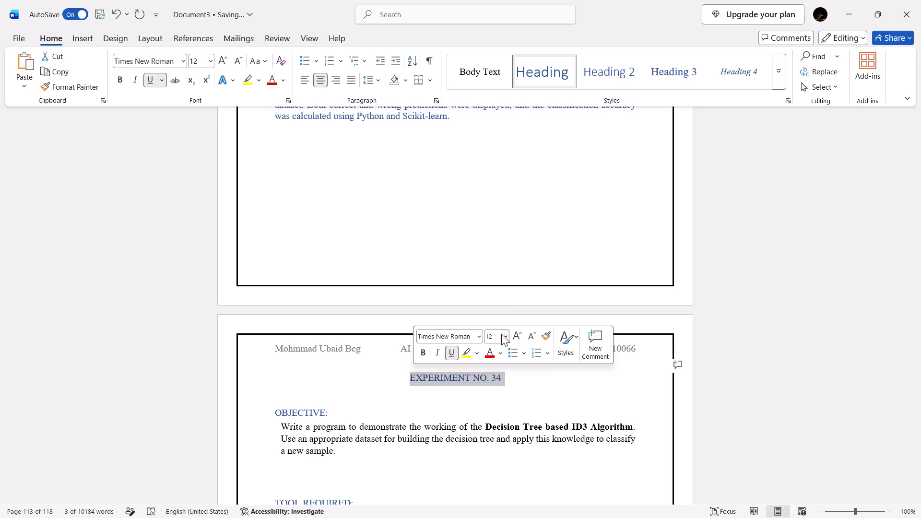
click(505, 335)
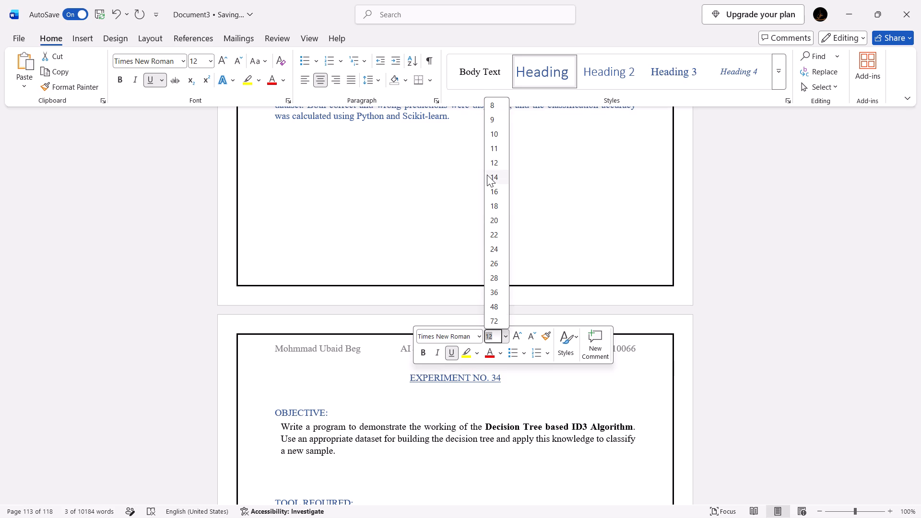
click(487, 176)
Delete the blank lines and empty last page after the Result section of the ID3 decision tree experiment.
scroll(433, 323, down, 1)
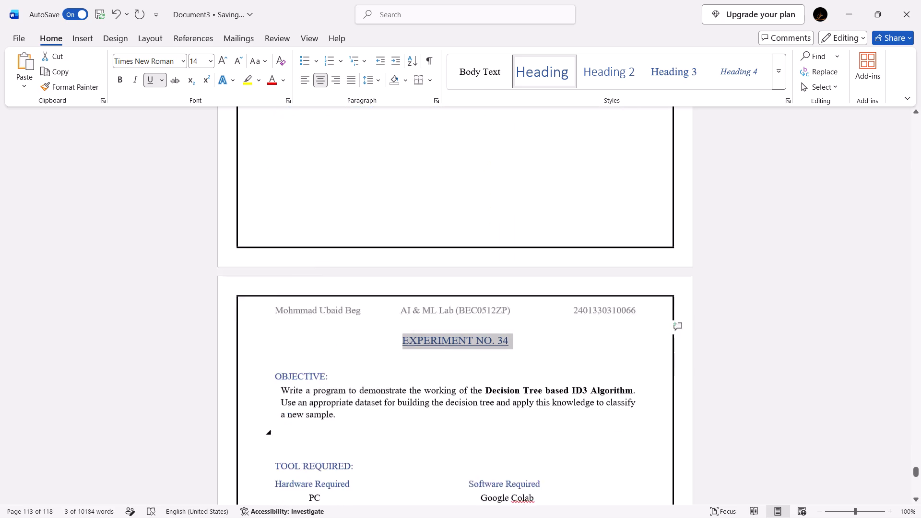
scroll(433, 323, down, 2)
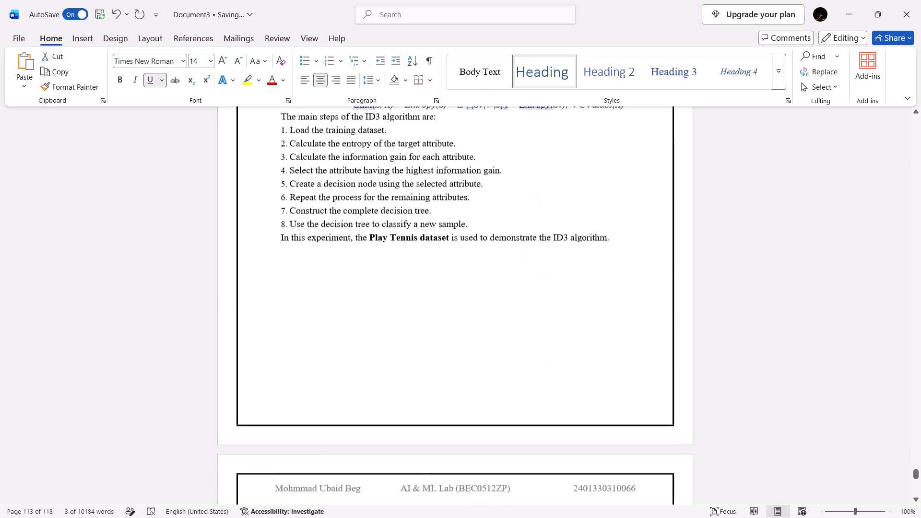
scroll(433, 323, down, 4)
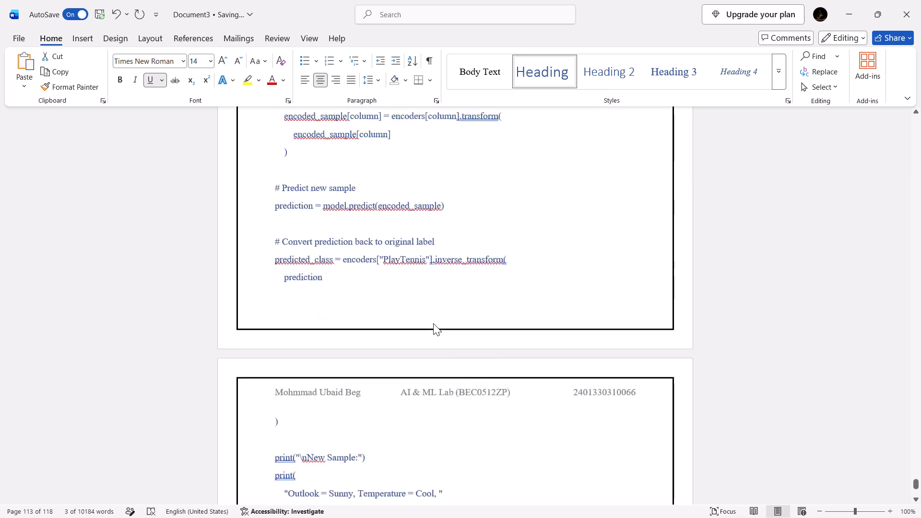
scroll(433, 323, down, 2)
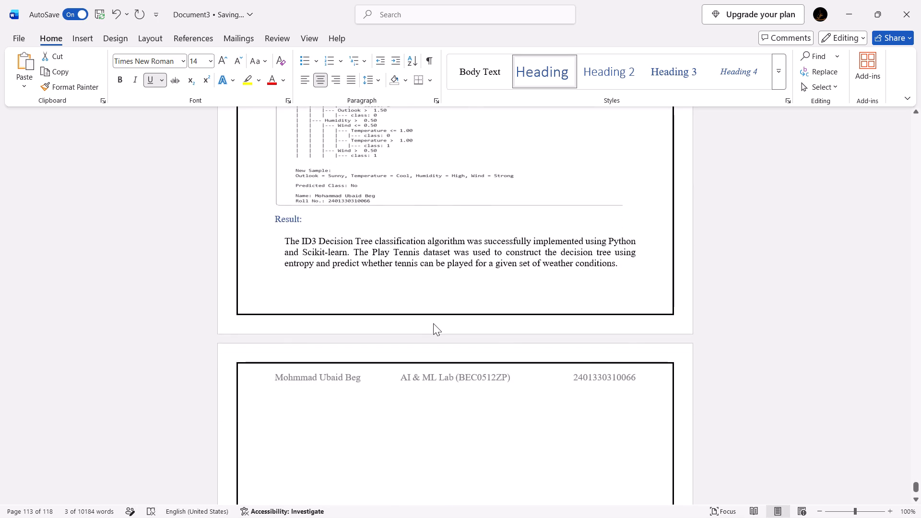
scroll(433, 323, down, 2)
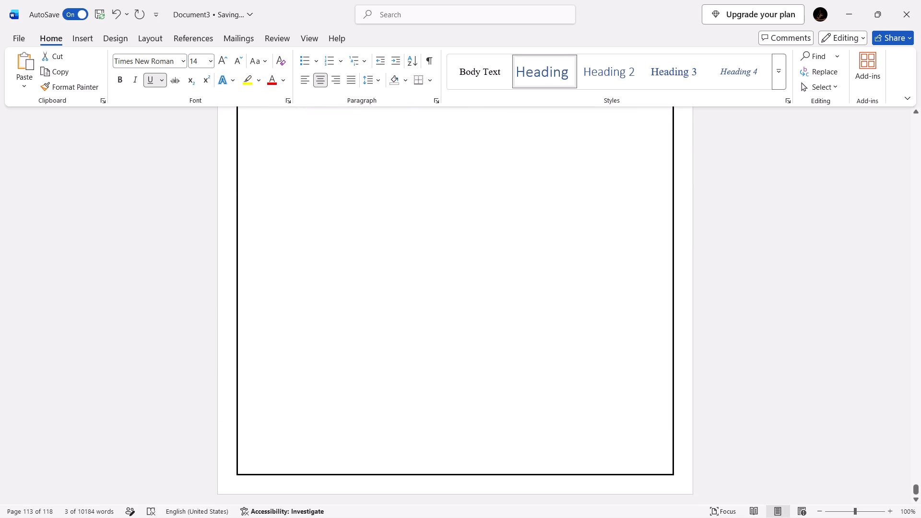
scroll(433, 323, up, 1)
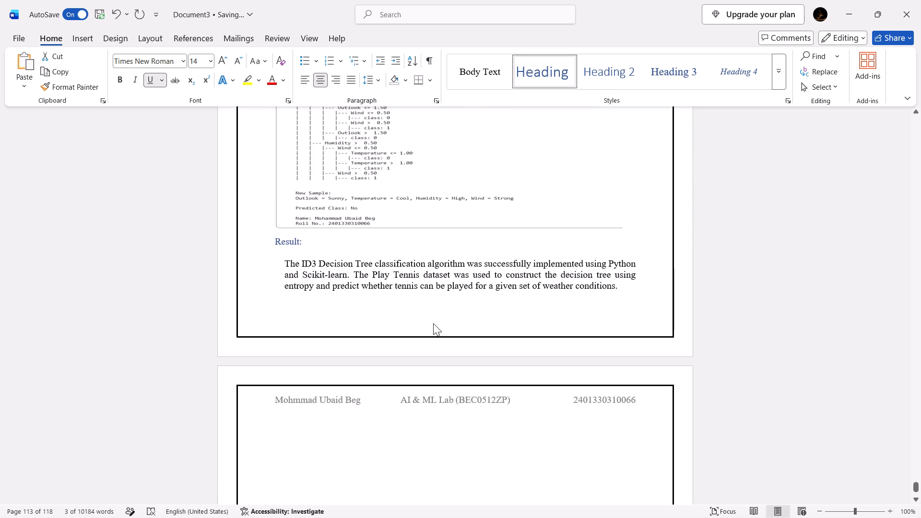
click(415, 440)
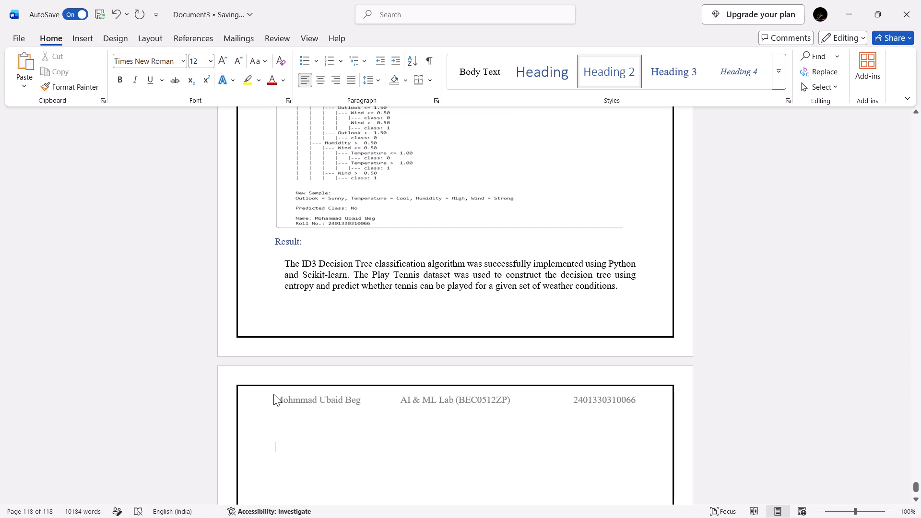
key(Delete)
key(Delete)
key(Delete)
key(Delete)
key(Delete)
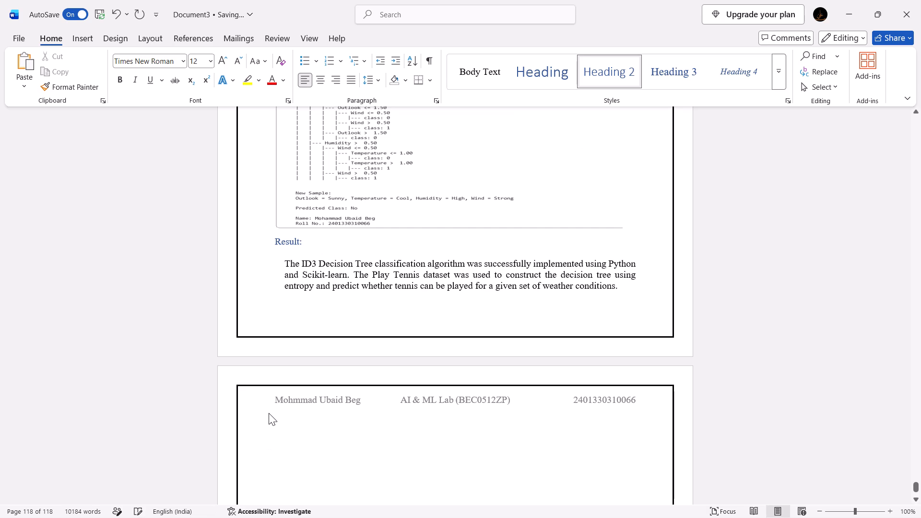
click(269, 413)
key(Delete)
key(Delete)
key(Delete)
key(Delete)
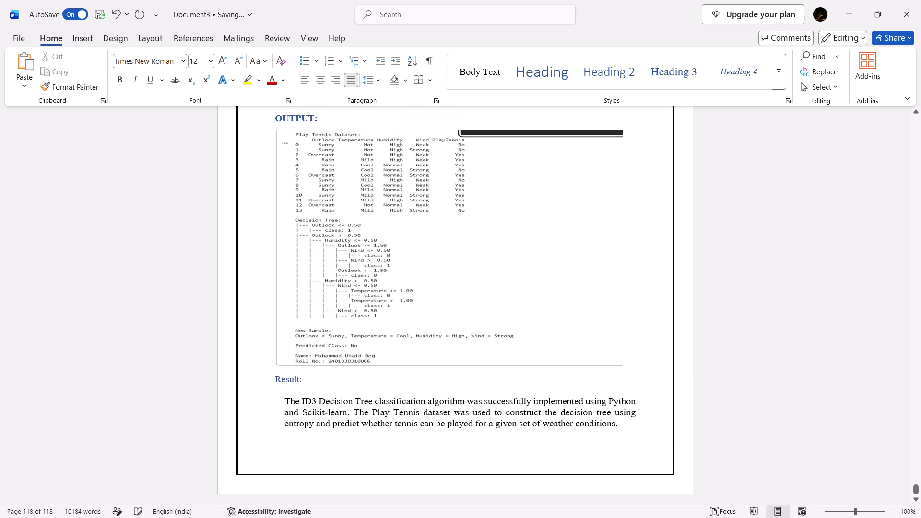
Review the pages backwards from the end of Experiment 34 to the XOR backpropagation program, checking headings, outputs and blank space.
scroll(269, 413, down, 2)
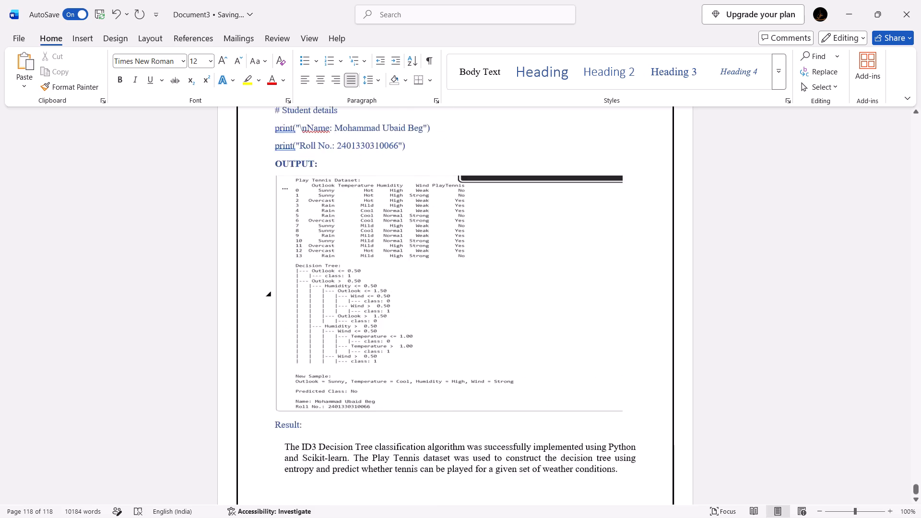
scroll(269, 413, down, 3)
scroll(269, 413, up, 2)
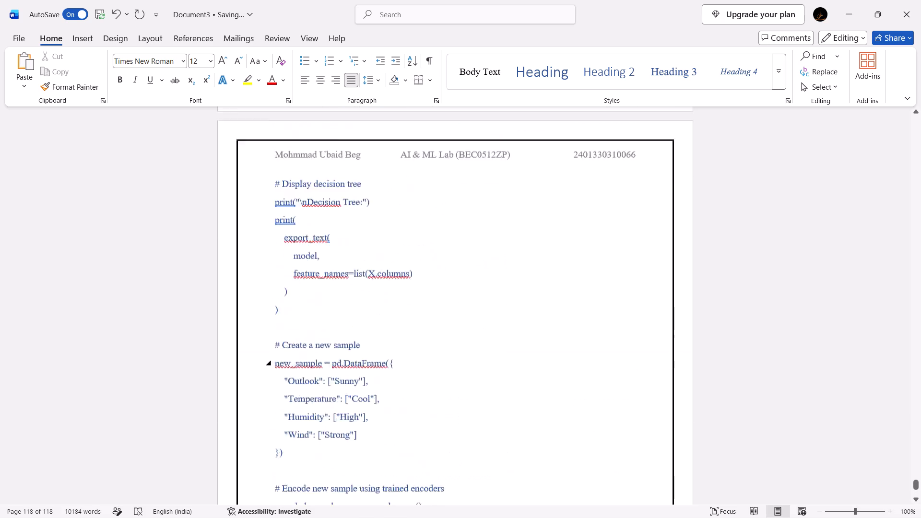
scroll(269, 413, up, 5)
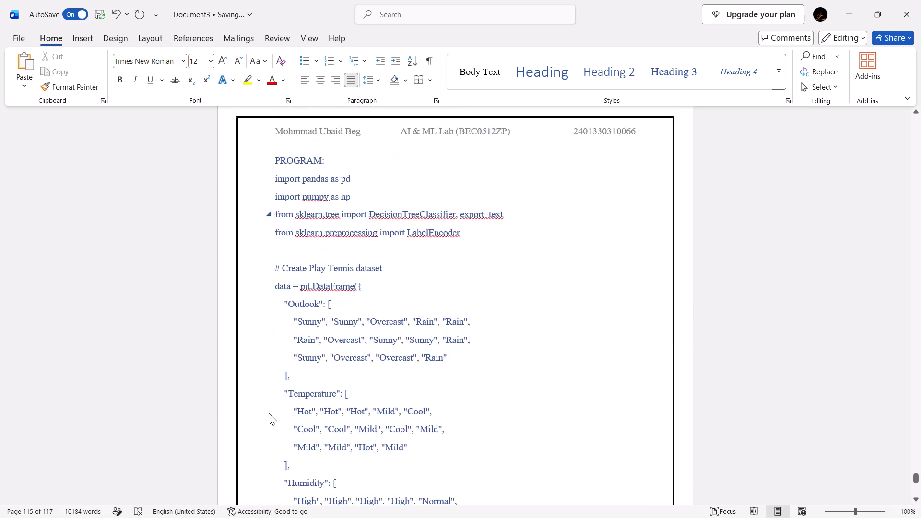
scroll(269, 413, up, 4)
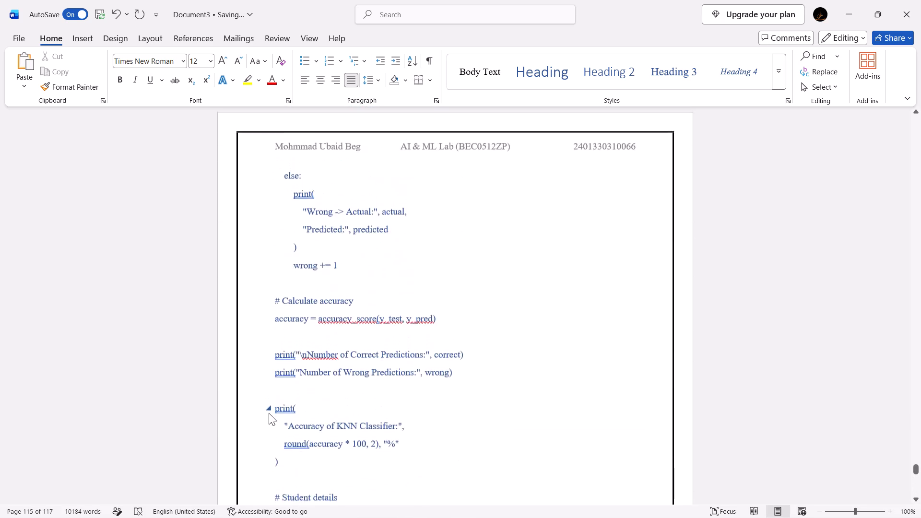
scroll(269, 413, up, 5)
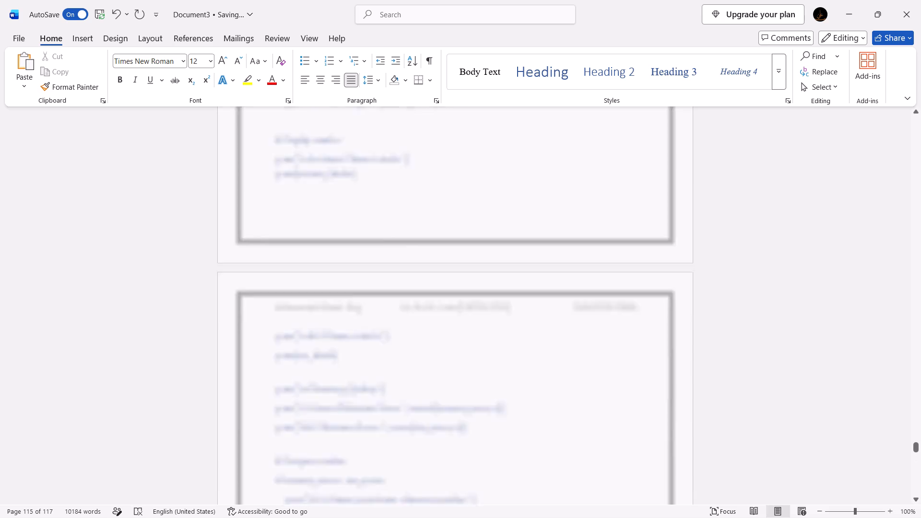
scroll(269, 413, up, 2)
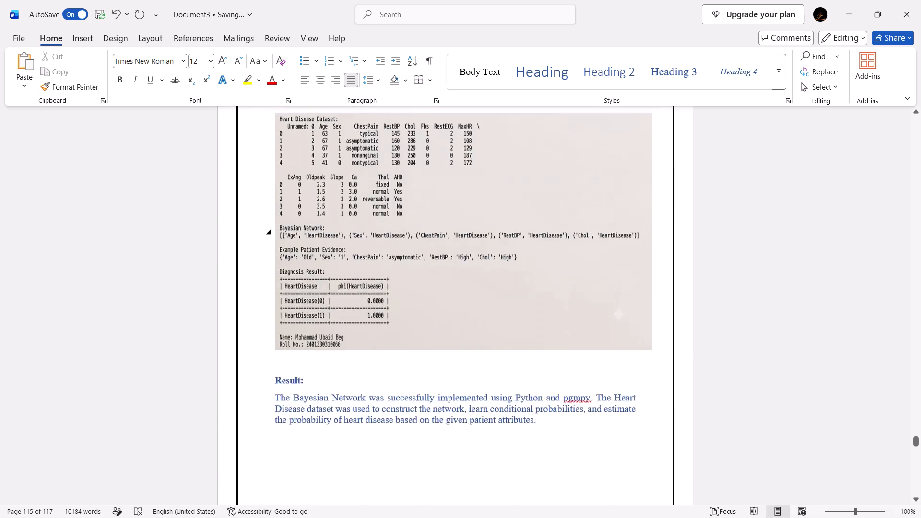
scroll(269, 413, up, 3)
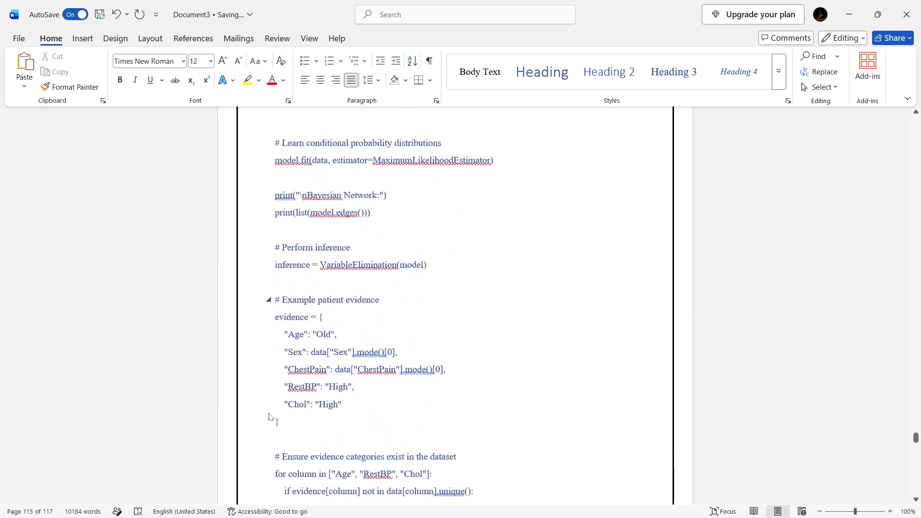
scroll(269, 413, up, 3)
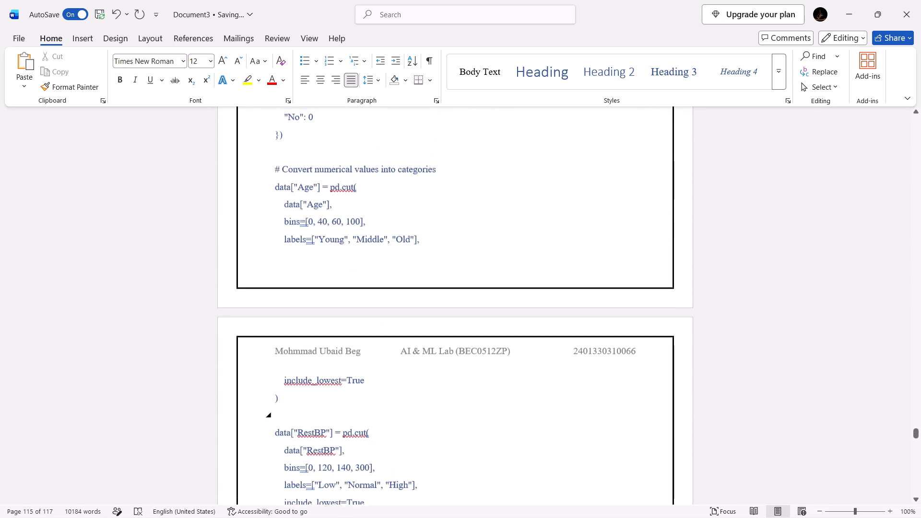
scroll(269, 413, up, 3)
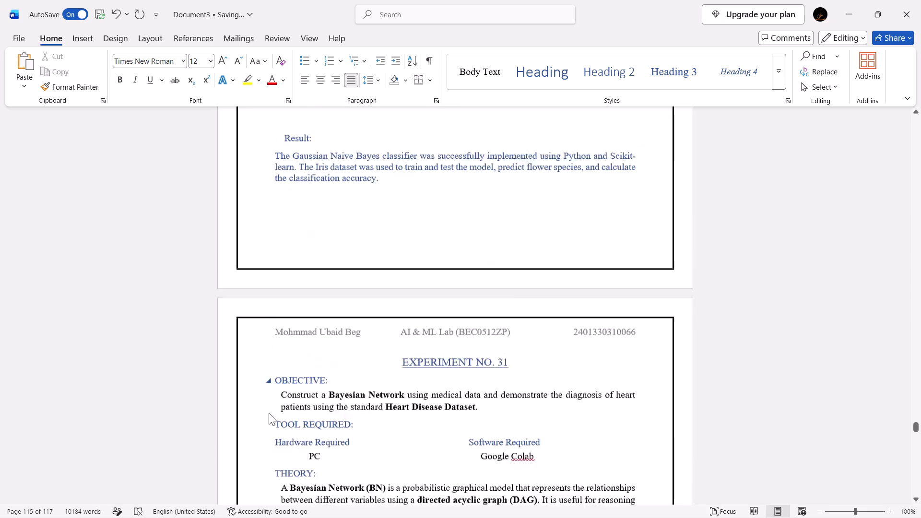
scroll(269, 413, up, 3)
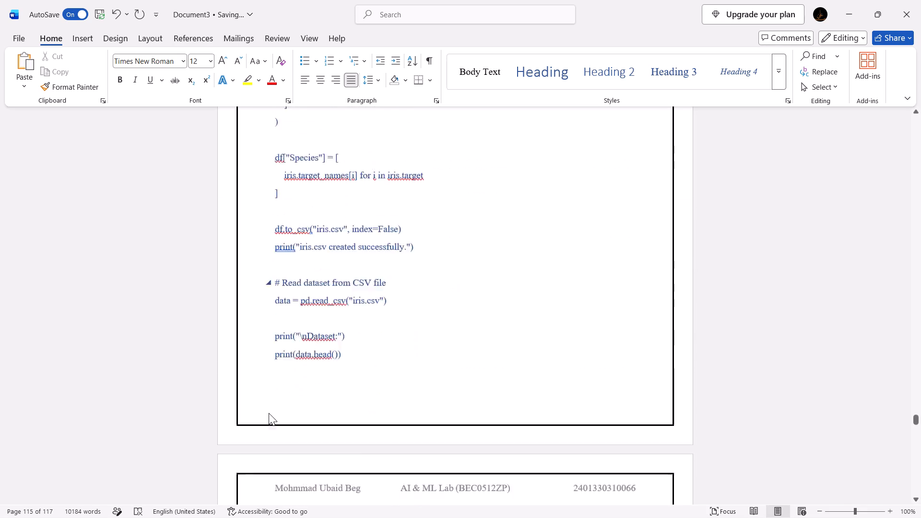
scroll(269, 413, up, 2)
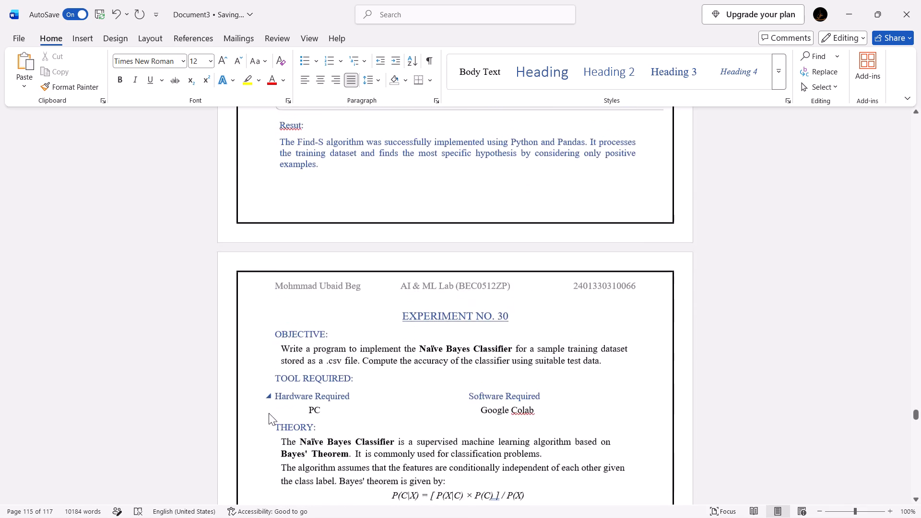
scroll(269, 413, up, 2)
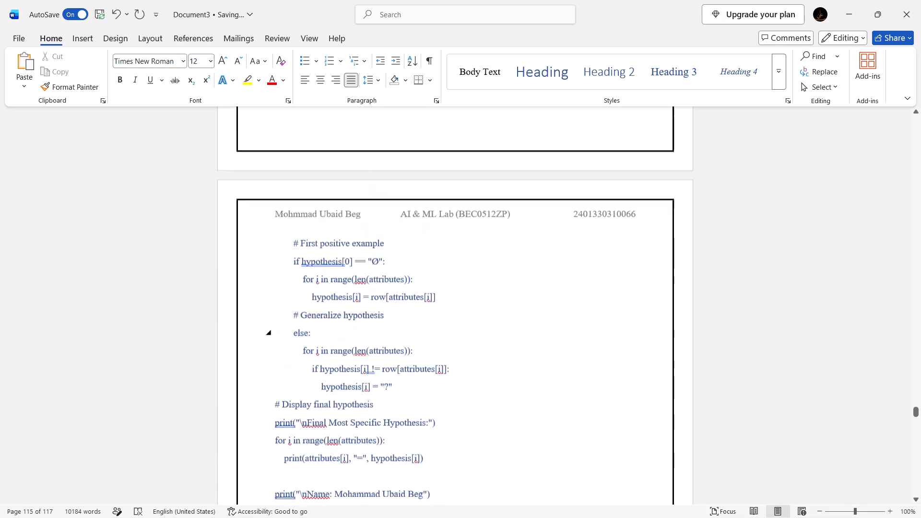
scroll(269, 413, up, 2)
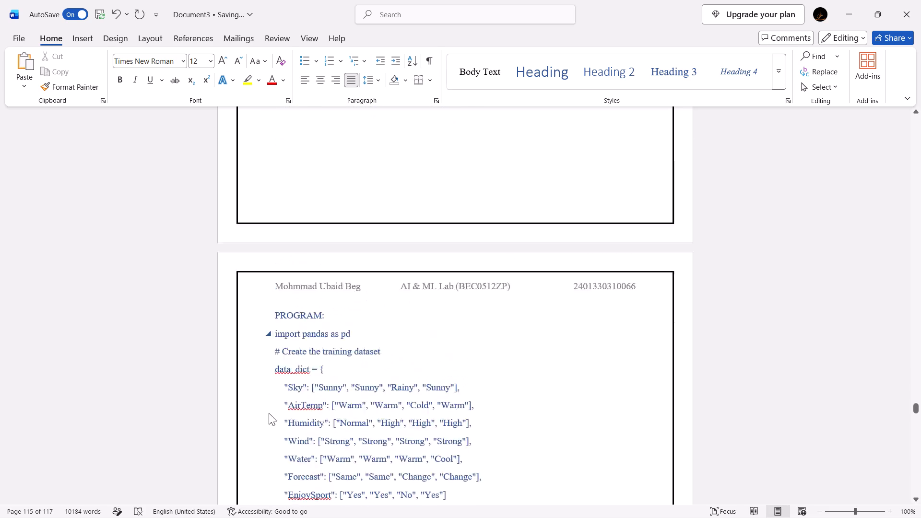
scroll(269, 413, up, 3)
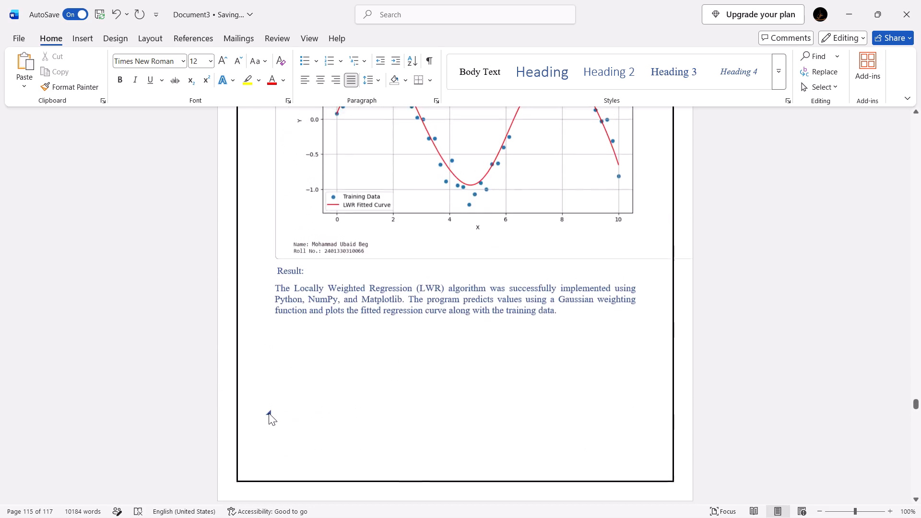
scroll(269, 413, up, 2)
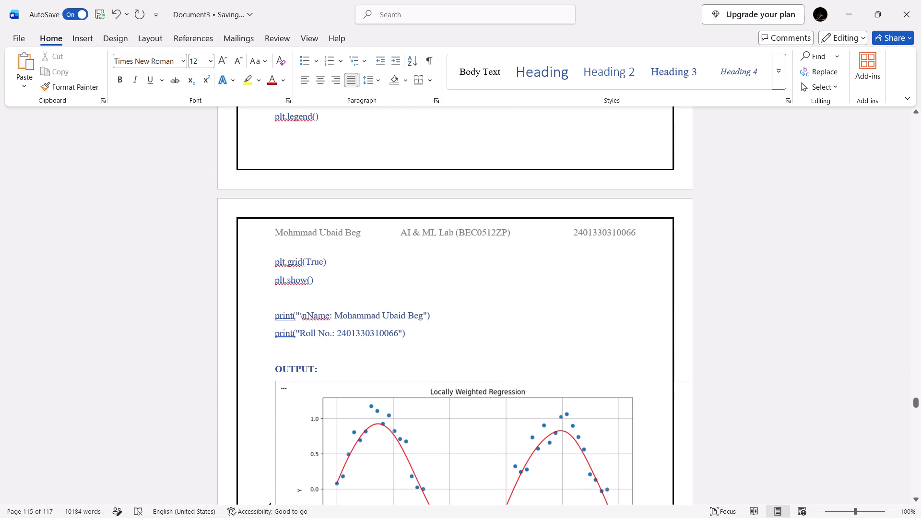
scroll(269, 413, up, 2)
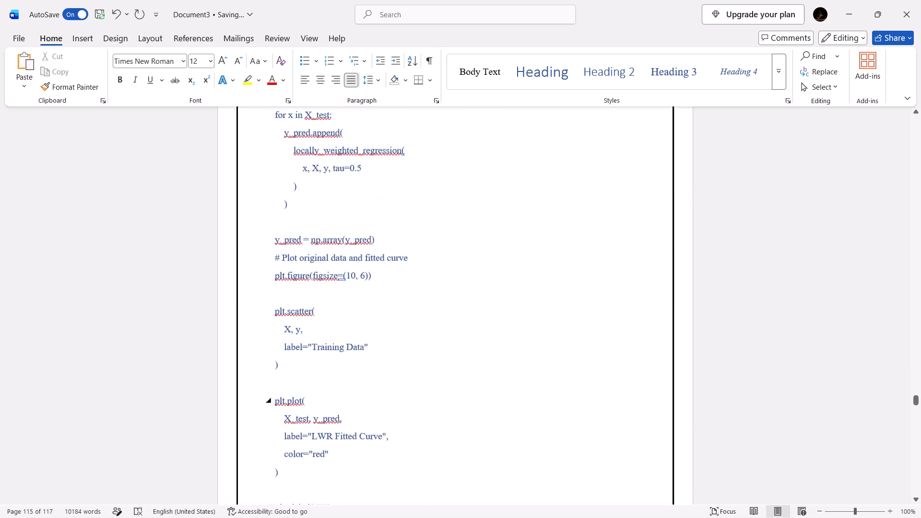
scroll(269, 413, up, 4)
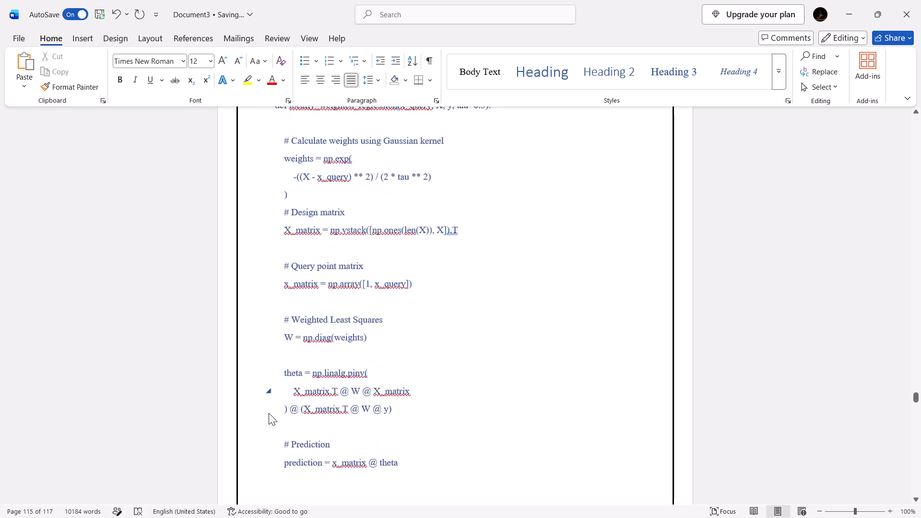
scroll(269, 413, up, 3)
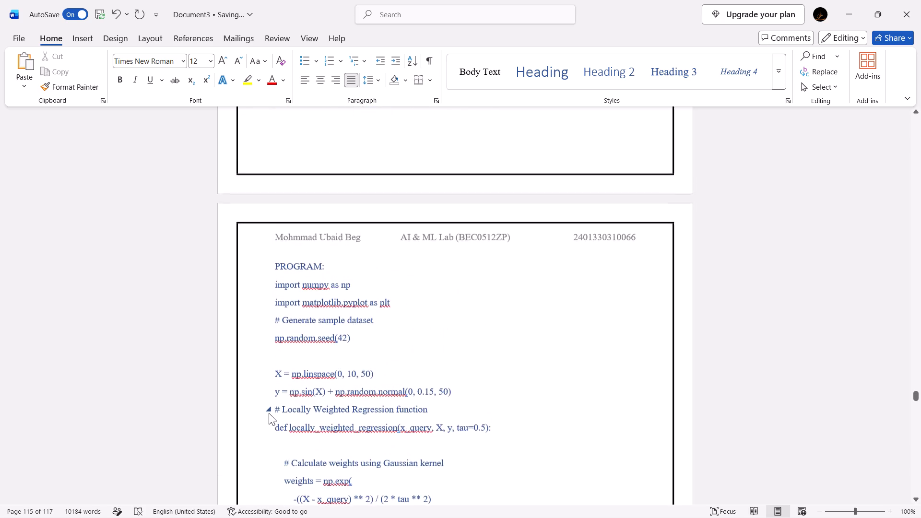
scroll(269, 413, up, 2)
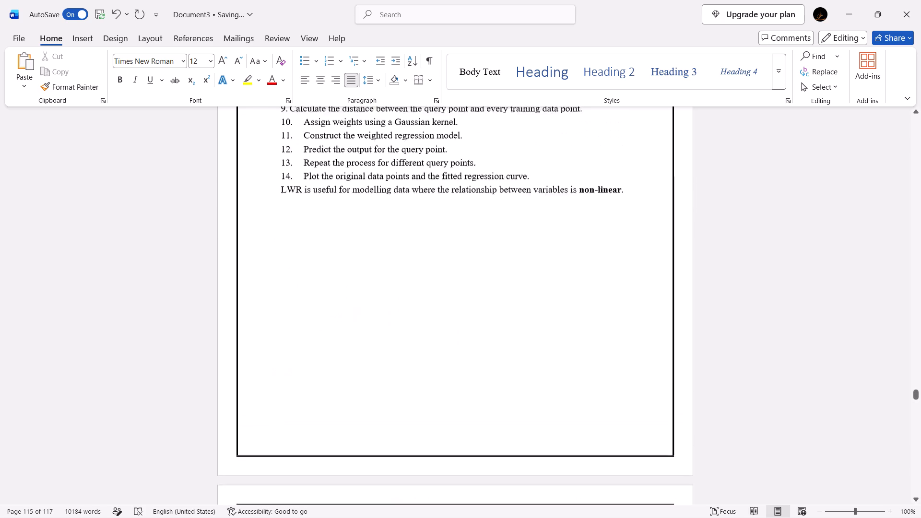
scroll(269, 413, up, 3)
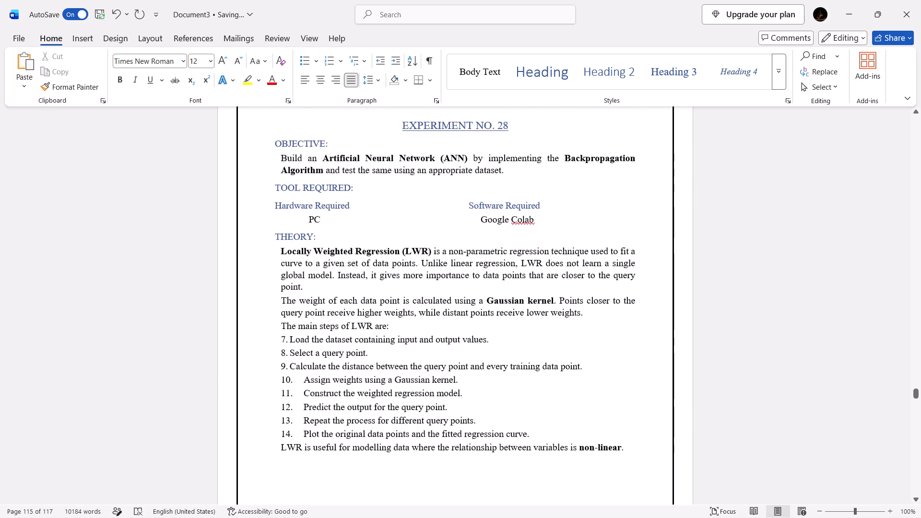
scroll(269, 413, up, 3)
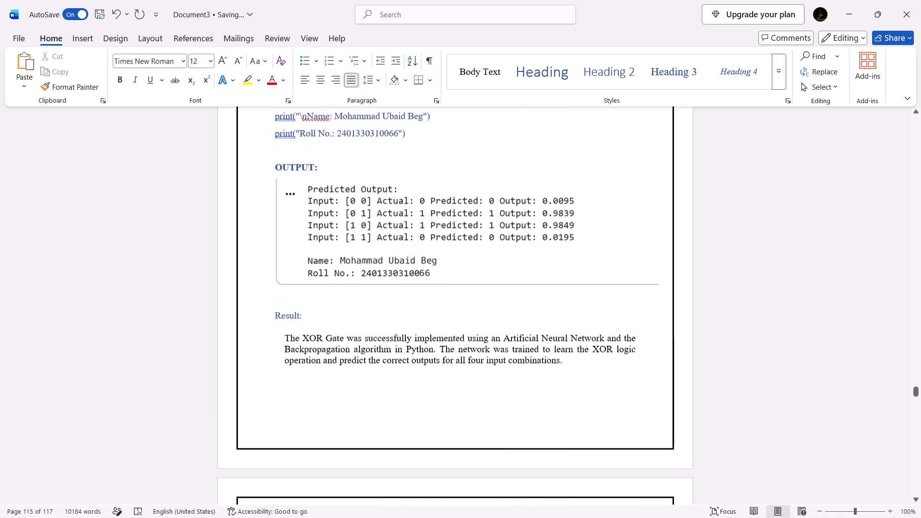
scroll(269, 413, up, 2)
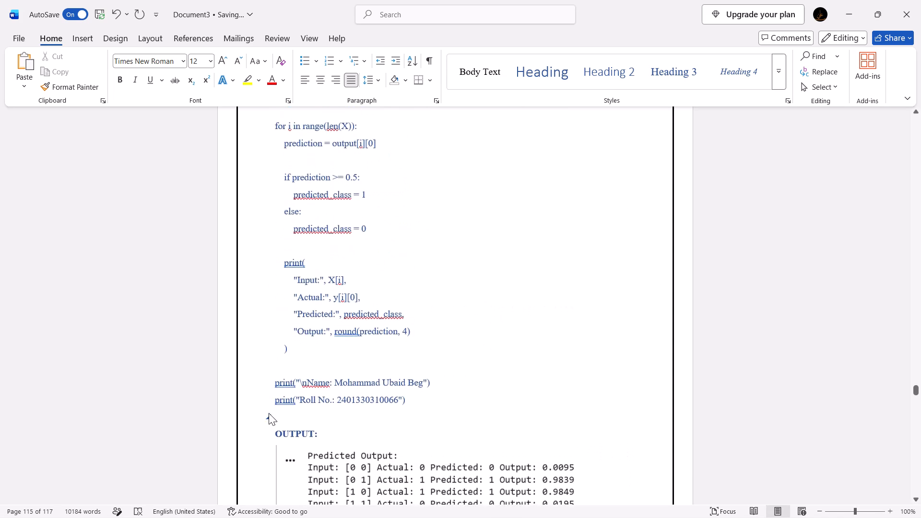
scroll(269, 413, up, 3)
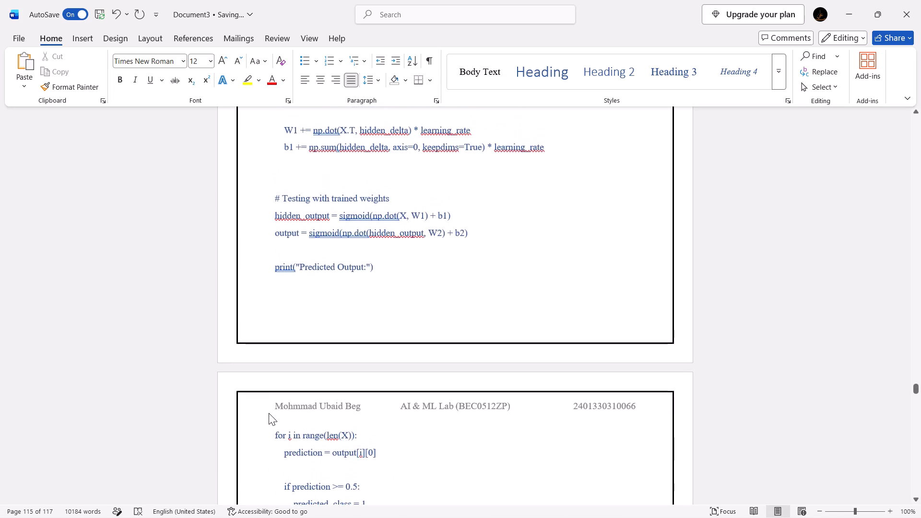
scroll(269, 413, up, 3)
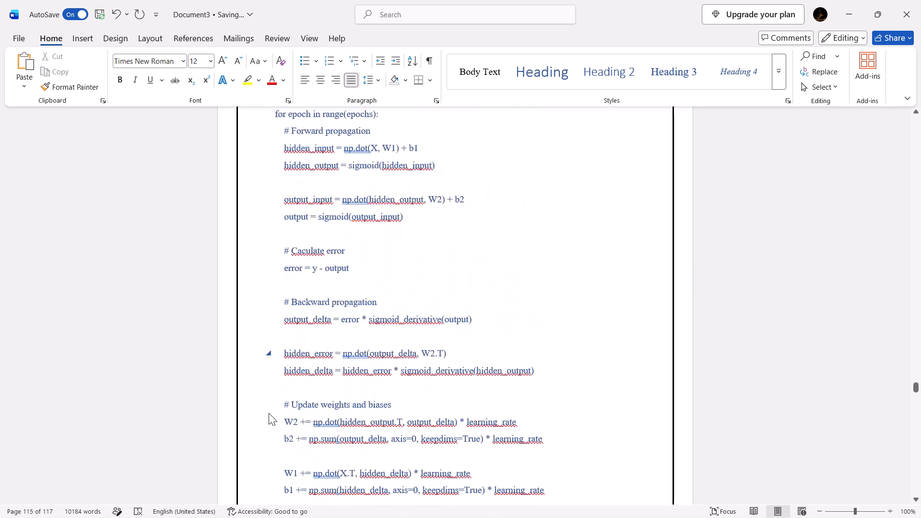
scroll(269, 413, up, 4)
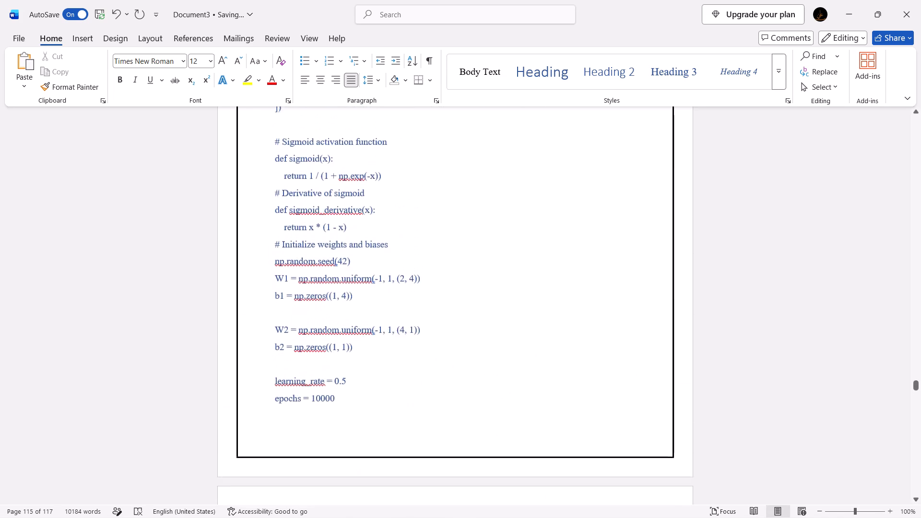
Review the pages backwards from the XOR backpropagation program through Experiments 27 and 26, checking headings, outputs and blank space.
scroll(269, 413, up, 1)
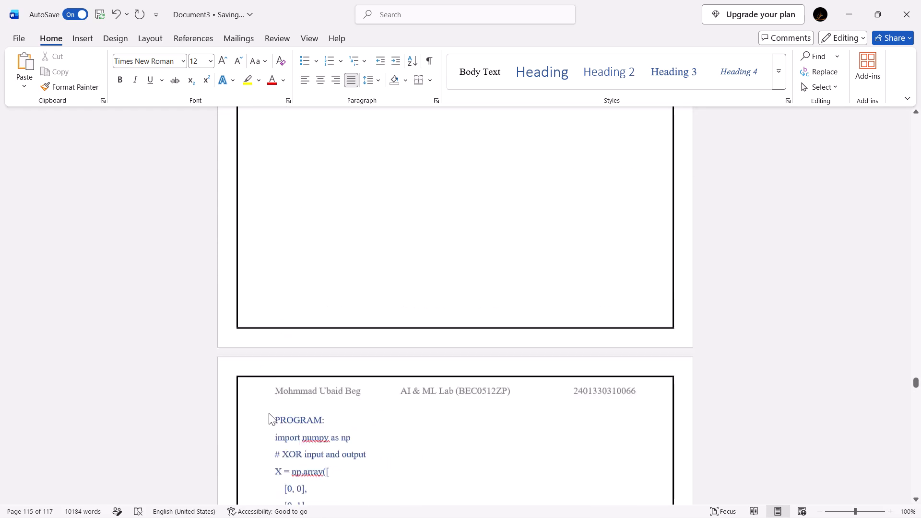
scroll(269, 413, up, 3)
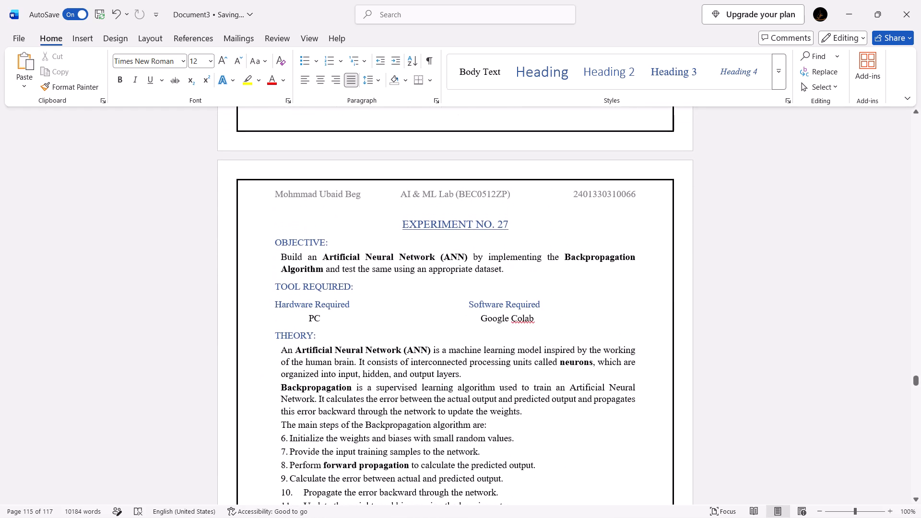
scroll(269, 413, up, 2)
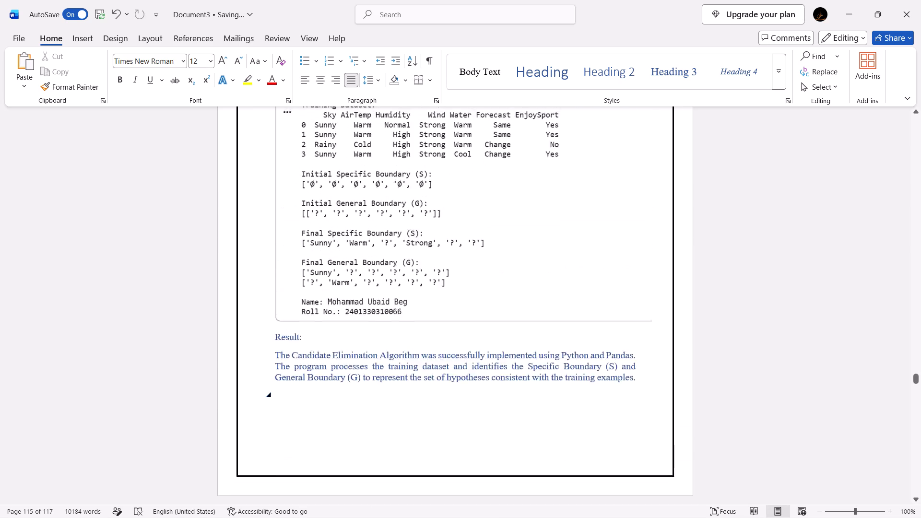
scroll(269, 413, up, 2)
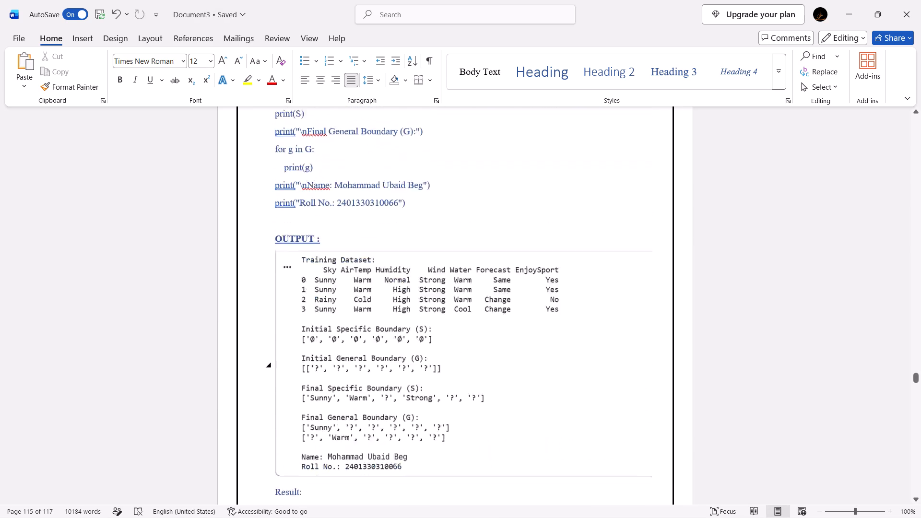
scroll(269, 413, up, 2)
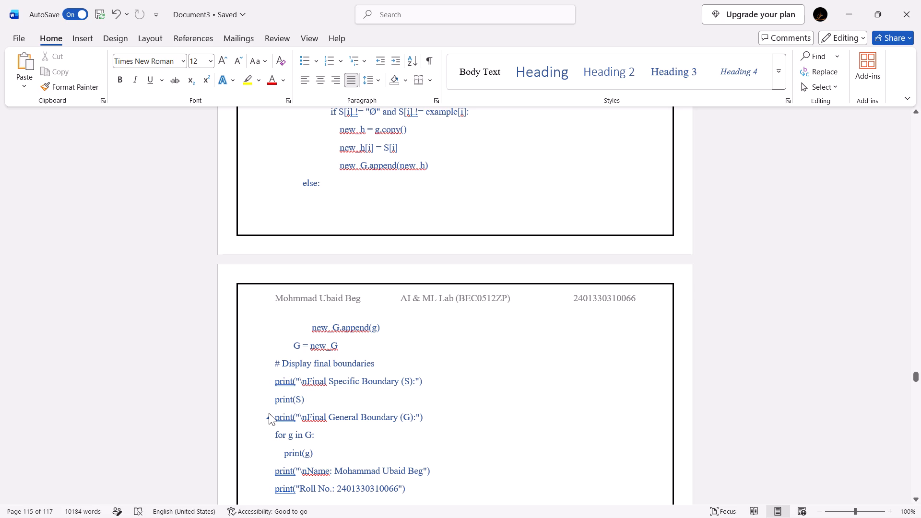
scroll(269, 413, up, 3)
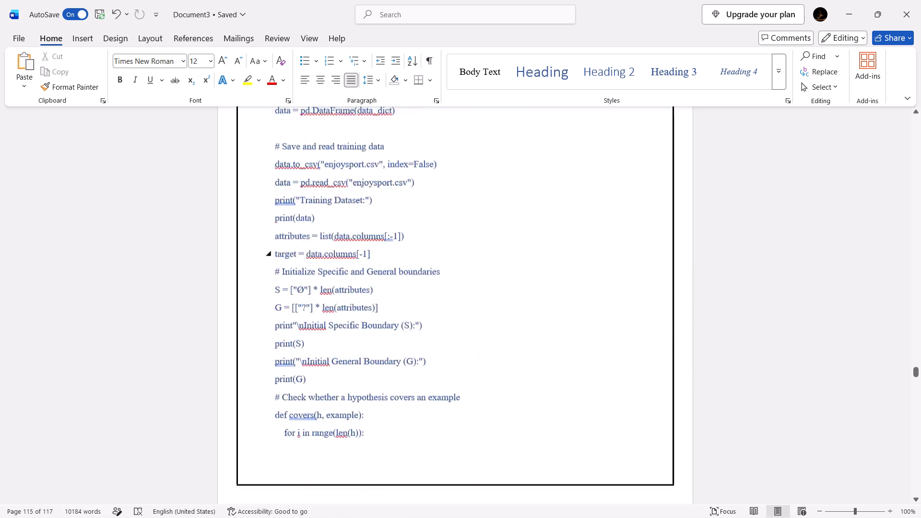
scroll(269, 413, up, 2)
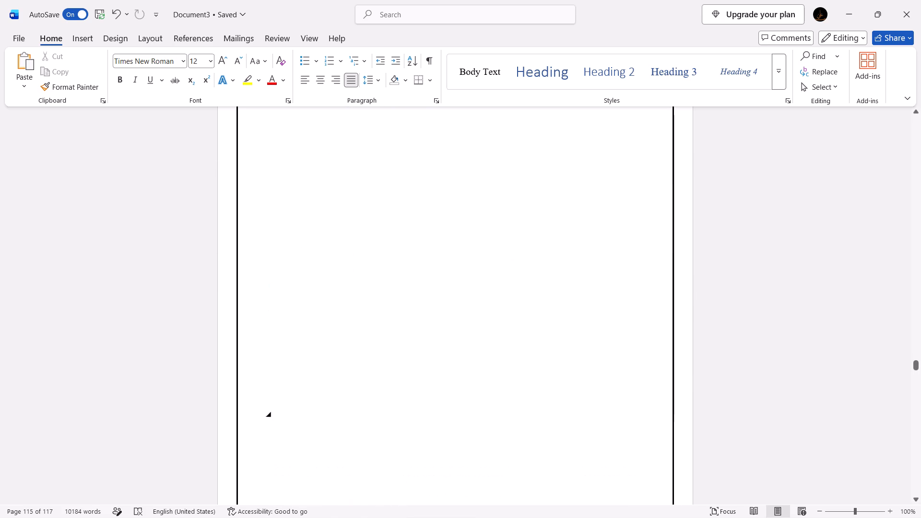
Delete the blank lines on the empty page between the Find-S result and the EXPERIMENT NO. 26 heading.
scroll(269, 413, up, 1)
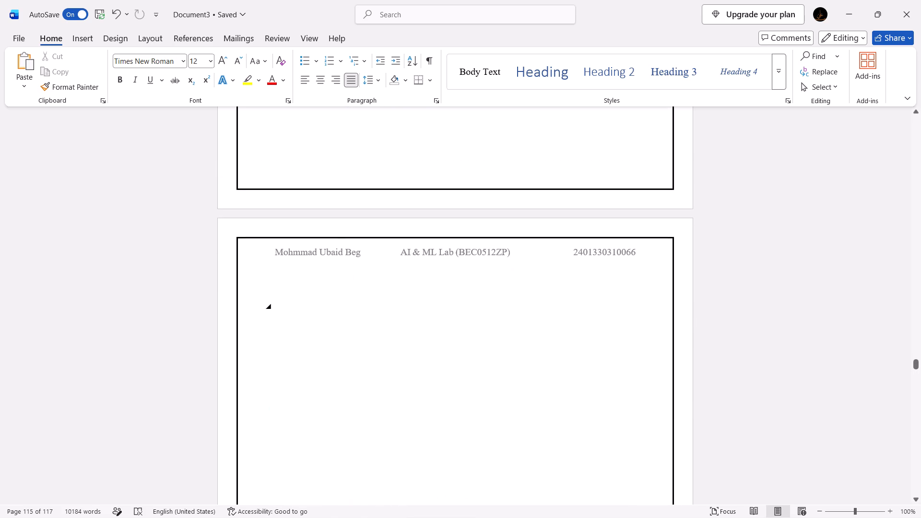
click(288, 279)
key(Delete)
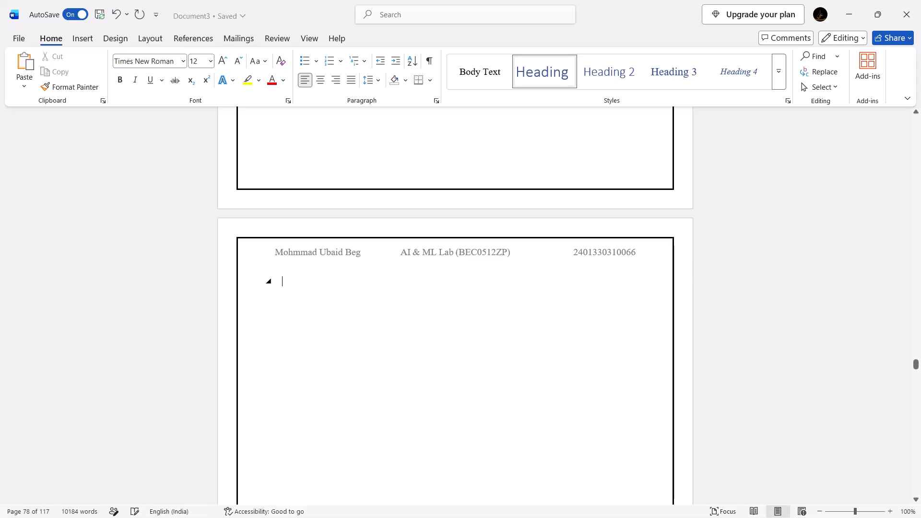
key(Delete)
key(Delete)
key(Delete)
key(Delete)
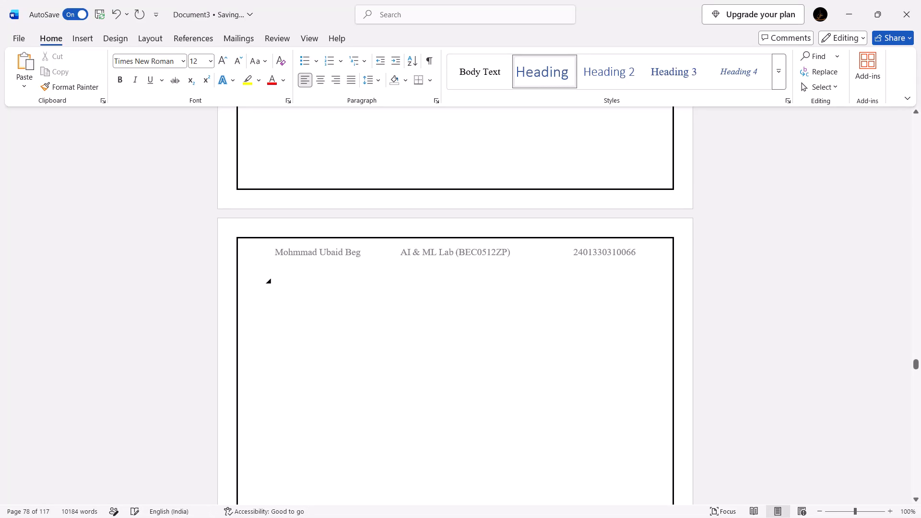
key(Delete)
key(Delete)
key(Delete)
key(Delete)
key(Delete)
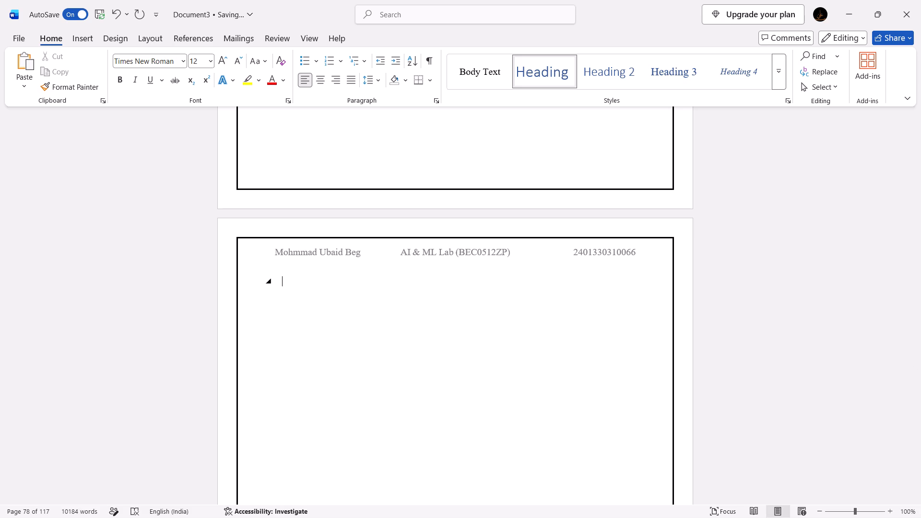
key(Delete)
key(Delete)
key(Delete)
key(Delete)
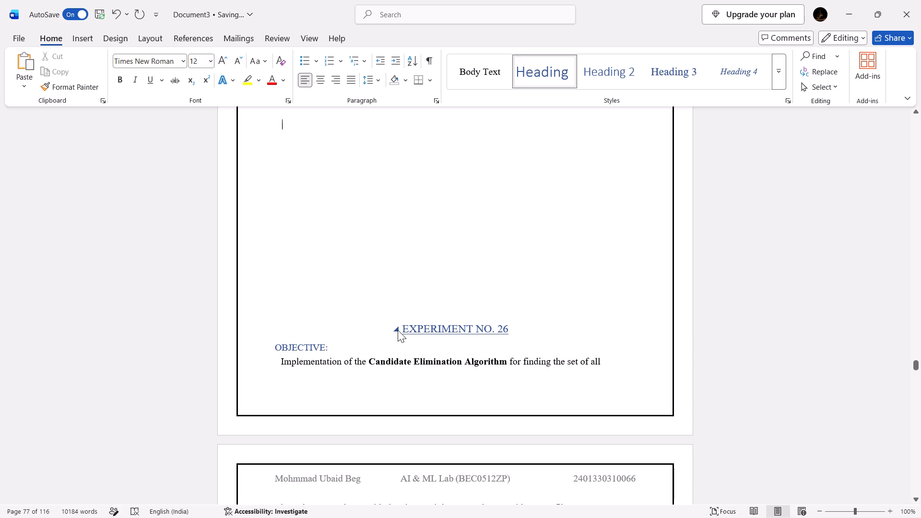
Review the Find-S experiment's pages down to the EXPERIMENT NO. 26 heading, checking the output, result and spacing above the heading.
scroll(419, 319, down, 1)
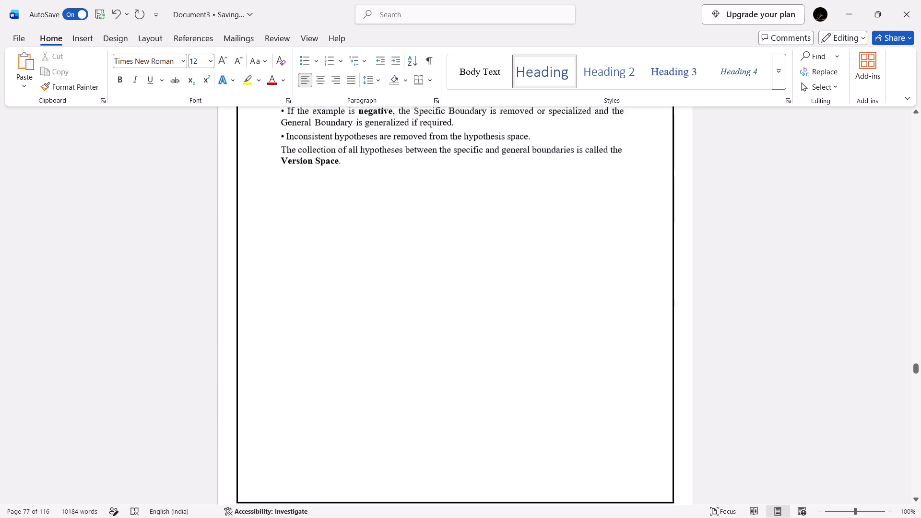
scroll(419, 319, down, 1)
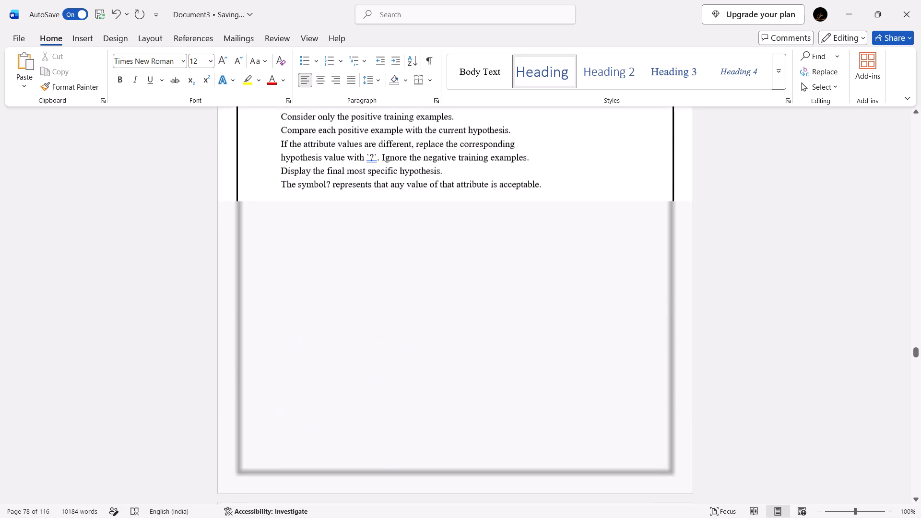
scroll(419, 319, down, 1)
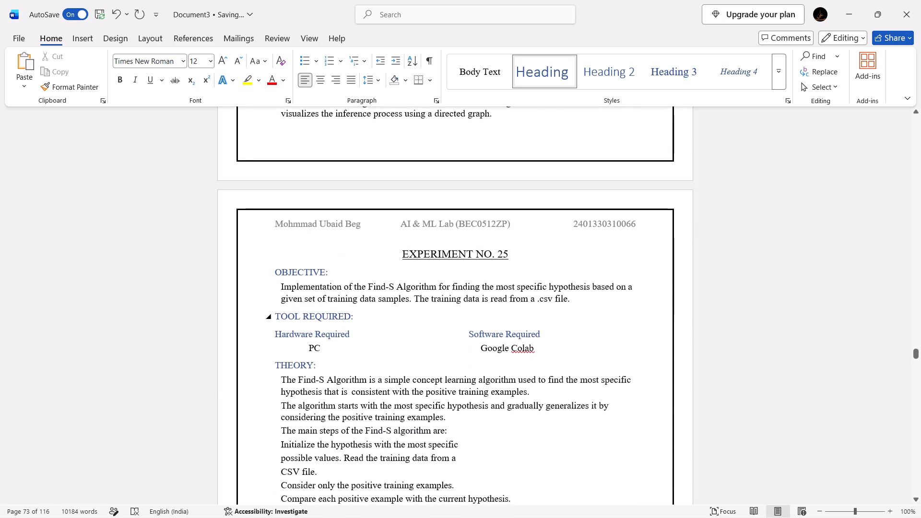
scroll(419, 319, down, 3)
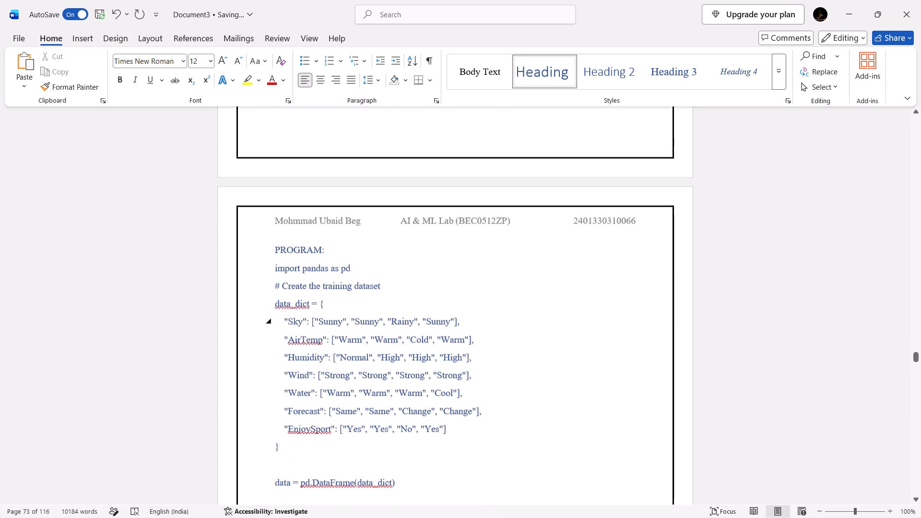
scroll(419, 319, down, 3)
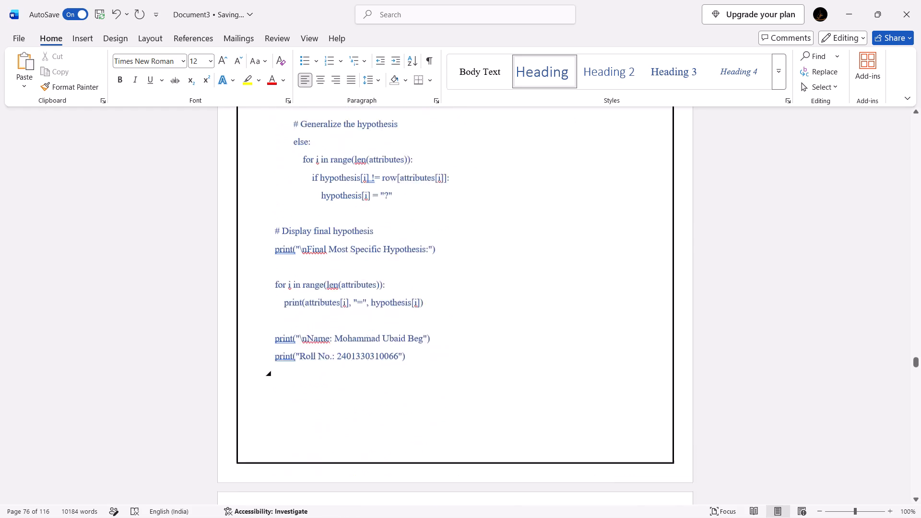
scroll(419, 319, down, 3)
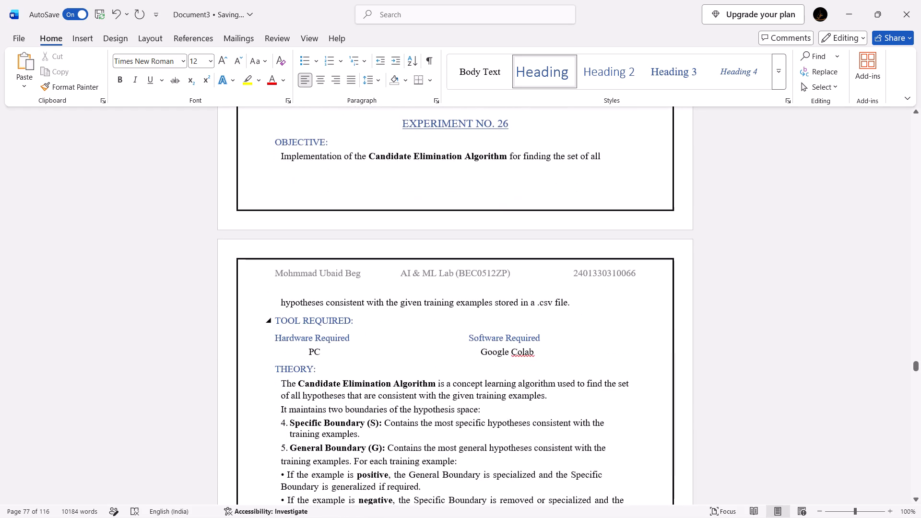
scroll(414, 178, up, 1)
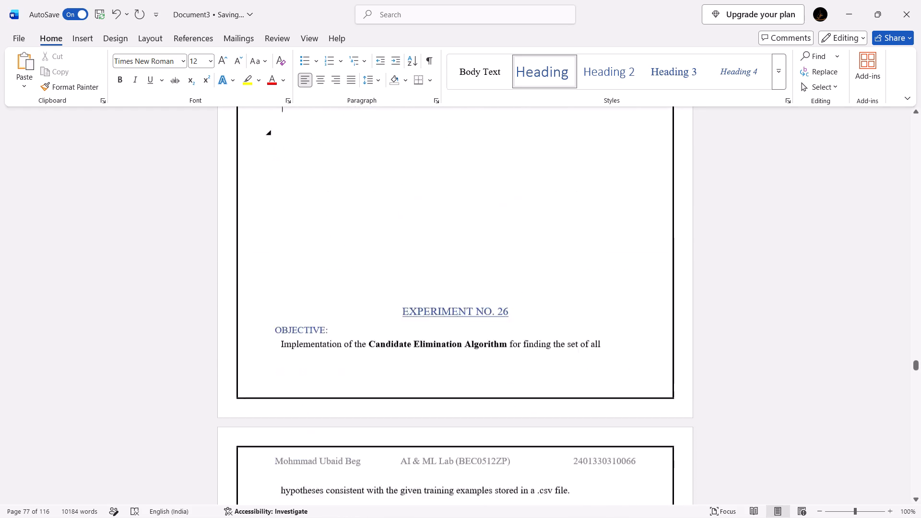
scroll(414, 178, up, 1)
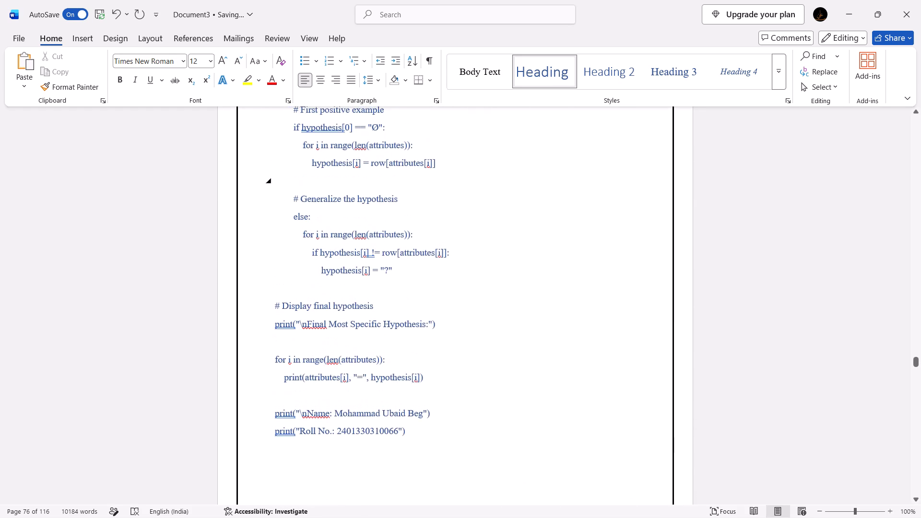
scroll(414, 178, down, 3)
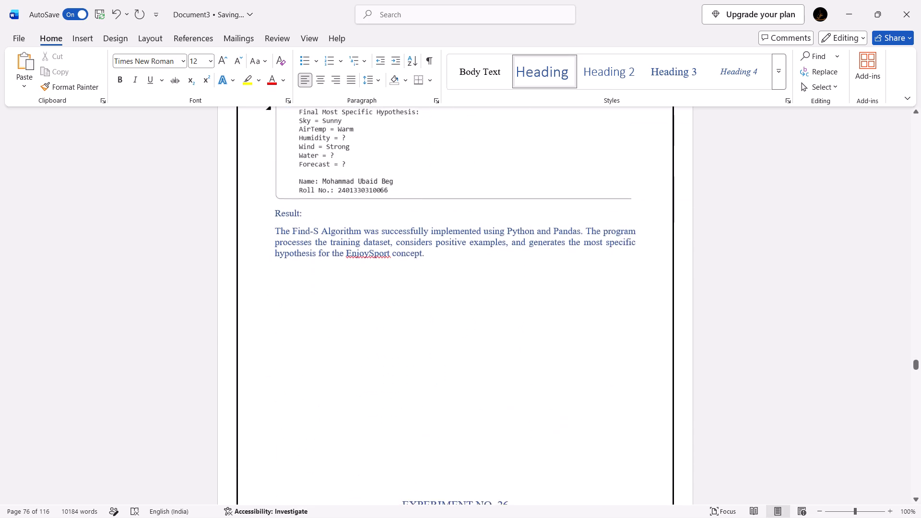
Insert blank lines above the EXPERIMENT NO. 26 heading to move it to the top of a separate page.
scroll(414, 178, down, 1)
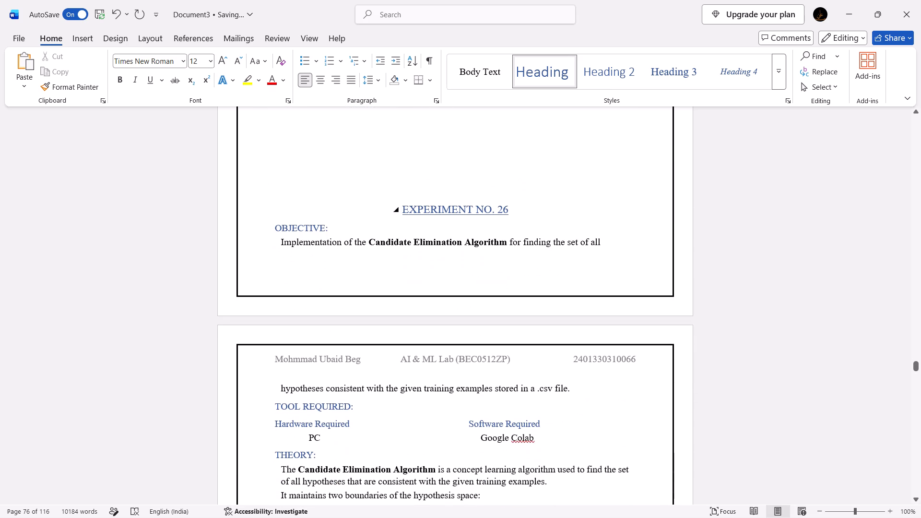
click(403, 206)
key(Return)
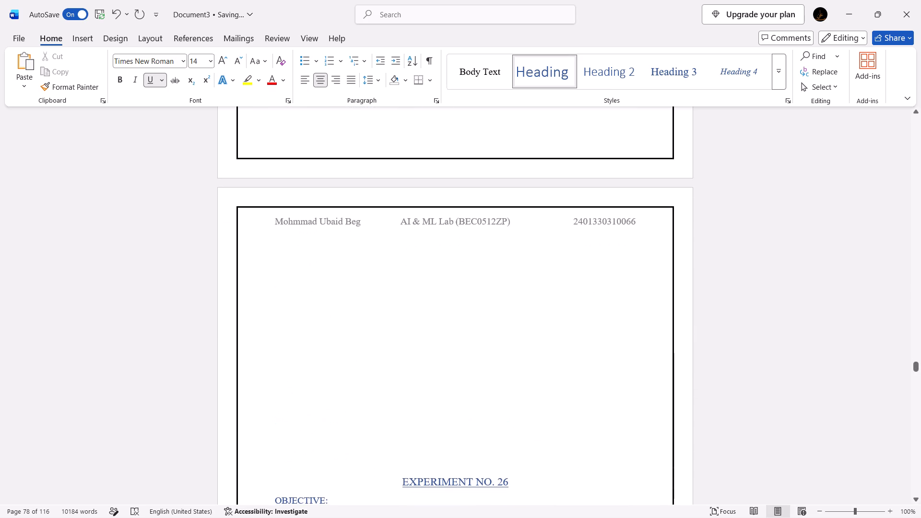
key(Return)
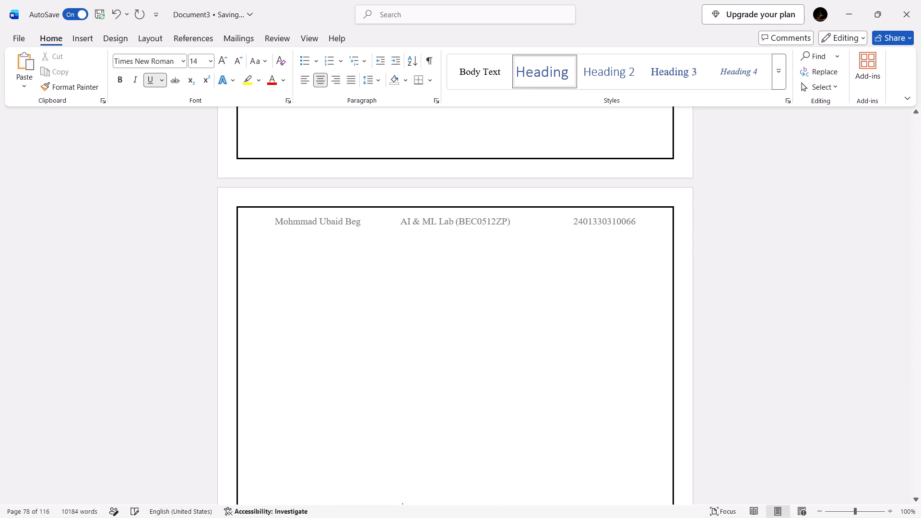
scroll(403, 206, down, 2)
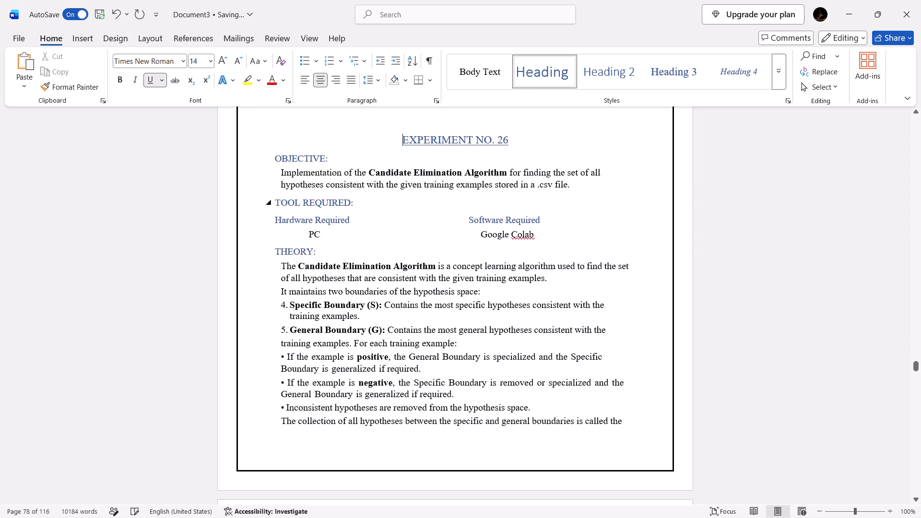
key(Return)
key(Return)
key(Return)
key(Return)
key(Return)
key(Return)
key(Return)
key(Return)
key(Return)
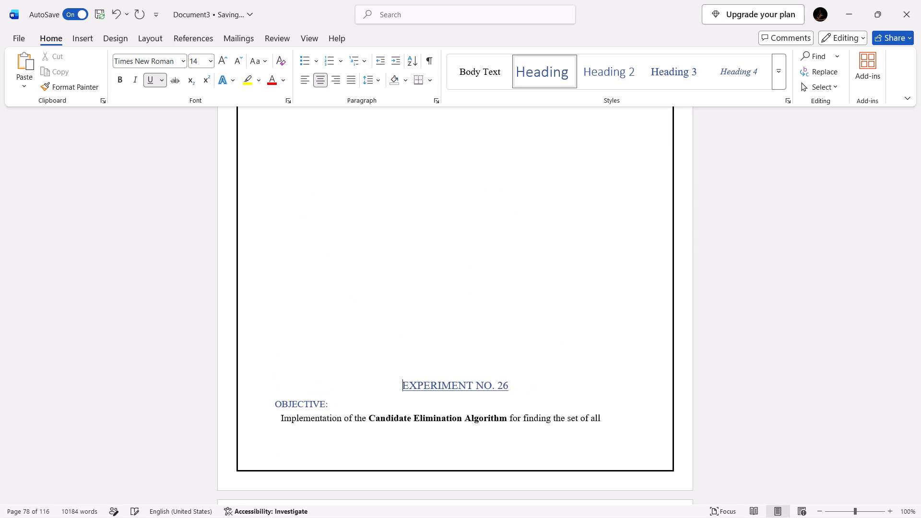
key(Return)
key(Return)
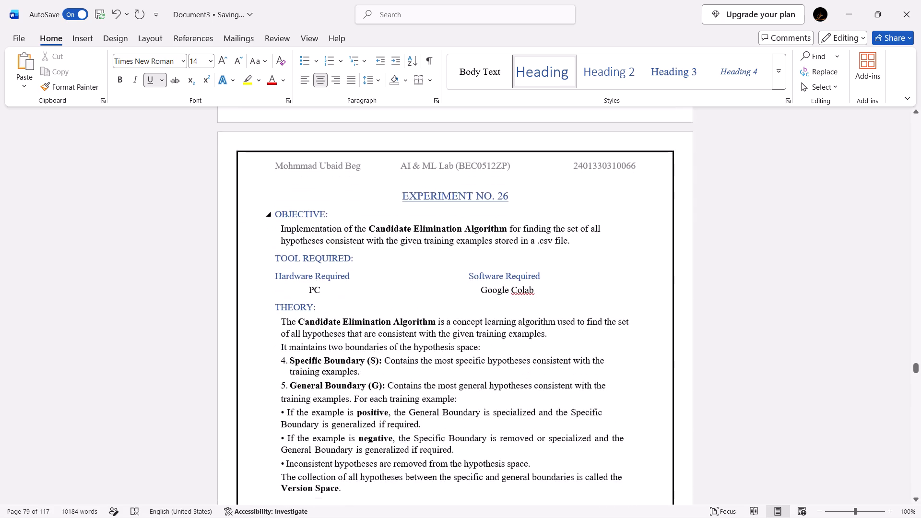
Review the pages backwards from Experiment 26 through the Find-S and backward chaining experiments, checking for blank space above the EXPERIMENT NO. 24 heading.
scroll(403, 206, up, 3)
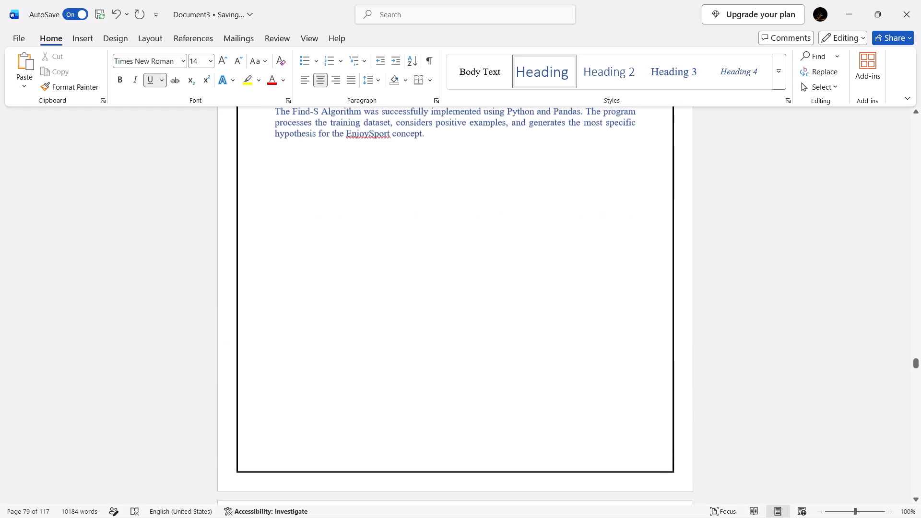
scroll(403, 206, up, 2)
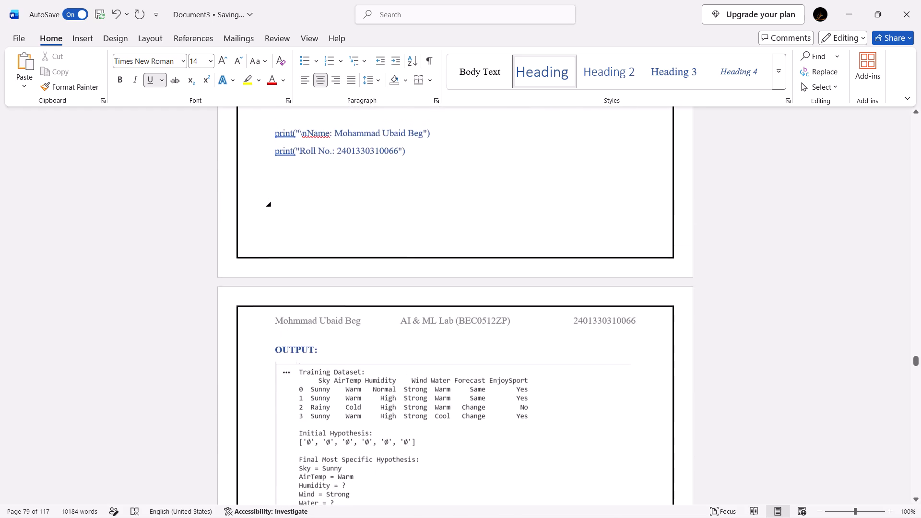
scroll(403, 206, up, 3)
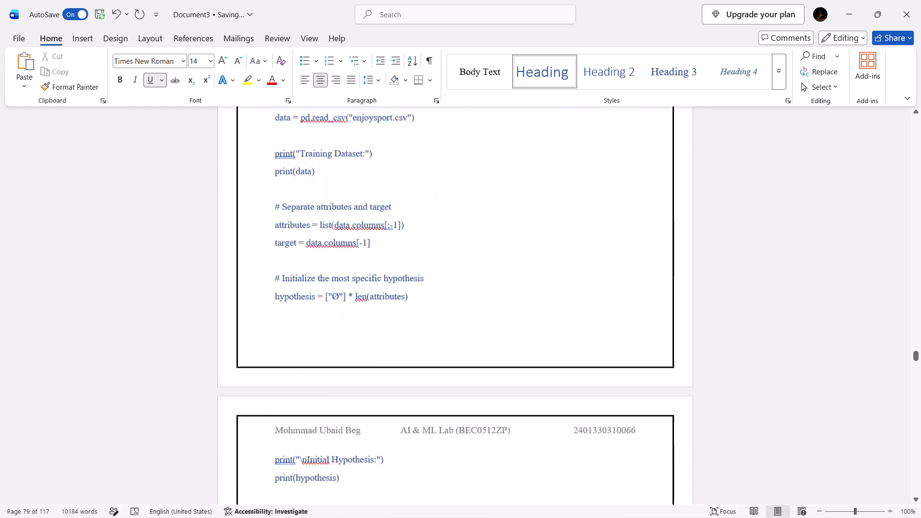
scroll(403, 206, up, 3)
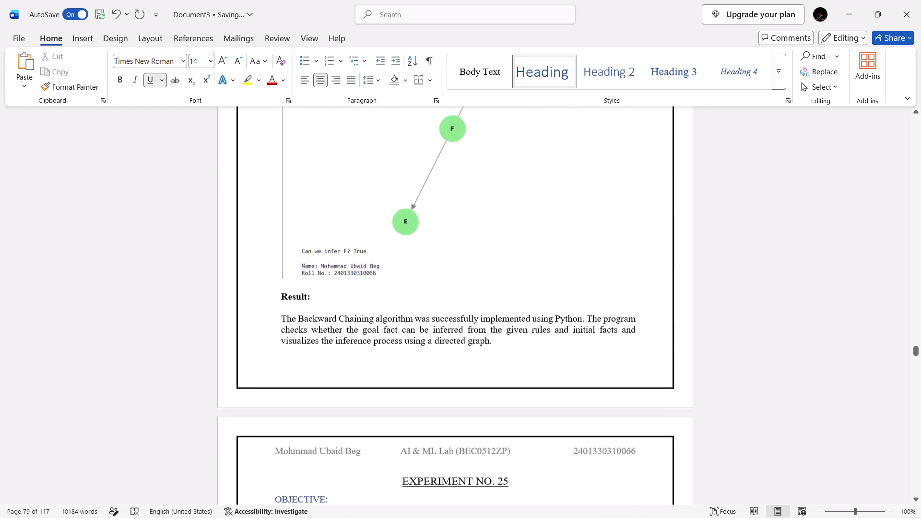
scroll(403, 206, up, 2)
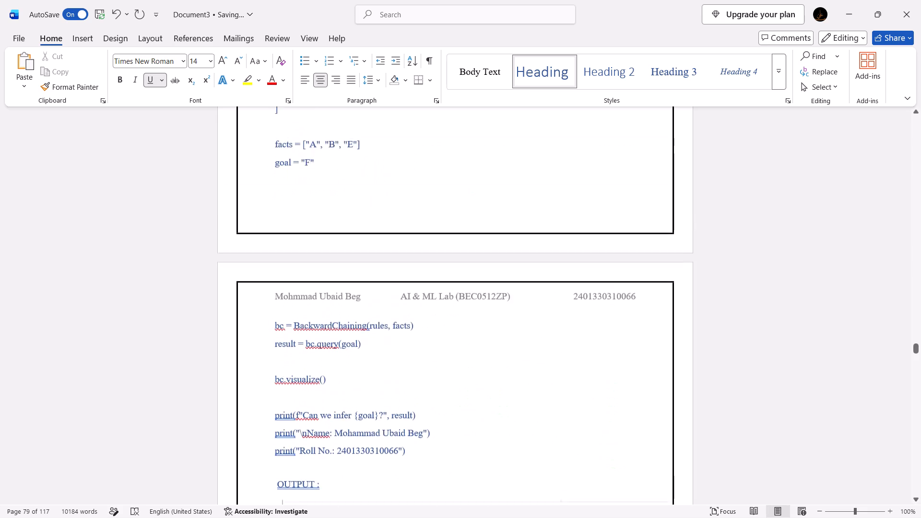
scroll(403, 206, up, 3)
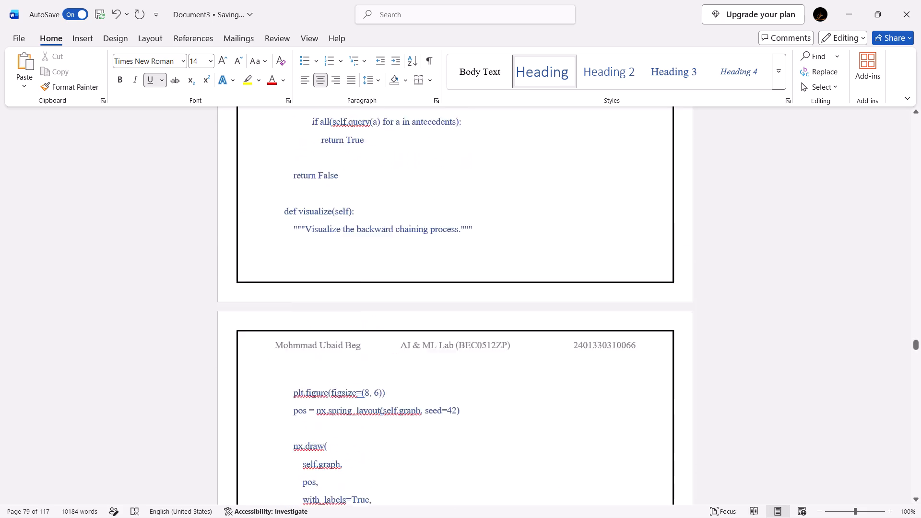
scroll(403, 206, up, 4)
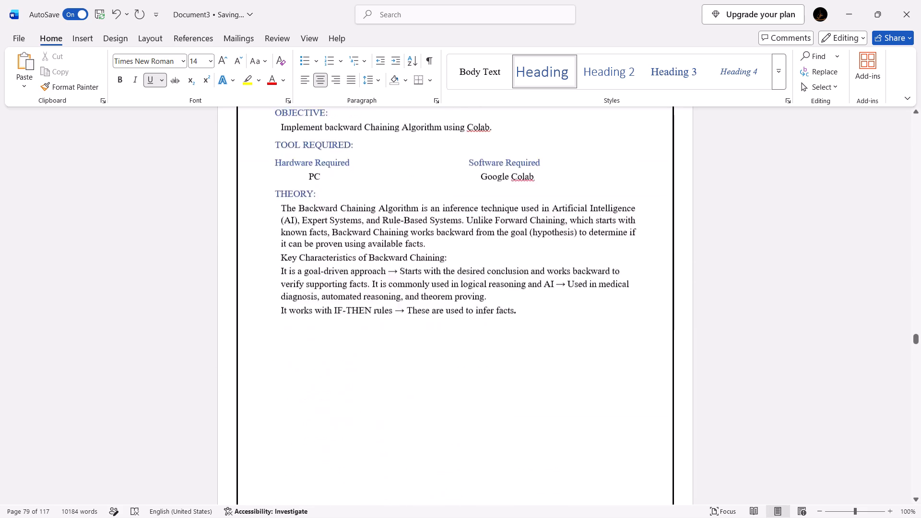
scroll(403, 206, up, 1)
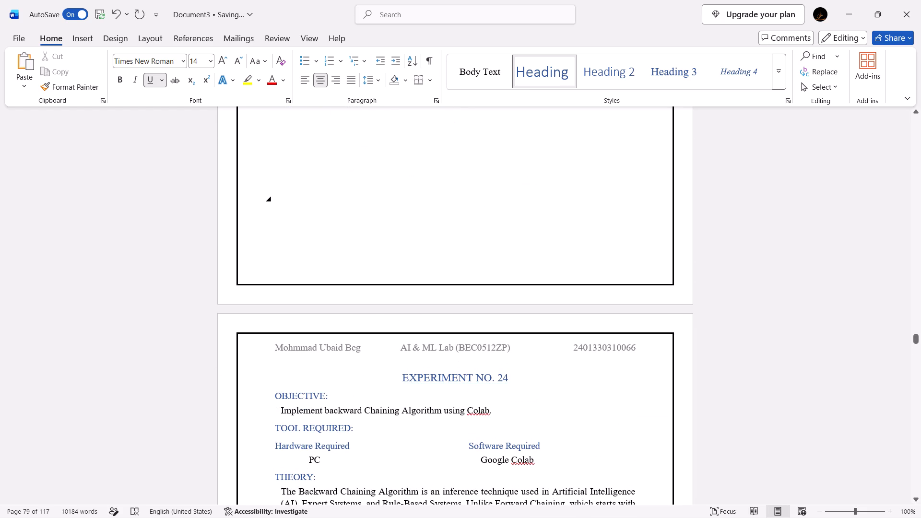
scroll(403, 206, up, 3)
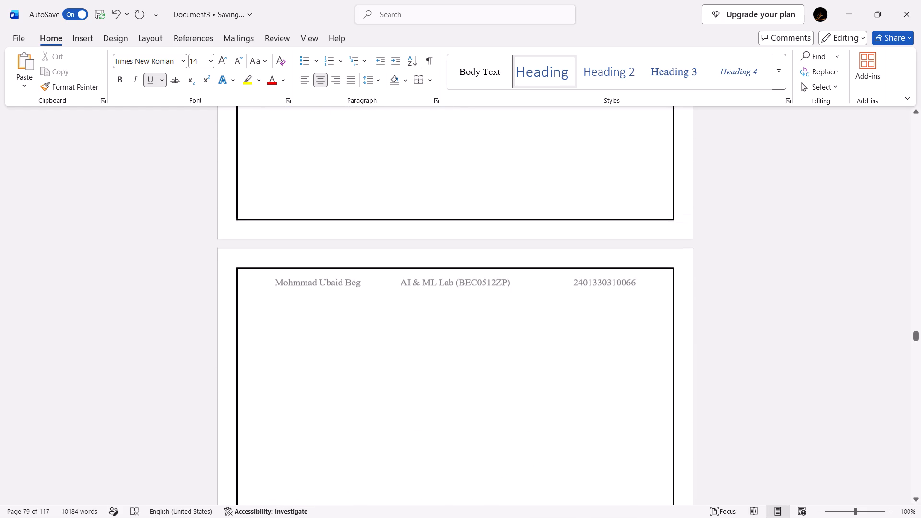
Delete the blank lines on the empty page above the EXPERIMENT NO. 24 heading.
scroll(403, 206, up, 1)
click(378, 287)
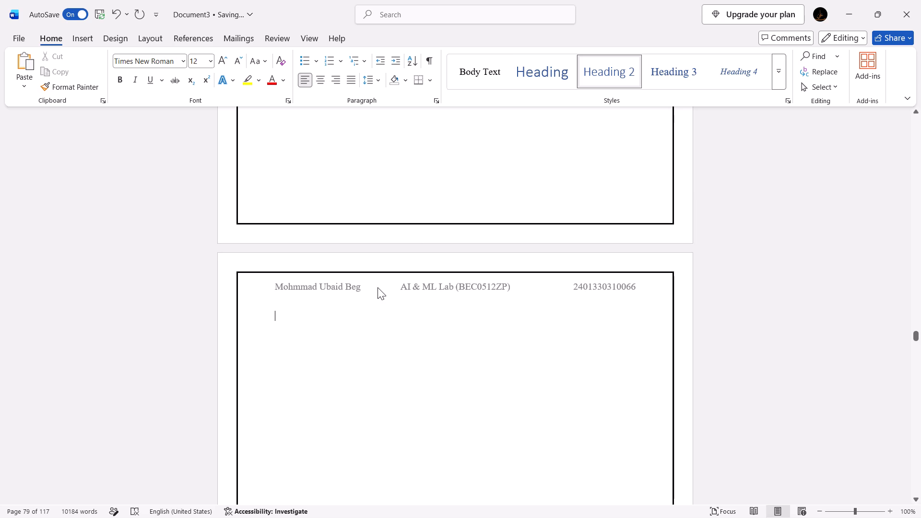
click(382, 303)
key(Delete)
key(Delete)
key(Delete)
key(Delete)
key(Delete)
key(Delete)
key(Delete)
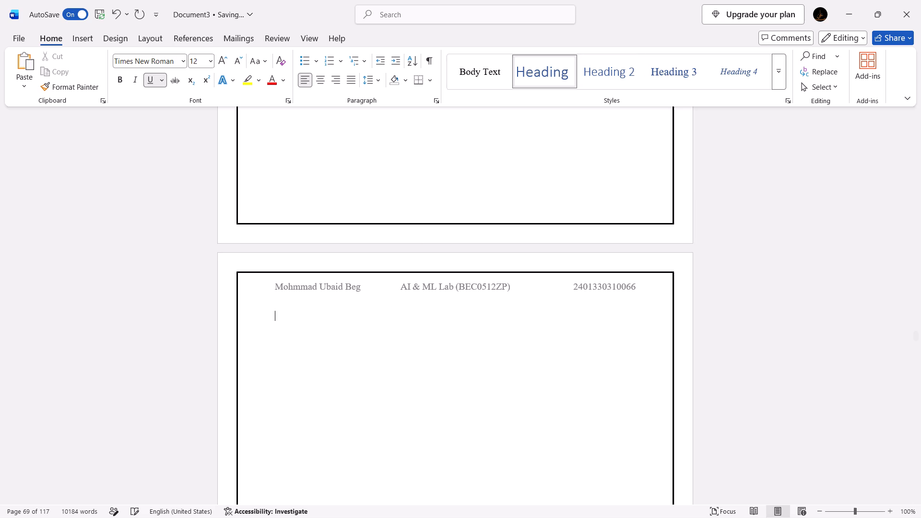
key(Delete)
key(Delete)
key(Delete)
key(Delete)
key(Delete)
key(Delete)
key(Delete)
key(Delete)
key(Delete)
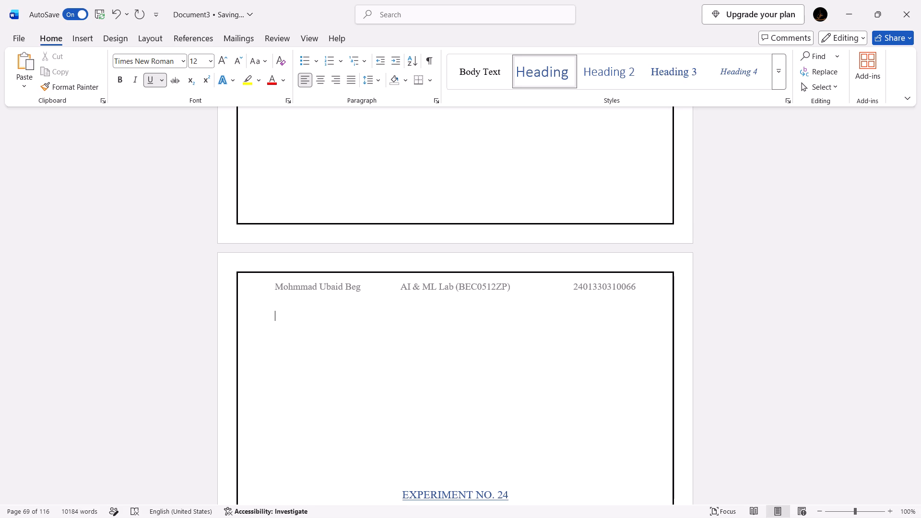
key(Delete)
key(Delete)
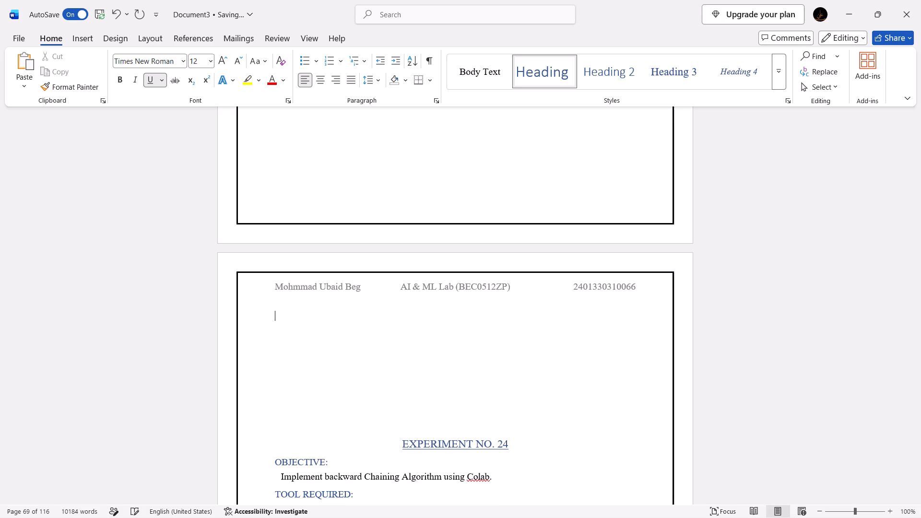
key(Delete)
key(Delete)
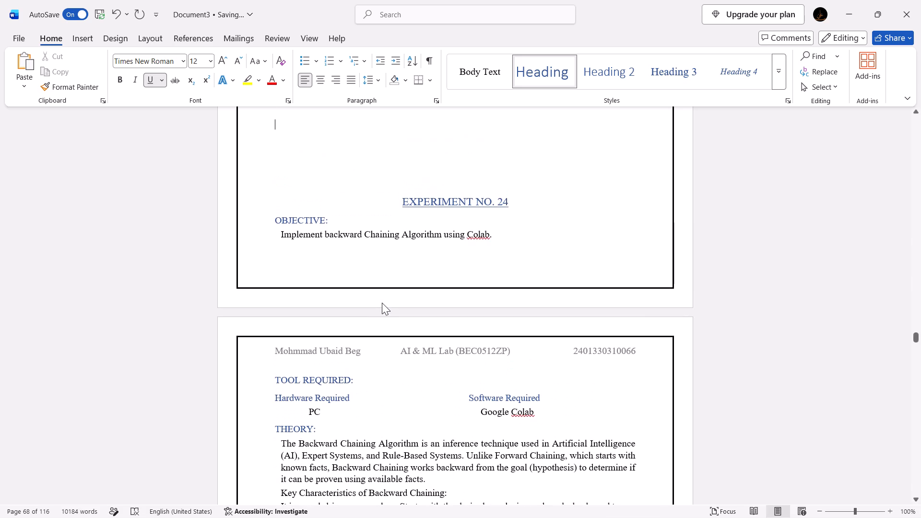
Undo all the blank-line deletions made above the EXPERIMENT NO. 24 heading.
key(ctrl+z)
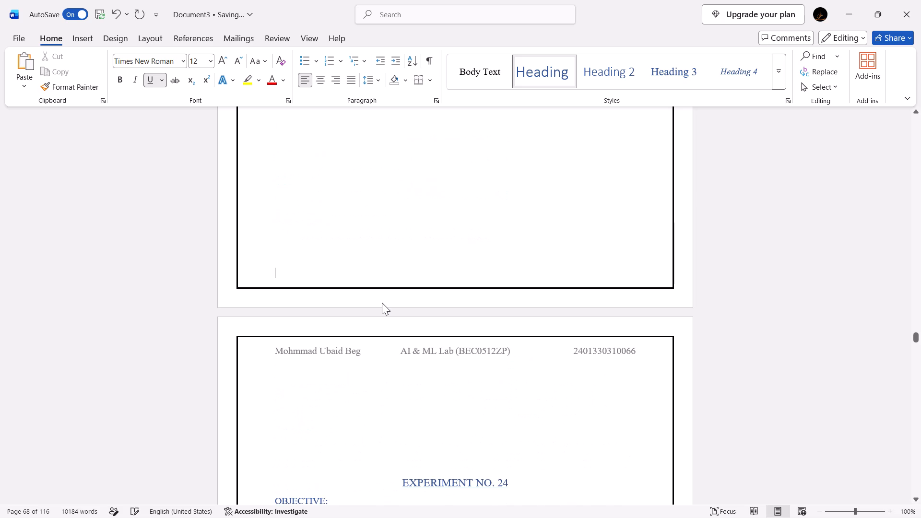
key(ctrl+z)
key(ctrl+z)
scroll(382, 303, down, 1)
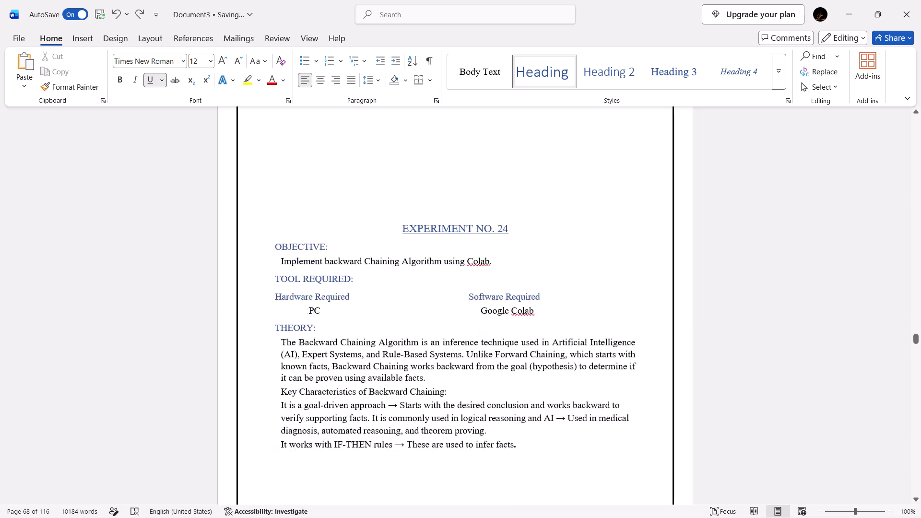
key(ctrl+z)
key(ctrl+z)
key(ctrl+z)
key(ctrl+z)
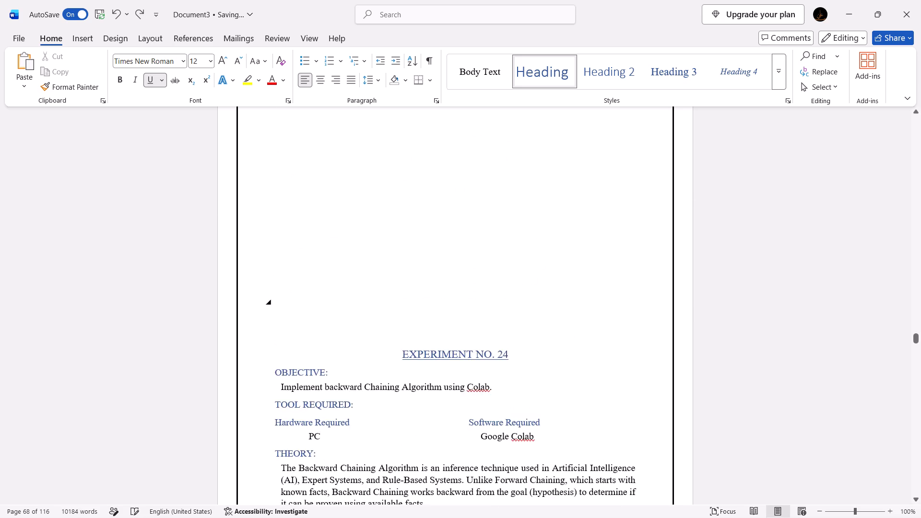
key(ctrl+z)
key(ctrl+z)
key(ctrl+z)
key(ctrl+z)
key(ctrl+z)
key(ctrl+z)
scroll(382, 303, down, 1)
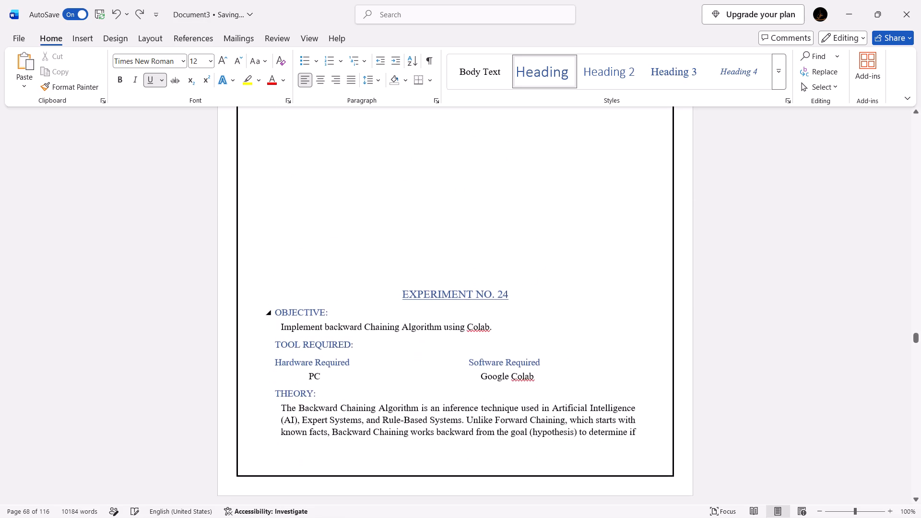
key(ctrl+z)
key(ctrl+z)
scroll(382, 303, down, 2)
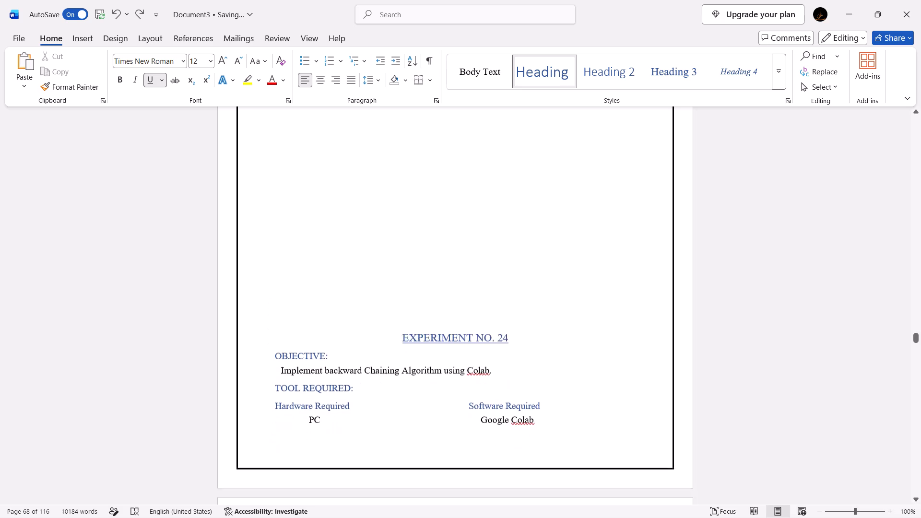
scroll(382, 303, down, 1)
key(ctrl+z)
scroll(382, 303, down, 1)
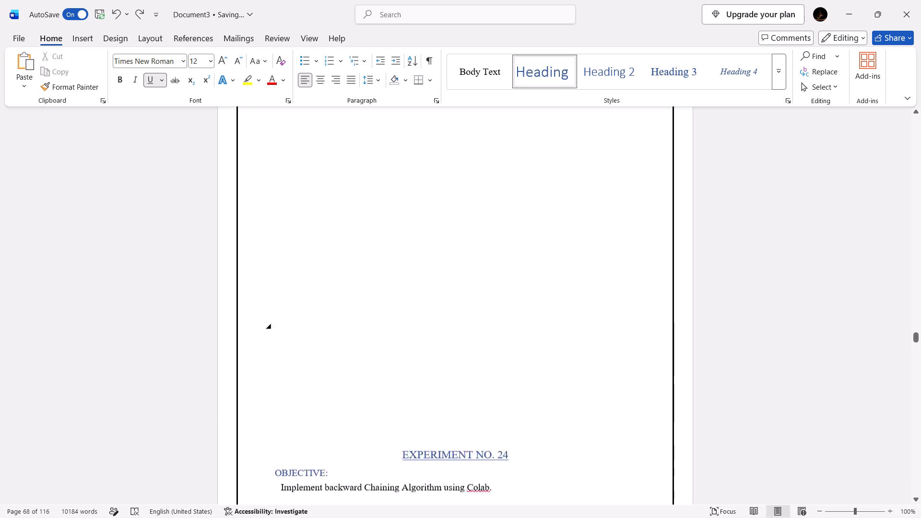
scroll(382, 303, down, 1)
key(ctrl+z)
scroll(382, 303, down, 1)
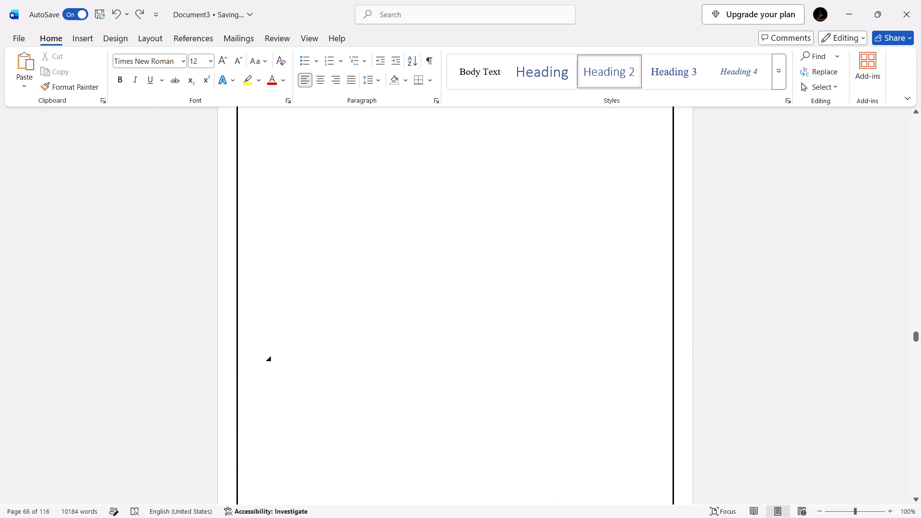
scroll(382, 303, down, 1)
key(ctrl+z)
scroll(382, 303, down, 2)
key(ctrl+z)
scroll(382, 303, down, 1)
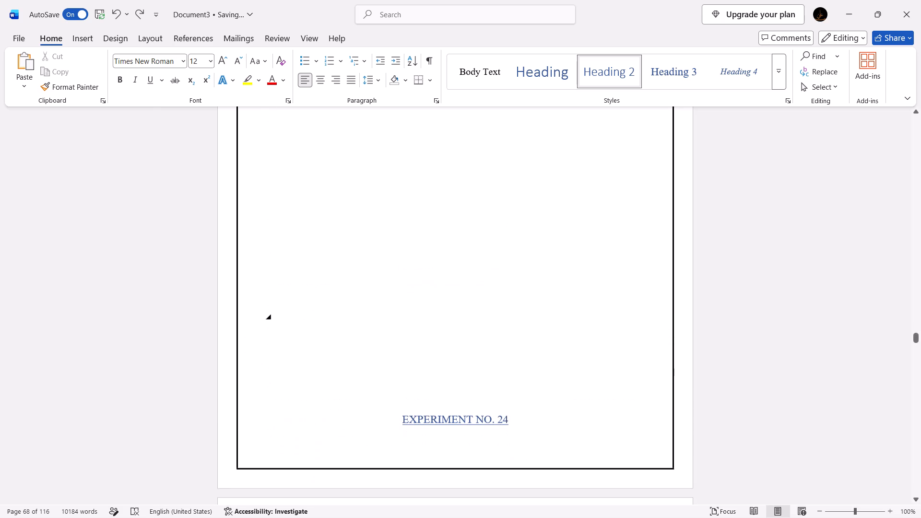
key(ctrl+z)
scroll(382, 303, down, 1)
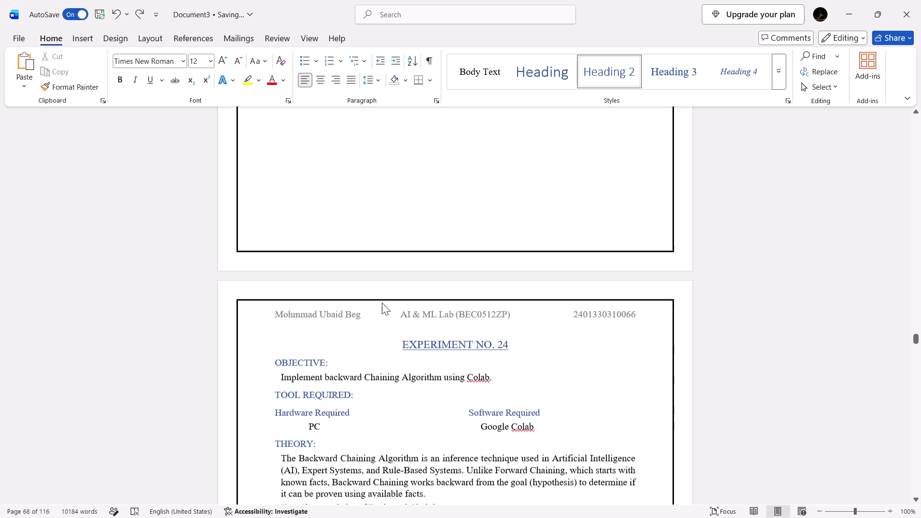
scroll(382, 303, up, 3)
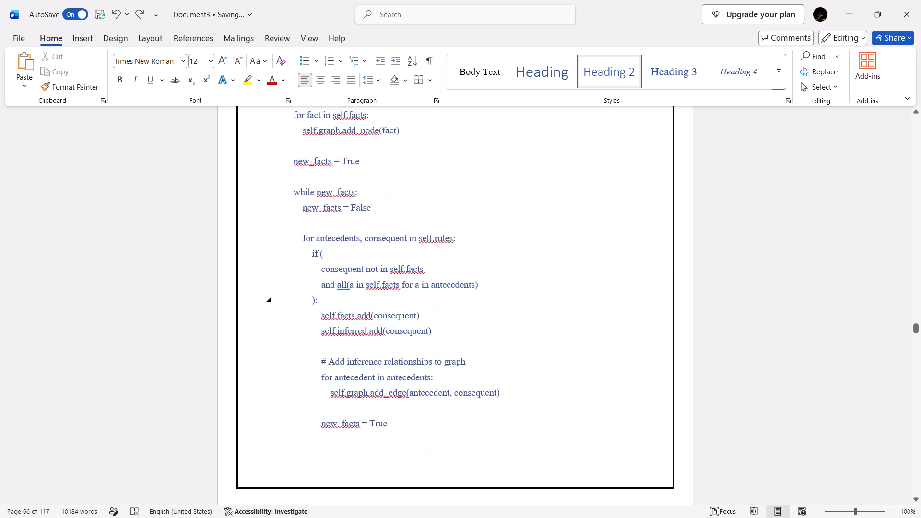
scroll(382, 303, up, 4)
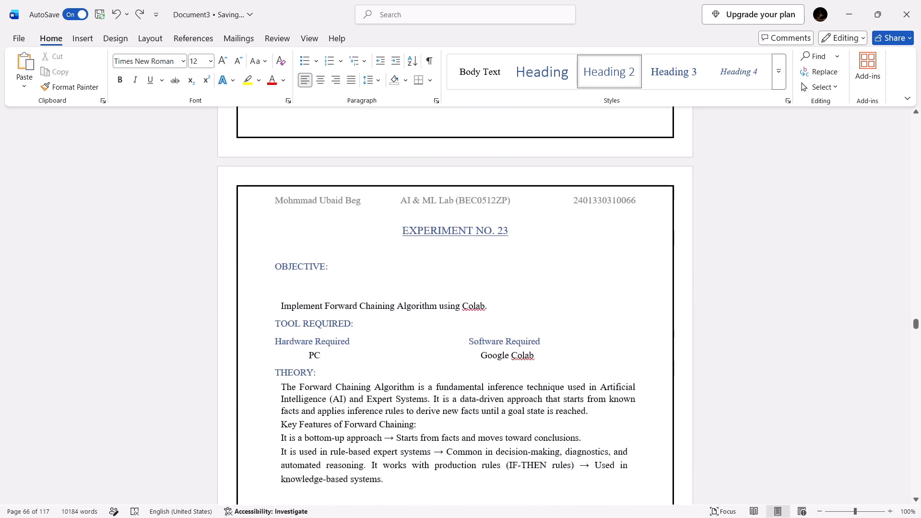
scroll(382, 303, up, 3)
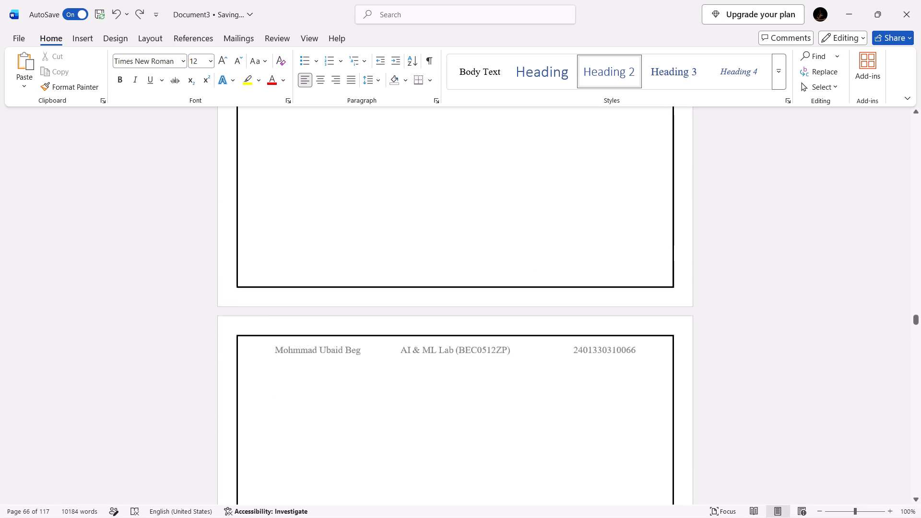
scroll(382, 303, up, 3)
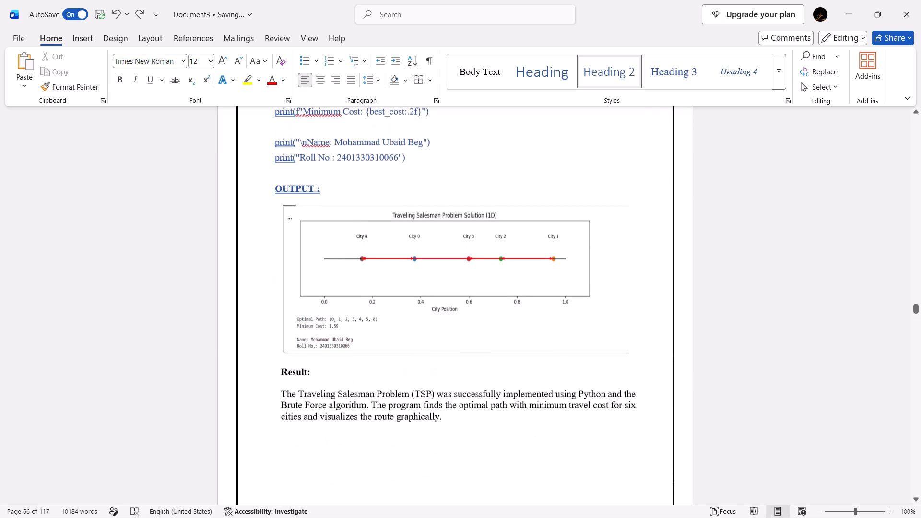
scroll(382, 303, up, 3)
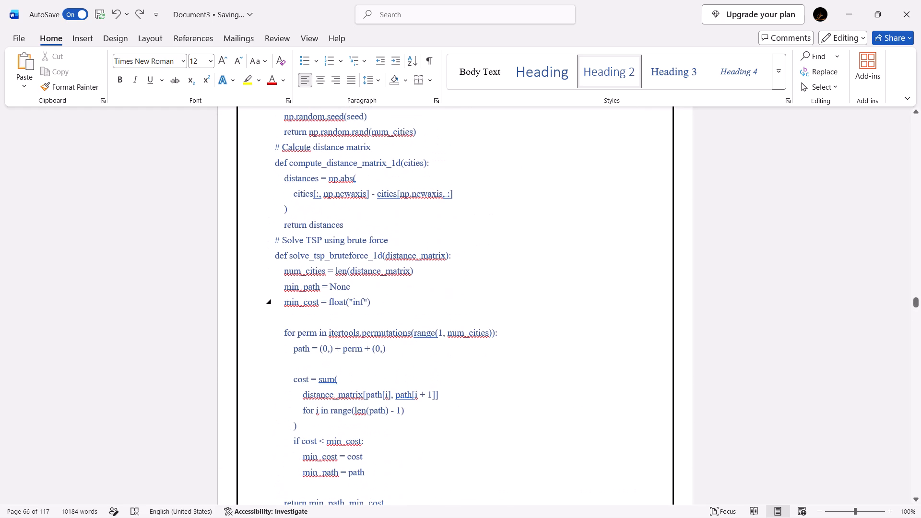
scroll(382, 303, up, 3)
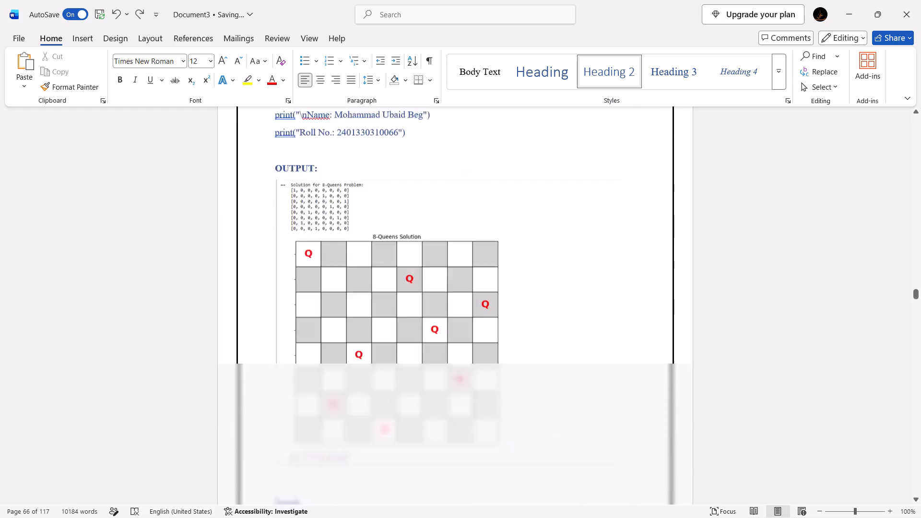
scroll(382, 303, up, 6)
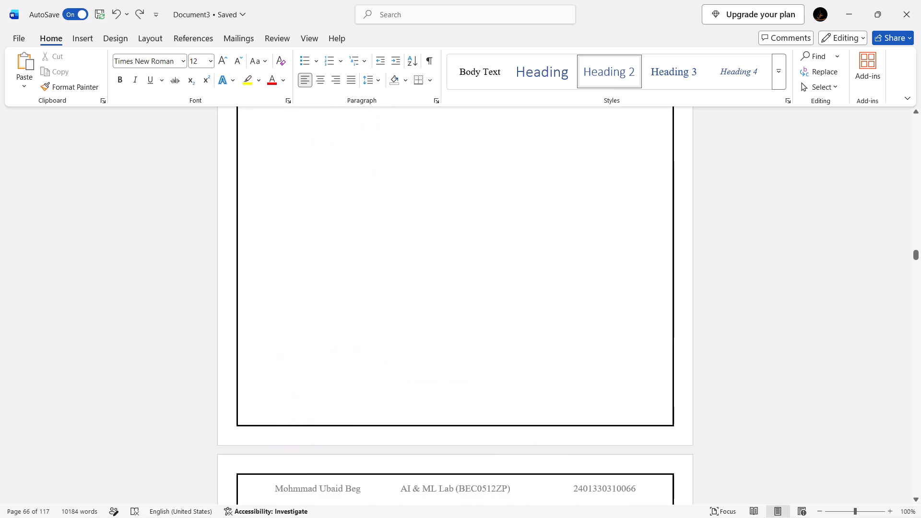
scroll(382, 303, up, 4)
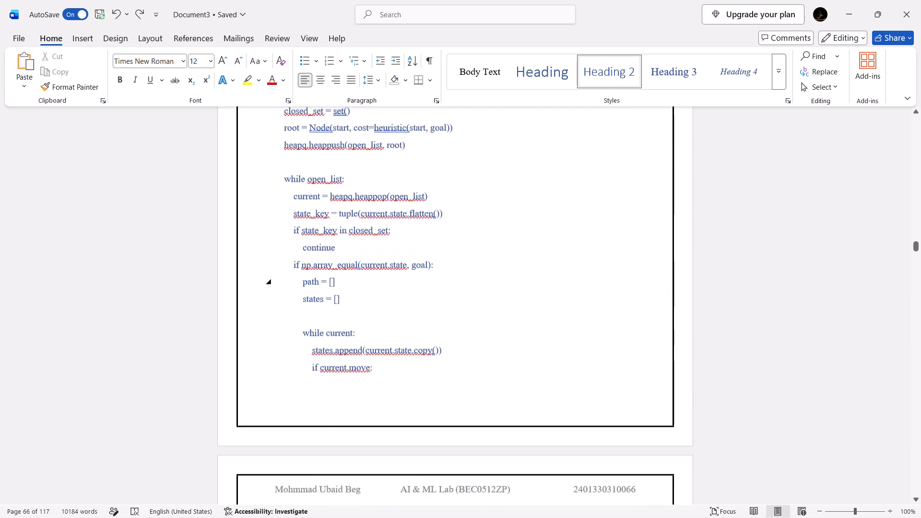
scroll(382, 303, up, 3)
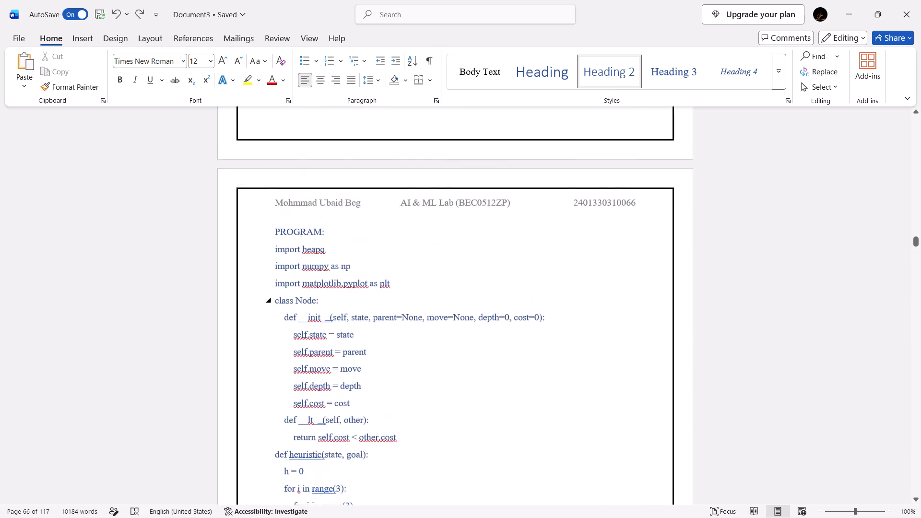
scroll(382, 303, up, 3)
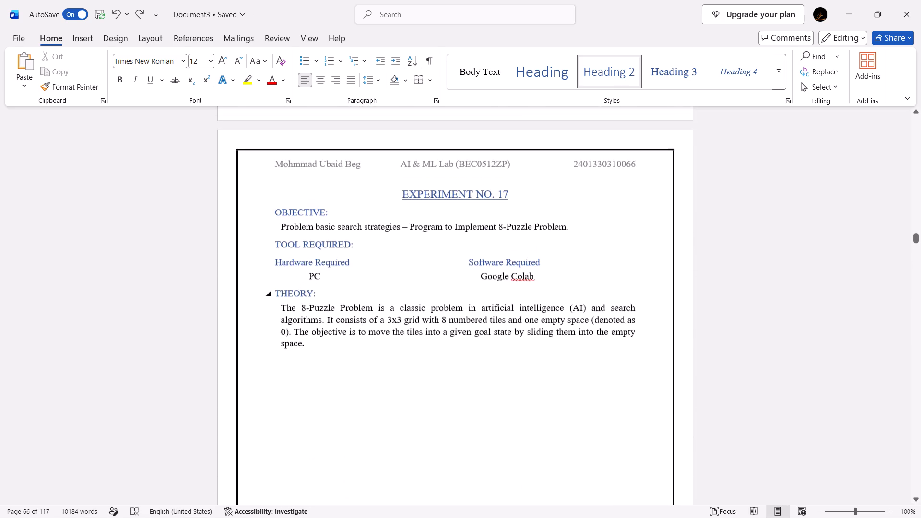
scroll(382, 303, up, 1)
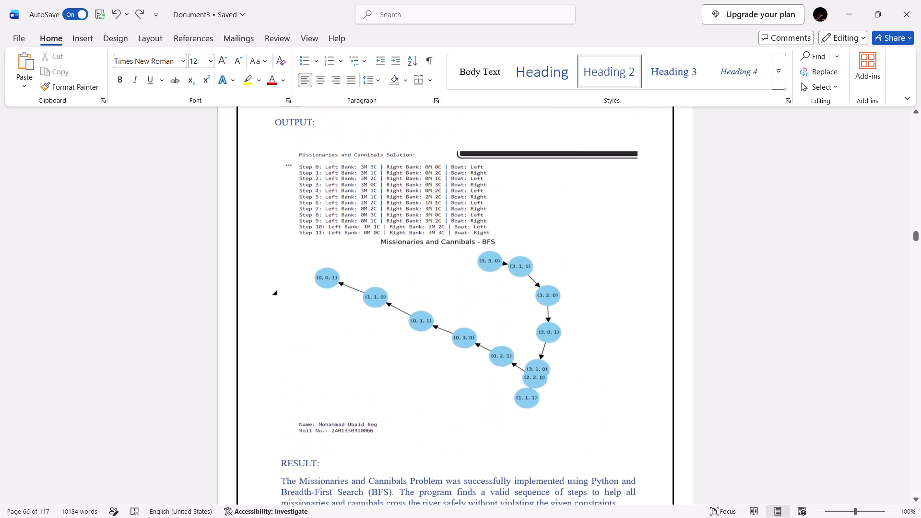
scroll(382, 303, up, 3)
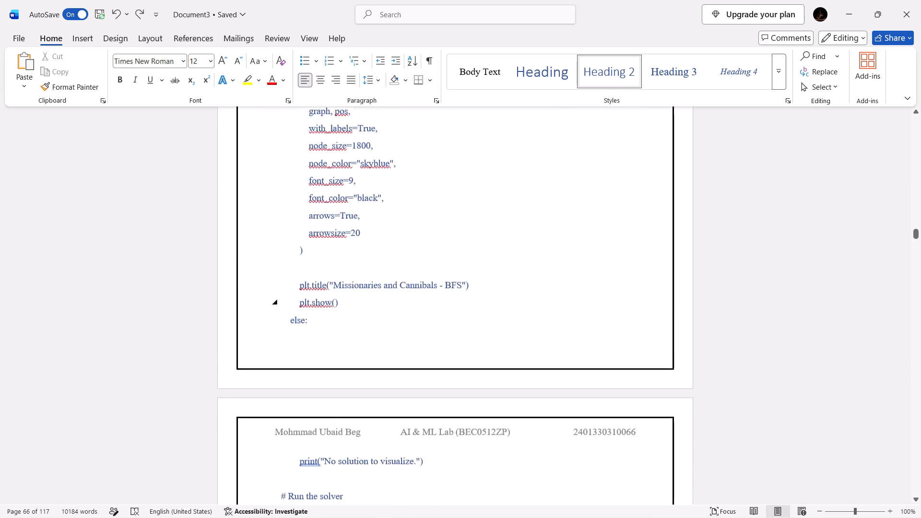
scroll(382, 303, up, 1)
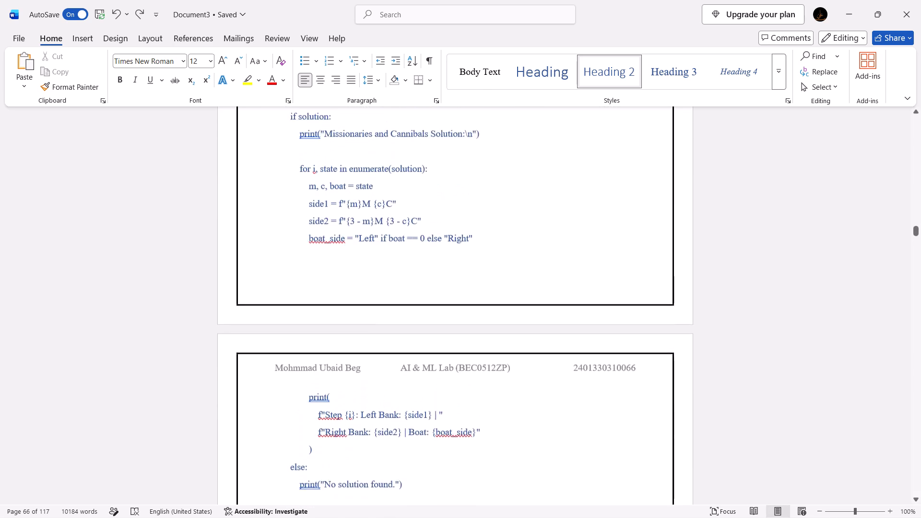
scroll(382, 303, up, 2)
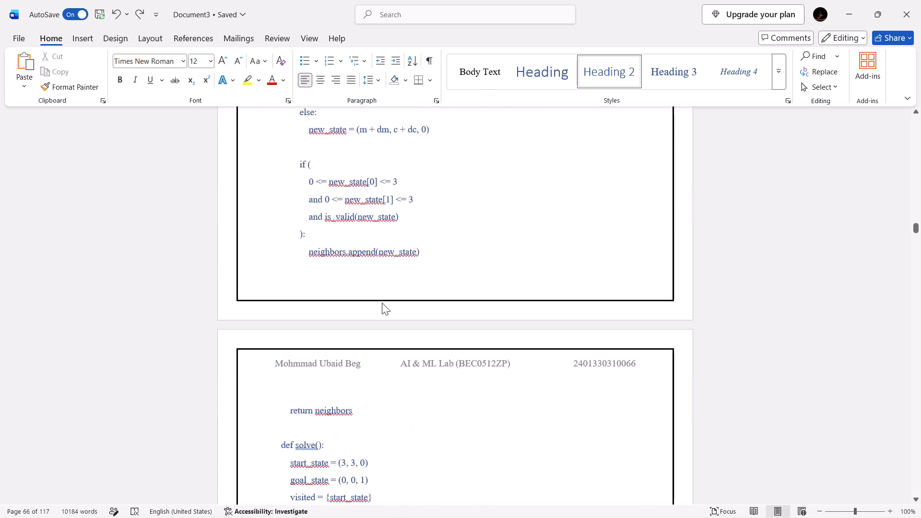
scroll(382, 303, up, 2)
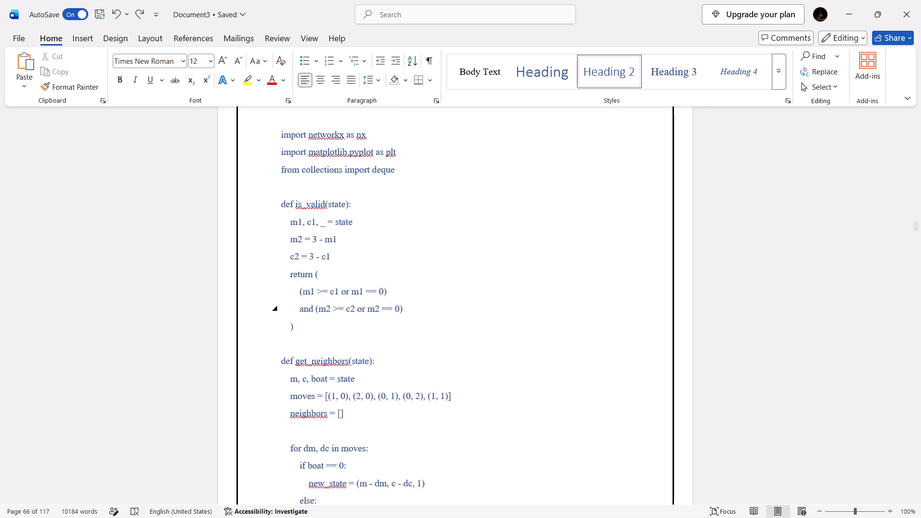
scroll(382, 303, up, 1)
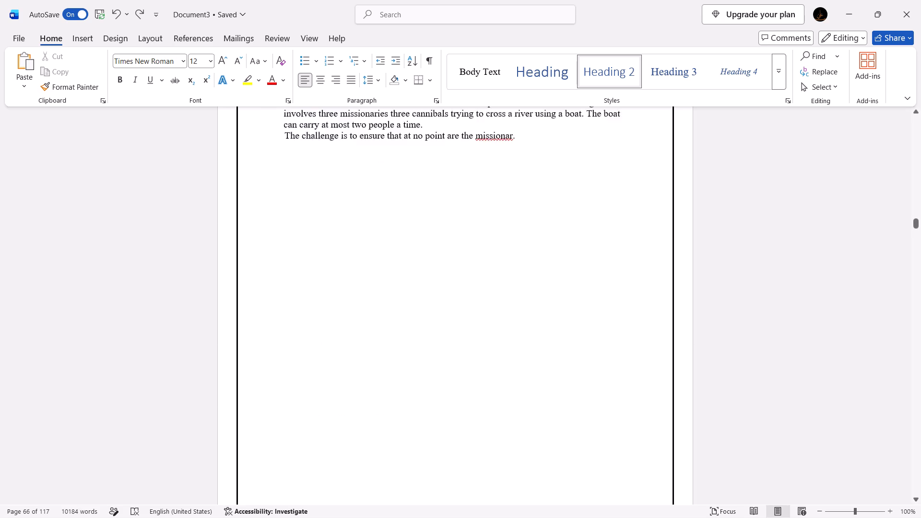
scroll(382, 303, up, 2)
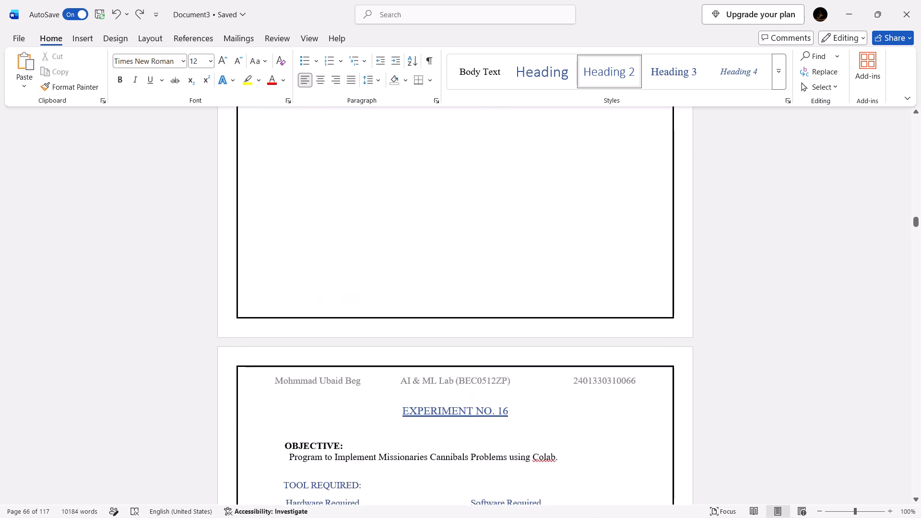
scroll(382, 303, up, 2)
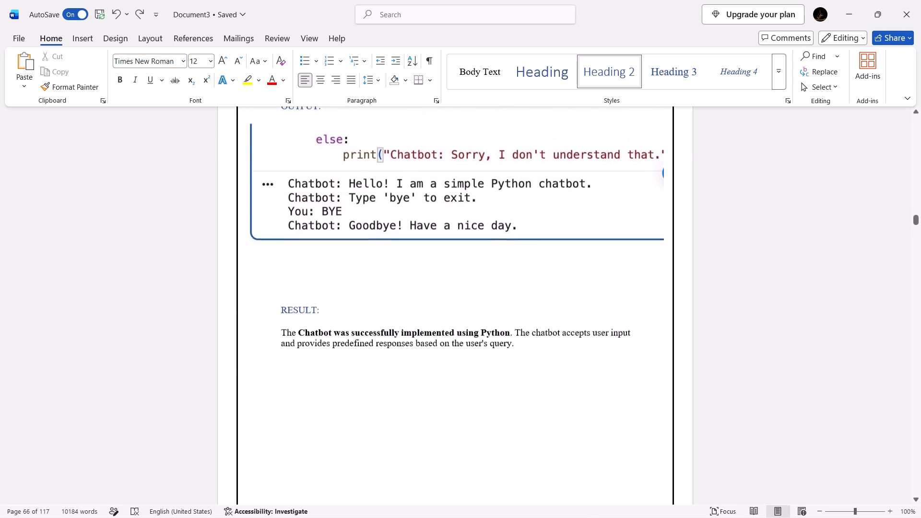
scroll(382, 303, up, 3)
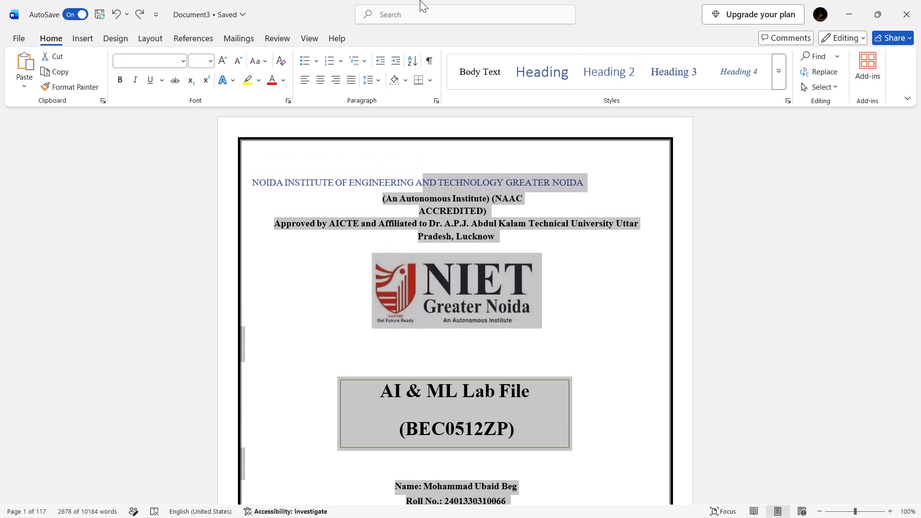
key(BackSpace)
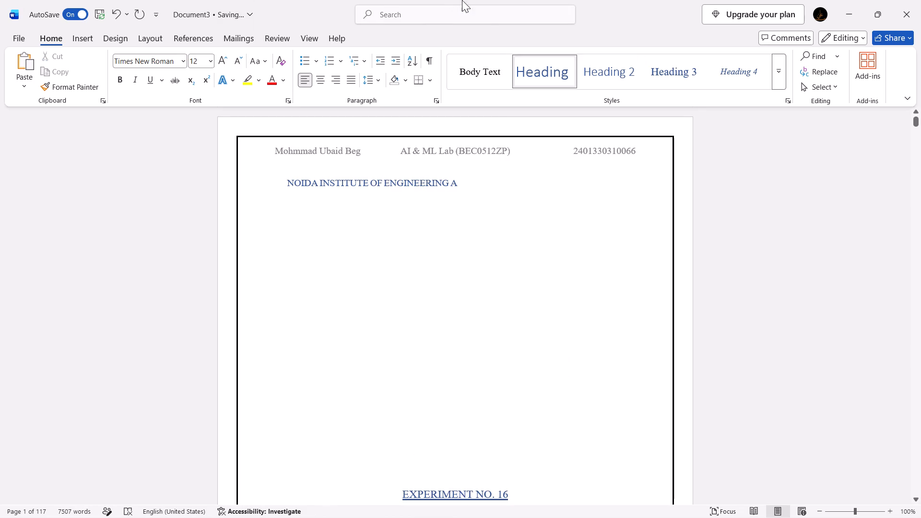
Delete the leftover text NOIDA INSTITUTE OF ENGINEERING A from the first page.
click(489, 187)
key(BackSpace)
key(BackSpace)
key(BackSpace)
key(BackSpace)
key(BackSpace)
key(BackSpace)
key(BackSpace)
key(BackSpace)
key(BackSpace)
key(BackSpace)
key(BackSpace)
key(BackSpace)
key(BackSpace)
key(BackSpace)
key(BackSpace)
key(BackSpace)
key(BackSpace)
key(BackSpace)
key(BackSpace)
key(BackSpace)
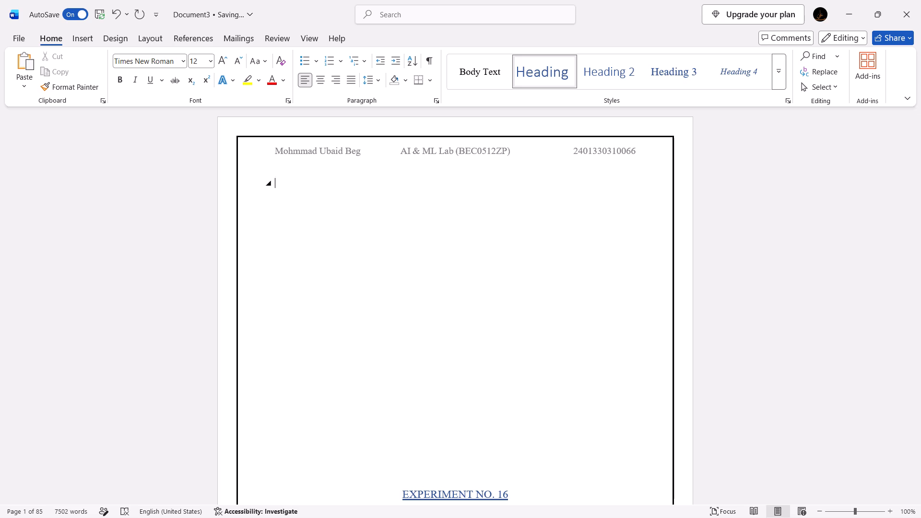
Delete the blank lines above the EXPERIMENT NO. 16 heading to move it to the top of the first page.
click(405, 490)
key(BackSpace)
key(BackSpace)
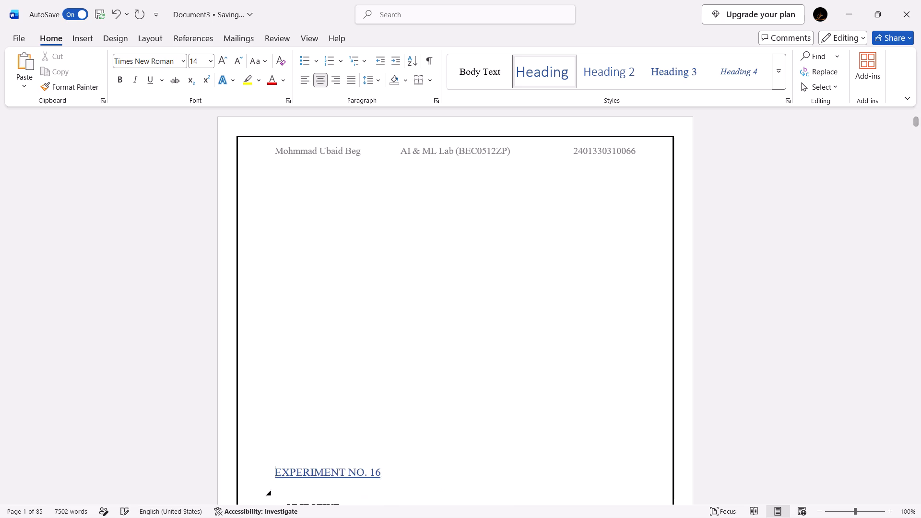
key(BackSpace)
key(BackSpace)
key(BackSpace)
key(BackSpace)
key(BackSpace)
key(BackSpace)
key(BackSpace)
key(BackSpace)
key(BackSpace)
key(BackSpace)
key(BackSpace)
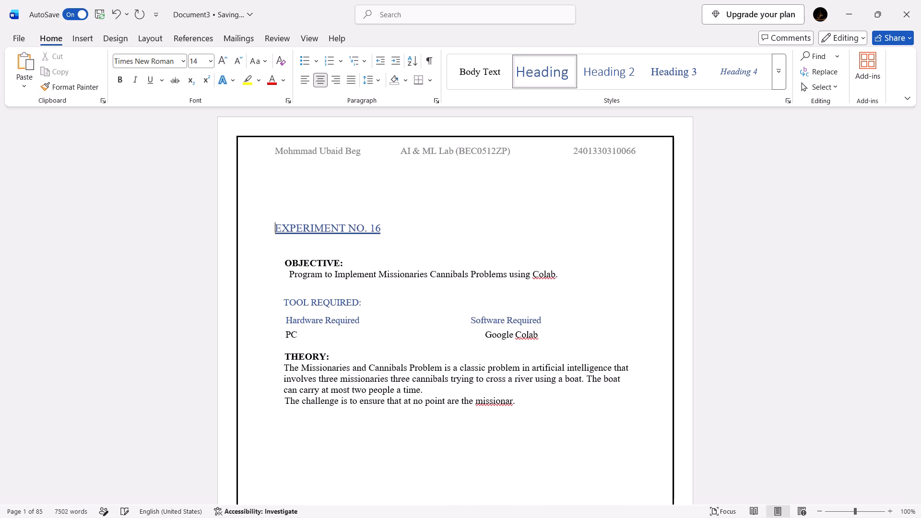
key(BackSpace)
key(BackSpace)
key(BackSpace)
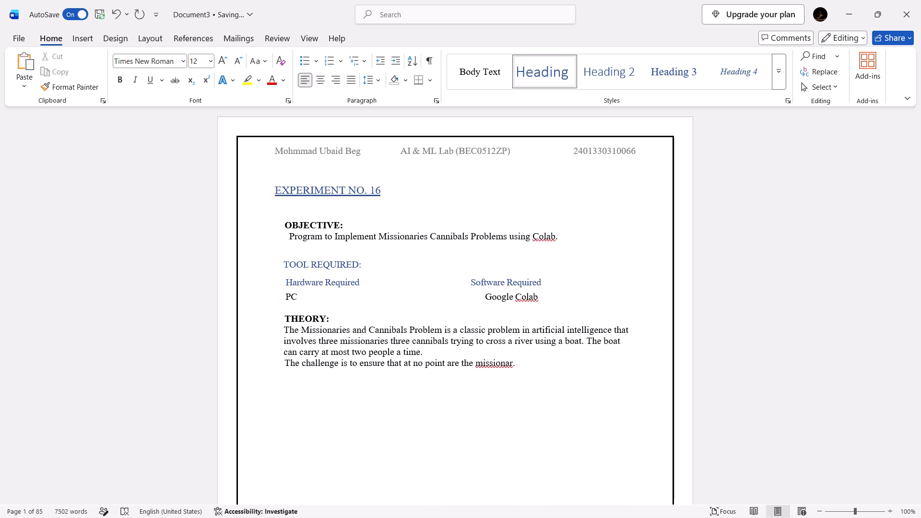
key(BackSpace)
key(BackSpace)
Centre the EXPERIMENT NO. 16 heading.
click(317, 82)
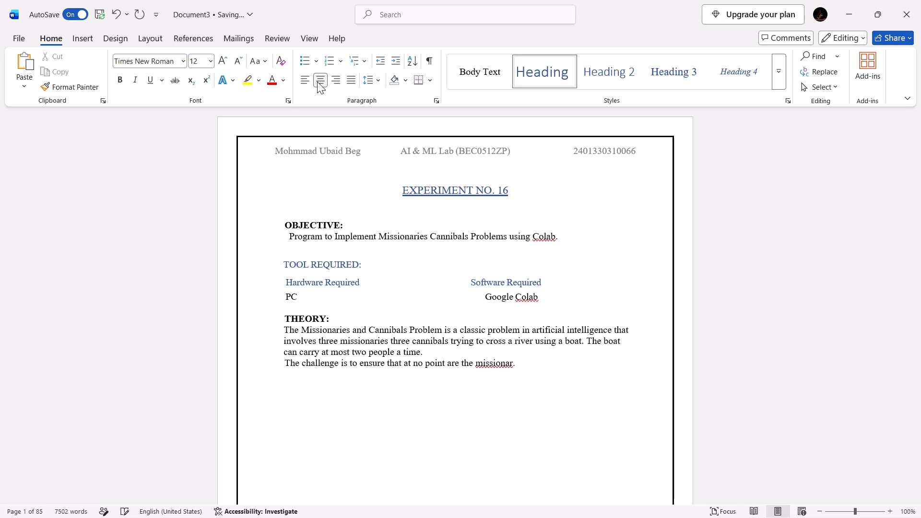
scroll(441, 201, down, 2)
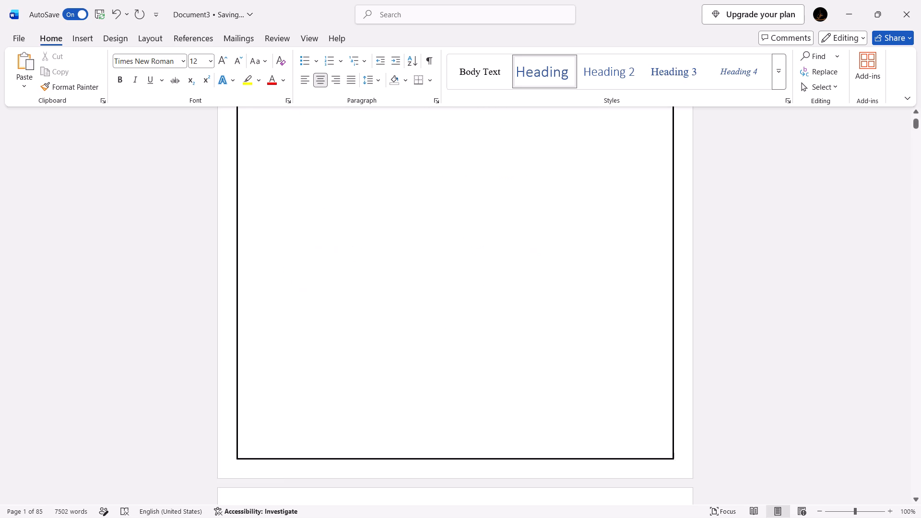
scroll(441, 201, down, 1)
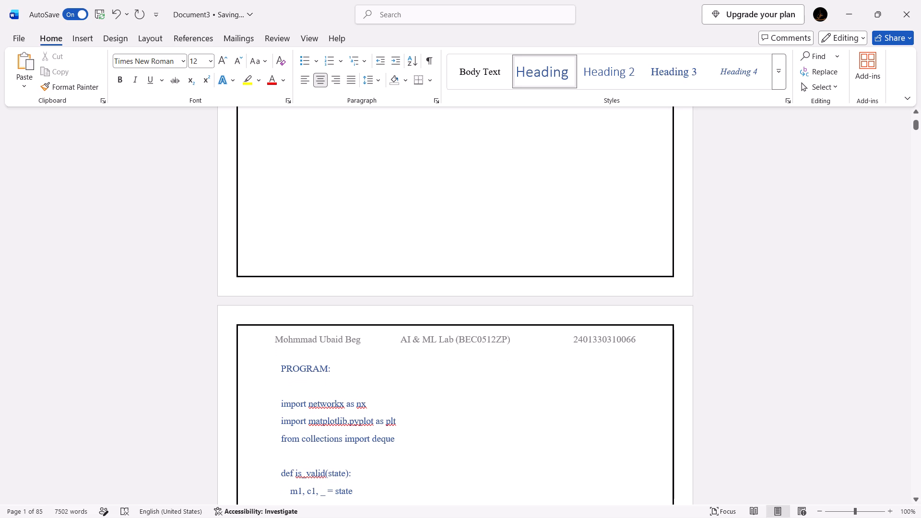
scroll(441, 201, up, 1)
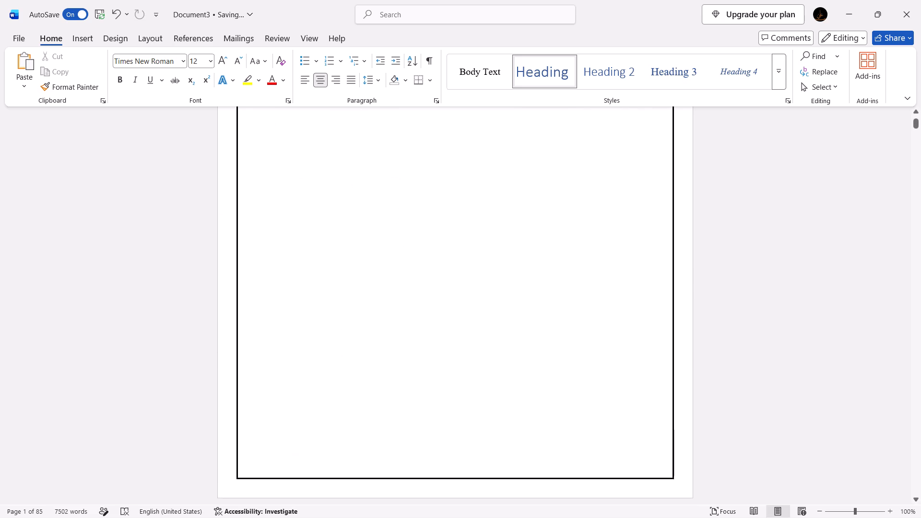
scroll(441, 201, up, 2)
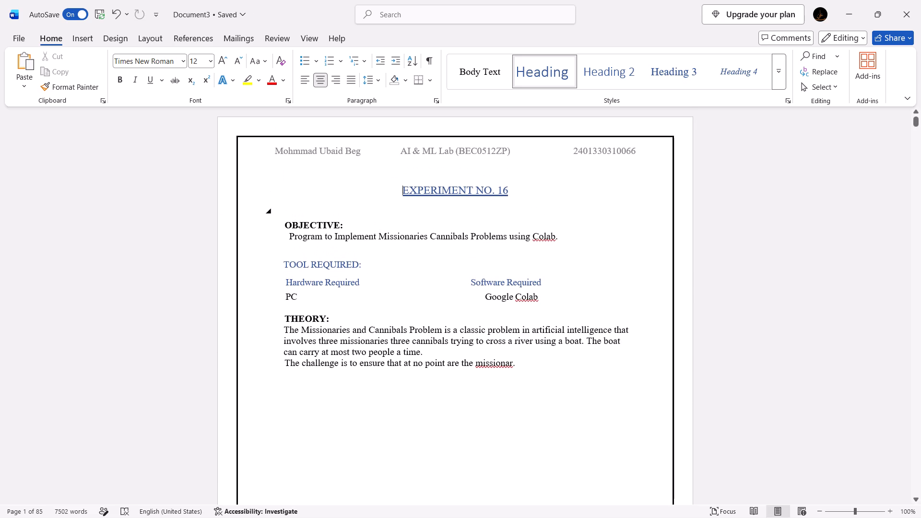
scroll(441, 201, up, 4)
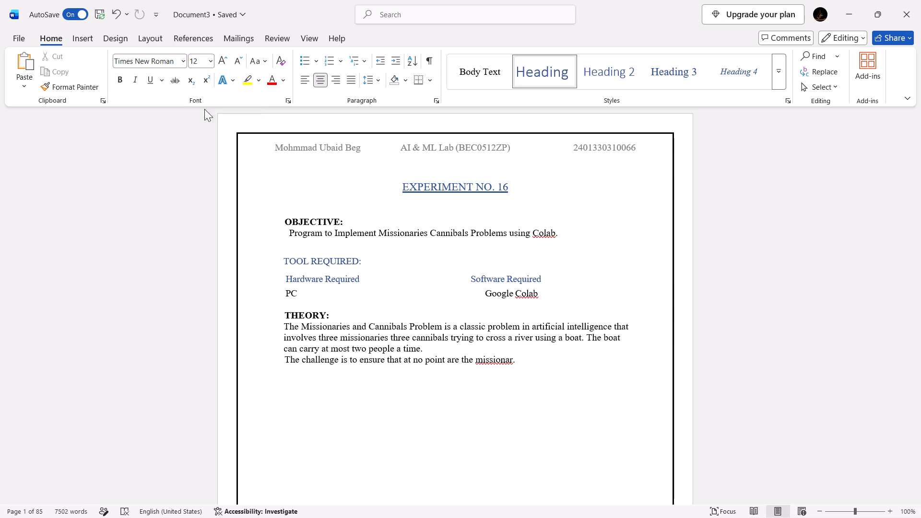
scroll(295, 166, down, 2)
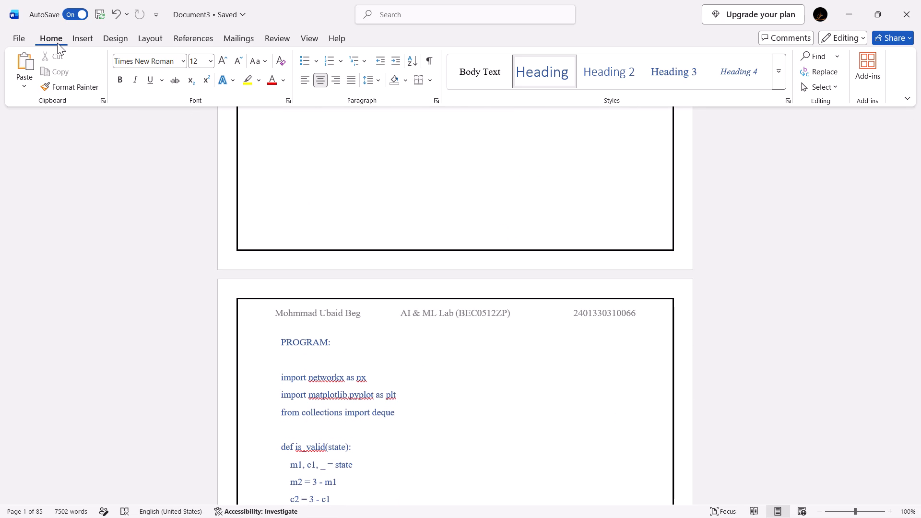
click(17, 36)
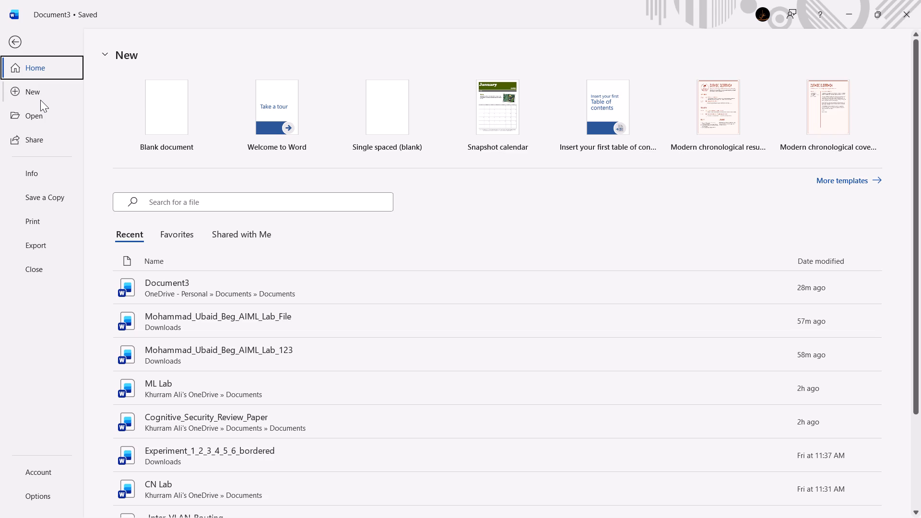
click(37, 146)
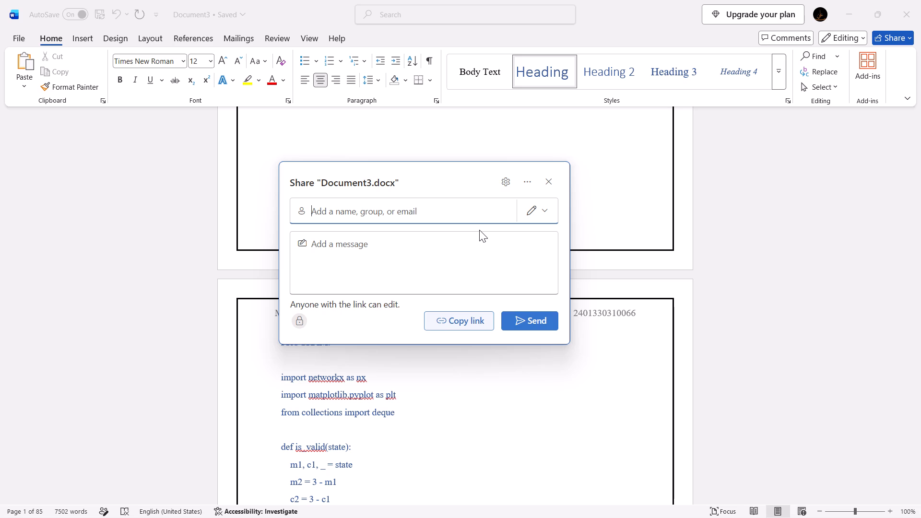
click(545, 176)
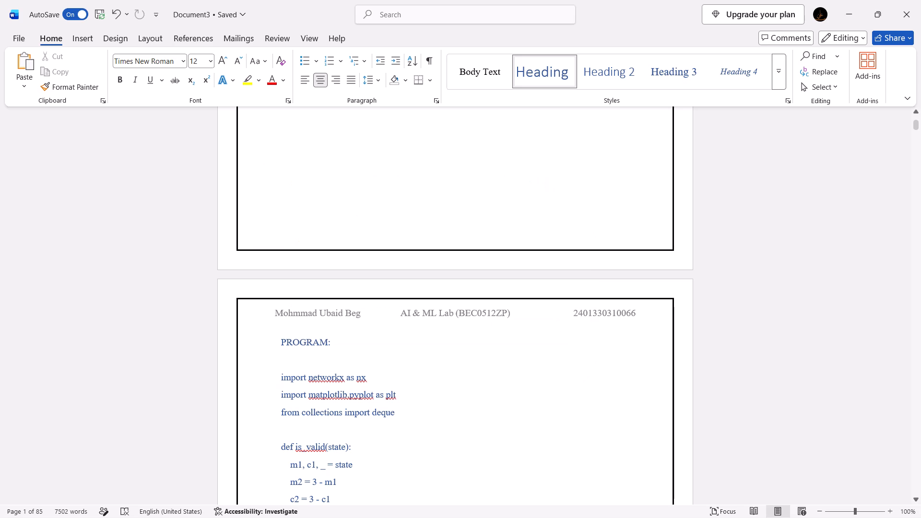
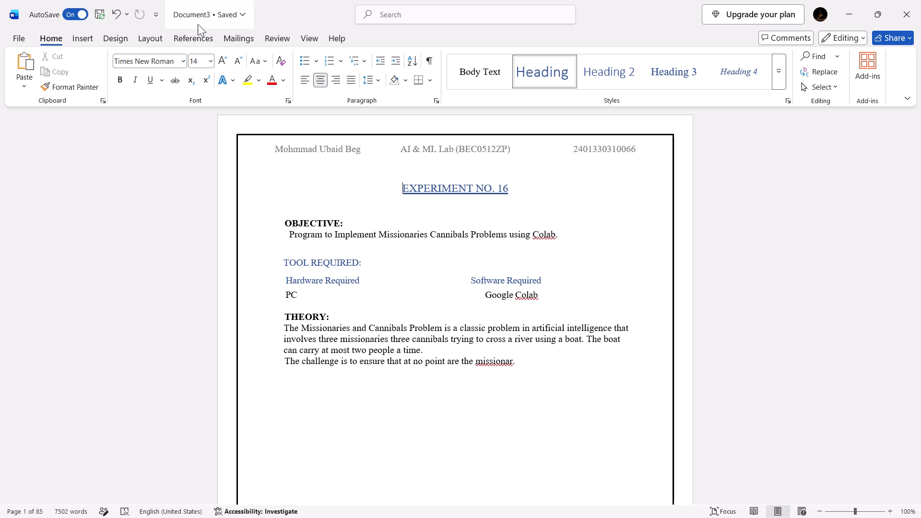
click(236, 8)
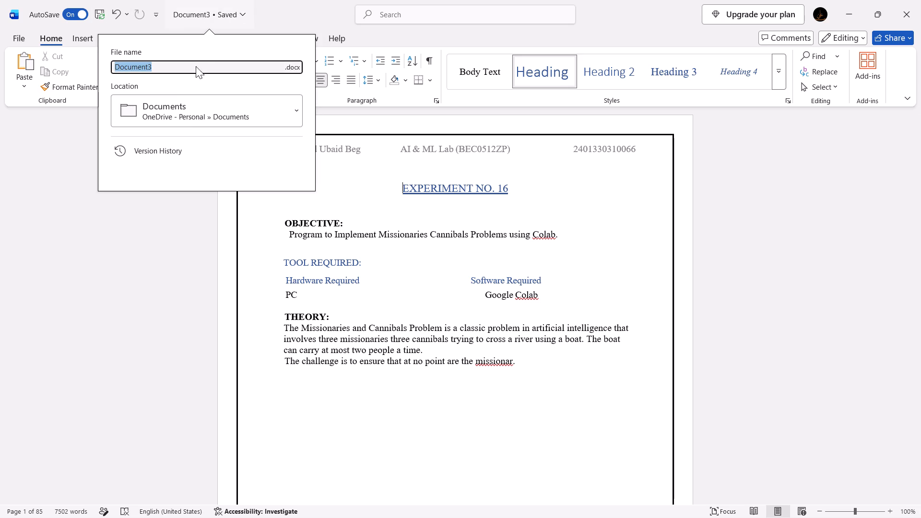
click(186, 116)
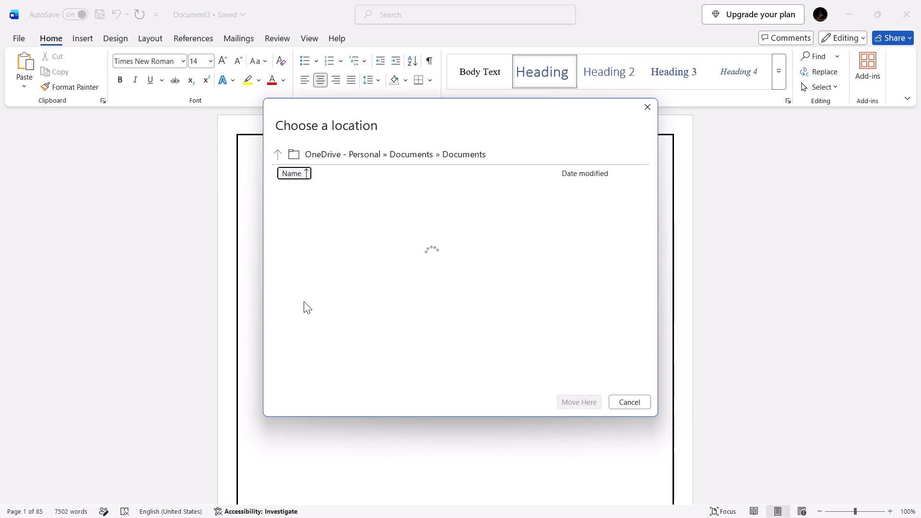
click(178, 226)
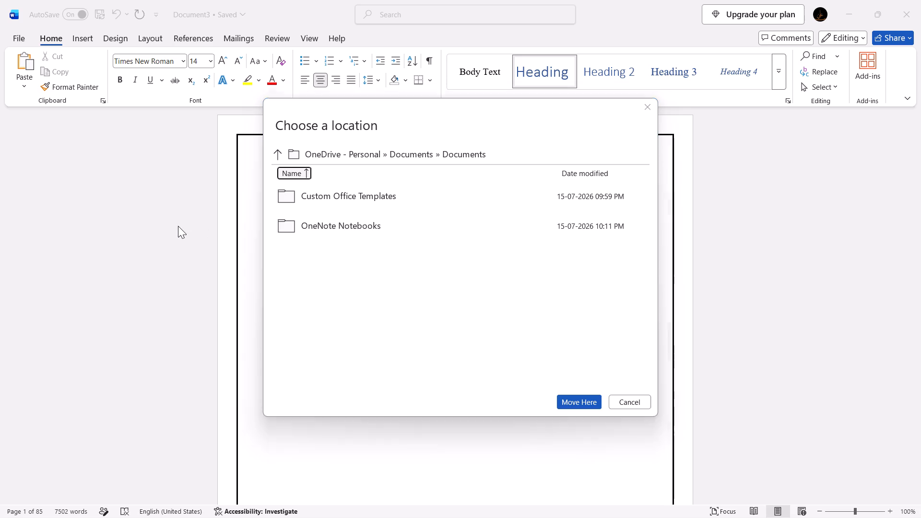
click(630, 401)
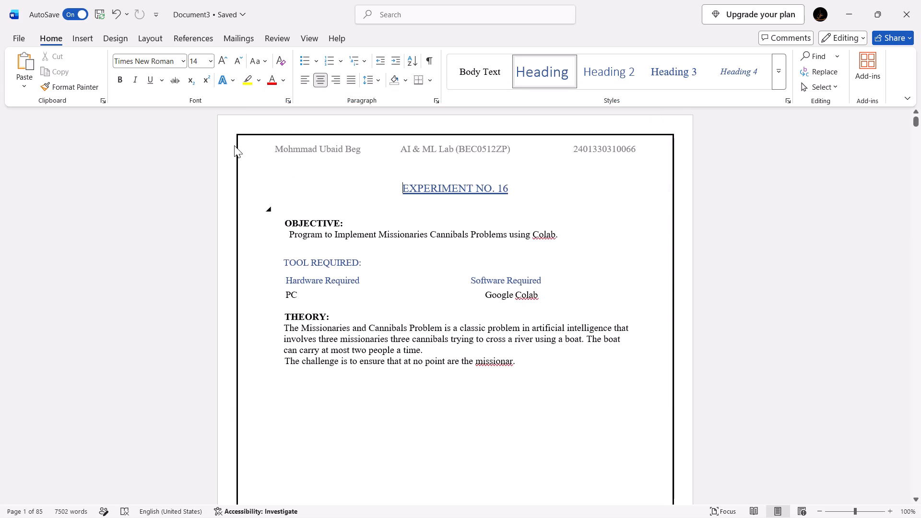
Save a copy of the document as a PDF named Document3 in the Downloads folder.
click(19, 38)
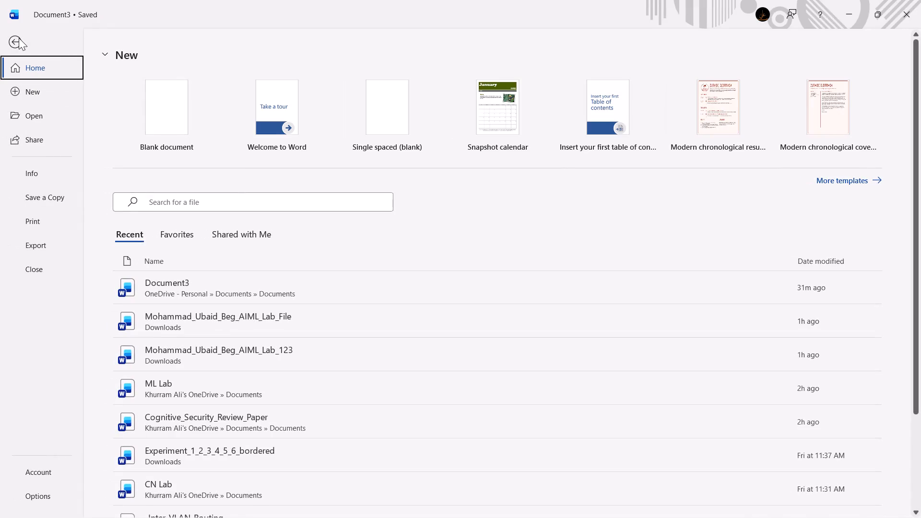
double_click(48, 203)
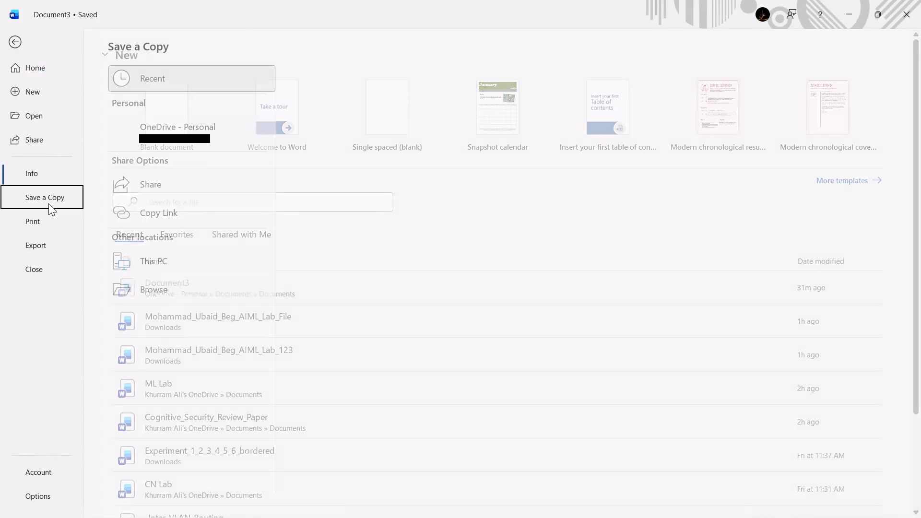
double_click(134, 267)
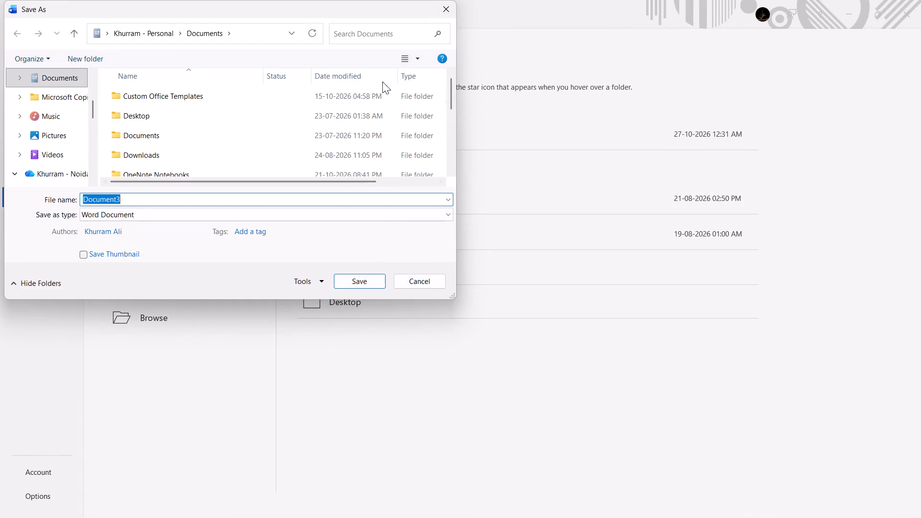
scroll(69, 125, down, 1)
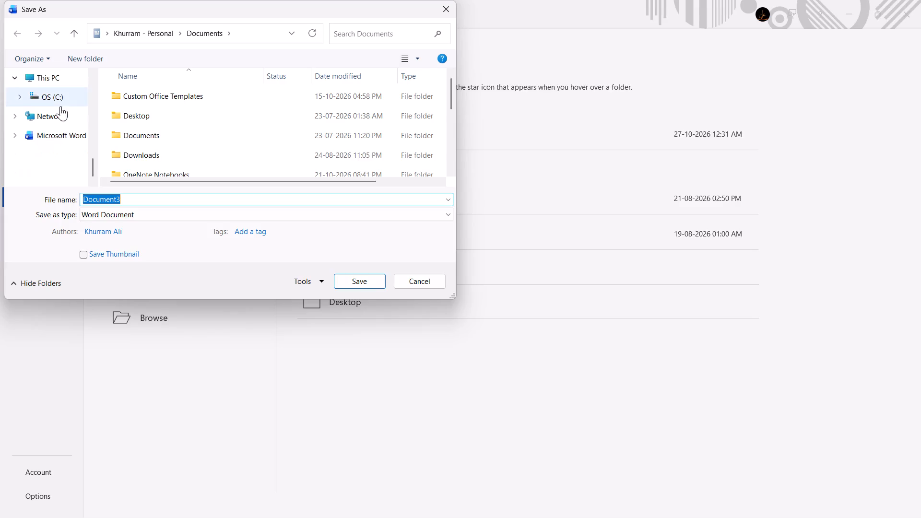
scroll(60, 106, up, 1)
click(59, 174)
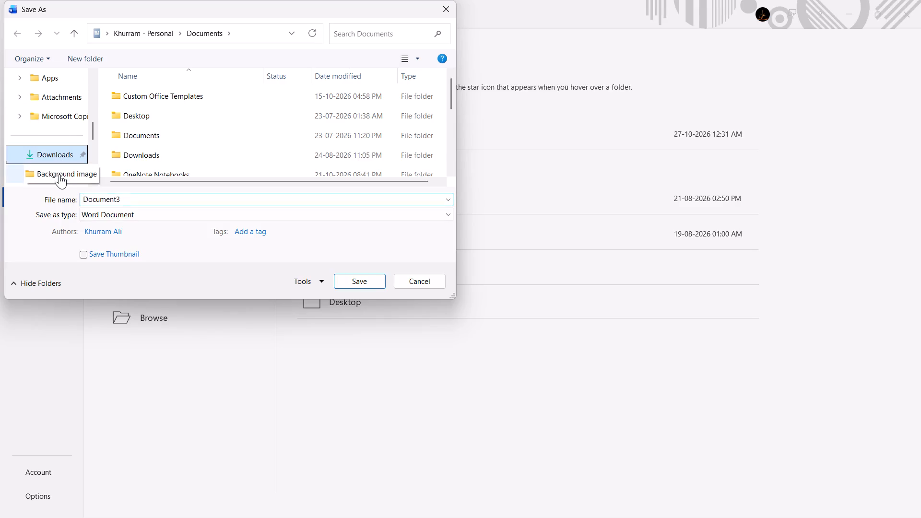
click(429, 208)
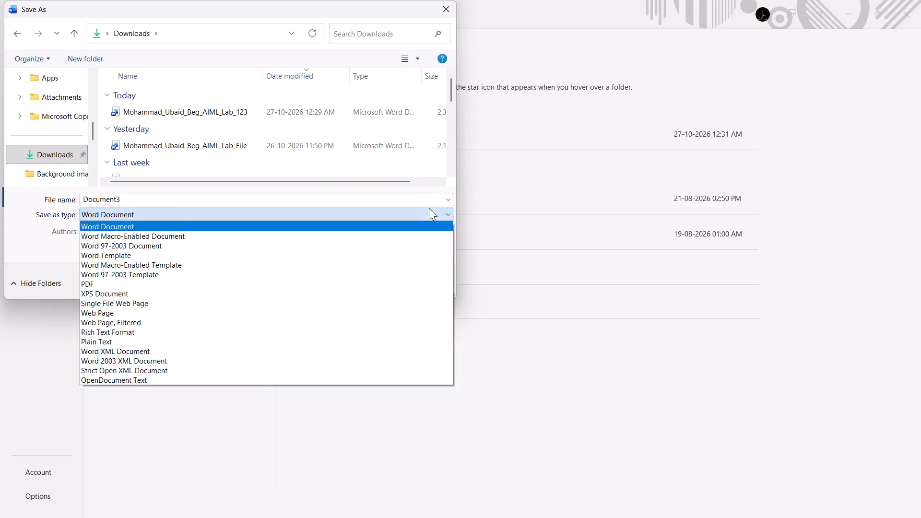
click(115, 285)
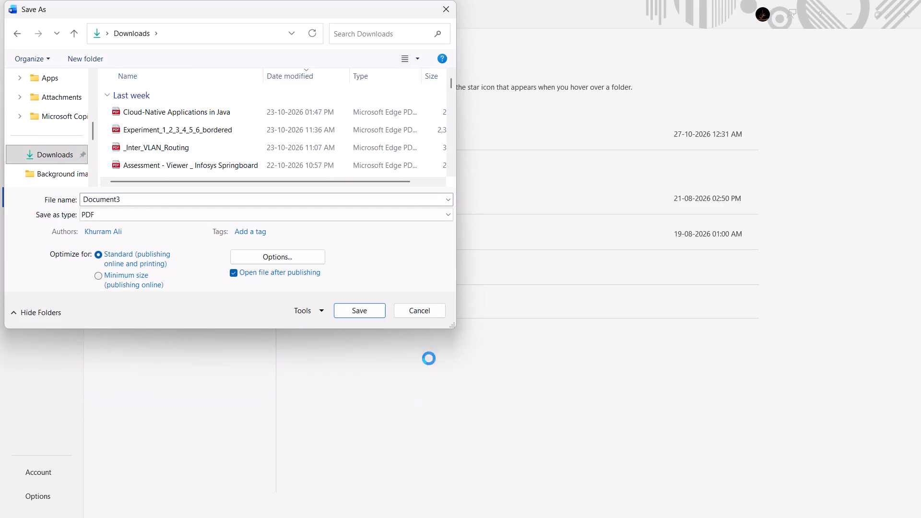
click(373, 312)
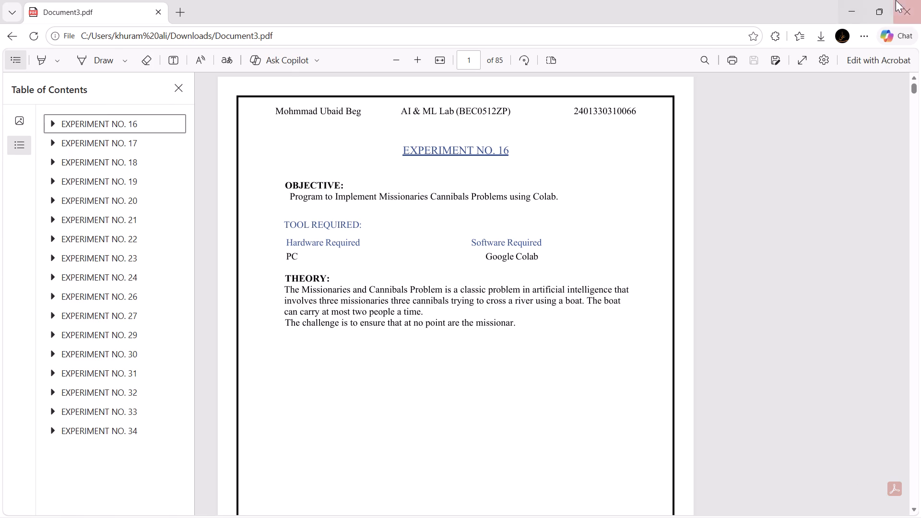
click(855, 14)
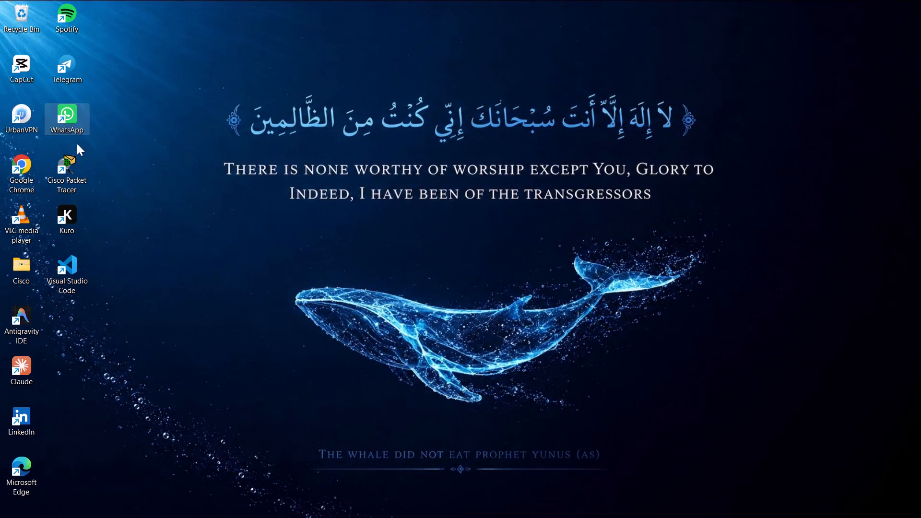
Switch to File Explorer and copy the Document3 PDF from the Downloads folder.
click(388, 505)
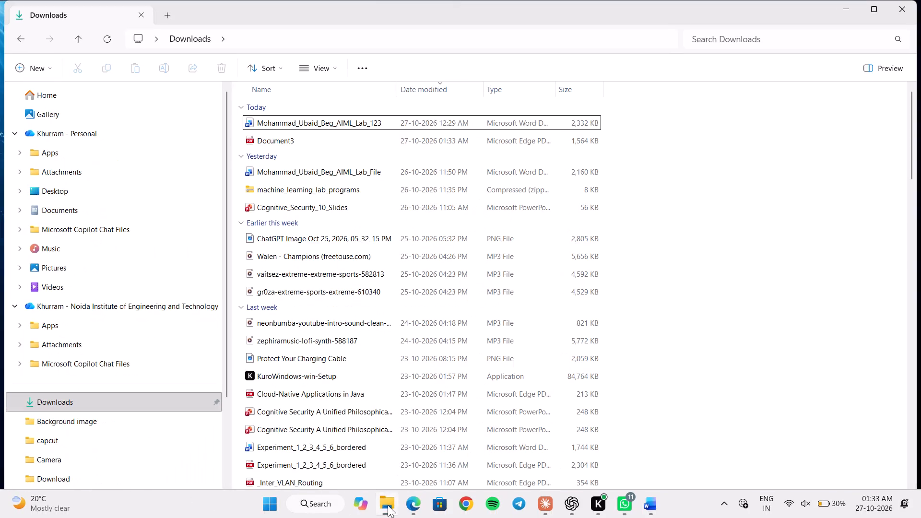
click(53, 400)
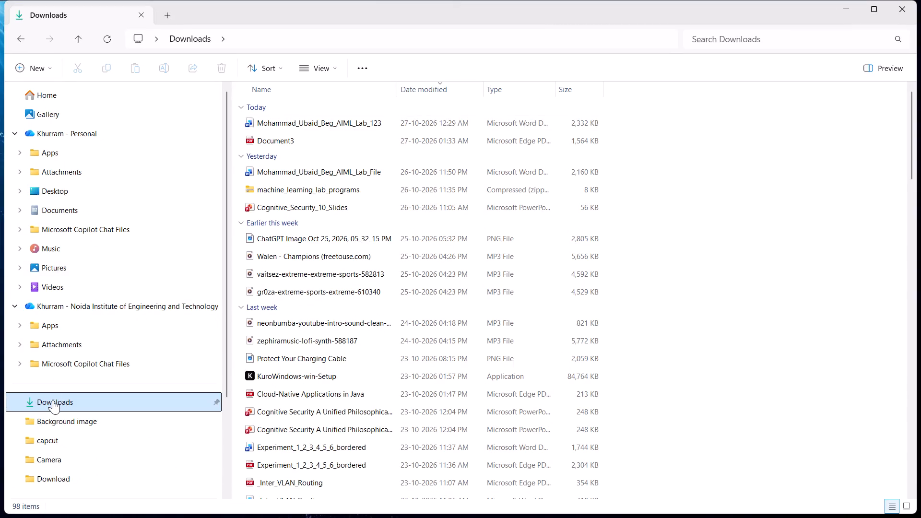
right_click(263, 120)
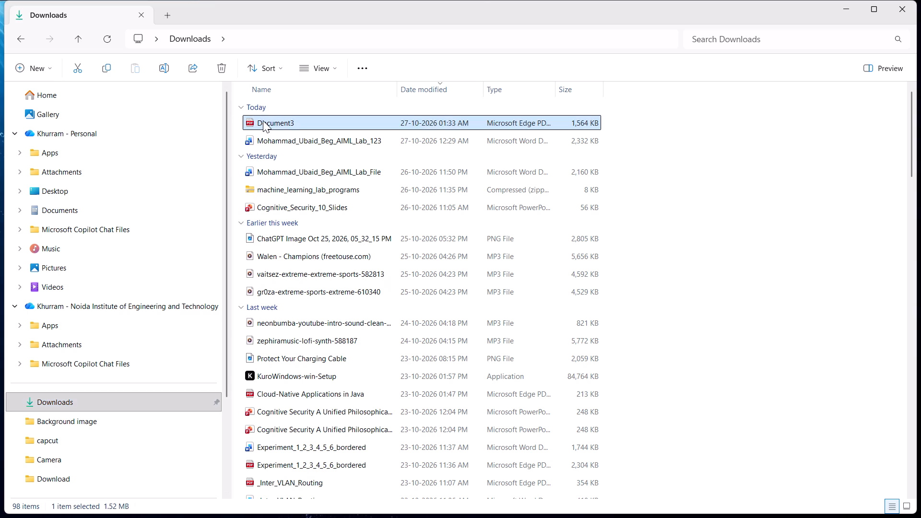
click(110, 64)
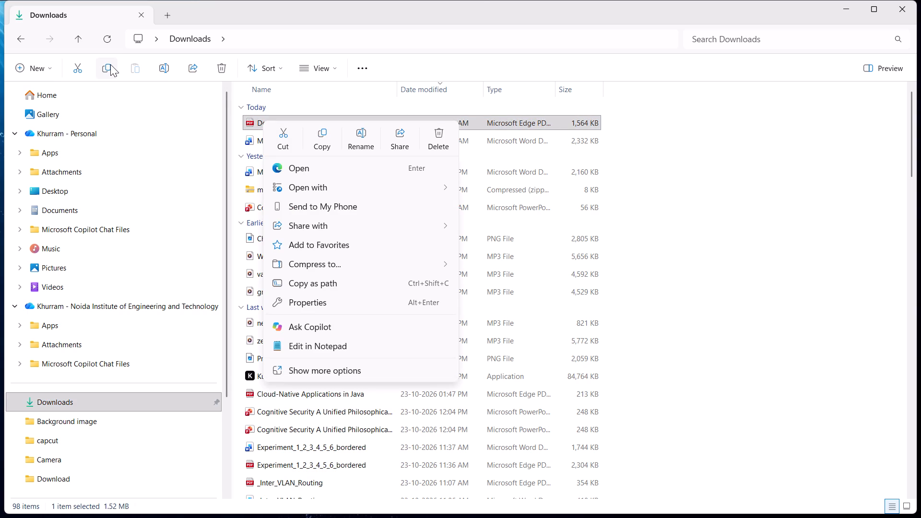